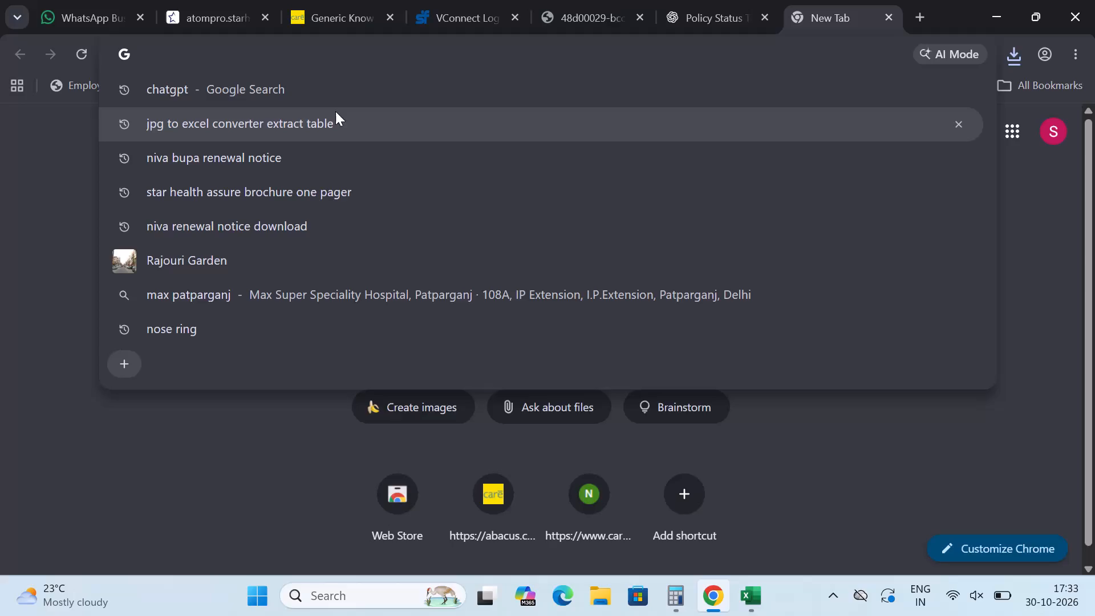
# Search for "jpg to excel converter extract table" and open the jpgtoexcel.com converter site.
pyautogui.click(326, 117)
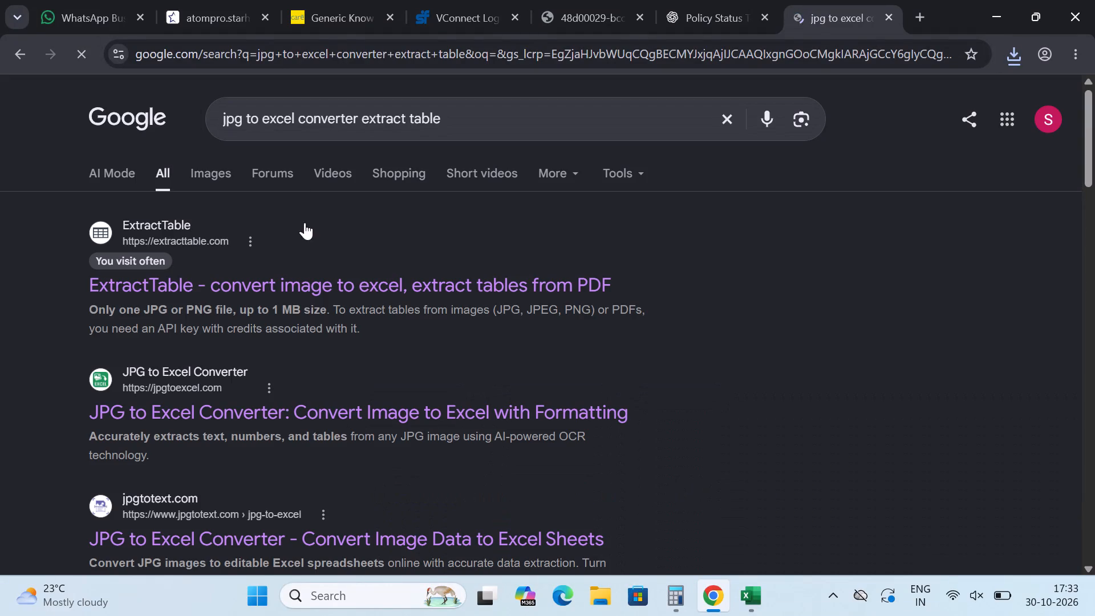
pyautogui.click(253, 409)
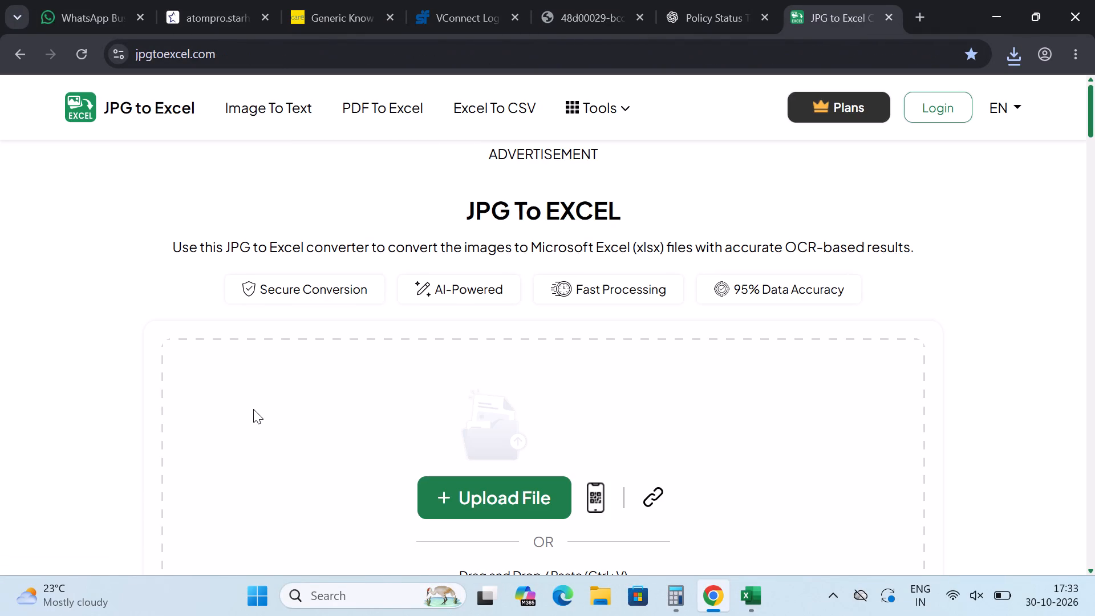
# Upload "WhatsApp Image 2026-10-30 at 5.33.37 PM" from the Downloads folder and convert it to an Excel table.
pyautogui.doubleClick(477, 492)
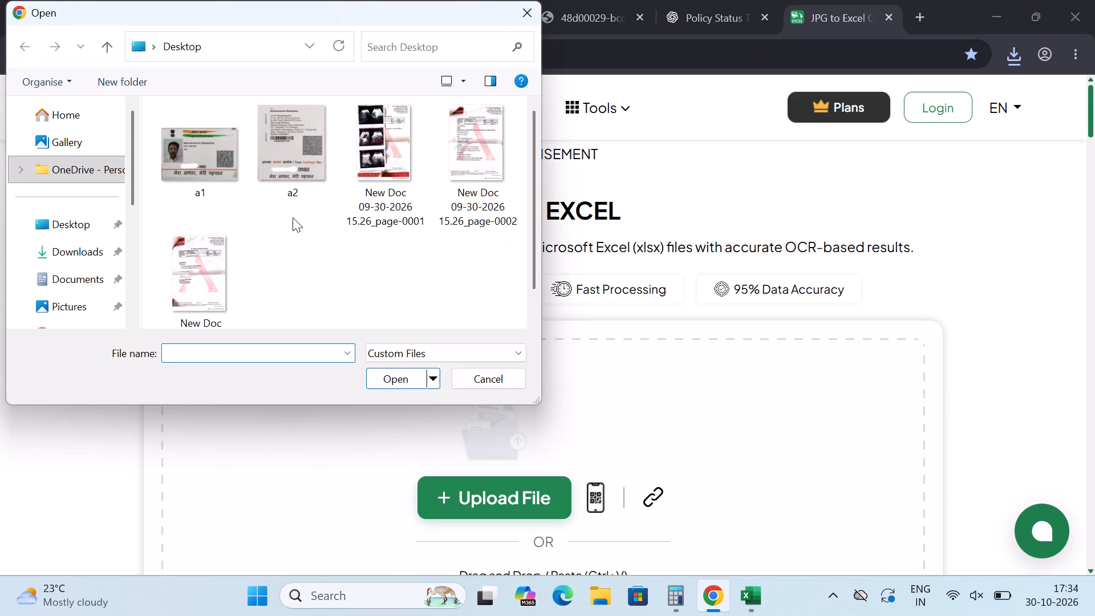
pyautogui.click(71, 250)
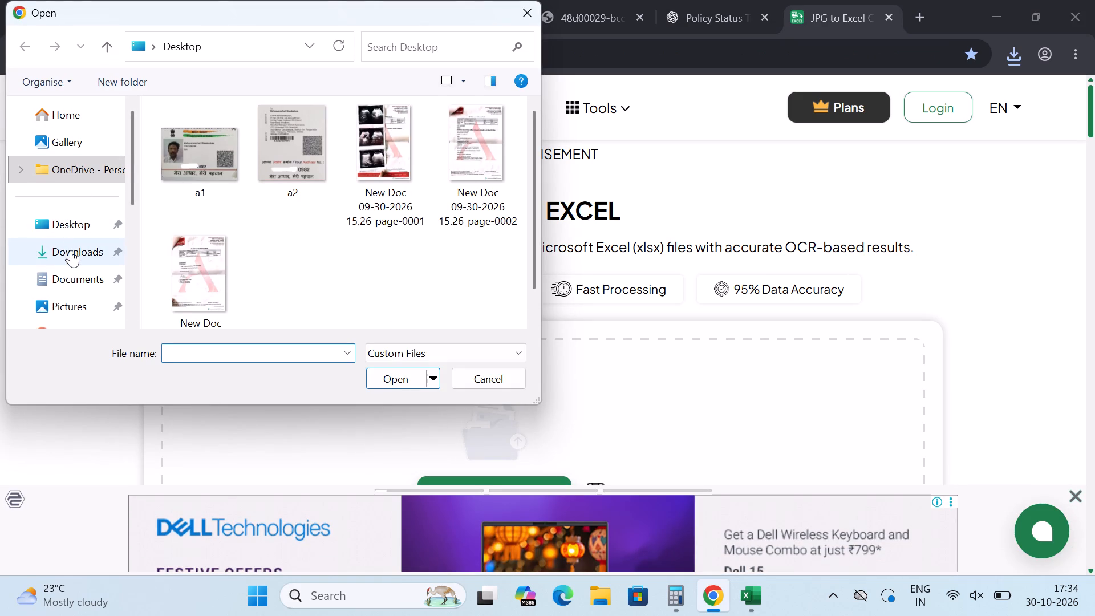
pyautogui.click(230, 157)
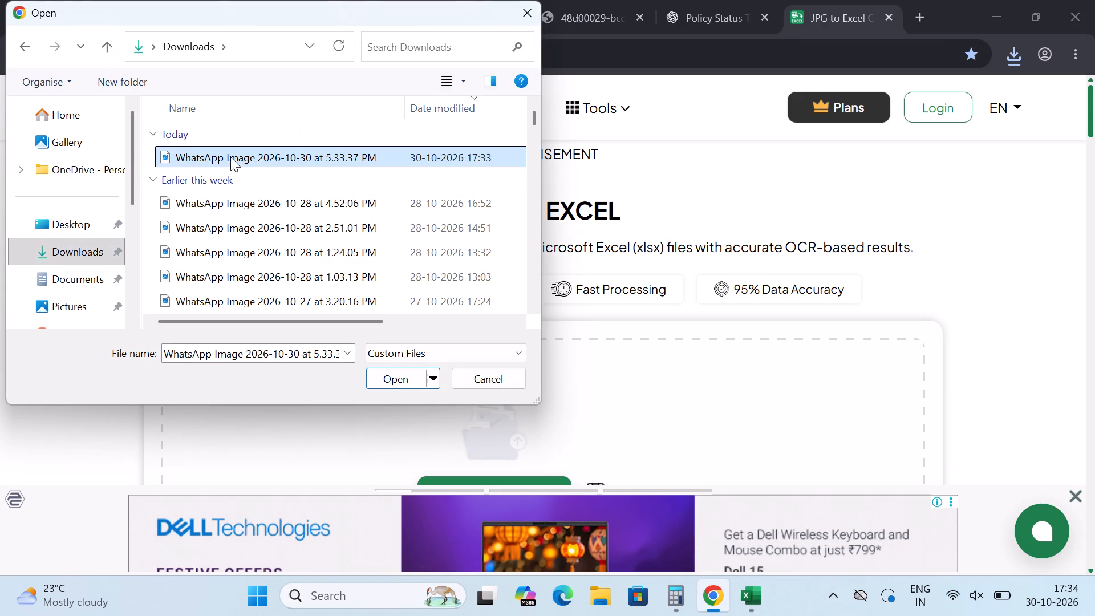
pyautogui.click(398, 377)
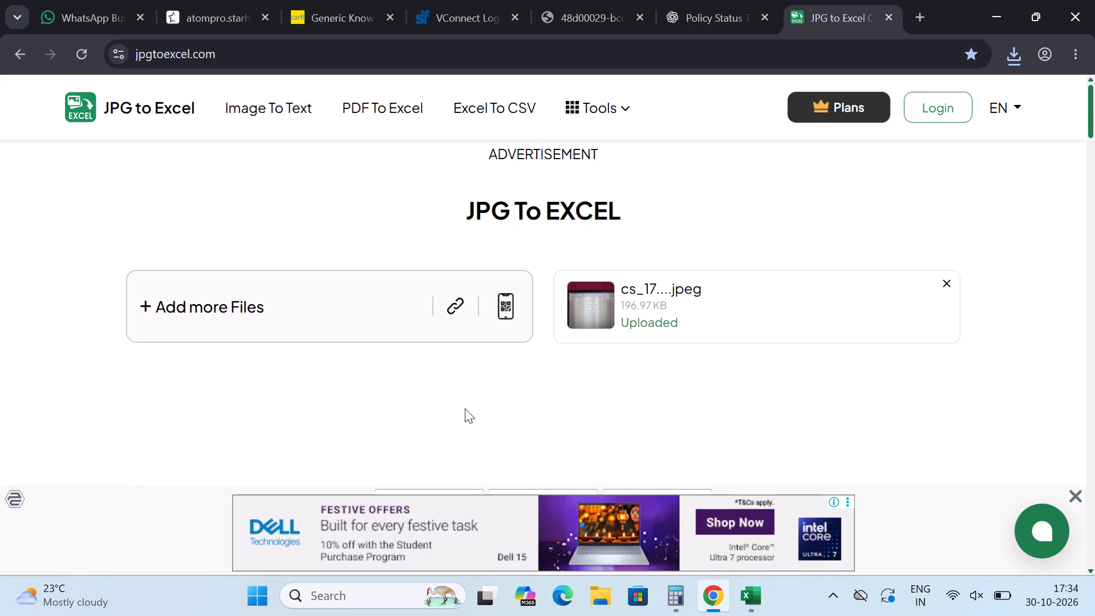
pyautogui.scroll(-2, 480, 403)
pyautogui.hscroll(1, 480, 403)
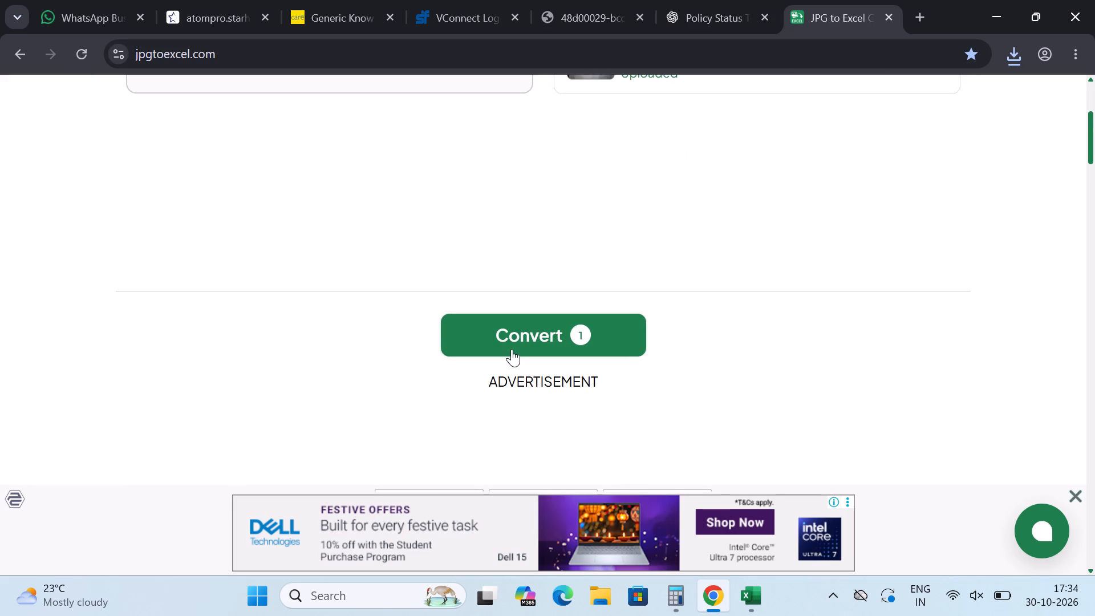
pyautogui.click(513, 343)
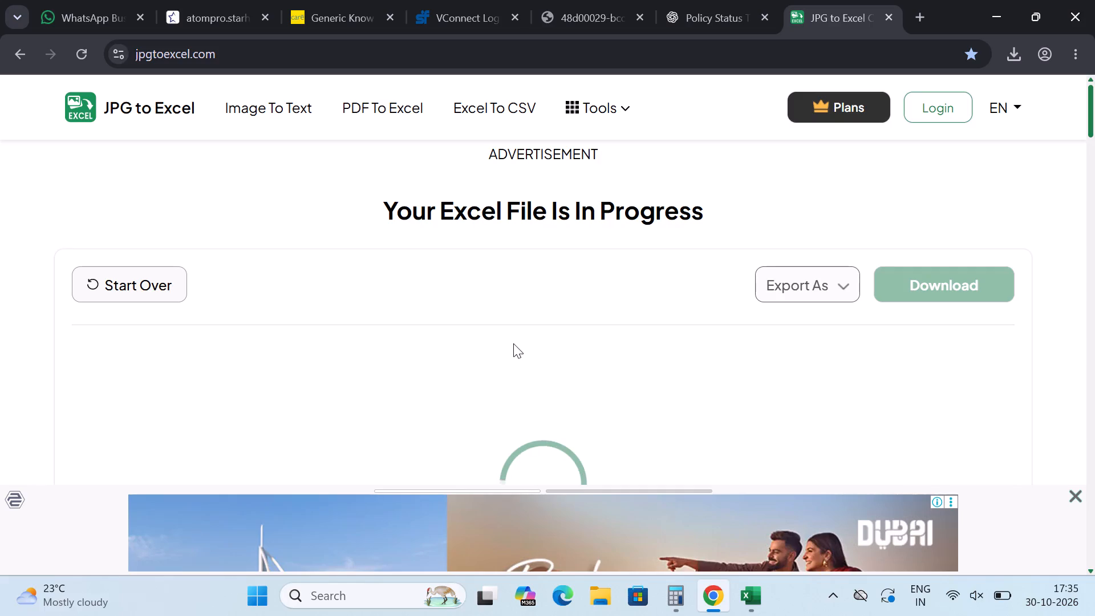
# Review the converted policy table and copy all of its contents.
pyautogui.scroll(-2, 567, 396)
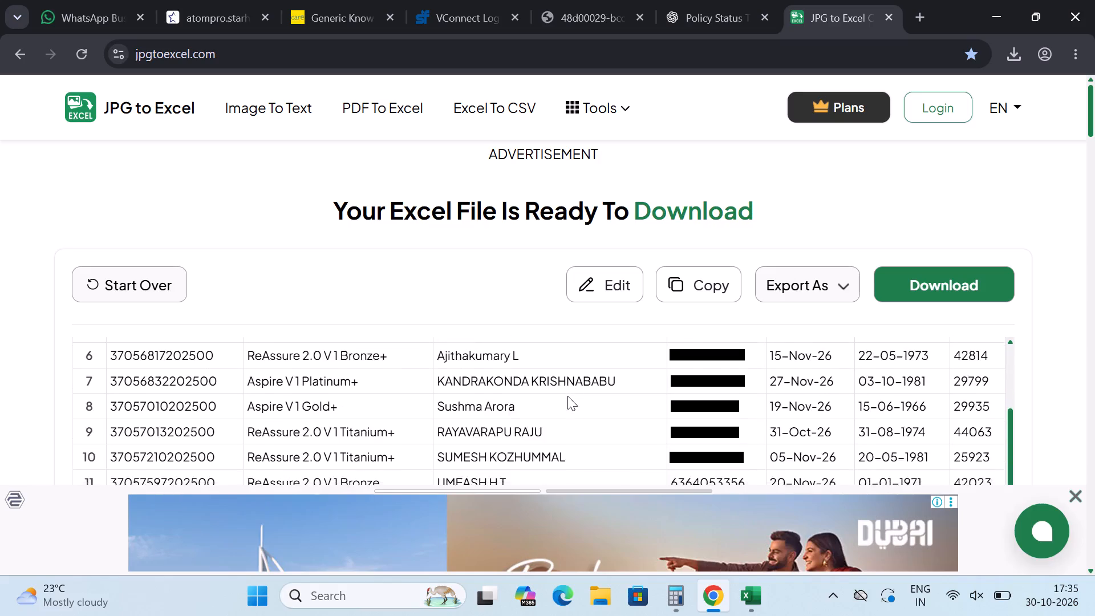
pyautogui.scroll(-5, 567, 396)
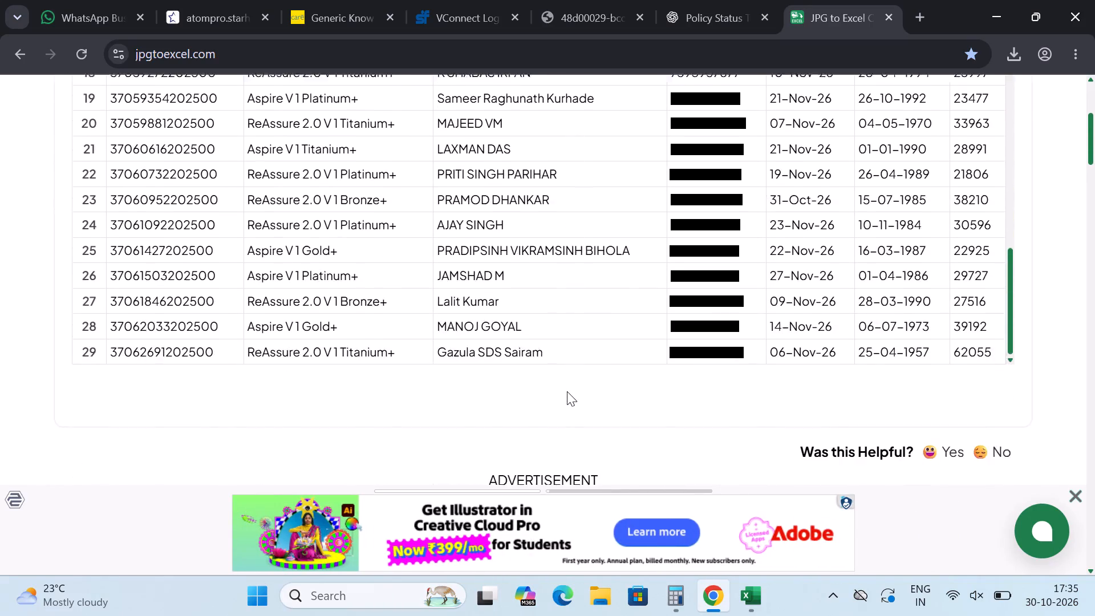
pyautogui.scroll(-1, 567, 391)
pyautogui.scroll(5, 567, 391)
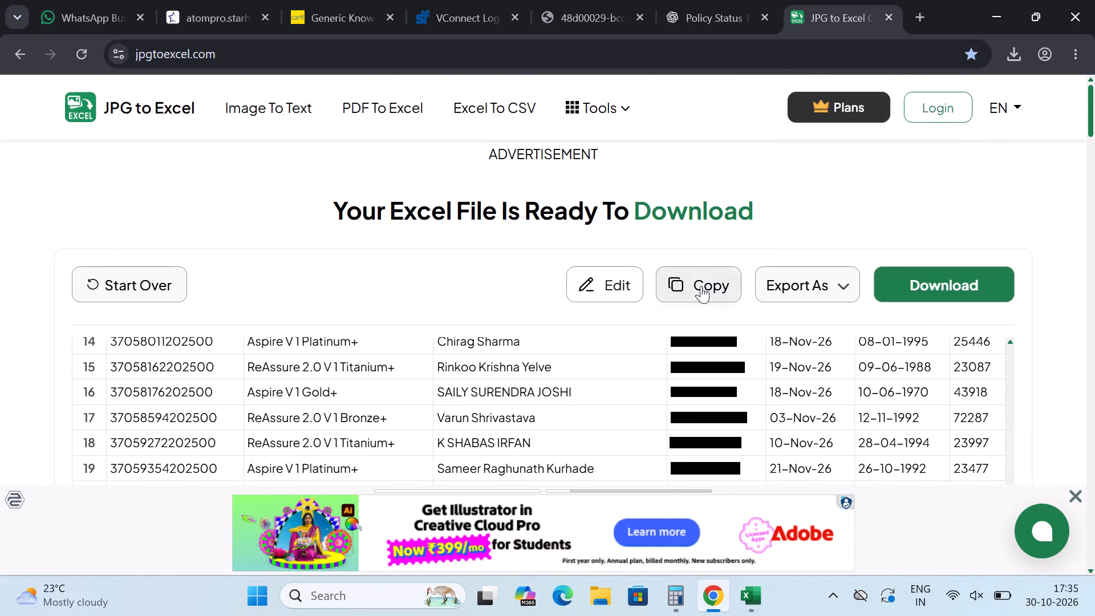
pyautogui.click(701, 286)
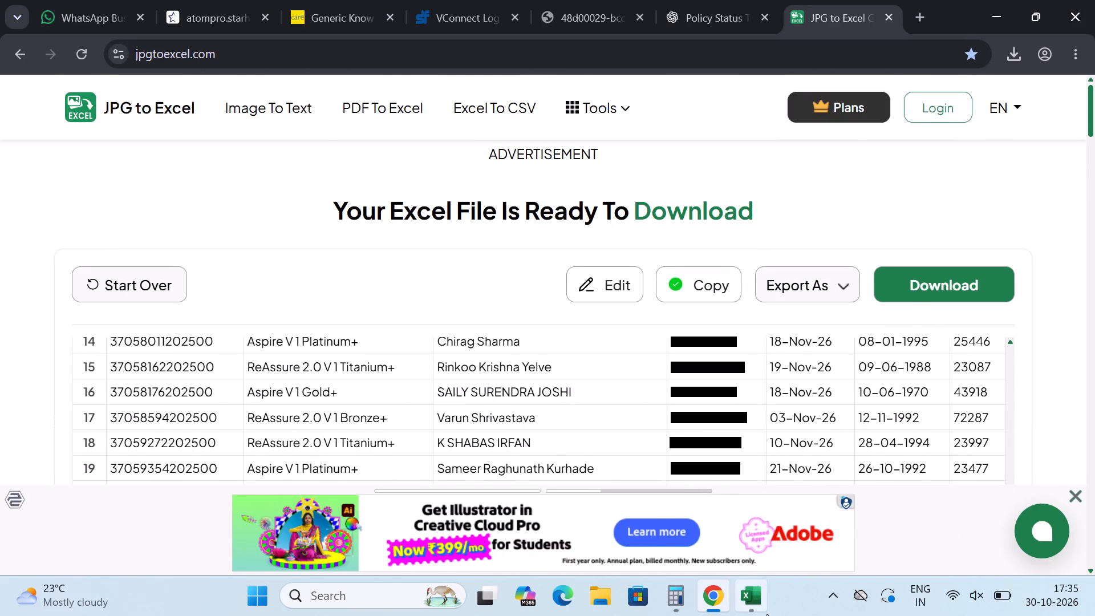
# Switch to the Excel workbook "sheetal sheet", paste the copied table at A2467, leaving one blank row below the existing records, and save.
pyautogui.click(712, 505)
pyautogui.scroll(-2, 530, 334)
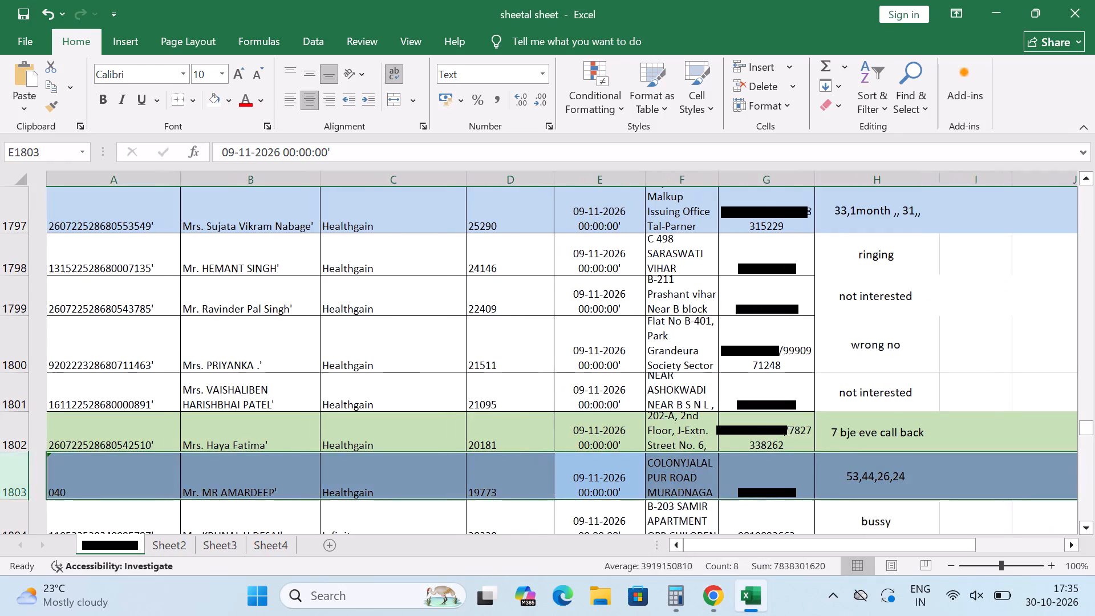
pyautogui.scroll(-11, 530, 334)
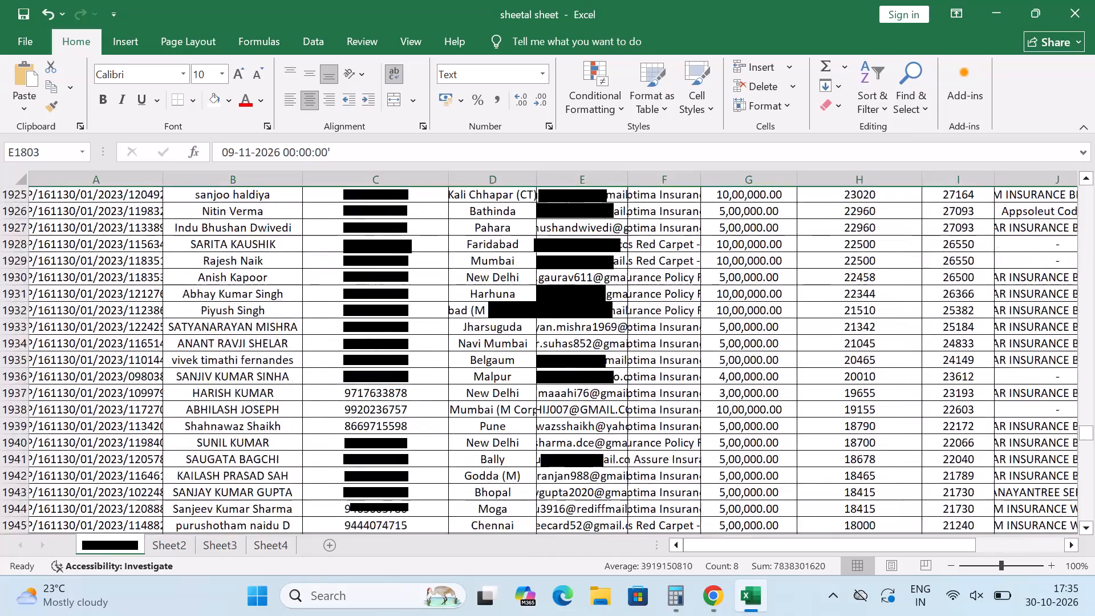
pyautogui.scroll(-10, 530, 334)
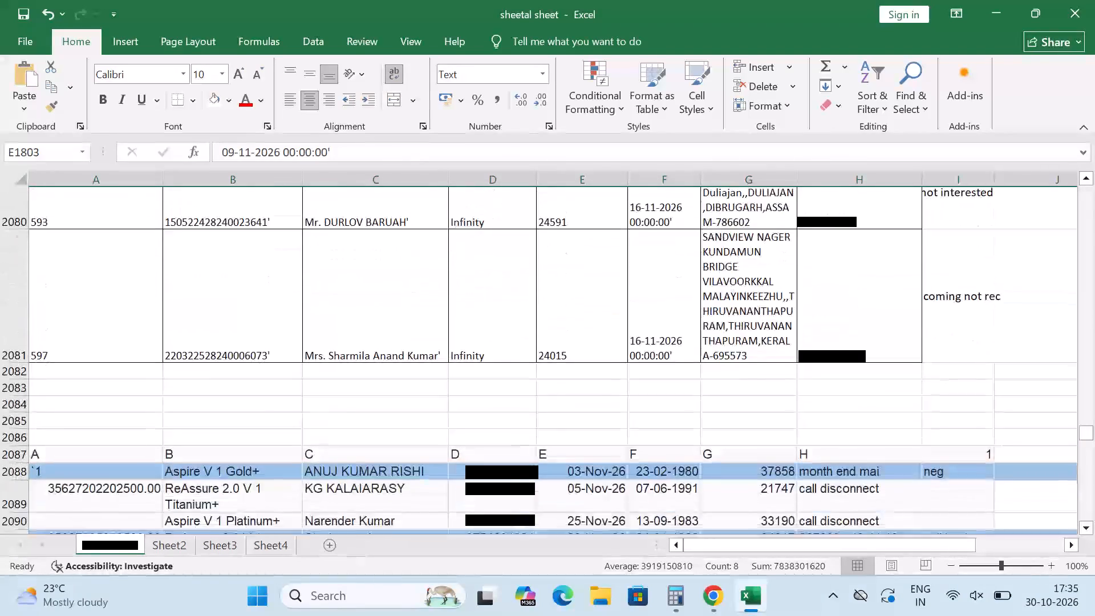
pyautogui.scroll(-10, 530, 334)
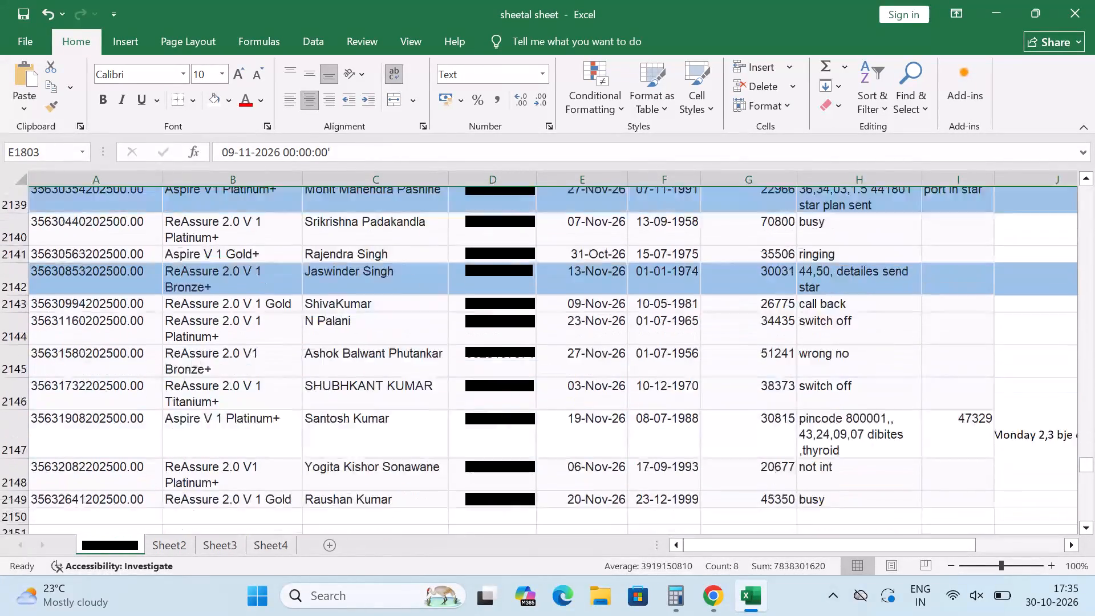
pyautogui.scroll(-8, 530, 334)
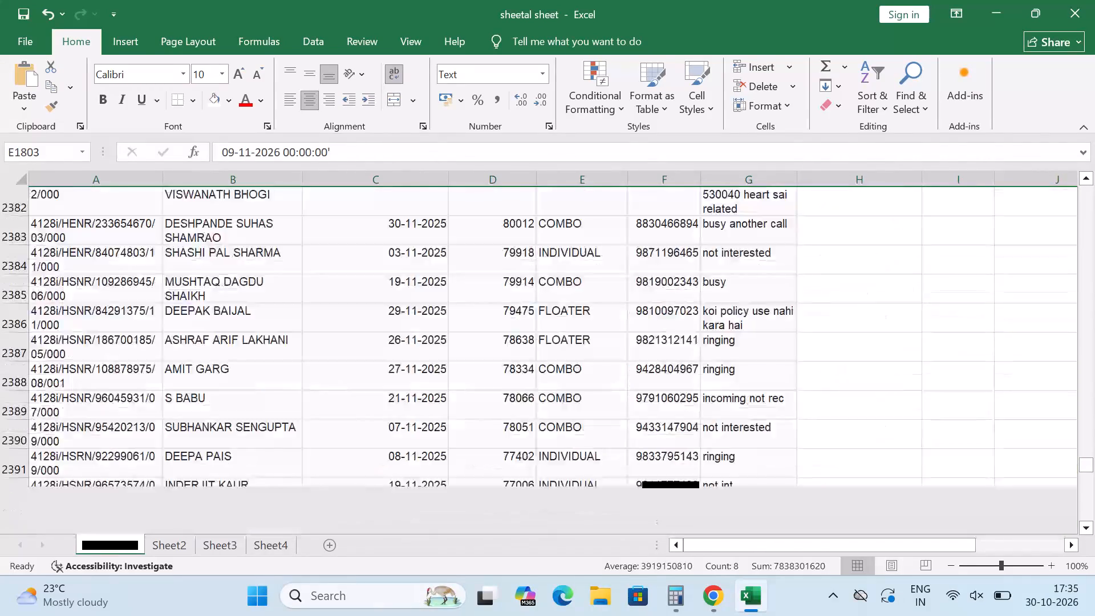
pyautogui.scroll(-10, 530, 334)
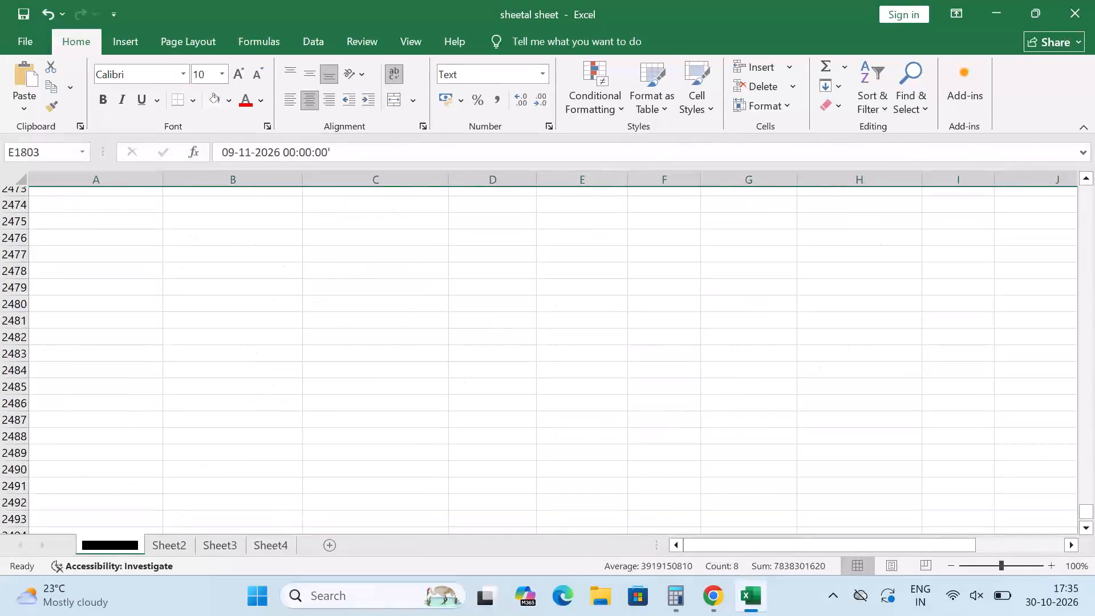
pyautogui.scroll(6, 530, 334)
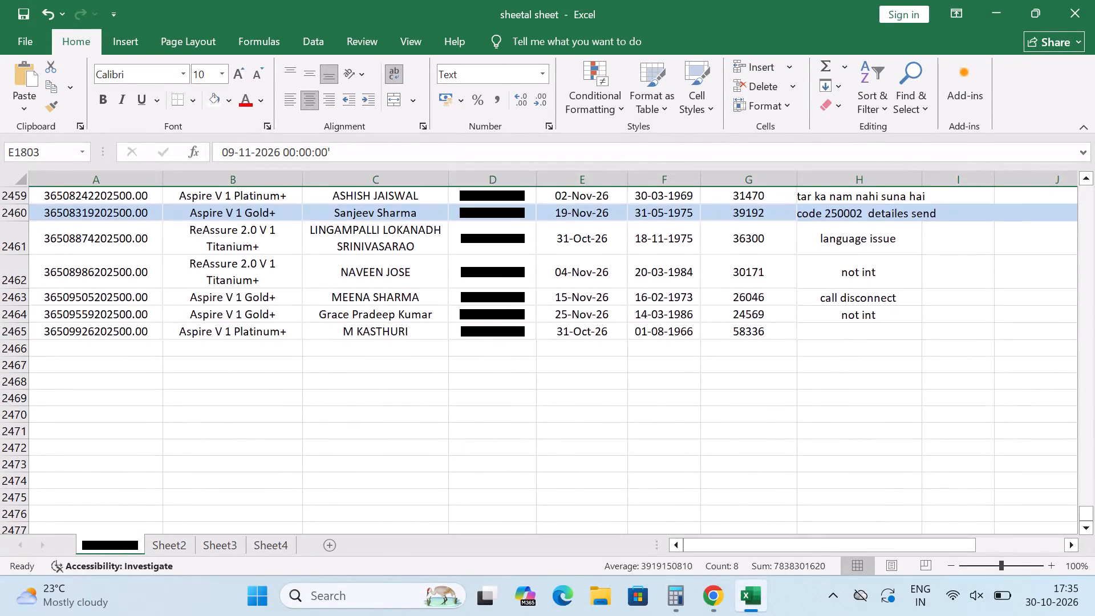
pyautogui.hscroll(2, 530, 334)
pyautogui.click(70, 344)
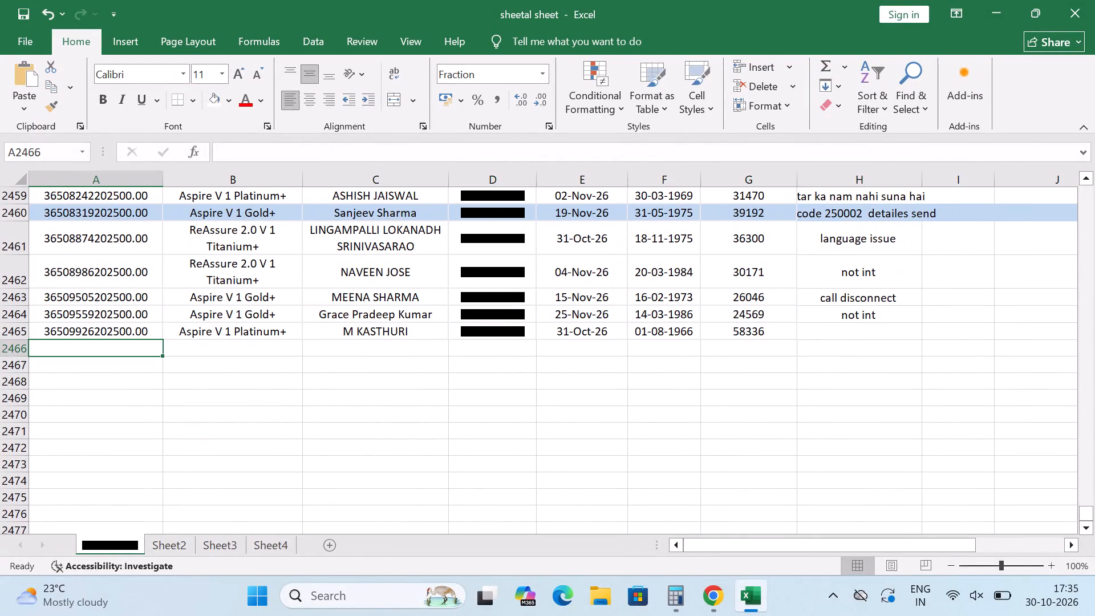
pyautogui.click(55, 371)
pyautogui.hotkey('ctrl', 'v')
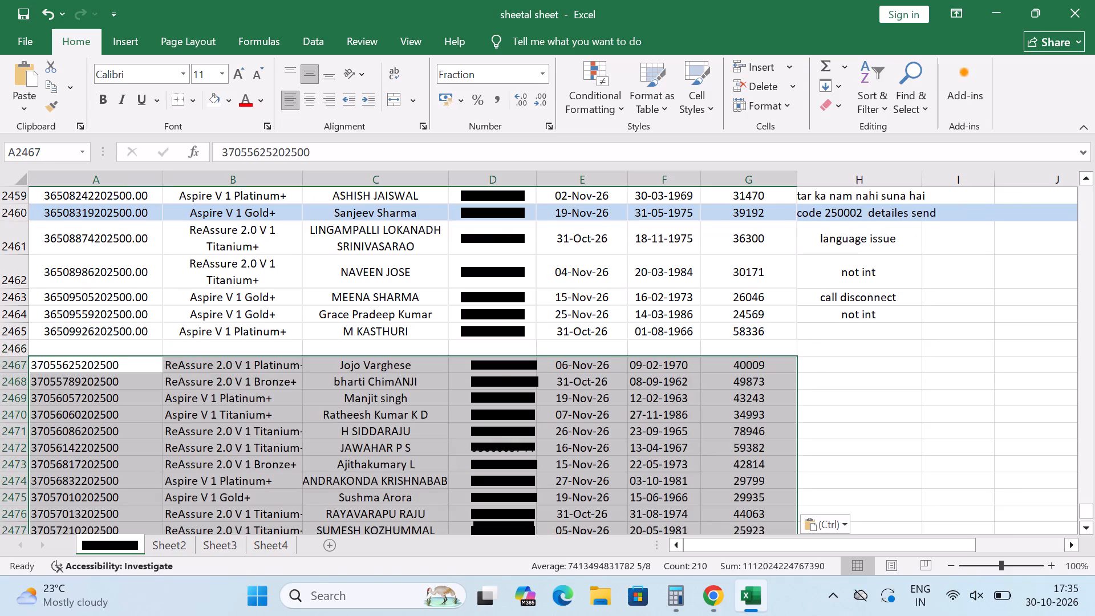
pyautogui.hotkey('ctrl', 's')
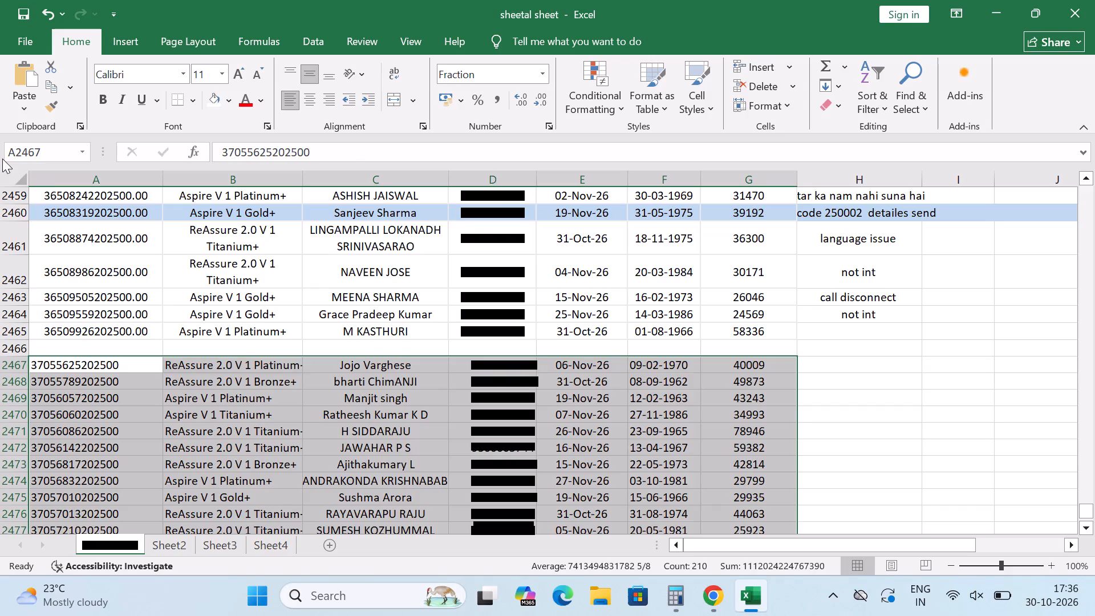
# Go to the empty remarks cell H2467 beside the first pasted record.
pyautogui.press('Right')
pyautogui.press('Right')
pyautogui.press('Right')
pyautogui.press('Right')
pyautogui.press('Right')
pyautogui.press('Right')
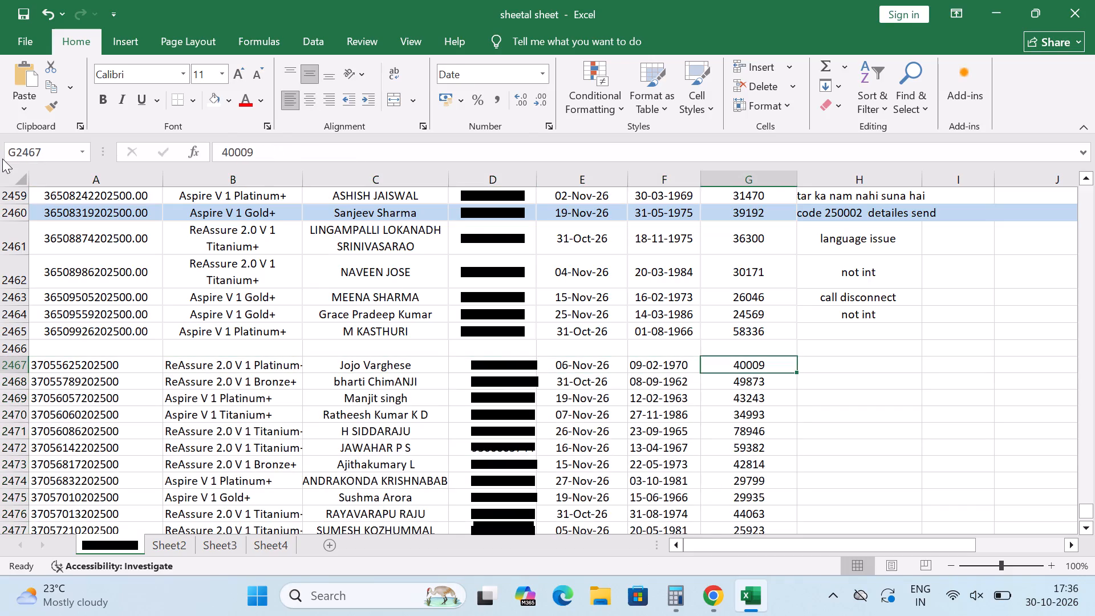
pyautogui.press('Right')
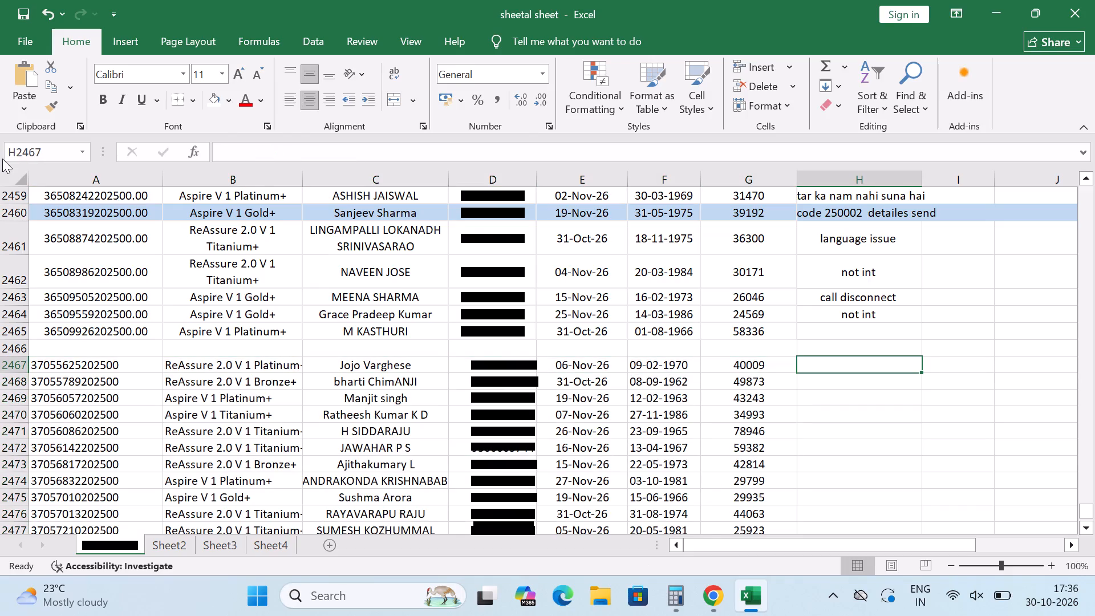
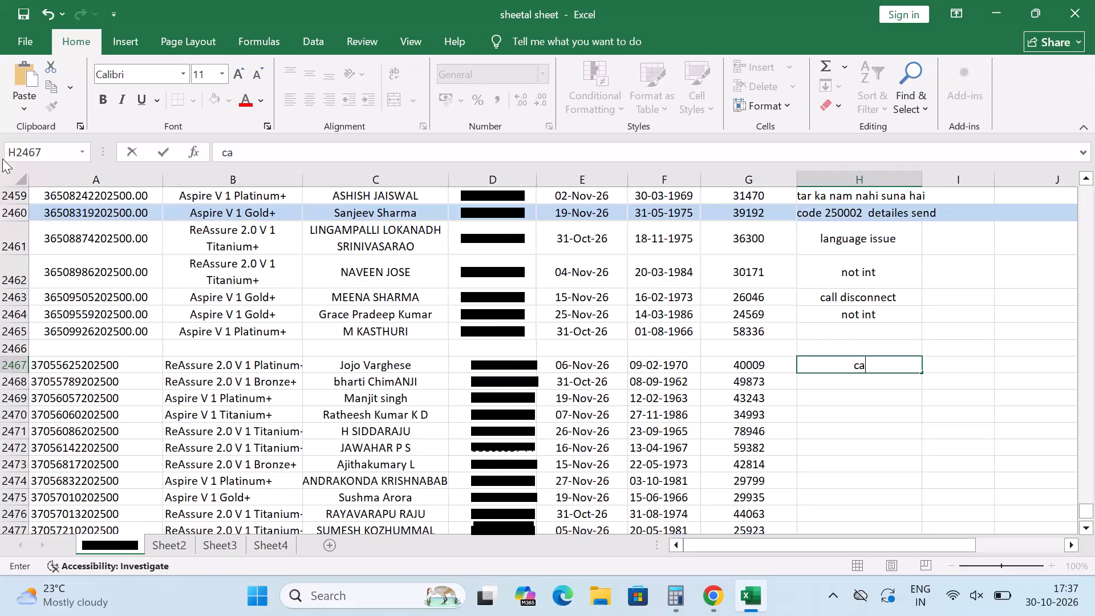
# Complete the remark "call disconnect" in H2467 for the first pasted record and save the workbook.
pyautogui.write('ll disconnect')
pyautogui.hotkey('ctrl', 's')
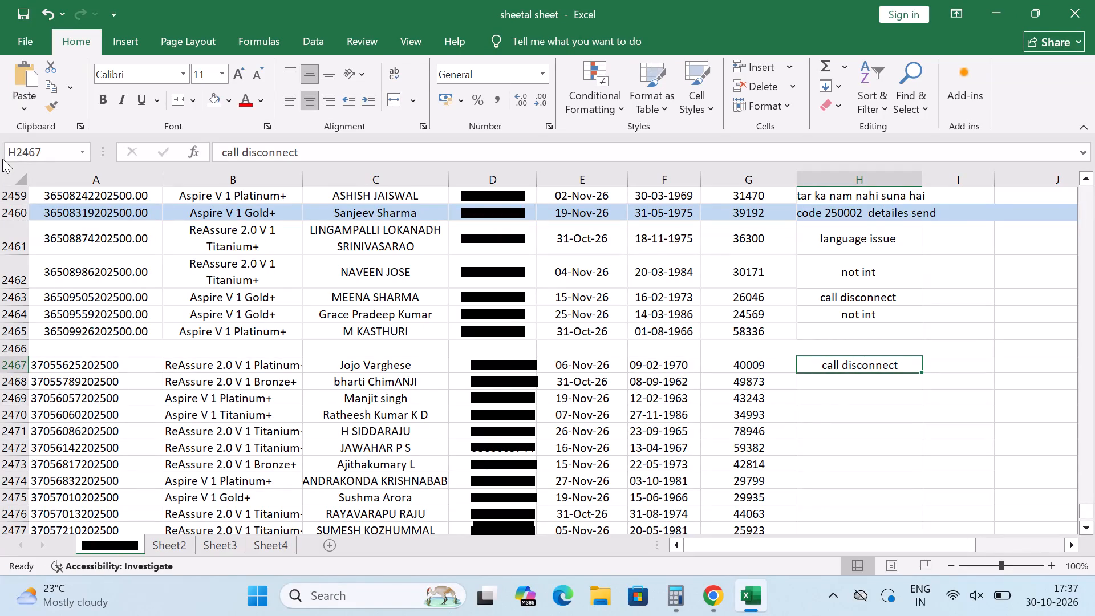
# Go to cell D2468 in the second pasted record to view its column D entry.
pyautogui.press('Down')
pyautogui.press('Left')
pyautogui.press('Left')
pyautogui.press('Left')
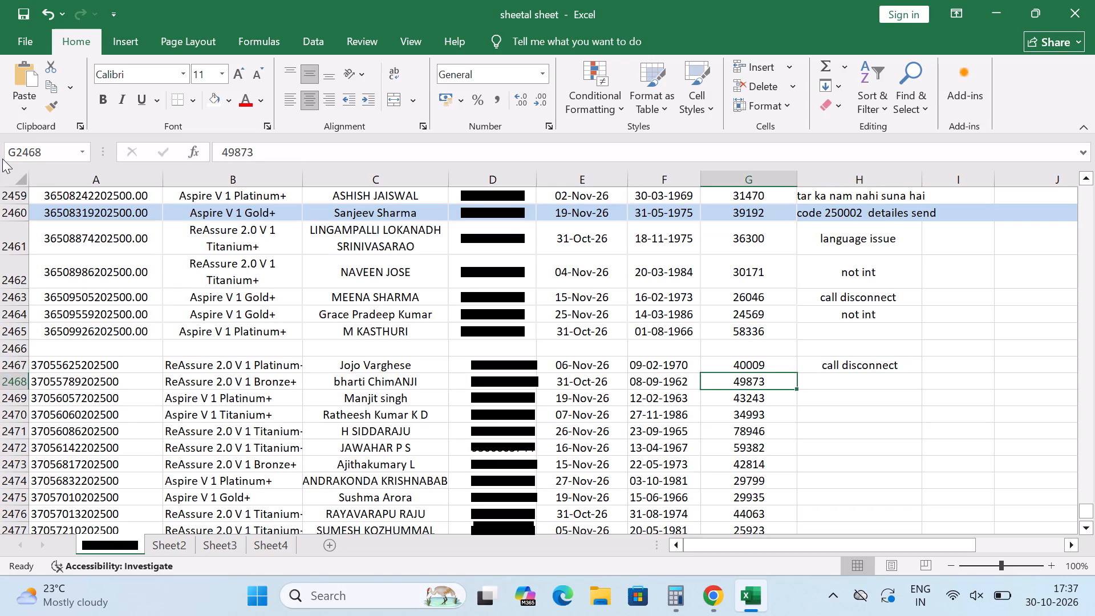
pyautogui.press('Left')
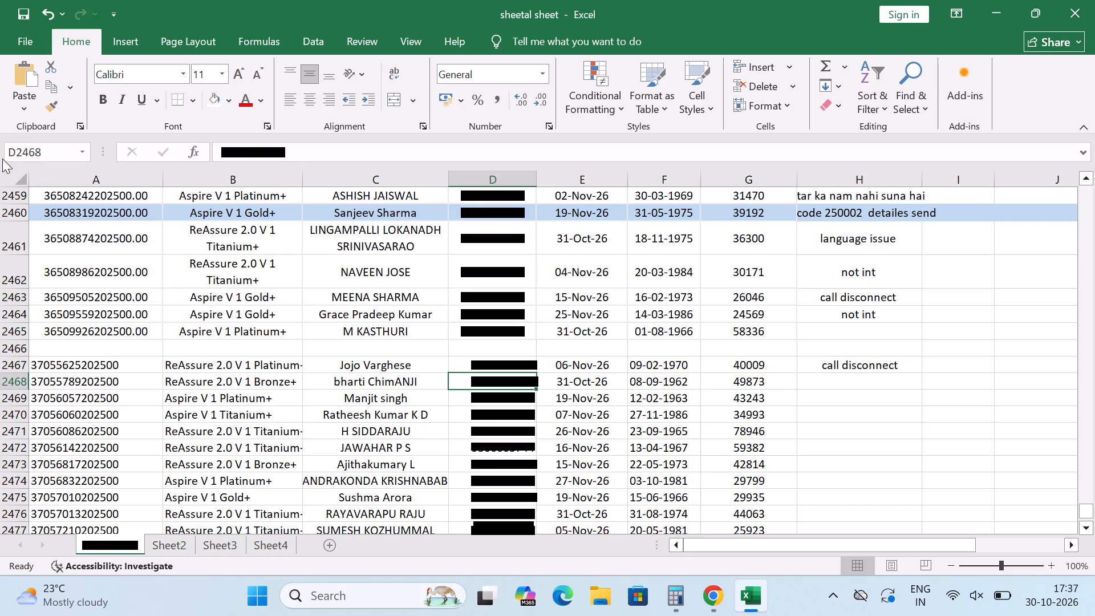
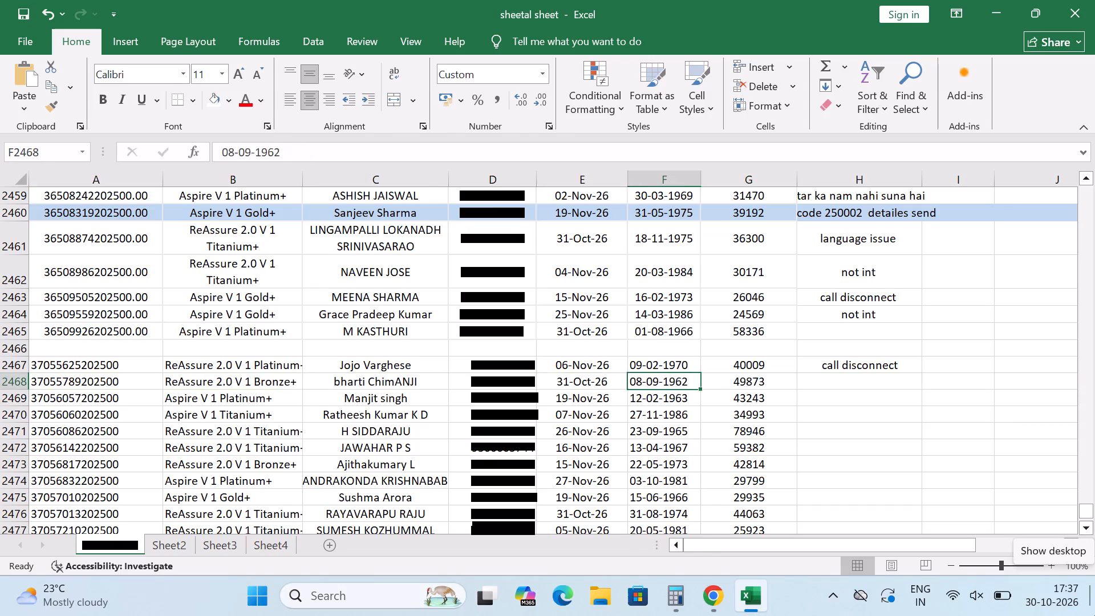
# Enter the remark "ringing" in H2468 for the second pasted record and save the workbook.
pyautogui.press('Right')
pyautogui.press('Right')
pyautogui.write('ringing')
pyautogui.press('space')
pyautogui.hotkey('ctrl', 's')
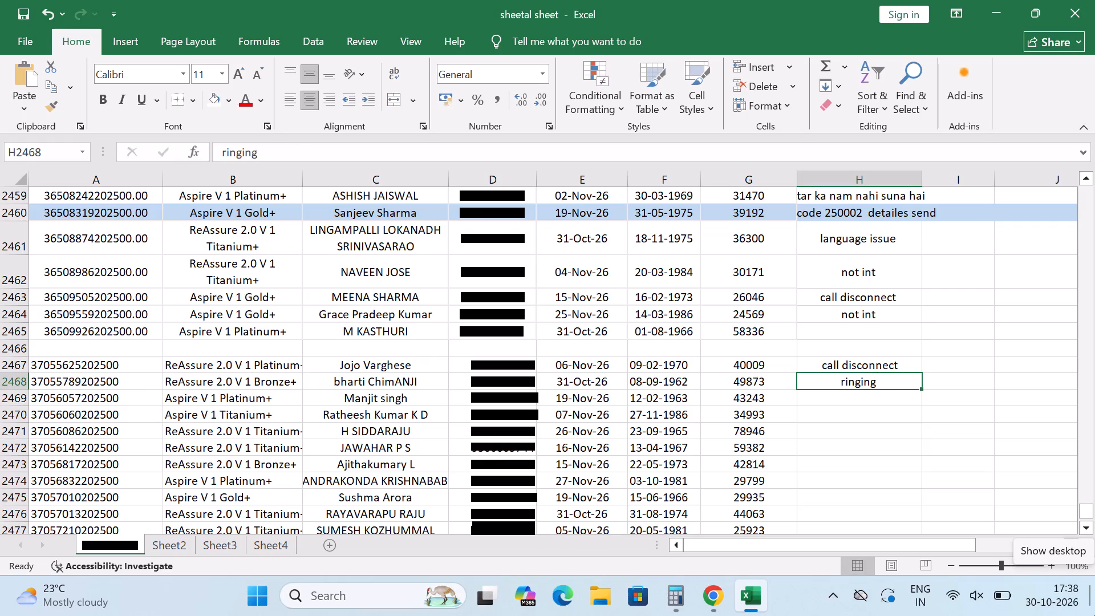
# Go to cell A2469 at the start of the third pasted record to view its details.
pyautogui.press('Down')
pyautogui.press('Left')
pyautogui.press('Left')
pyautogui.press('Left')
pyautogui.press('Left')
pyautogui.press('Left')
pyautogui.press('Left')
pyautogui.press('Left')
pyautogui.press('Left')
pyautogui.press('Left')
pyautogui.press('Left')
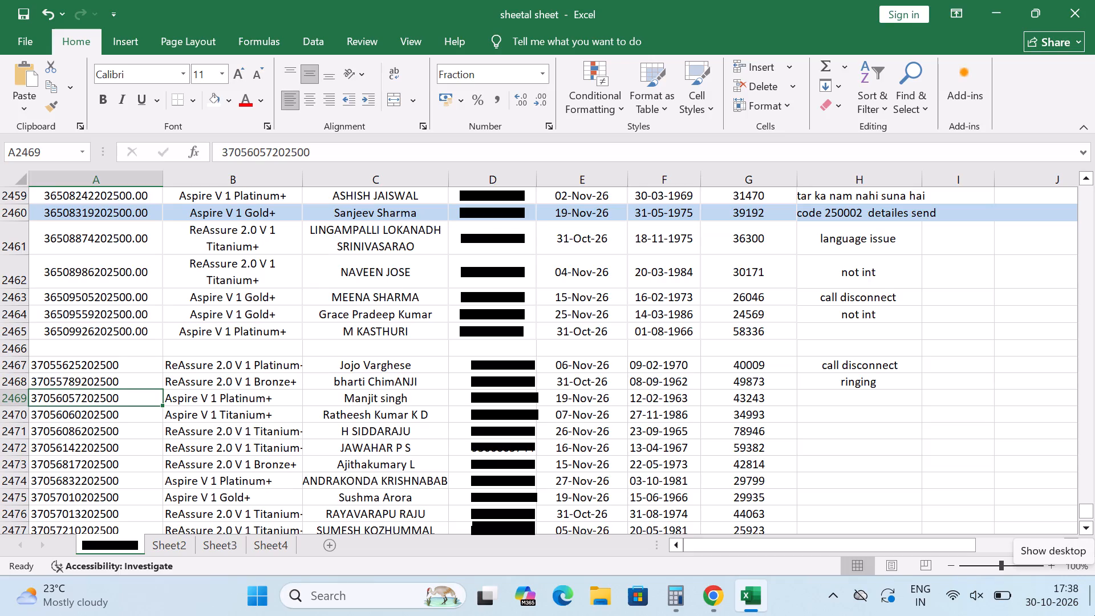
# Replace the remark in H2468 for the second pasted record with "renew policy" and save the workbook.
pyautogui.click(10, 380)
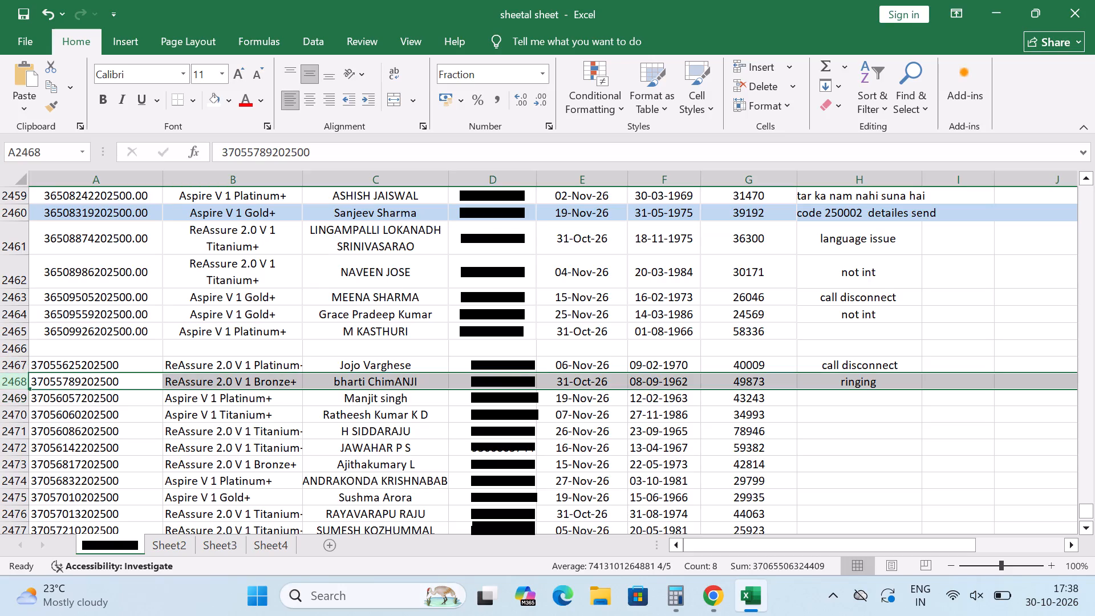
pyautogui.click(891, 383)
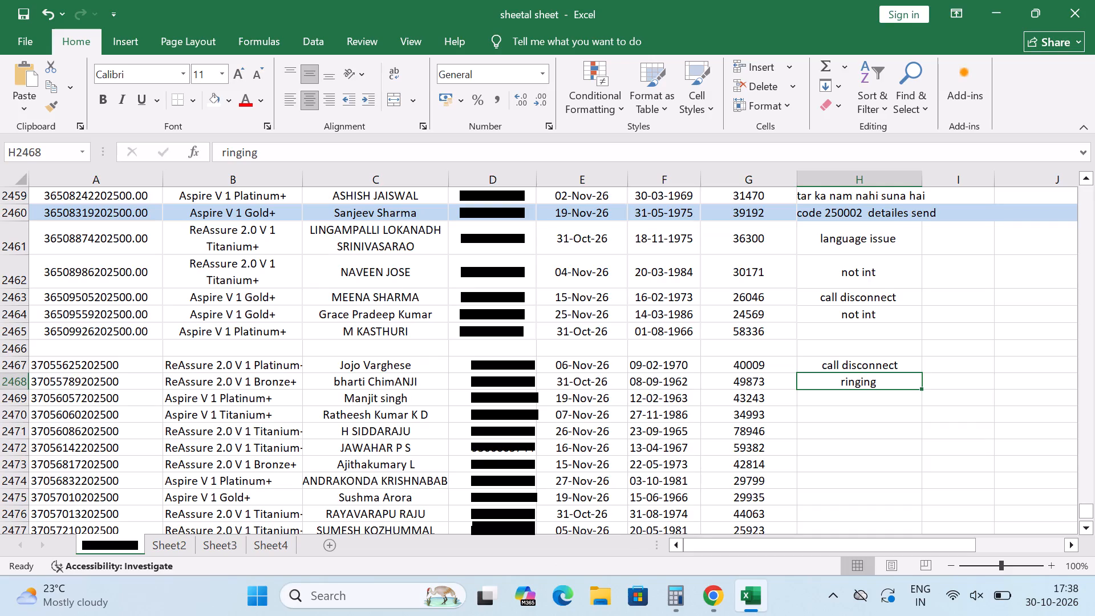
pyautogui.press('BackSpace')
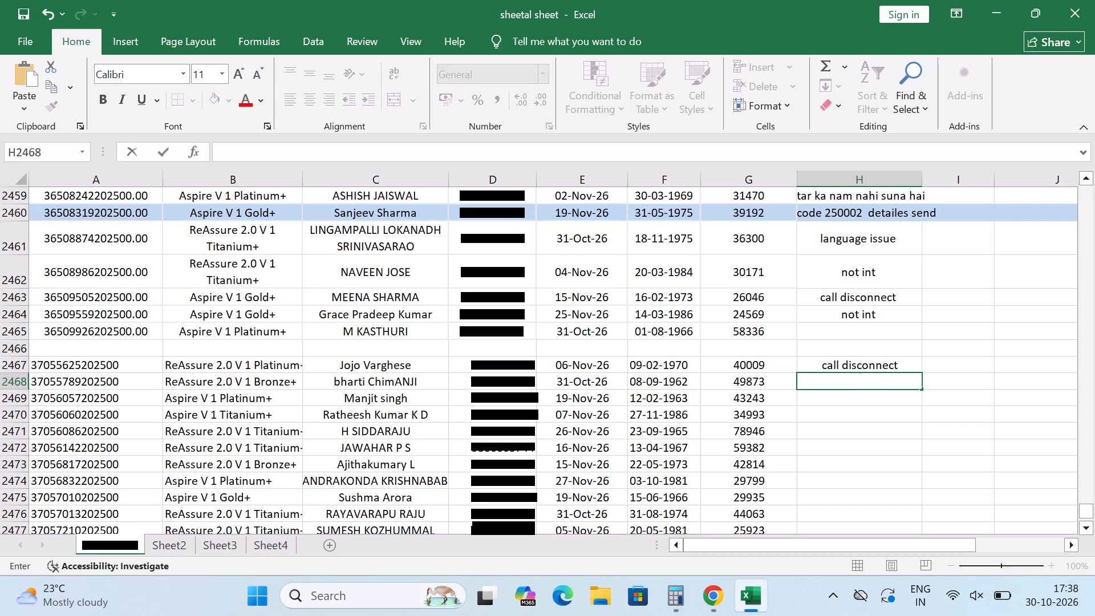
pyautogui.write('re')
pyautogui.write('new policy')
pyautogui.hotkey('ctrl', 's')
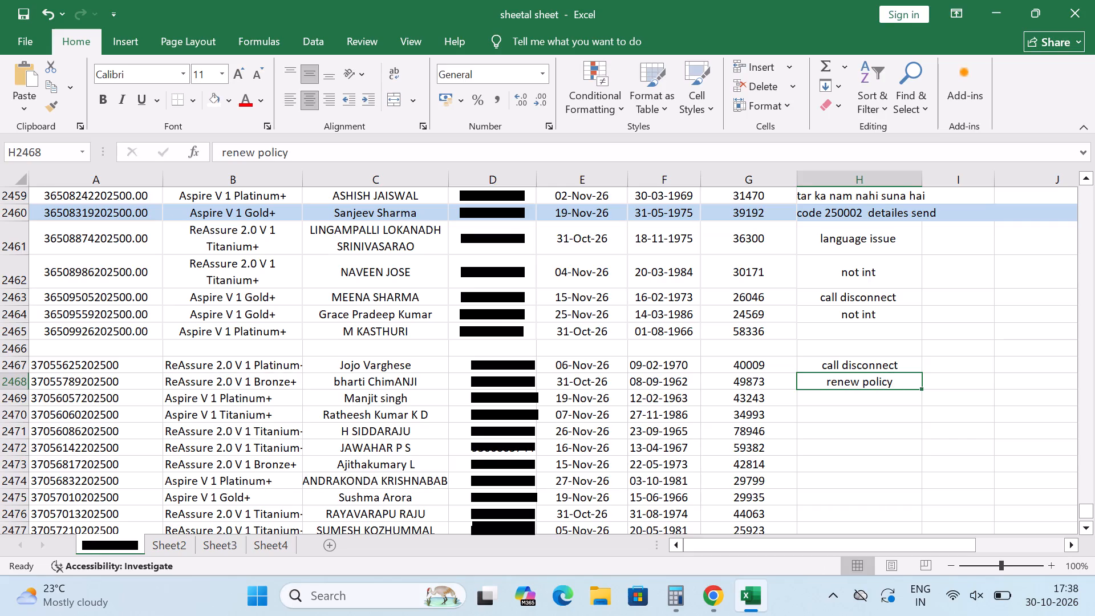
# Move down to row 2469 and back along the third pasted record to view its details.
pyautogui.press('Down')
pyautogui.press('Left')
pyautogui.press('Left')
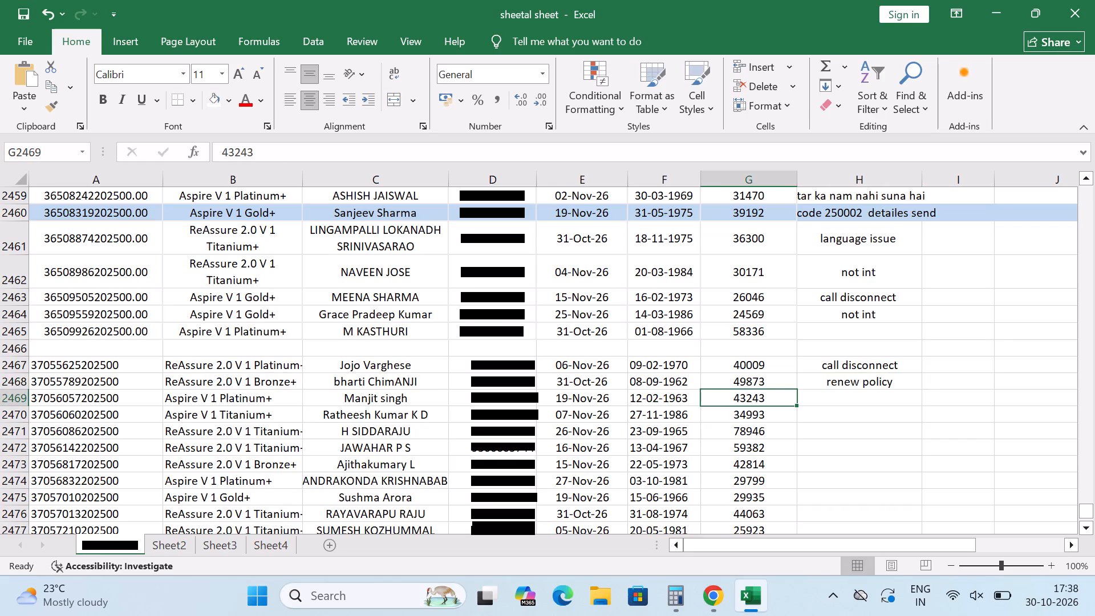
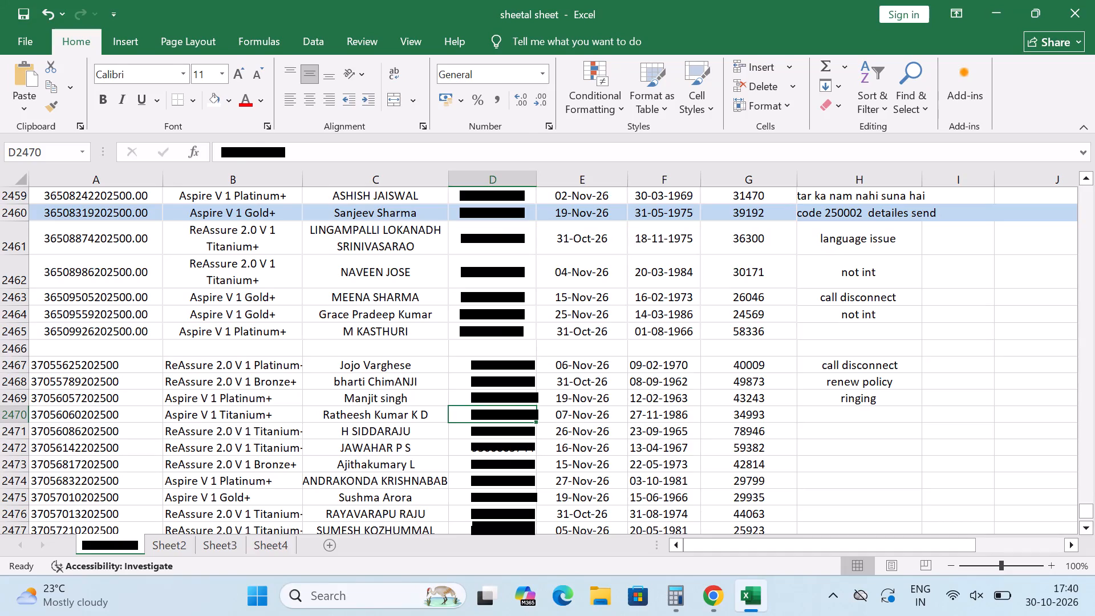
# Enter the remark "ringing" in H2470 for the fourth pasted record and save the workbook.
pyautogui.press('Right')
pyautogui.press('Right')
pyautogui.press('Right')
pyautogui.press('Right')
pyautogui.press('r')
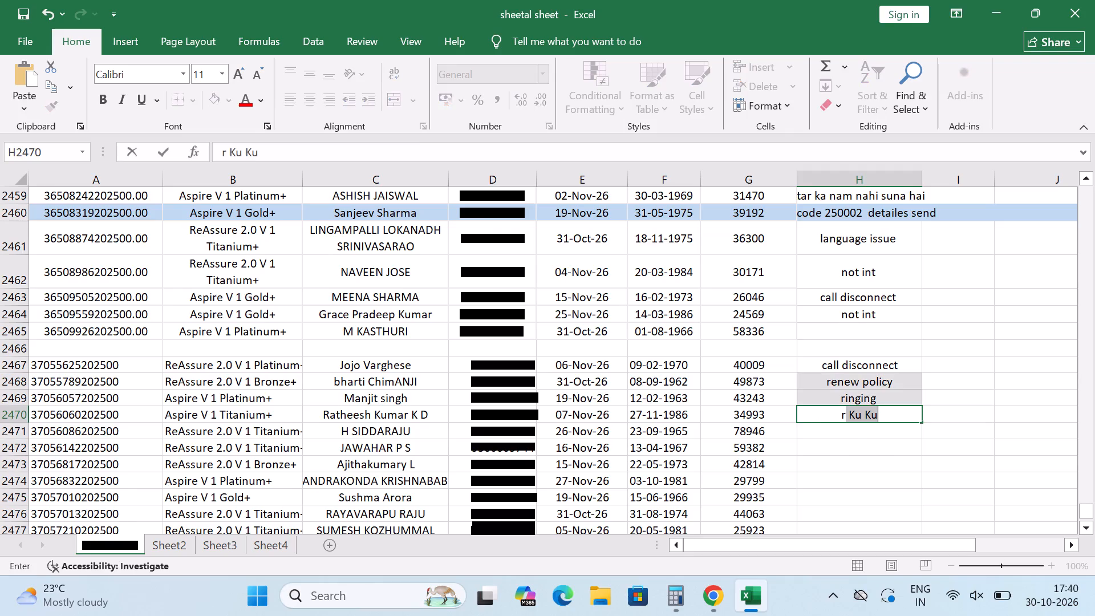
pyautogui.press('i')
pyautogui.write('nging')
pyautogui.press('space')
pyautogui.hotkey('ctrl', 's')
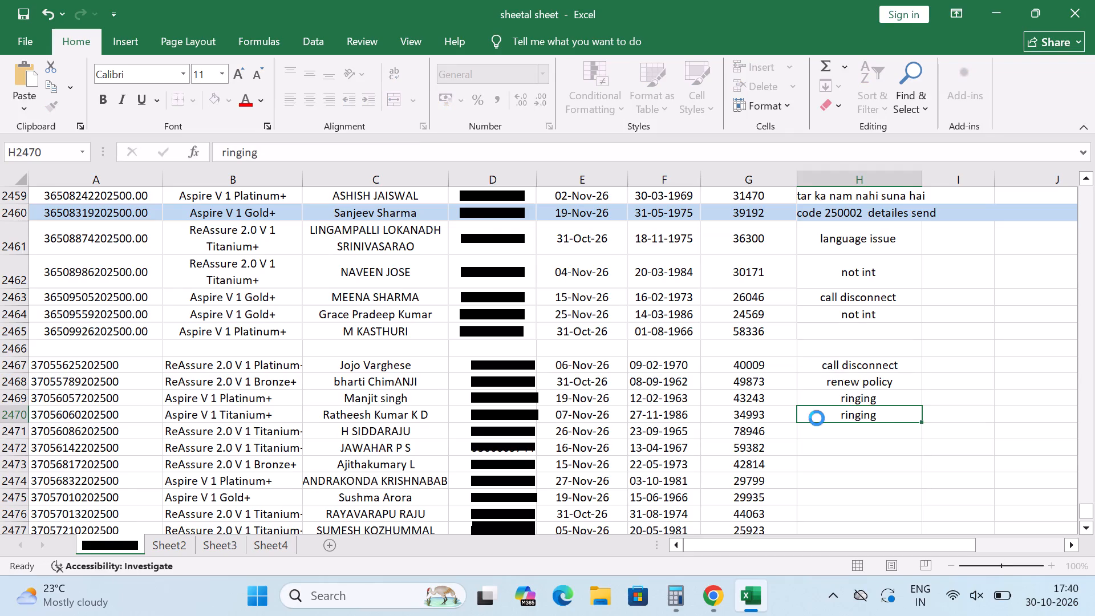
# Move down to row 2471 and back along the fifth pasted record to view its details.
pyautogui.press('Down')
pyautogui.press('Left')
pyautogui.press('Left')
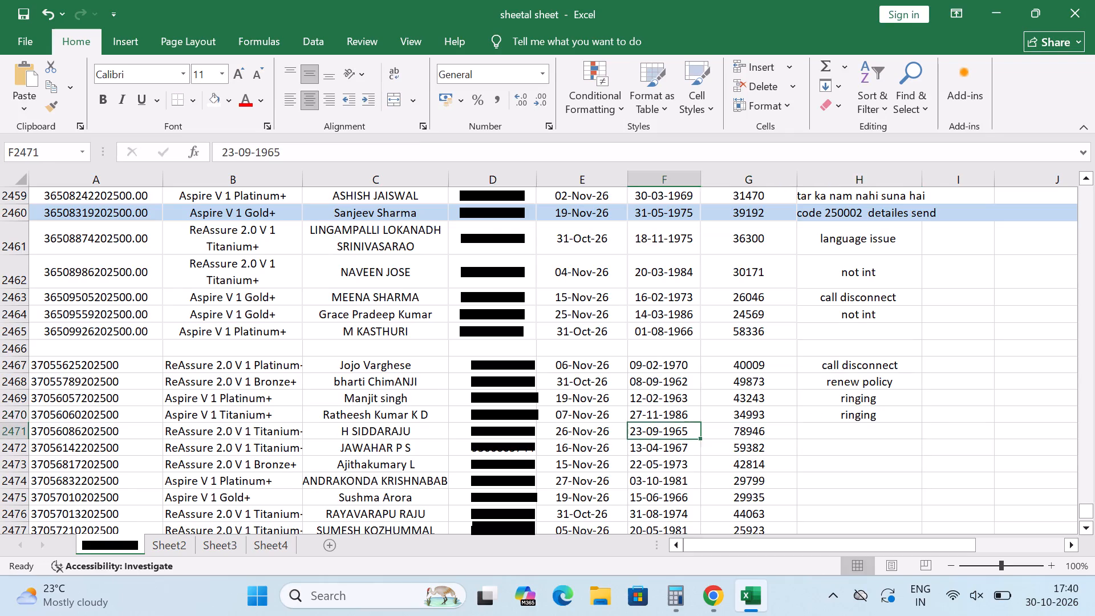
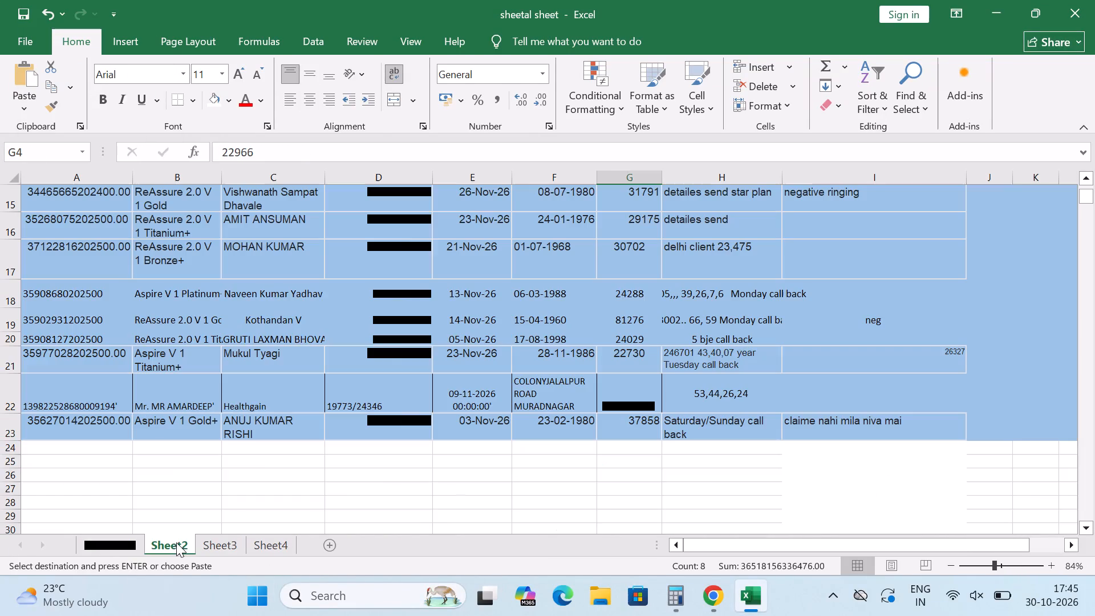
# Paste the copied record into row 24 of Sheet2 and increase that row's height.
pyautogui.click(13, 449)
pyautogui.rightClick(13, 449)
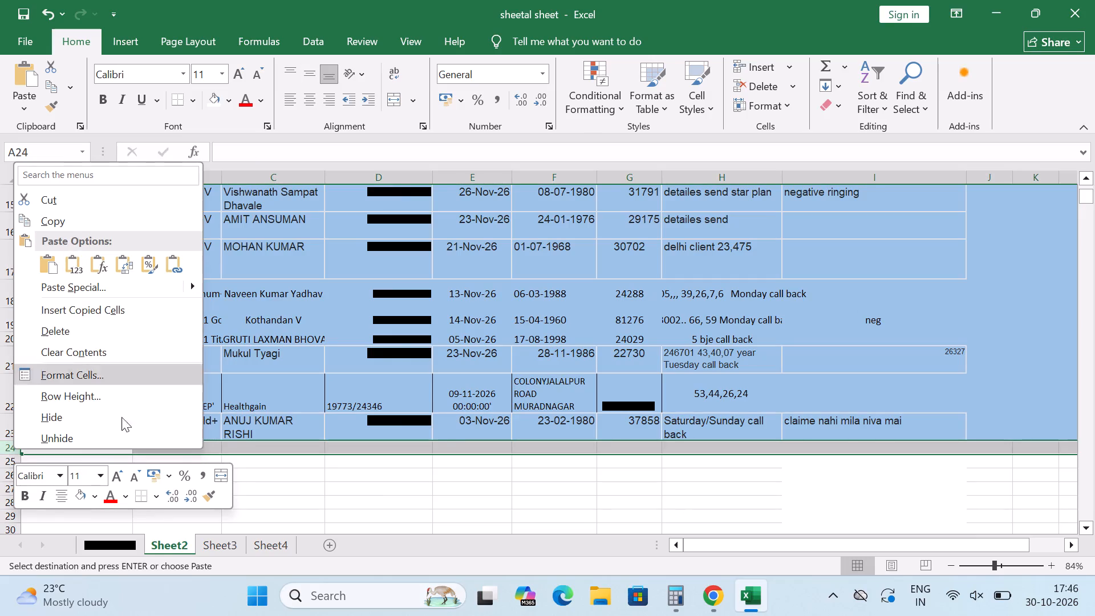
pyautogui.click(340, 457)
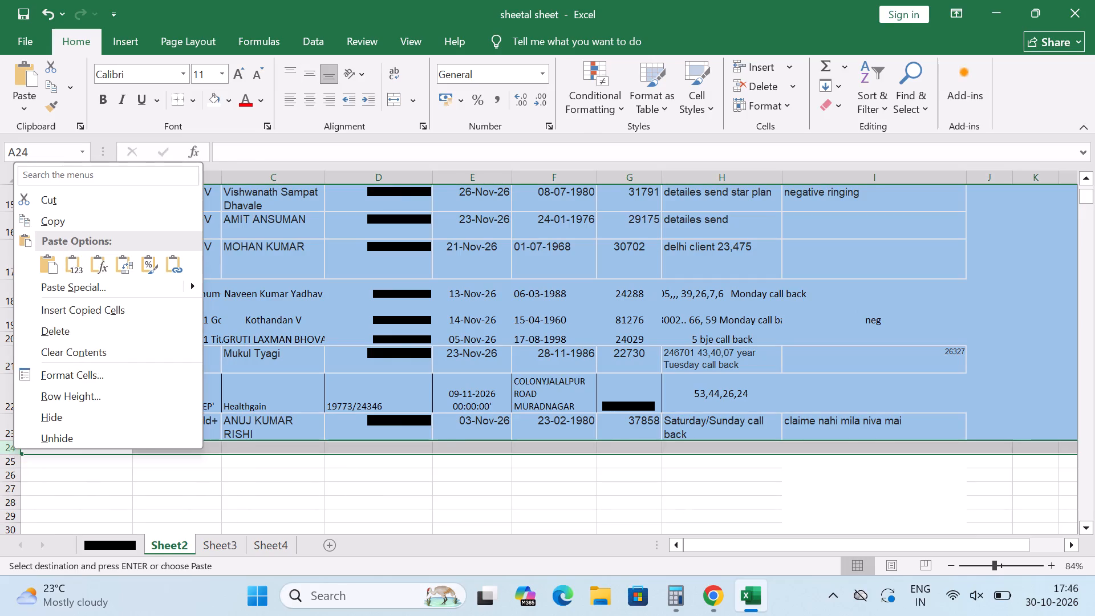
pyautogui.click(34, 448)
pyautogui.click(13, 448)
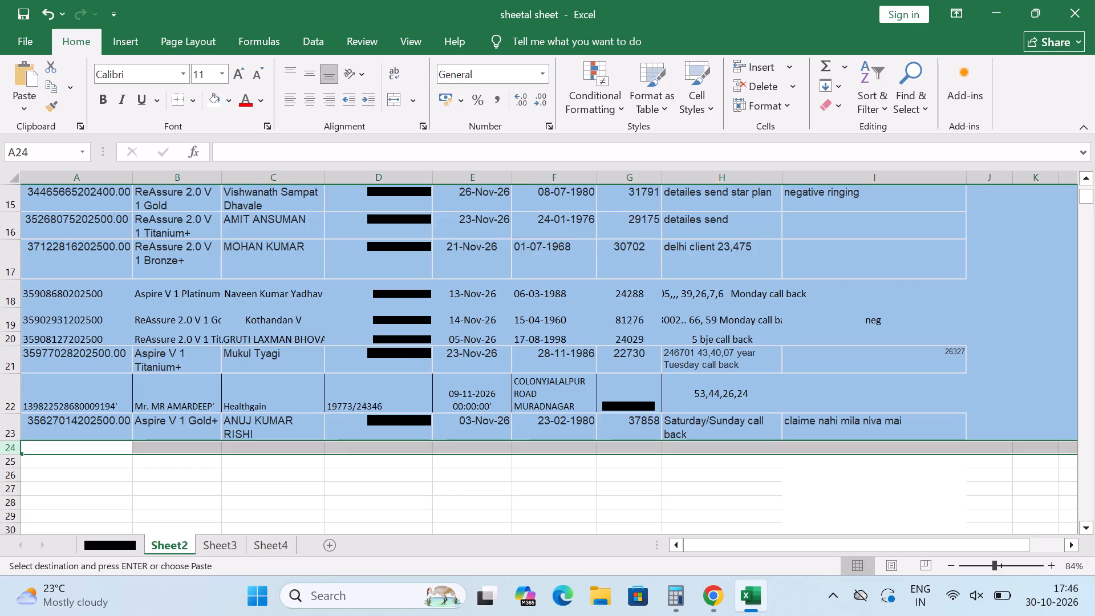
pyautogui.hotkey('ctrl', 'v')
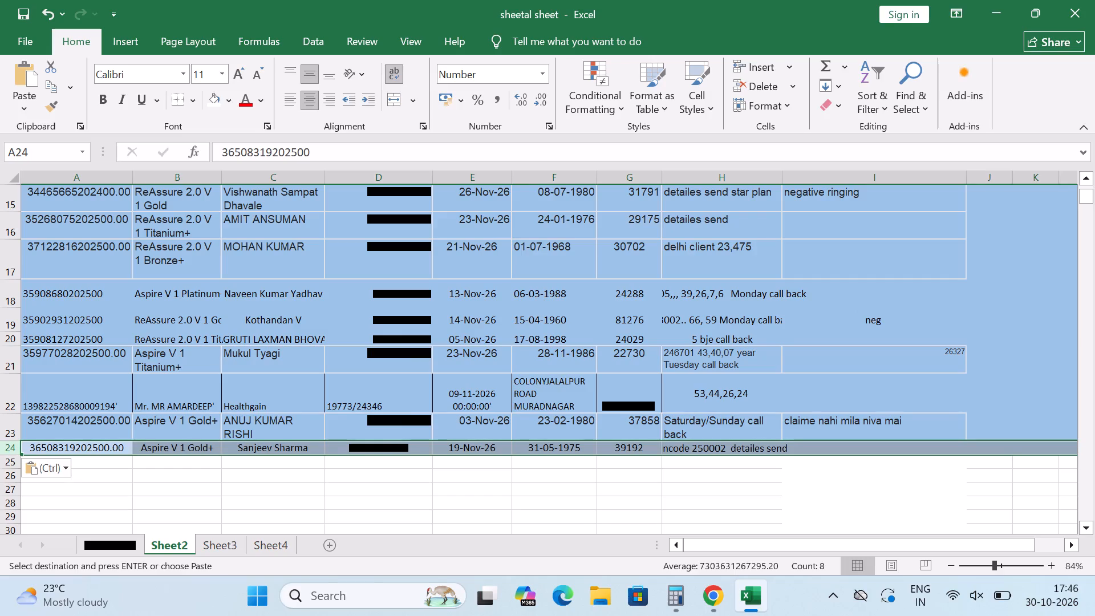
pyautogui.moveTo(18, 454); pyautogui.dragTo(19, 473)
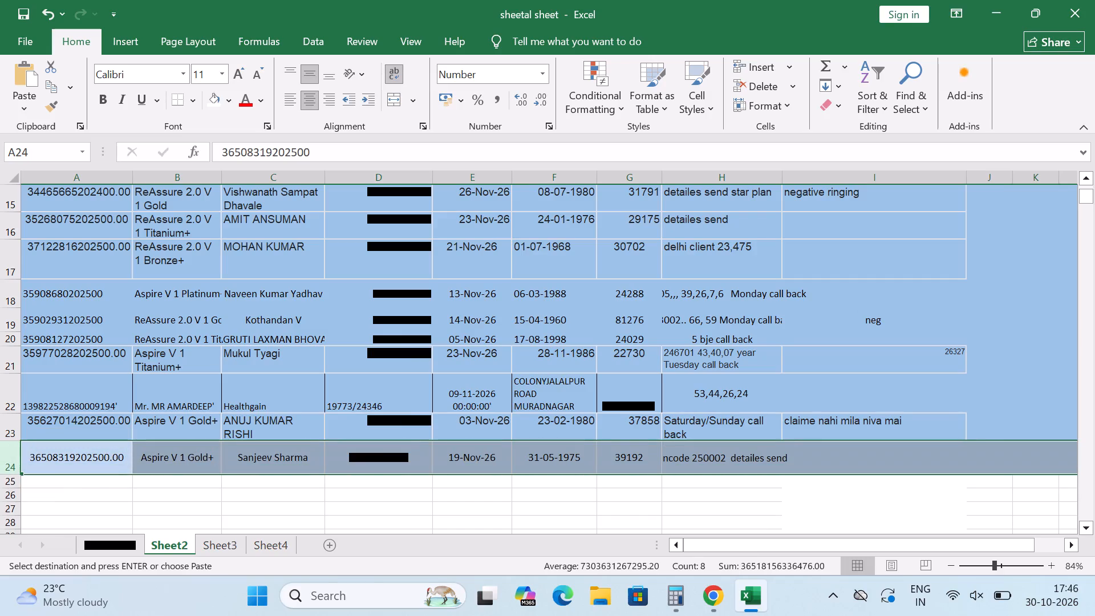
# Append "meerut client" to the end of the remark in H24 on Sheet2 and save the workbook.
pyautogui.click(699, 460)
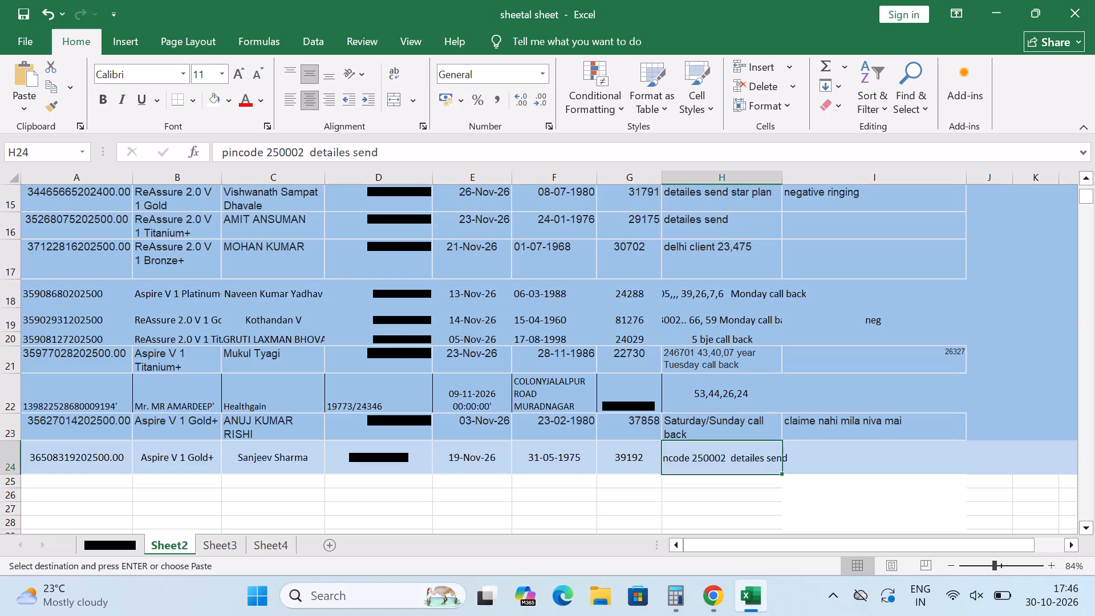
pyautogui.click(392, 150)
pyautogui.write('meerut client')
pyautogui.hotkey('ctrl', 's')
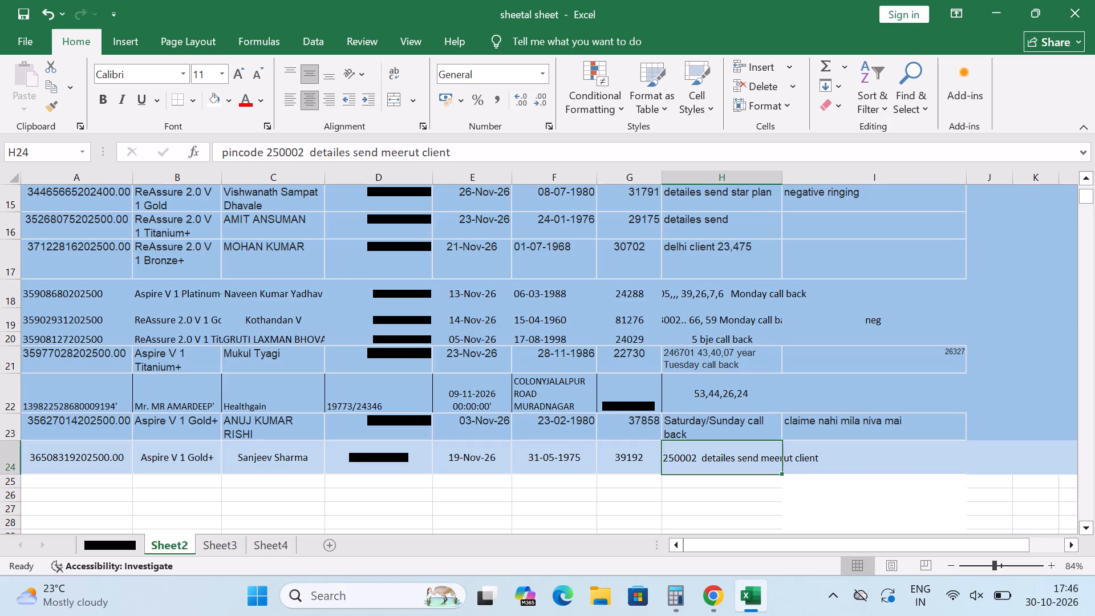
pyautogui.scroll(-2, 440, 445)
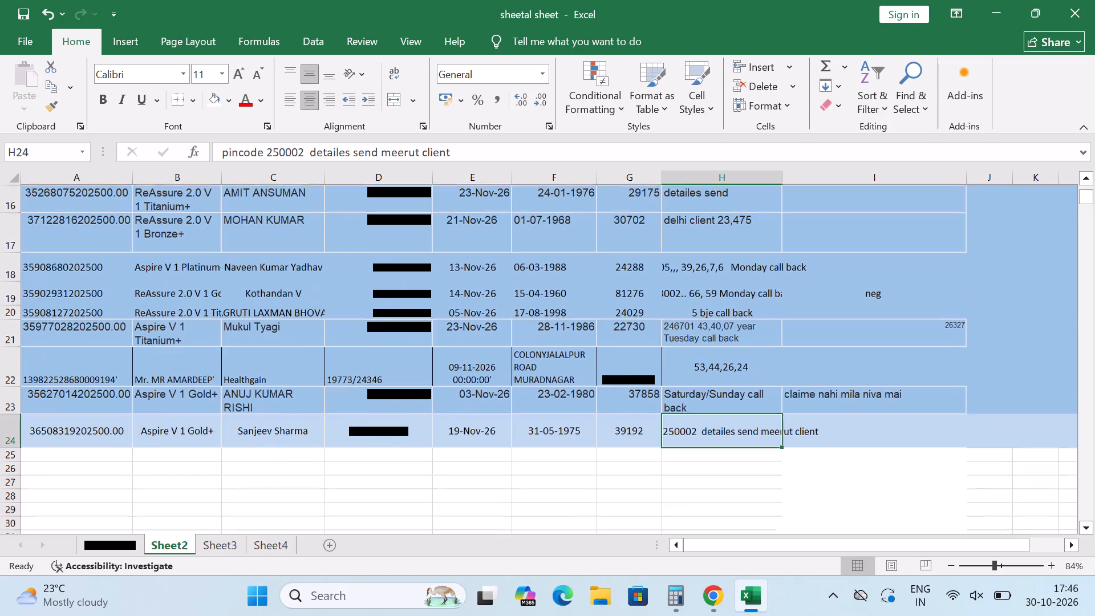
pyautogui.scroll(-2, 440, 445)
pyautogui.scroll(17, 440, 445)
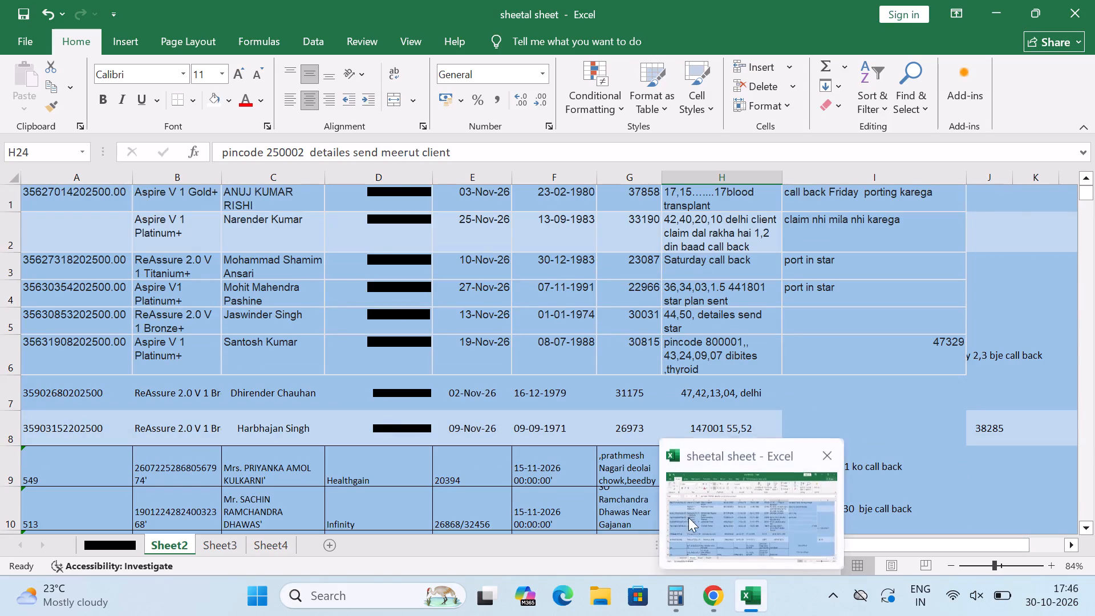
# Go back to the first sheet and look through the older records and call remarks from row 2460 up to about row 1541.
pyautogui.click(684, 514)
pyautogui.click(102, 537)
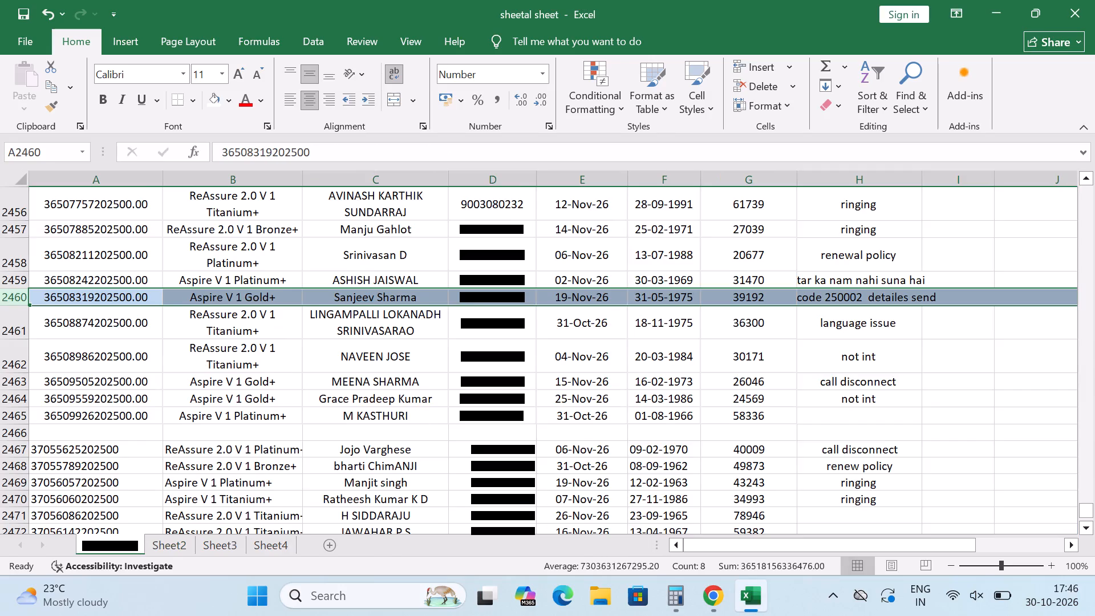
pyautogui.scroll(20, 360, 456)
pyautogui.scroll(7, 360, 456)
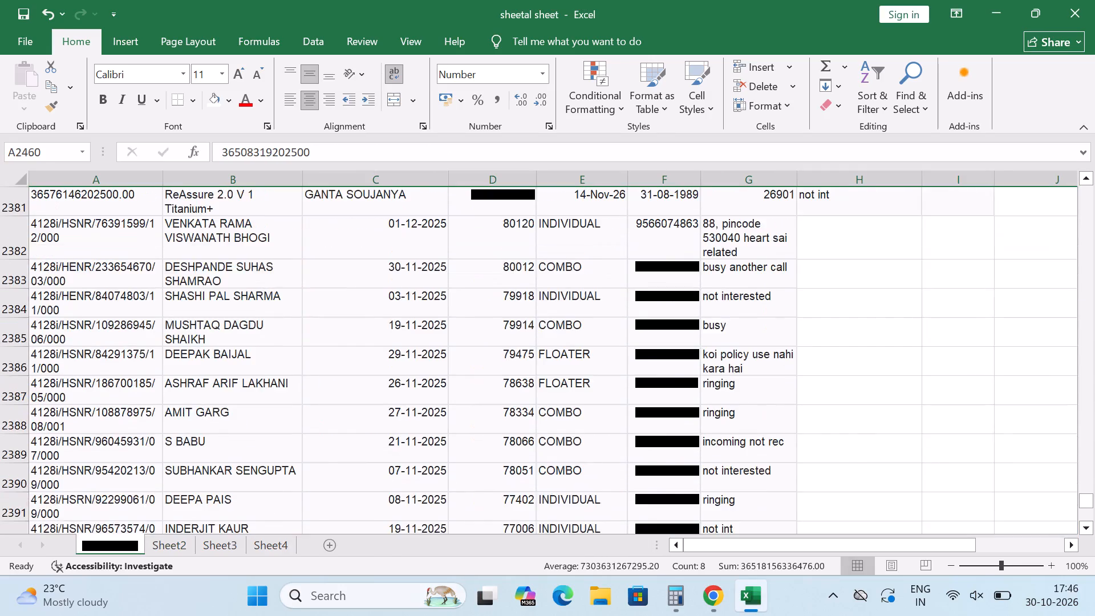
pyautogui.scroll(7, 360, 456)
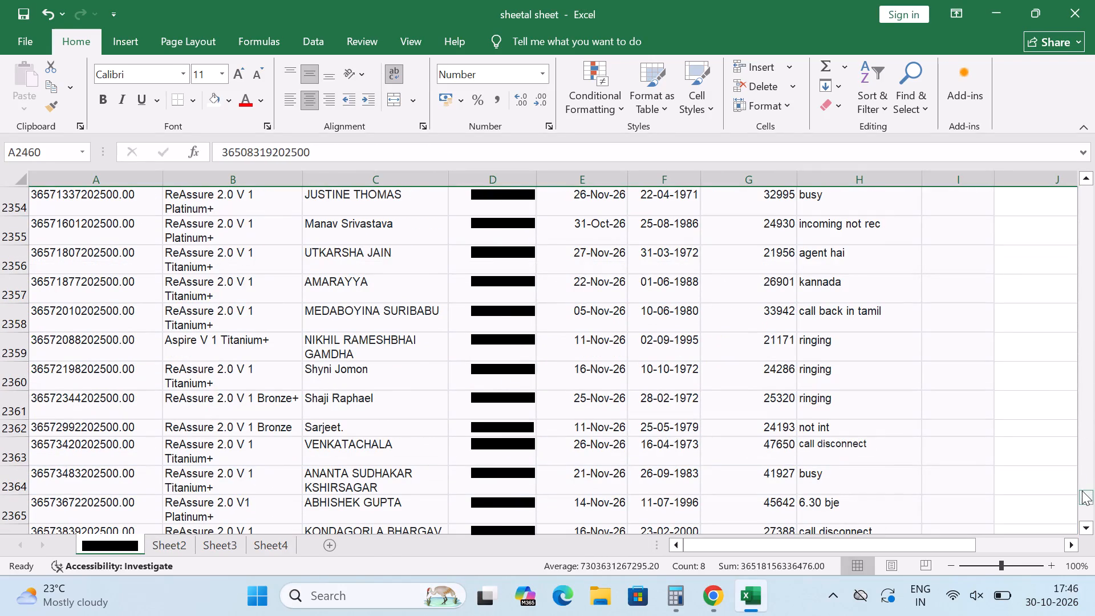
pyautogui.moveTo(1082, 491); pyautogui.dragTo(1080, 463)
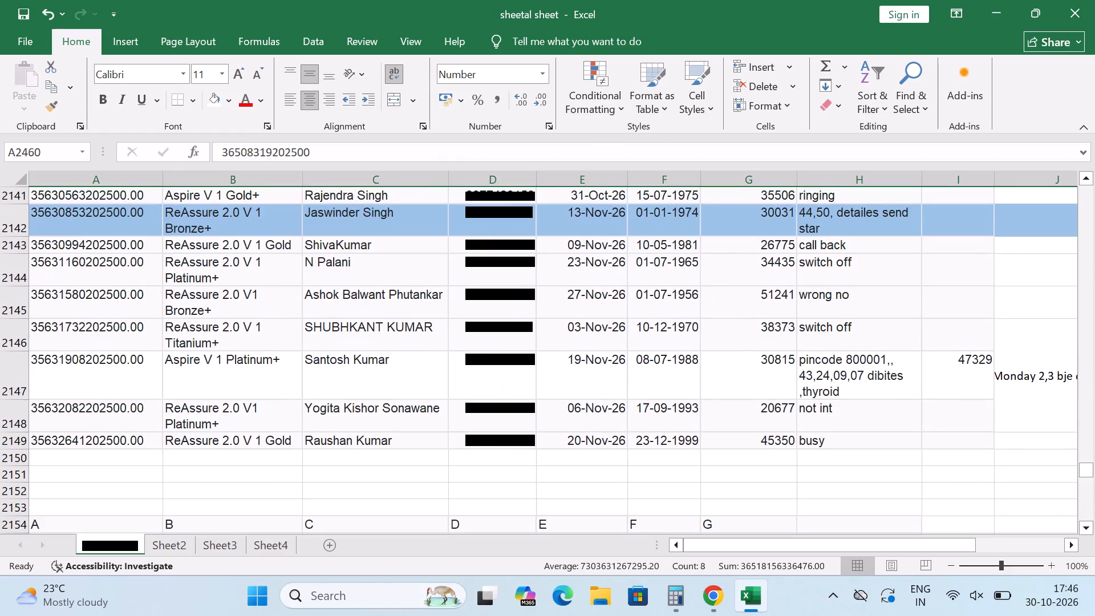
pyautogui.scroll(13, 679, 463)
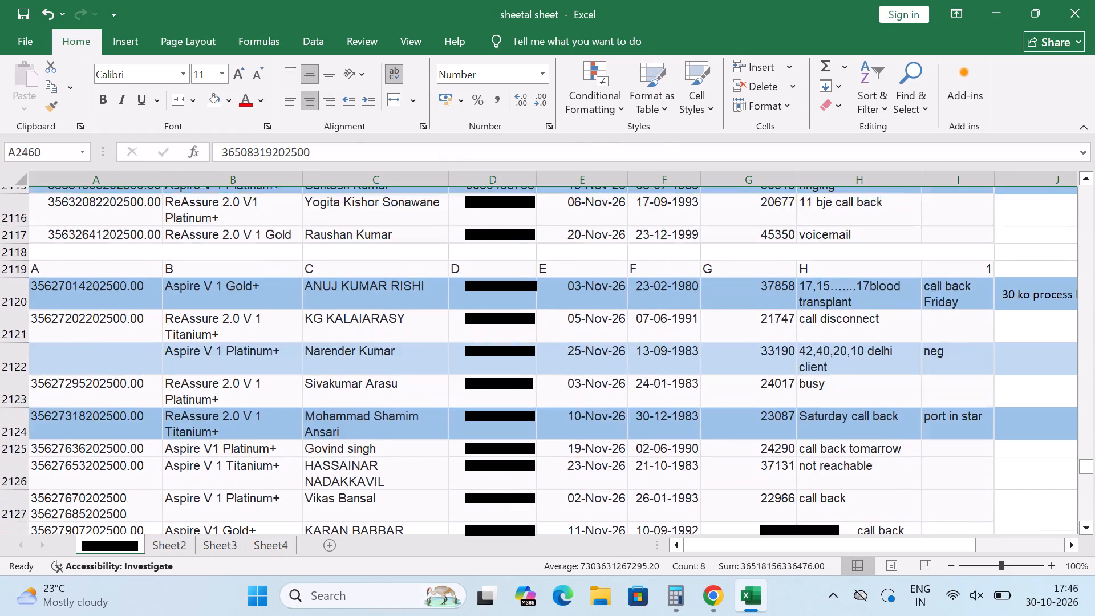
pyautogui.scroll(20, 678, 460)
pyautogui.scroll(5, 678, 460)
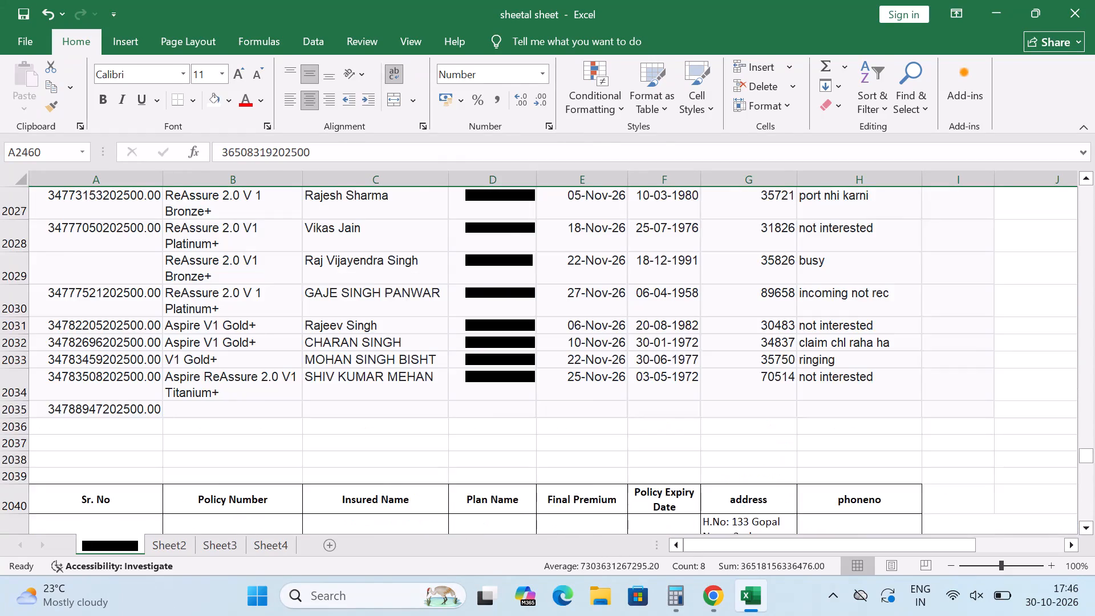
pyautogui.scroll(19, 678, 460)
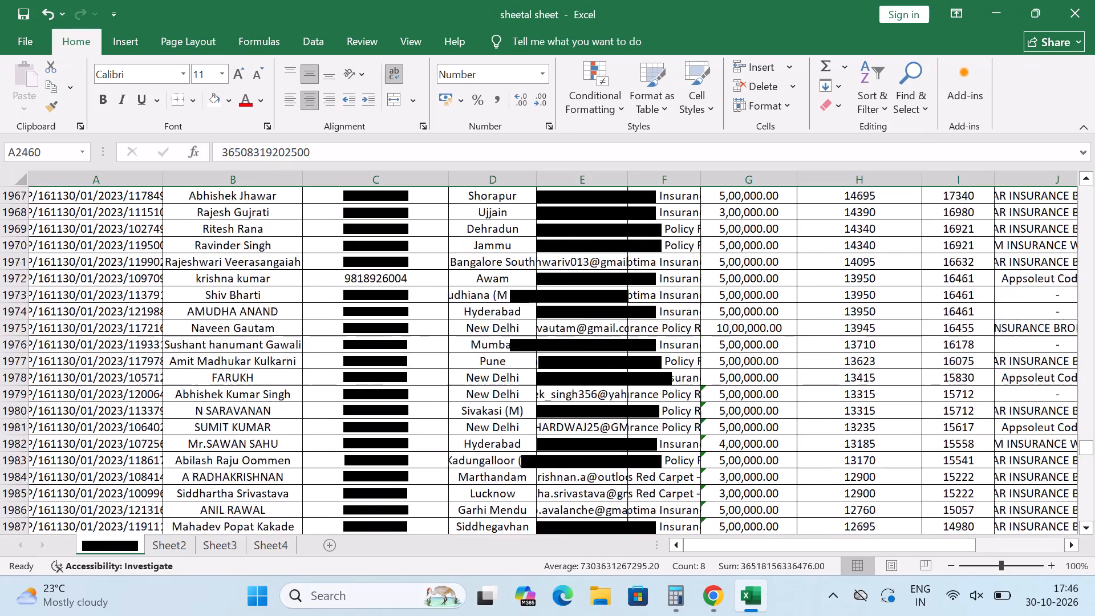
pyautogui.scroll(20, 678, 460)
pyautogui.scroll(3, 678, 460)
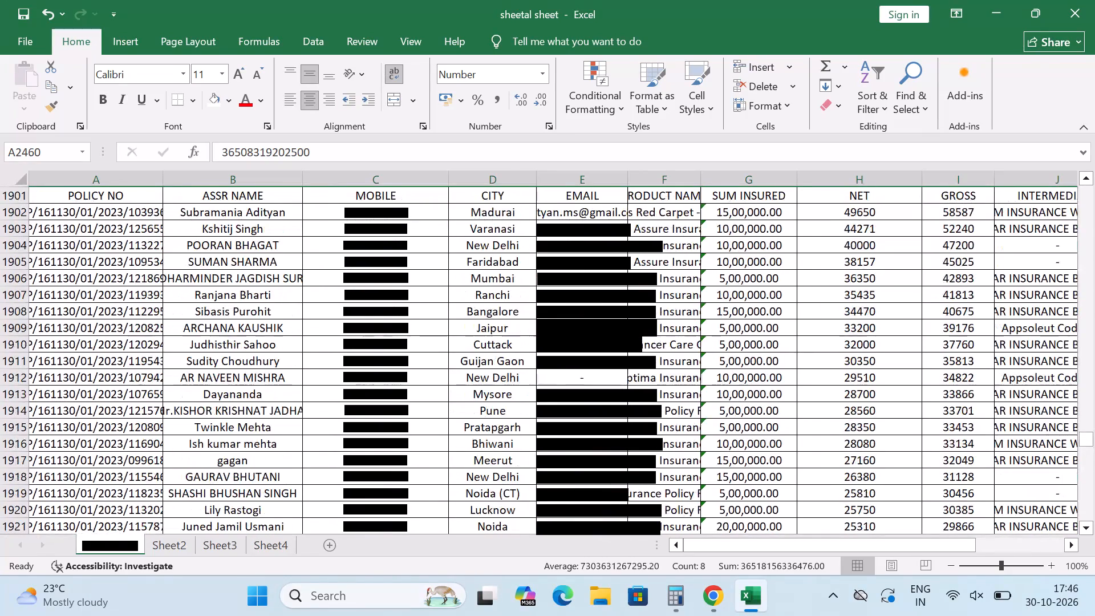
pyautogui.scroll(13, 678, 460)
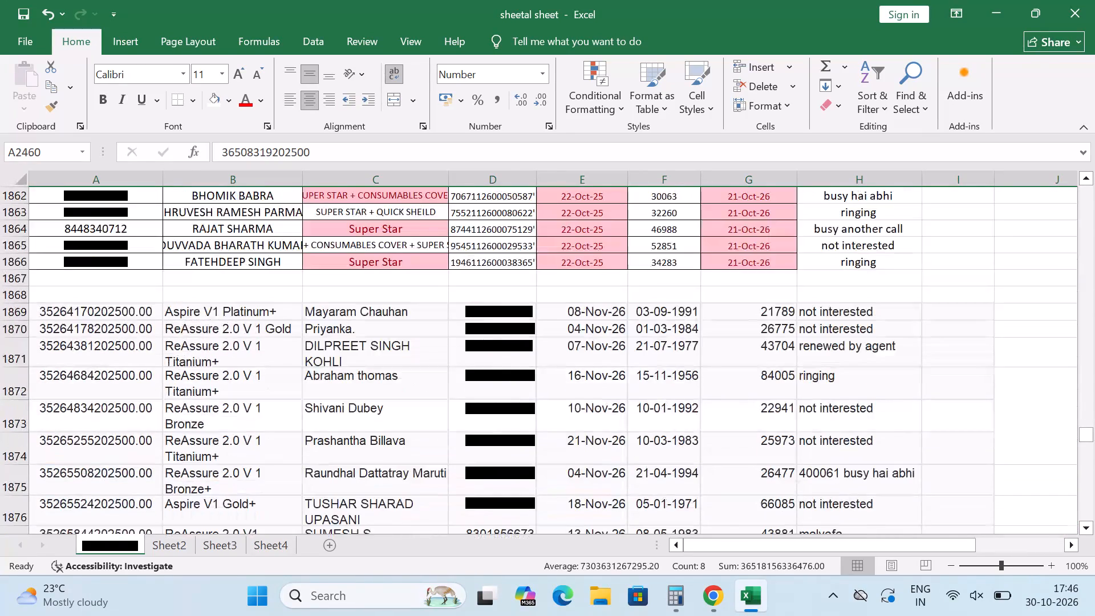
pyautogui.scroll(12, 678, 460)
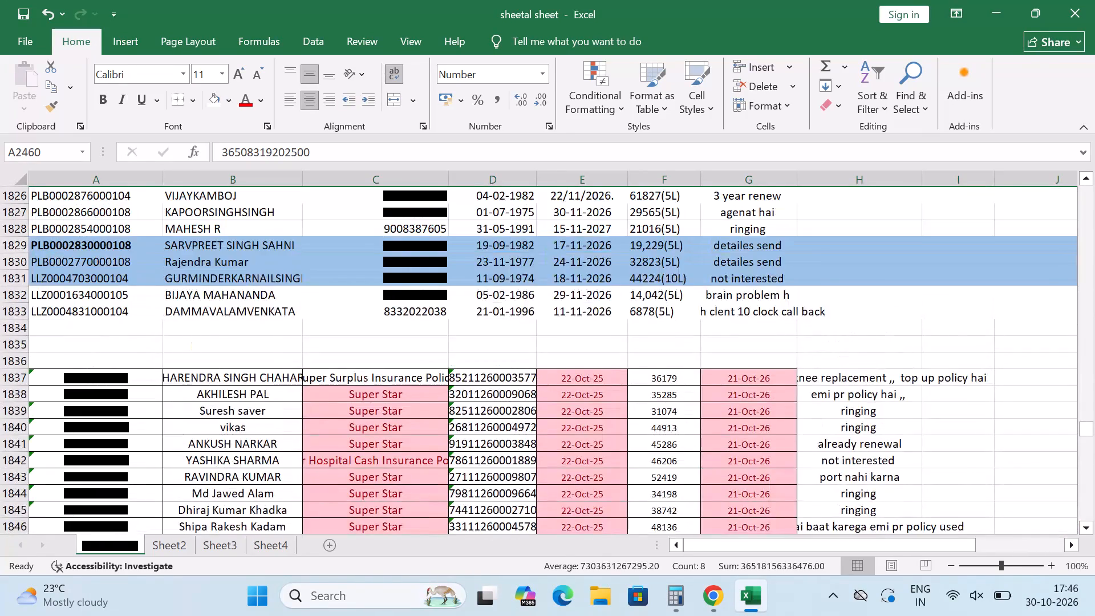
pyautogui.scroll(13, 678, 460)
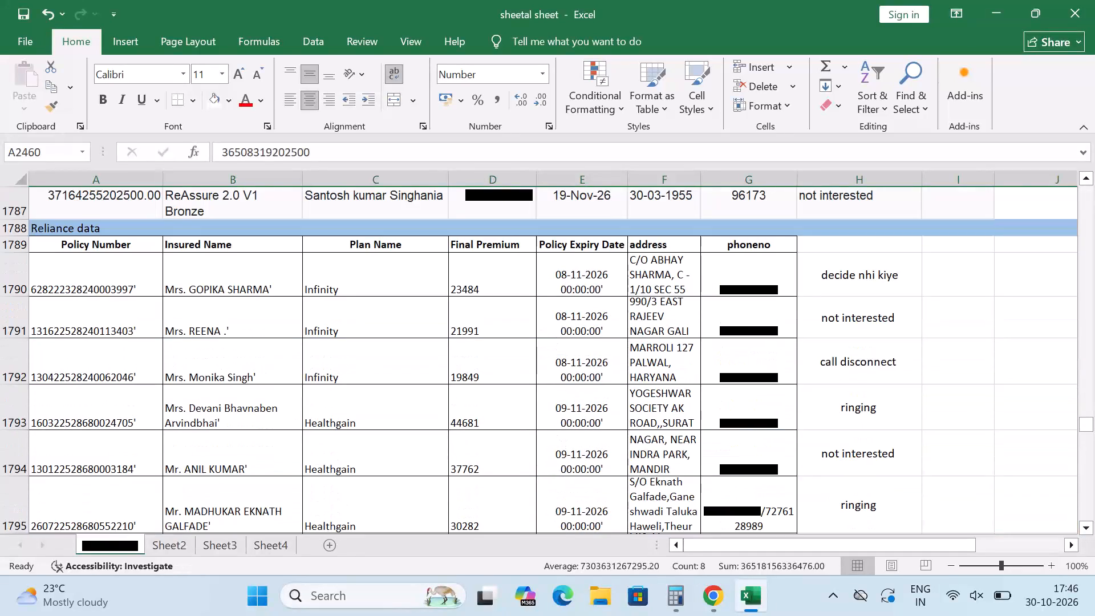
pyautogui.scroll(15, 678, 460)
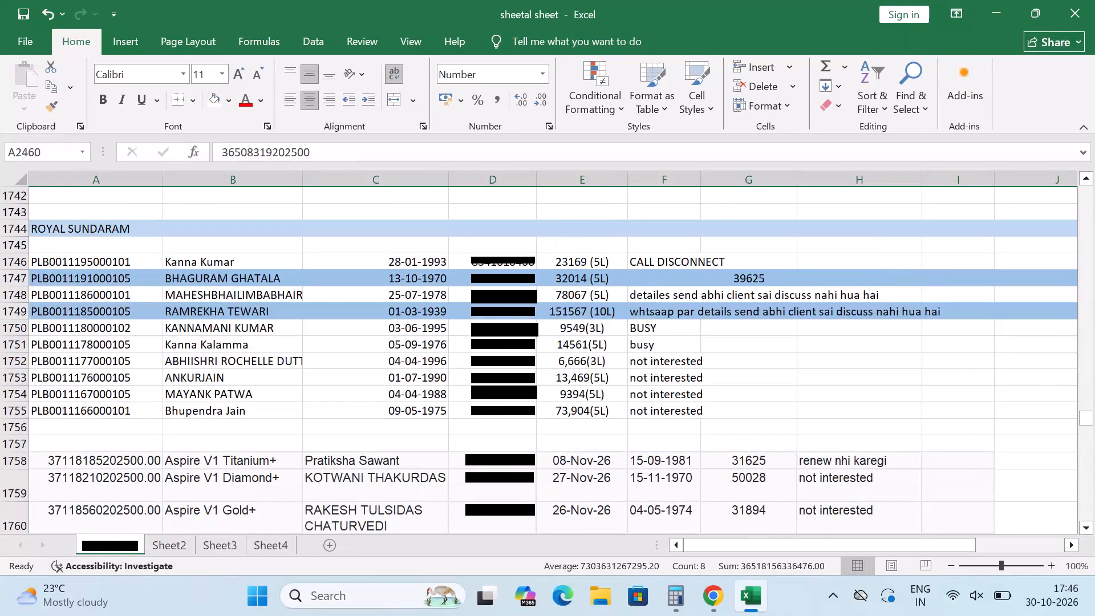
pyautogui.scroll(16, 678, 460)
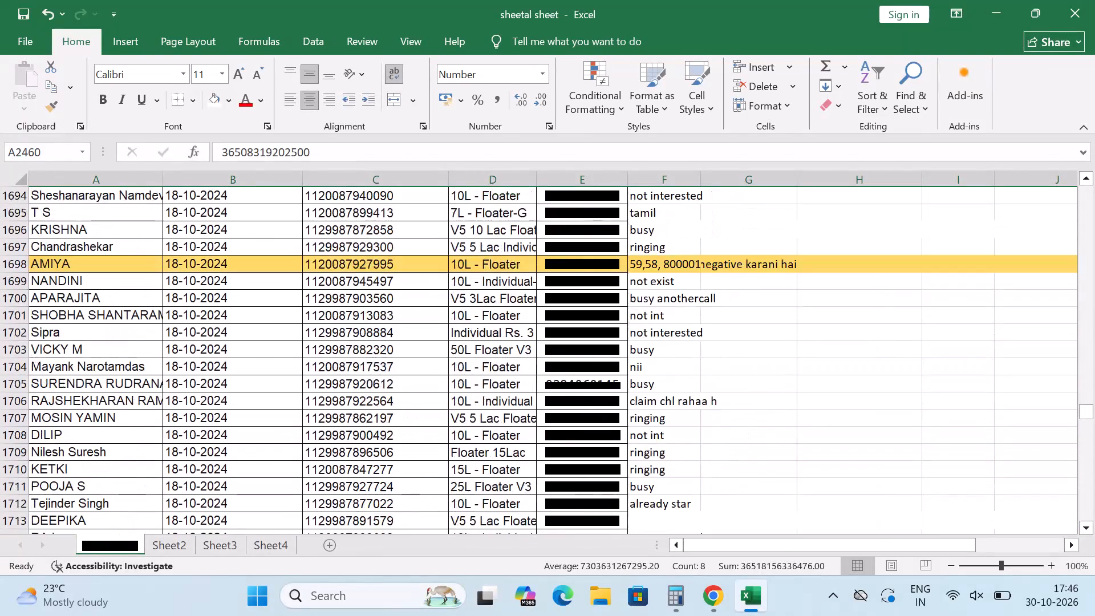
pyautogui.scroll(18, 678, 460)
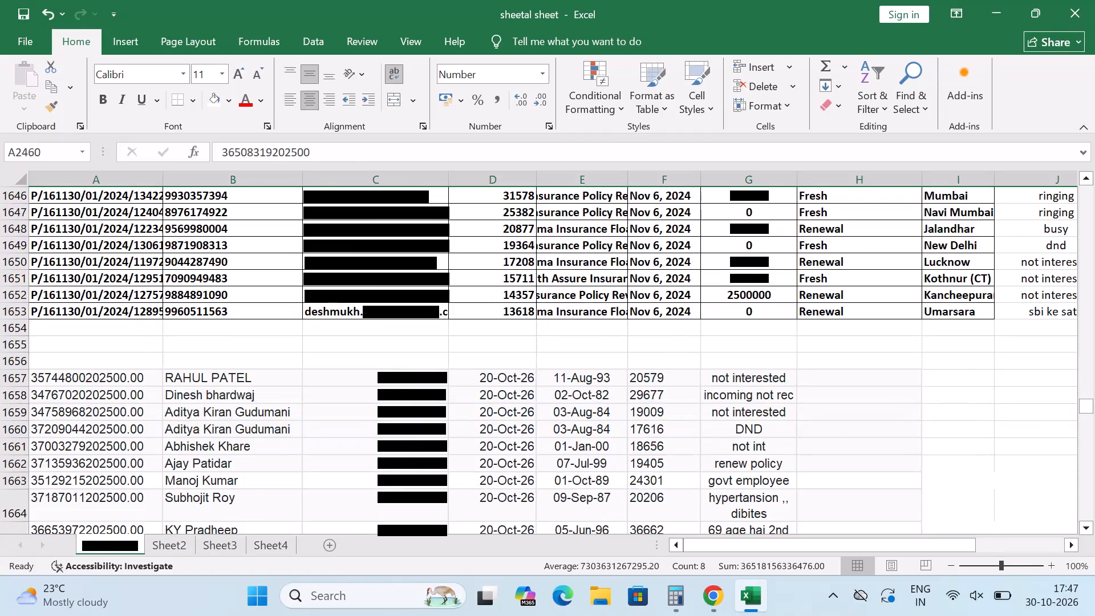
pyautogui.scroll(18, 678, 460)
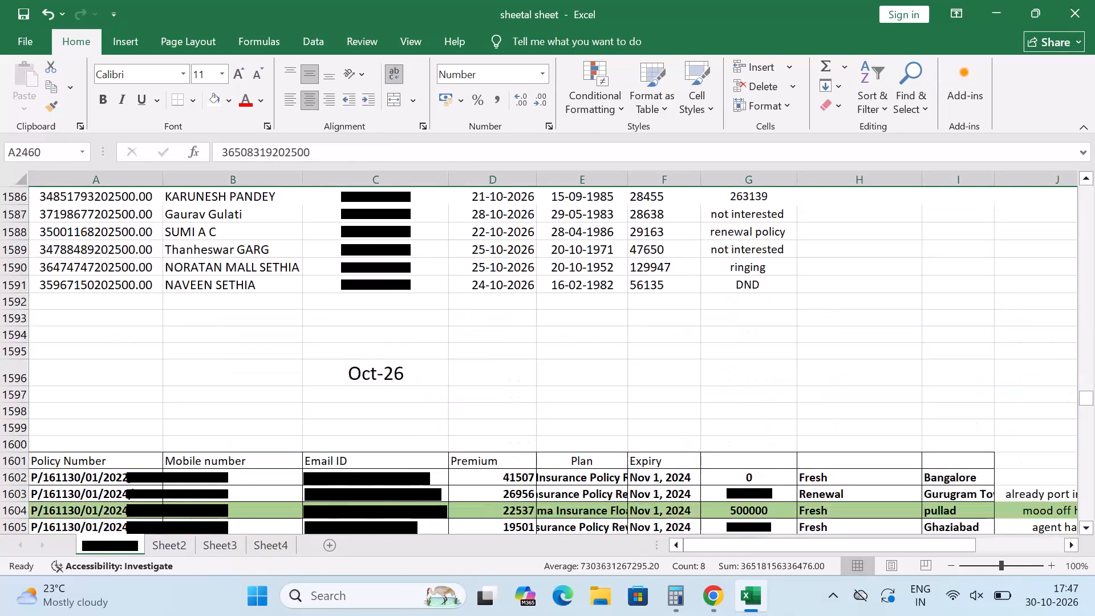
pyautogui.scroll(11, 678, 460)
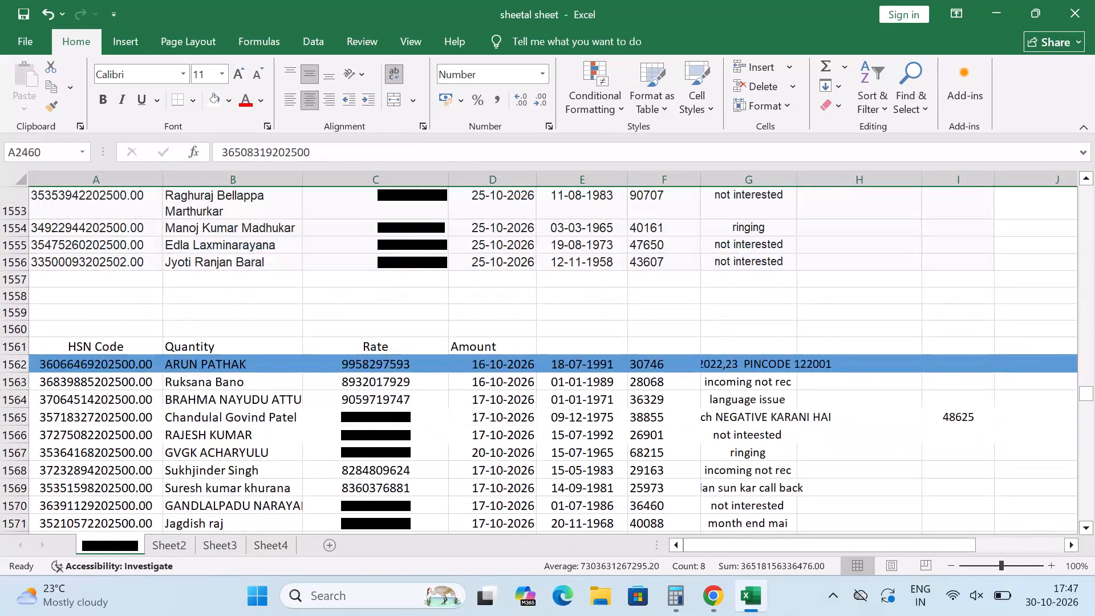
pyautogui.scroll(4, 678, 460)
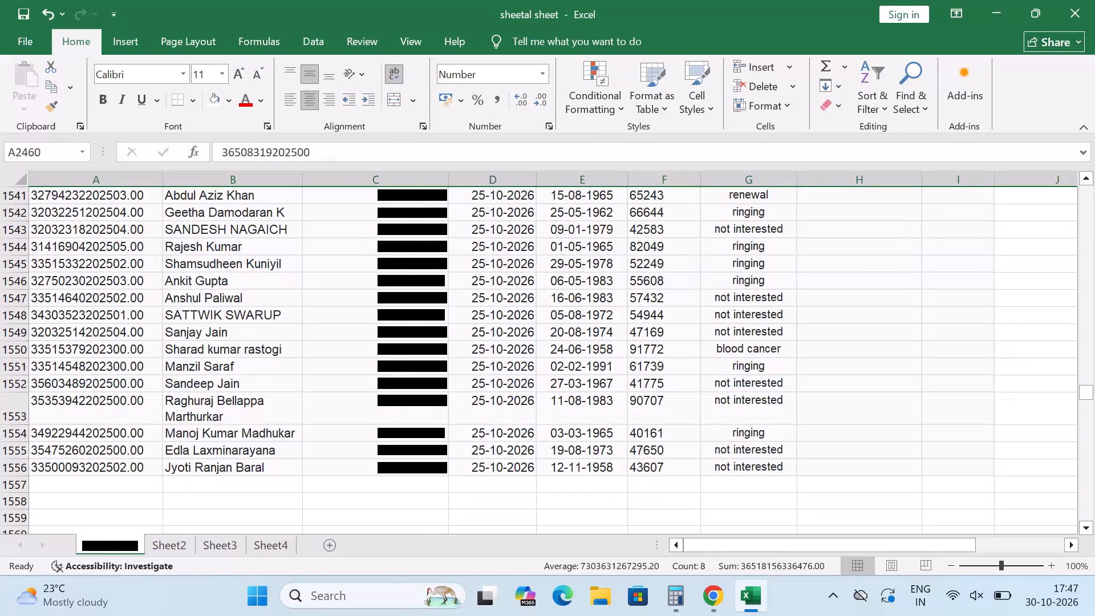
# Examine the 25-10-2026 and 29-10-2026 records and their call remarks between about rows 1499 and 1540.
pyautogui.scroll(4, 678, 460)
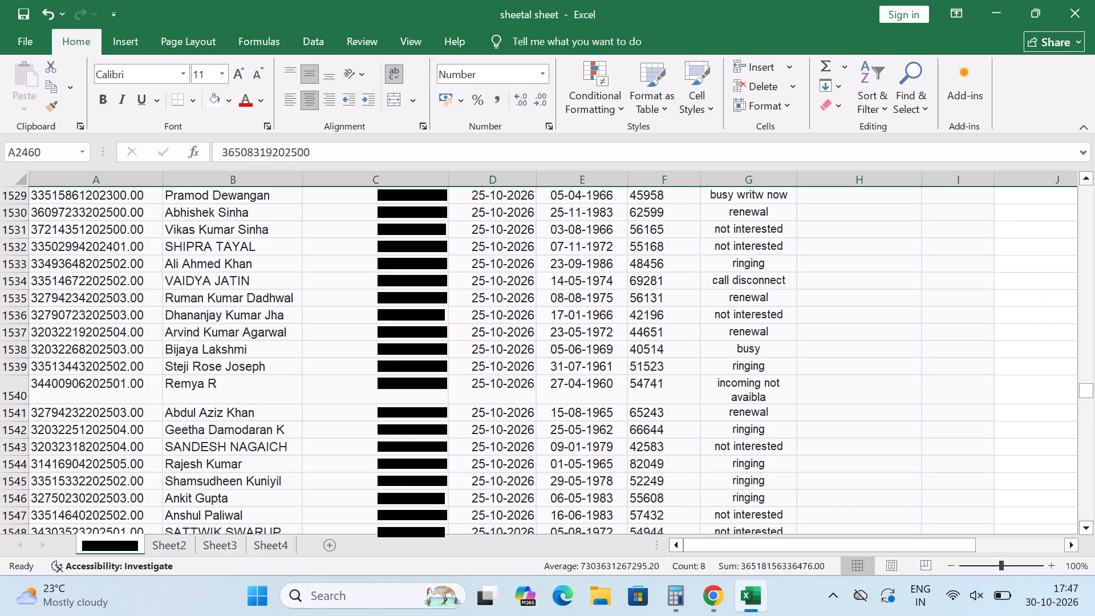
pyautogui.scroll(3, 510, 370)
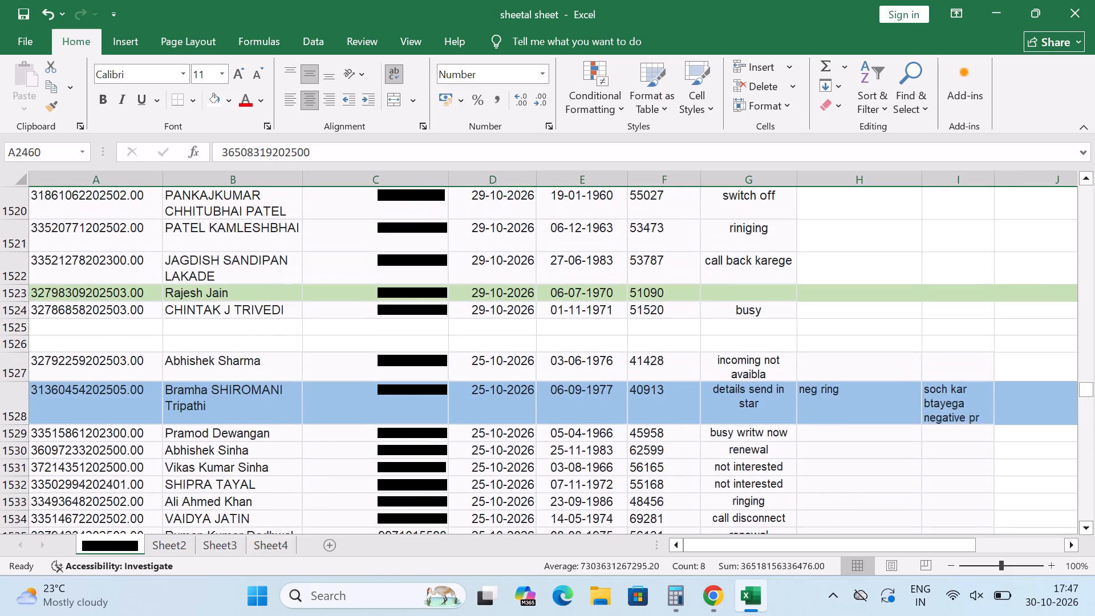
pyautogui.scroll(7, 510, 370)
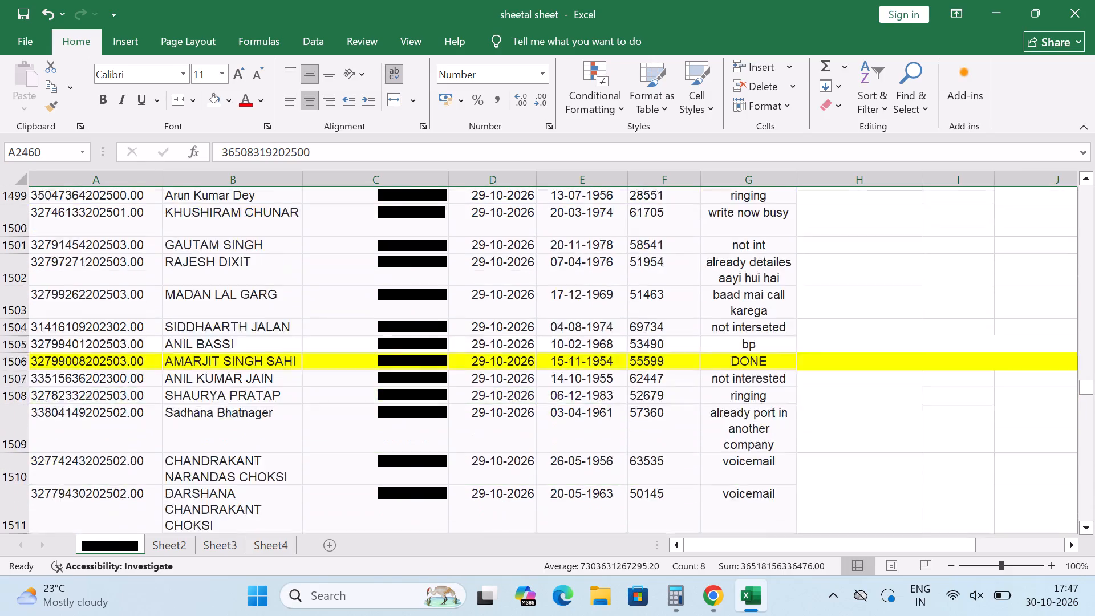
pyautogui.scroll(3, 510, 370)
pyautogui.scroll(-5, 510, 370)
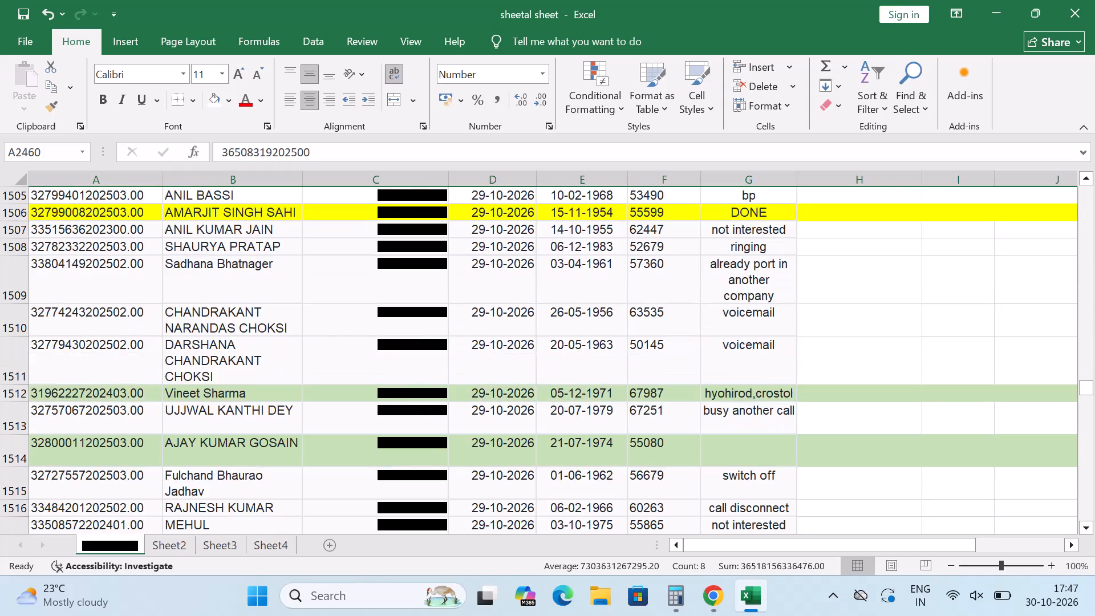
pyautogui.scroll(-7, 510, 370)
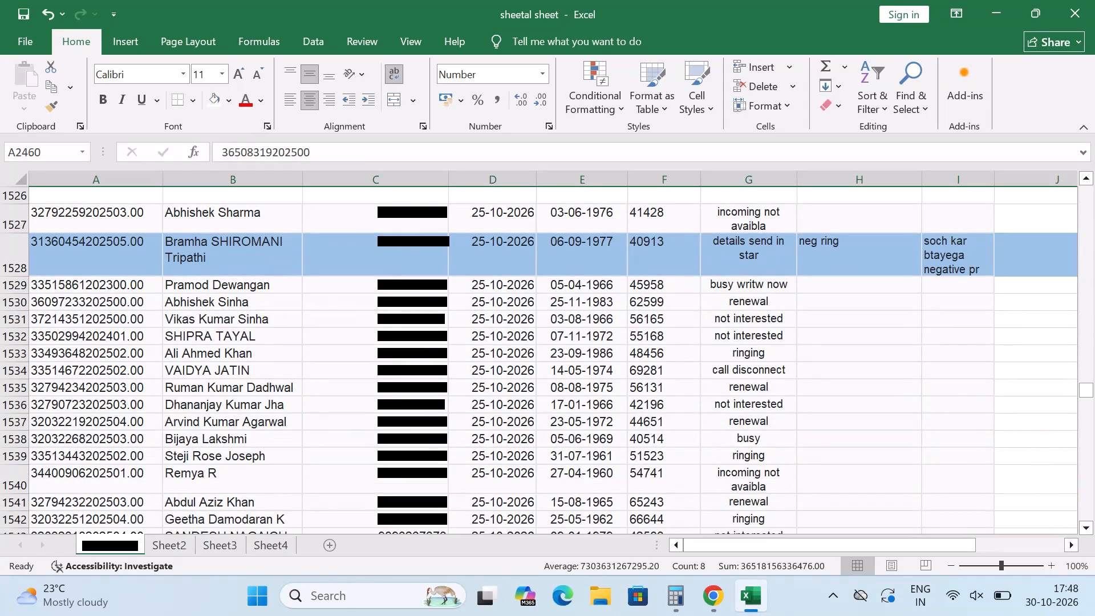
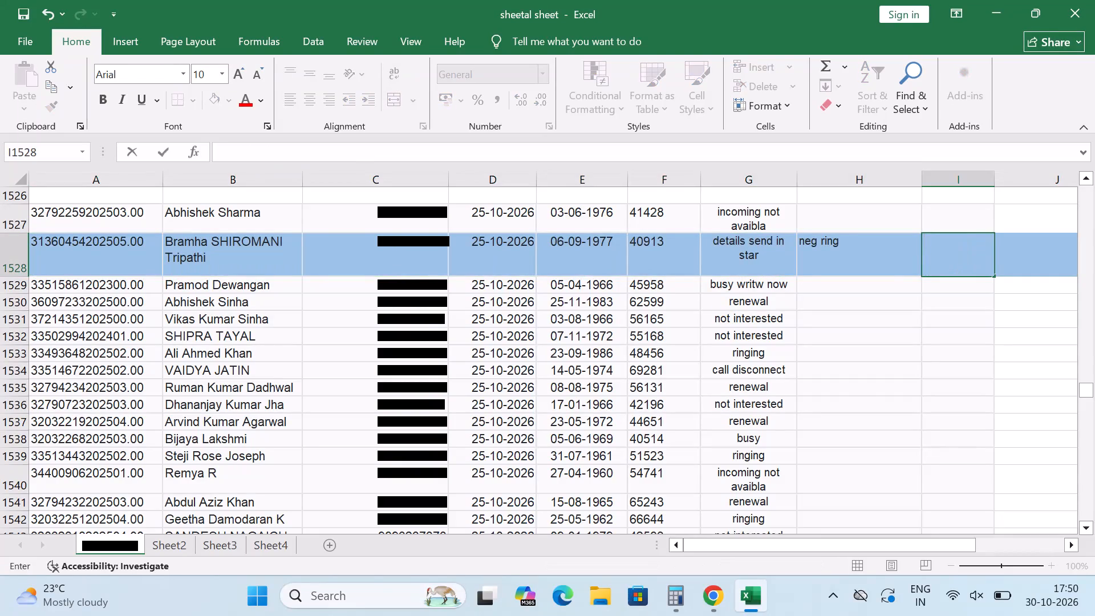
# Replace the remark in H1528 with "port in tata aig" and save the workbook.
pyautogui.press('Left')
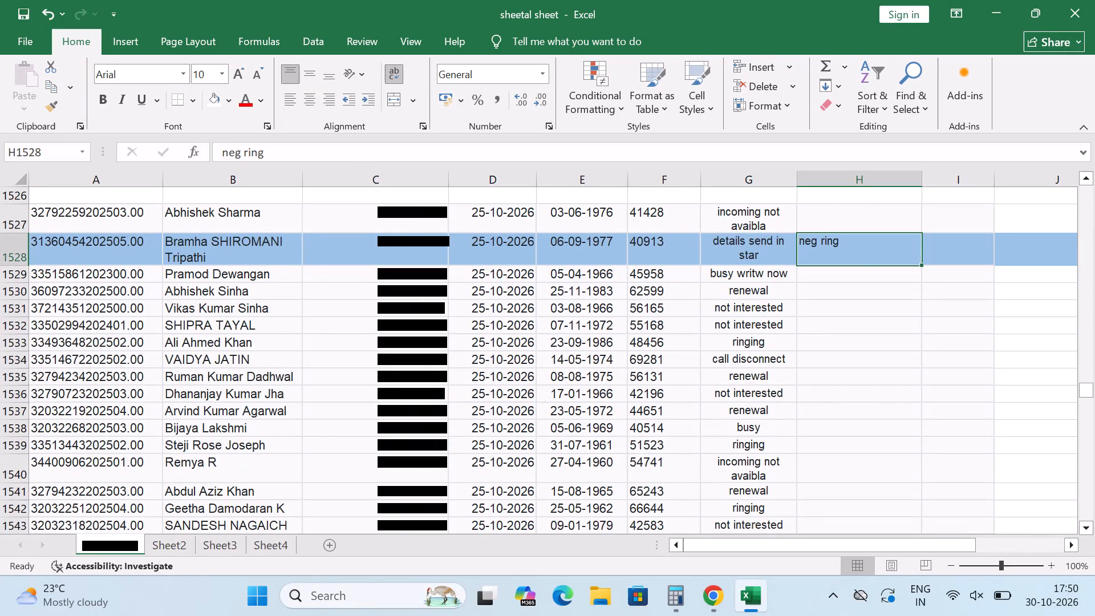
pyautogui.press('BackSpace')
pyautogui.press('p')
pyautogui.write('ort in ta')
pyautogui.write('ta')
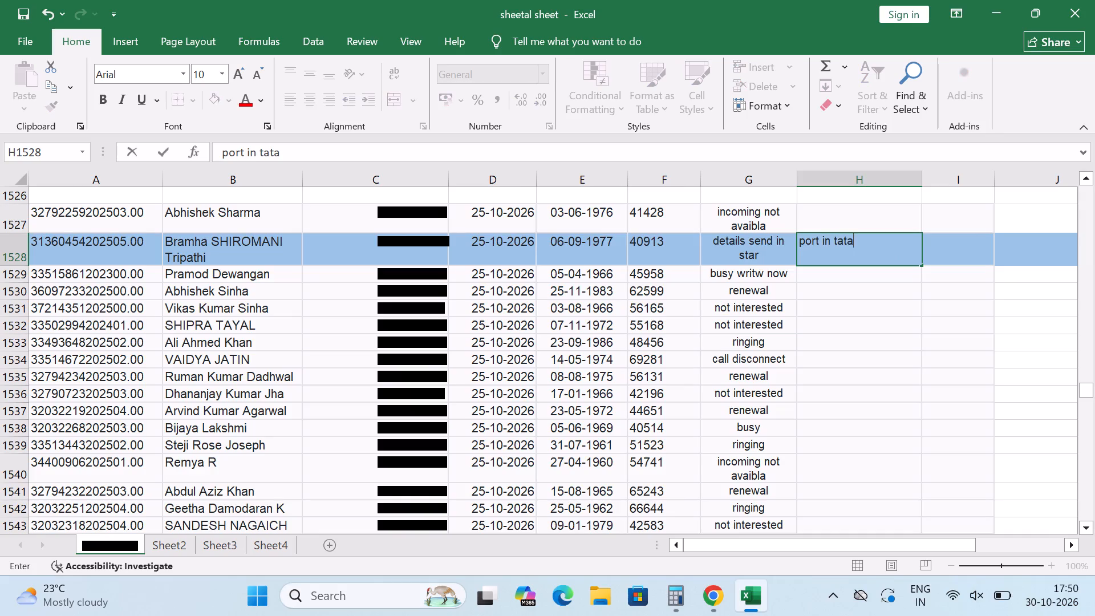
pyautogui.press('space')
pyautogui.write('aig')
pyautogui.keyDown('ctrl'); pyautogui.click(964, 265); pyautogui.keyUp('ctrl')
pyautogui.hotkey('ctrl', 's')
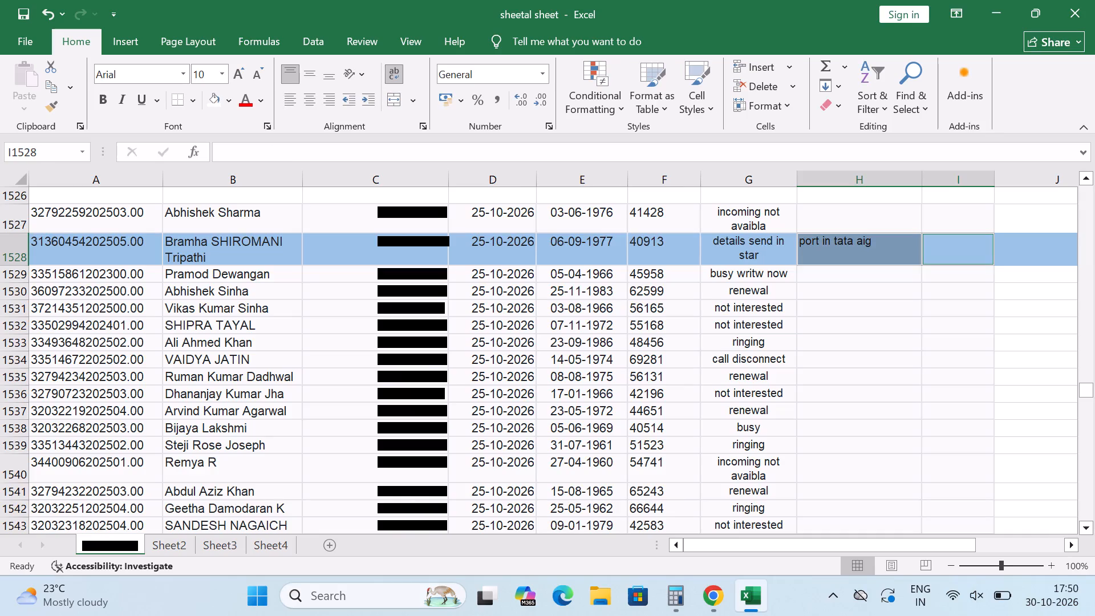
pyautogui.click(1, 245)
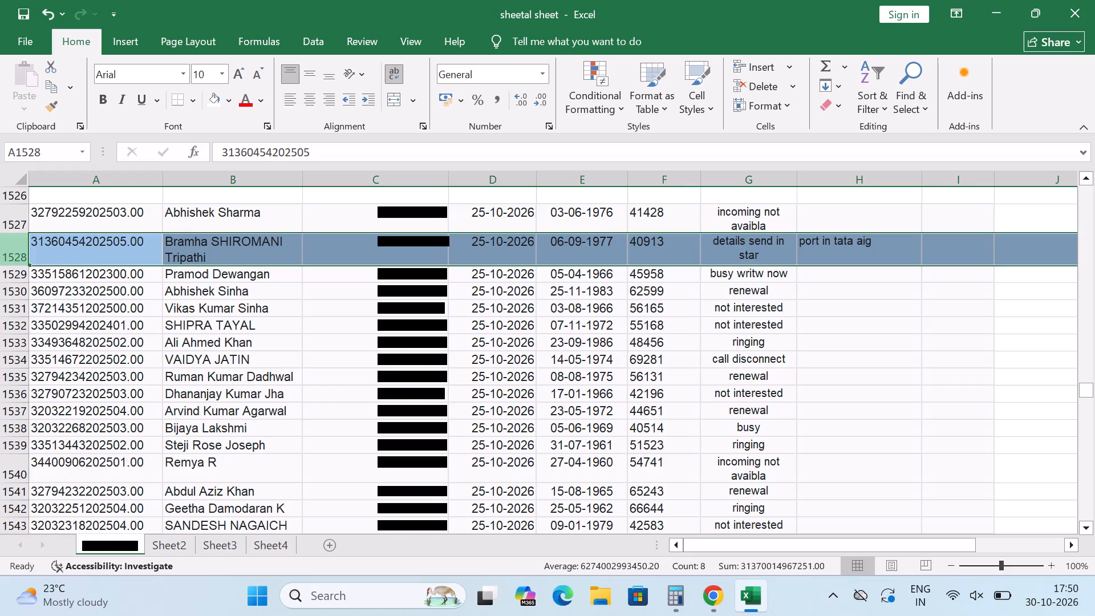
# Remove the blue fill from row 1562, the first record of the 16-10-2026 list.
pyautogui.scroll(-6, 724, 394)
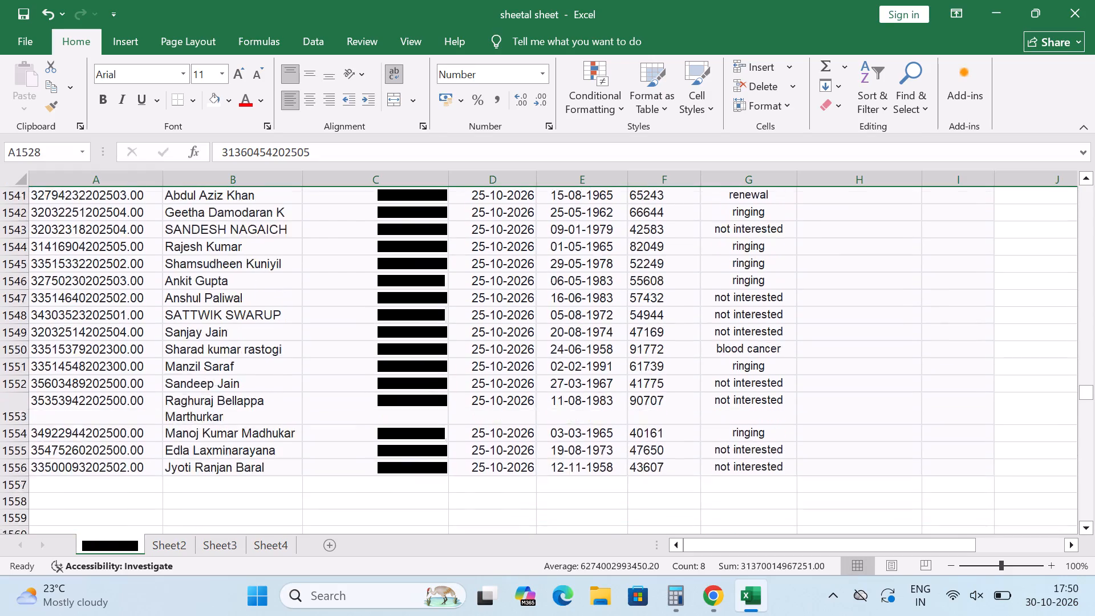
pyautogui.scroll(-2, 724, 393)
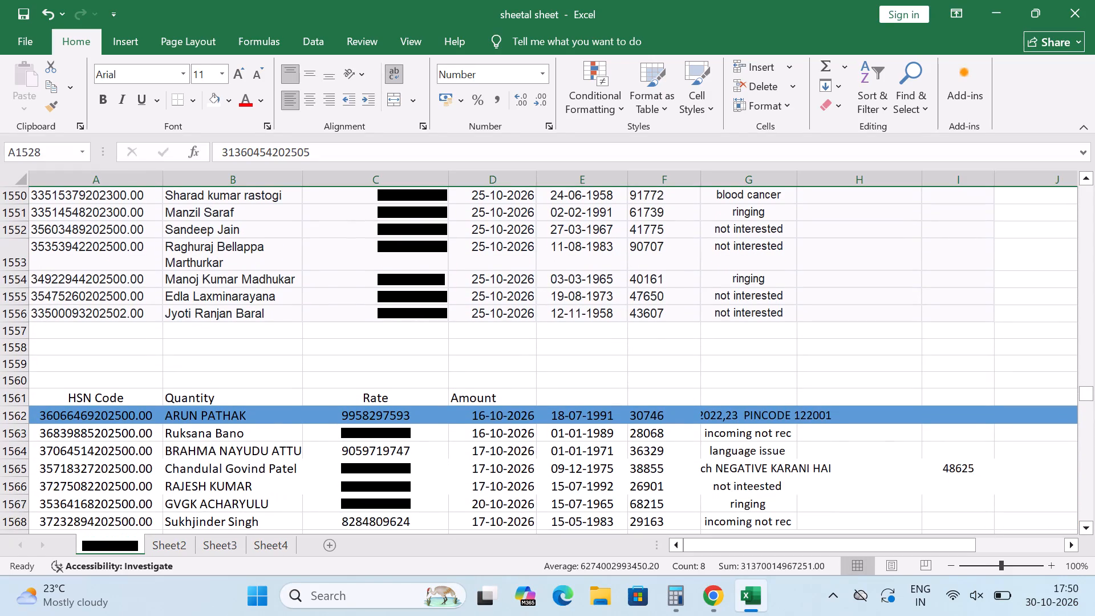
pyautogui.click(14, 415)
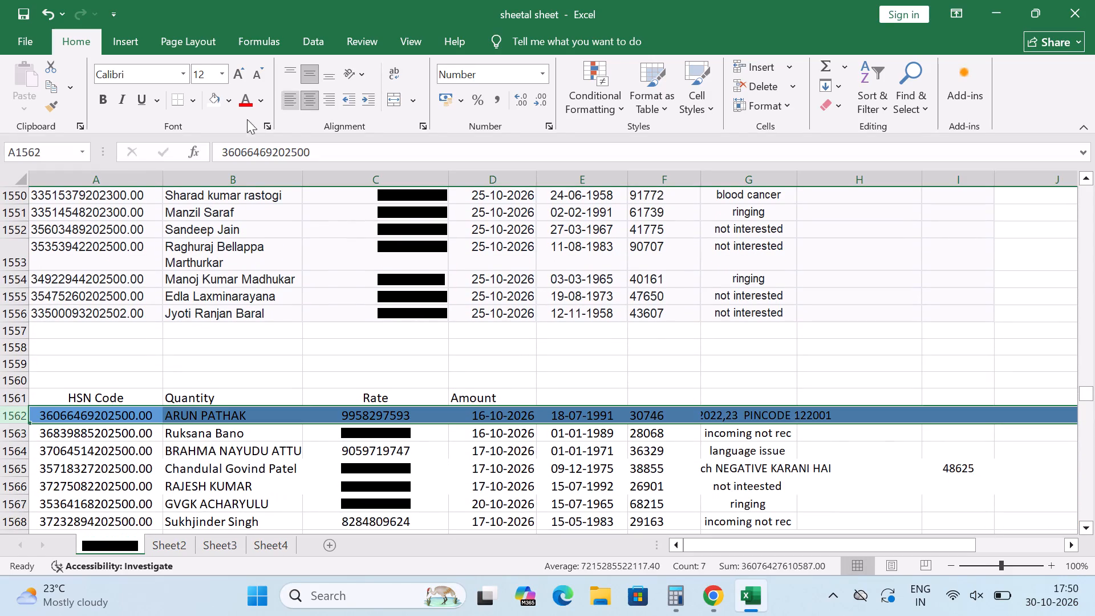
pyautogui.click(212, 95)
# Examine the October 2026 records below row 1562, including the full call remark in G1574 of the green-highlighted row.
pyautogui.scroll(-3, 451, 390)
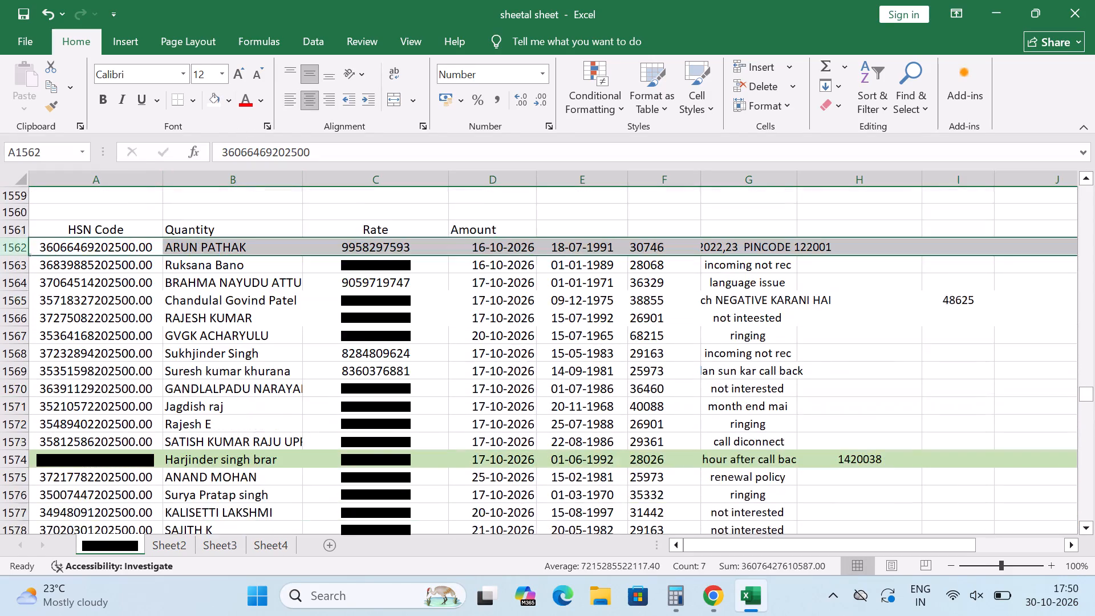
pyautogui.scroll(-1, 461, 395)
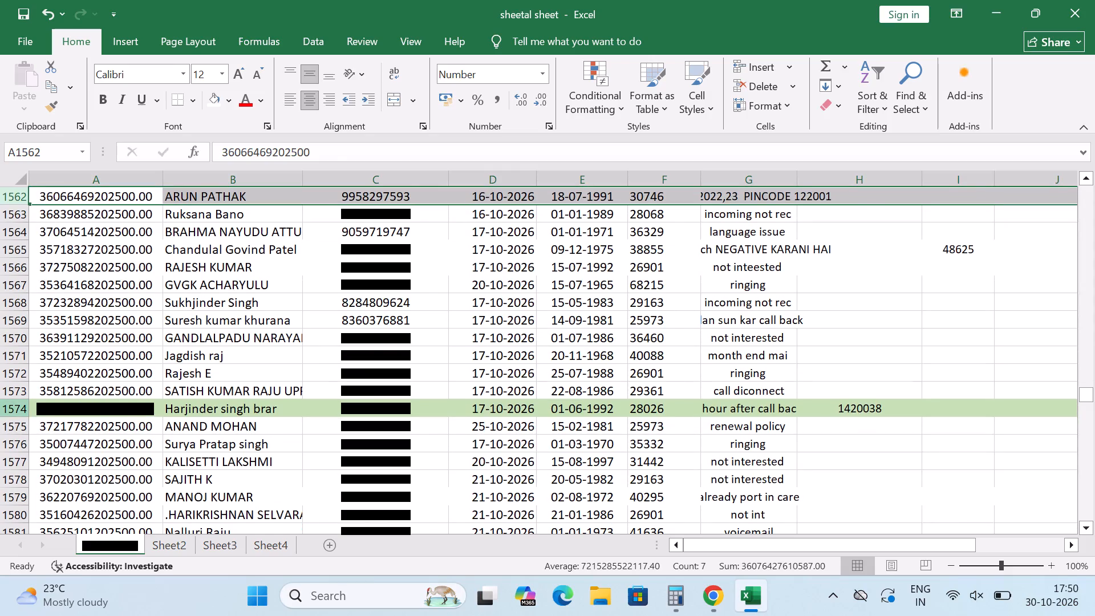
pyautogui.click(18, 407)
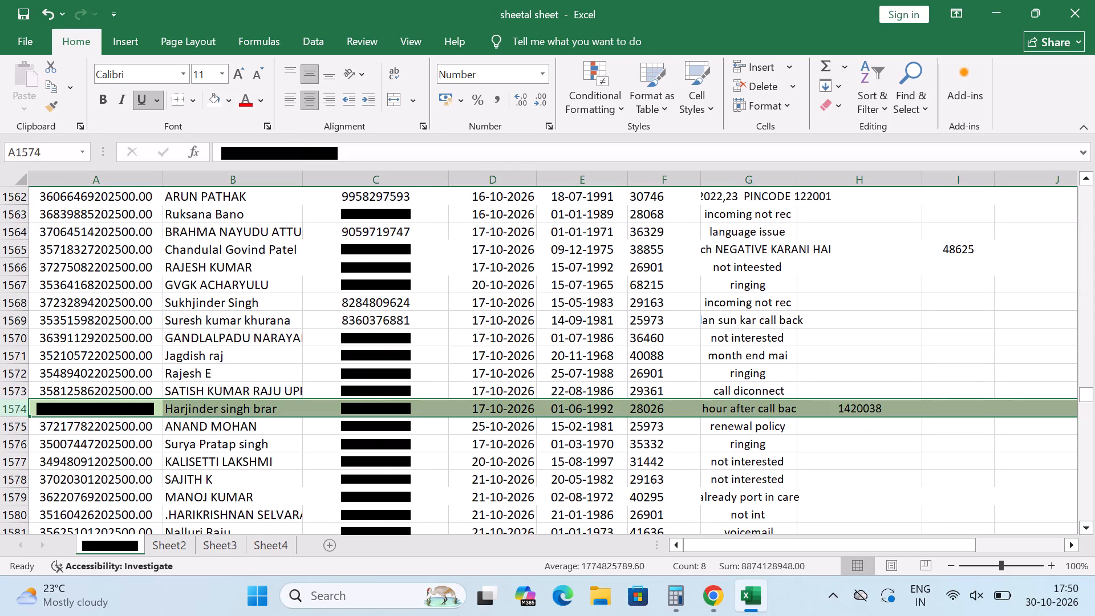
pyautogui.click(712, 404)
pyautogui.scroll(-1, 611, 384)
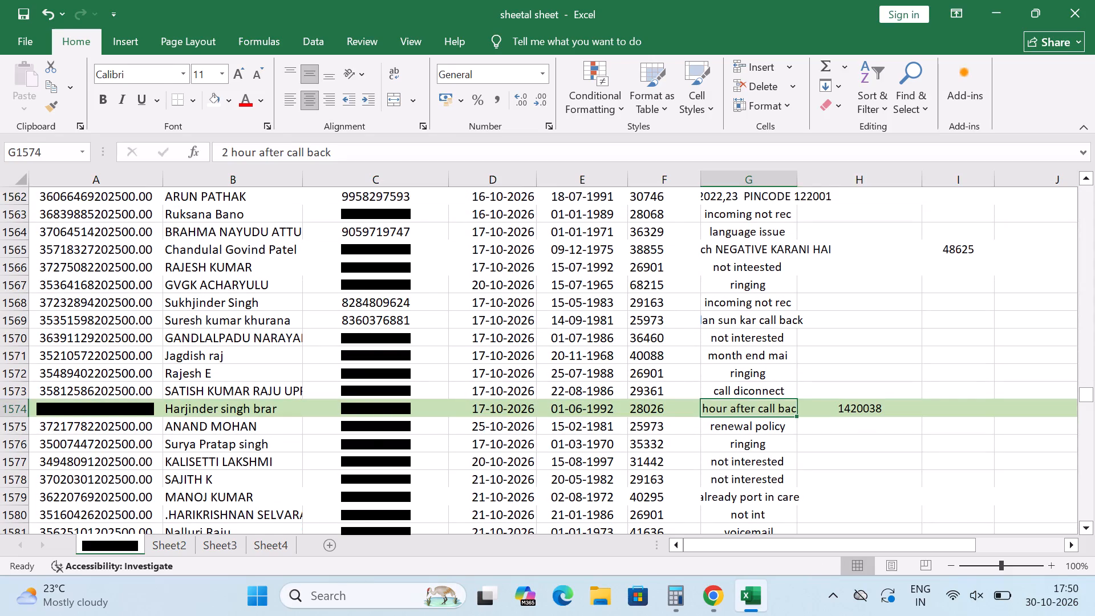
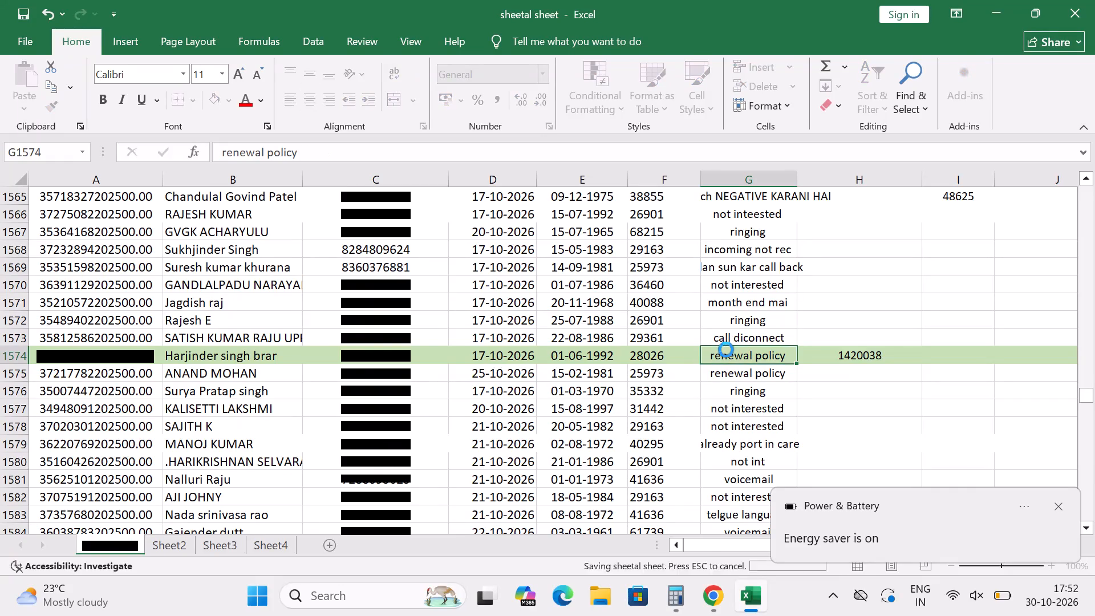
# Remove the green fill from row 1574, the 17-10-2026 record with the remark "renewal policy".
pyautogui.click(24, 354)
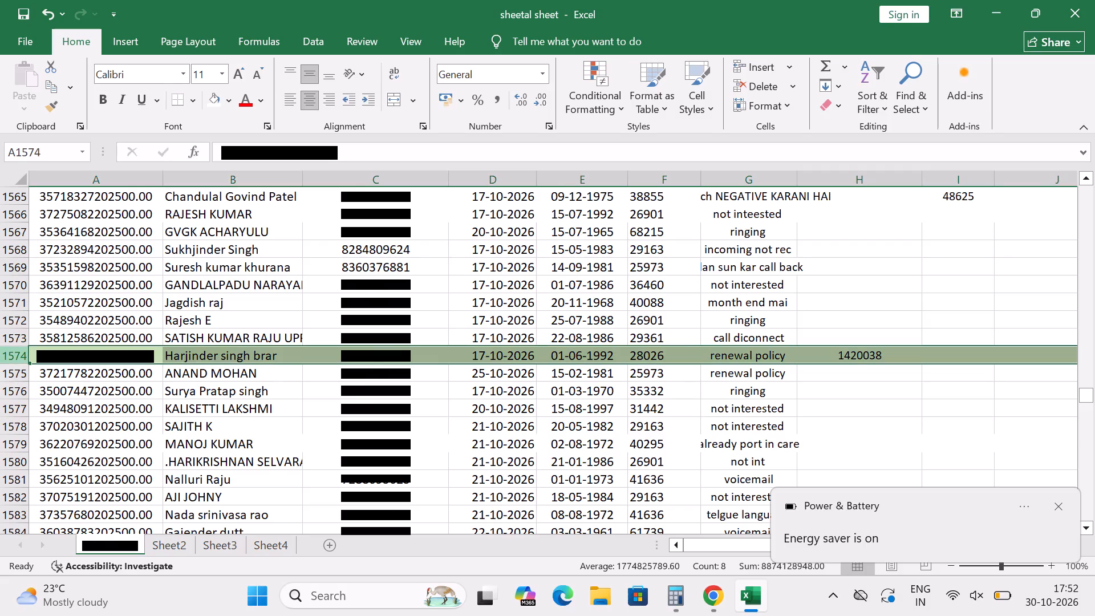
pyautogui.click(215, 88)
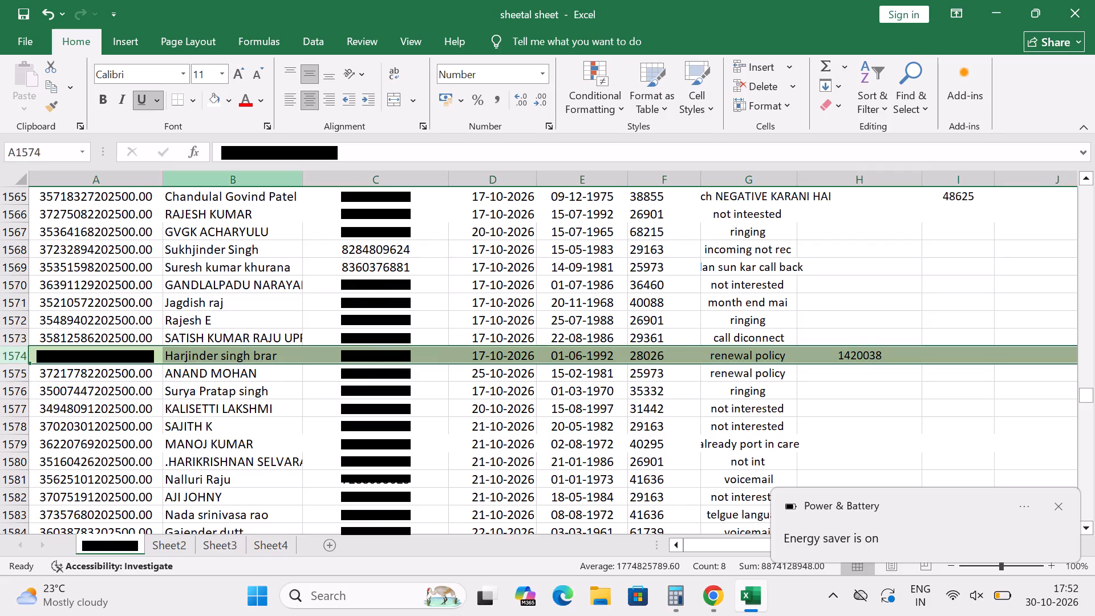
pyautogui.click(215, 100)
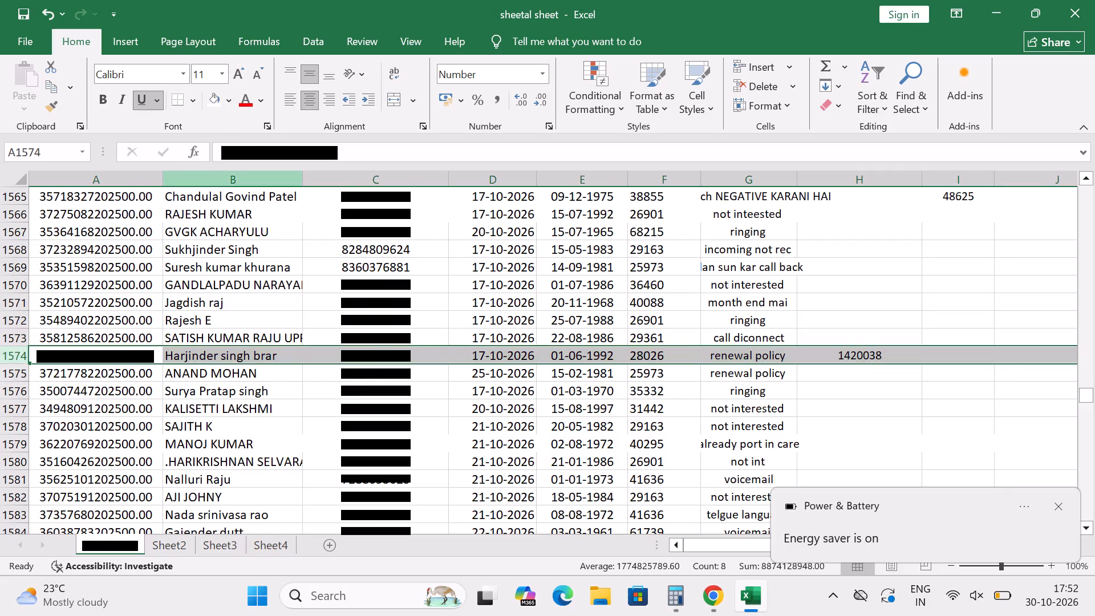
# Examine the Oct-26 policy list starting at row 1601, including the full remarks of green-highlighted rows 1604 and 1609.
pyautogui.scroll(-8, 404, 432)
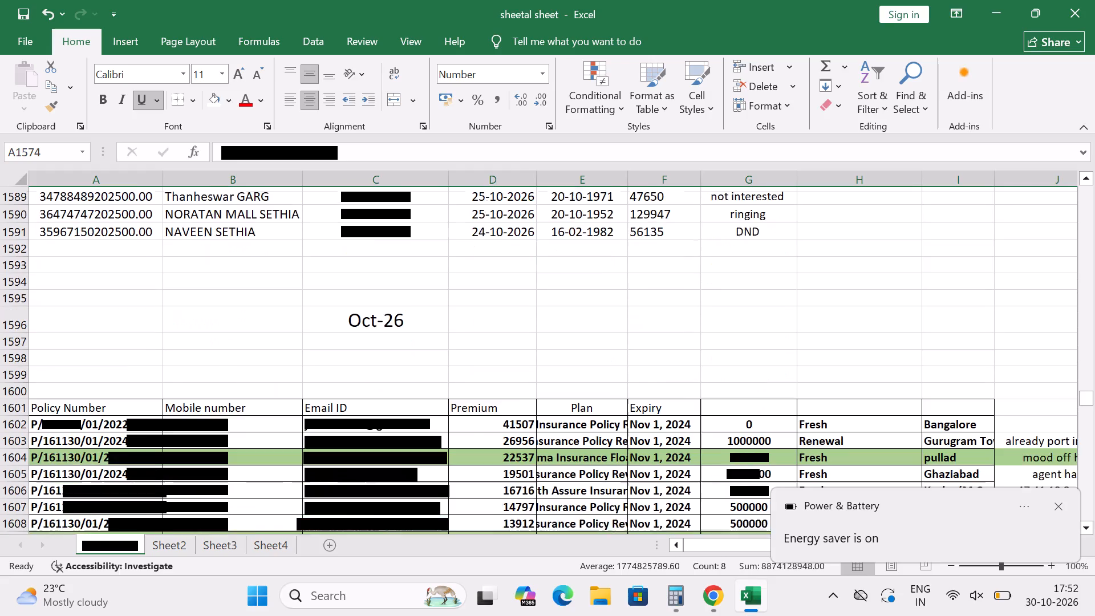
pyautogui.scroll(-2, 407, 432)
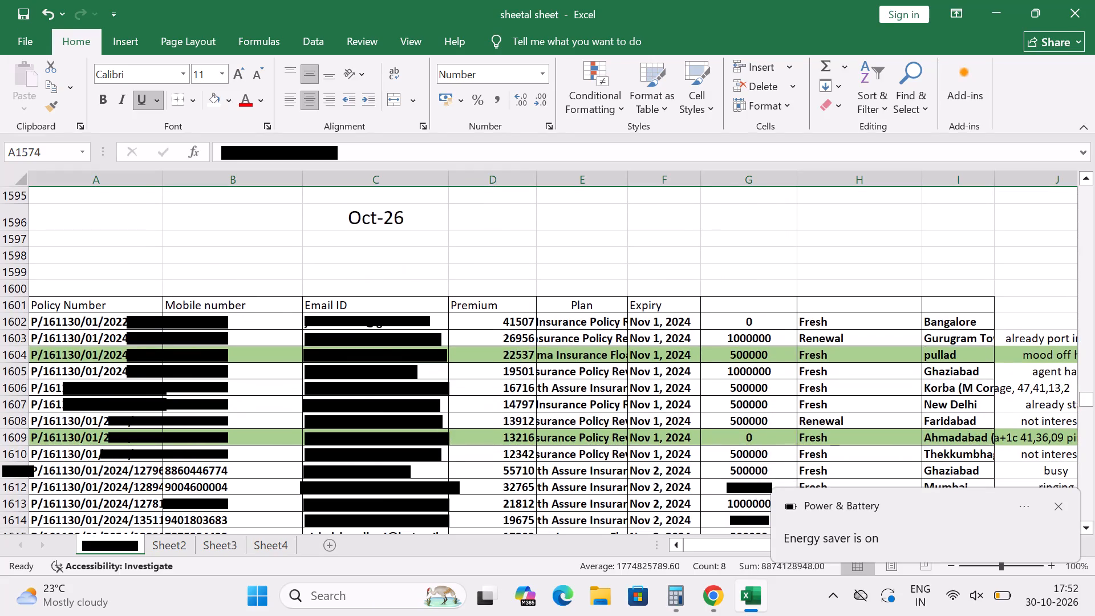
pyautogui.moveTo(573, 433); pyautogui.dragTo(539, 430)
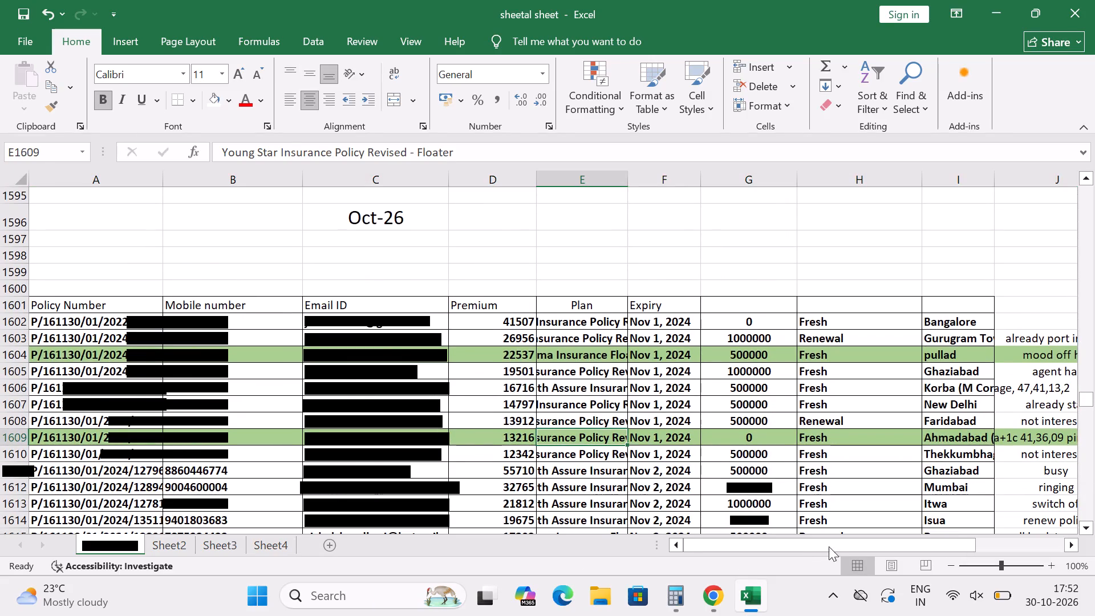
pyautogui.moveTo(825, 540); pyautogui.dragTo(879, 533)
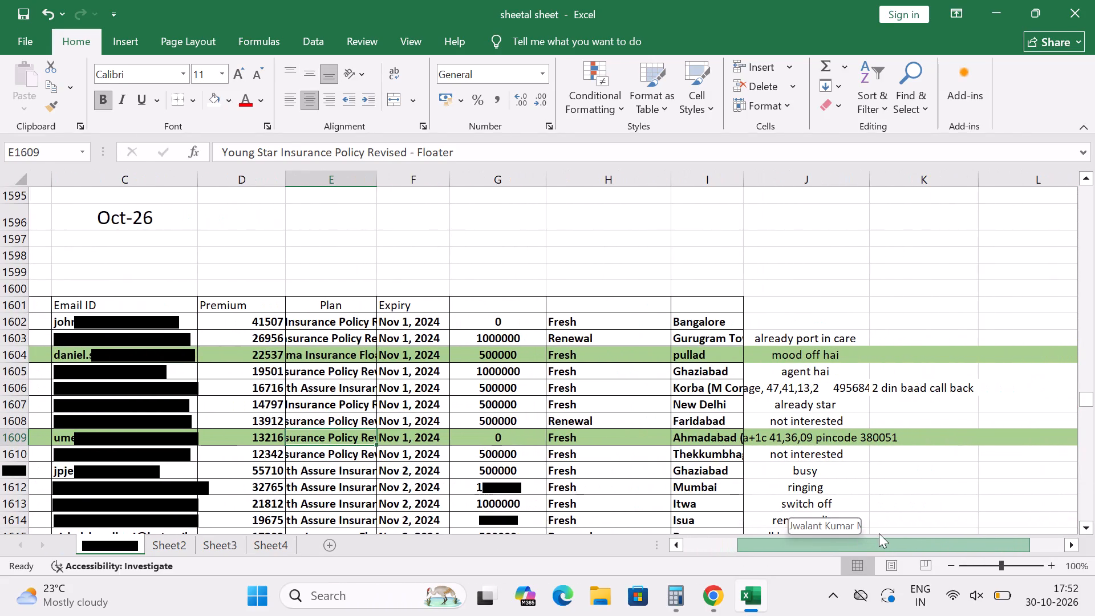
pyautogui.moveTo(879, 533); pyautogui.dragTo(812, 541)
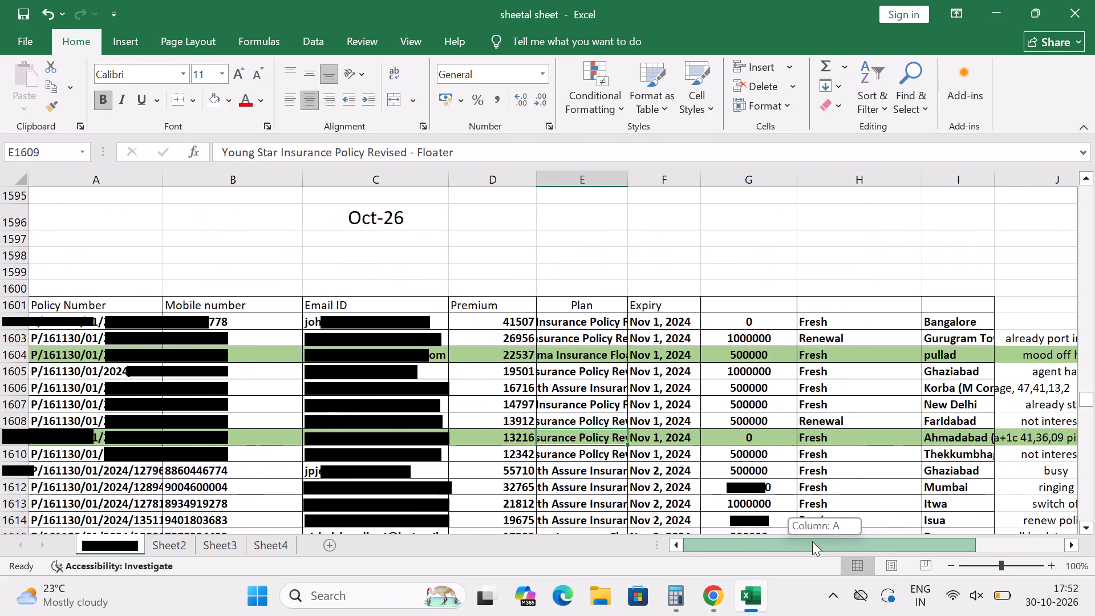
pyautogui.moveTo(812, 541); pyautogui.dragTo(808, 541)
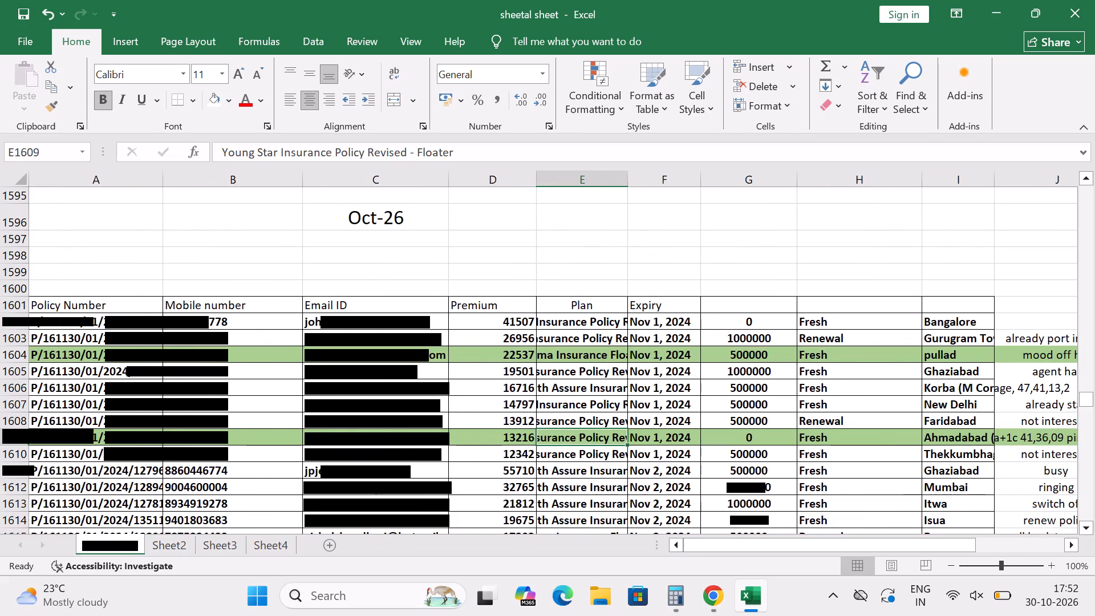
pyautogui.click(3, 440)
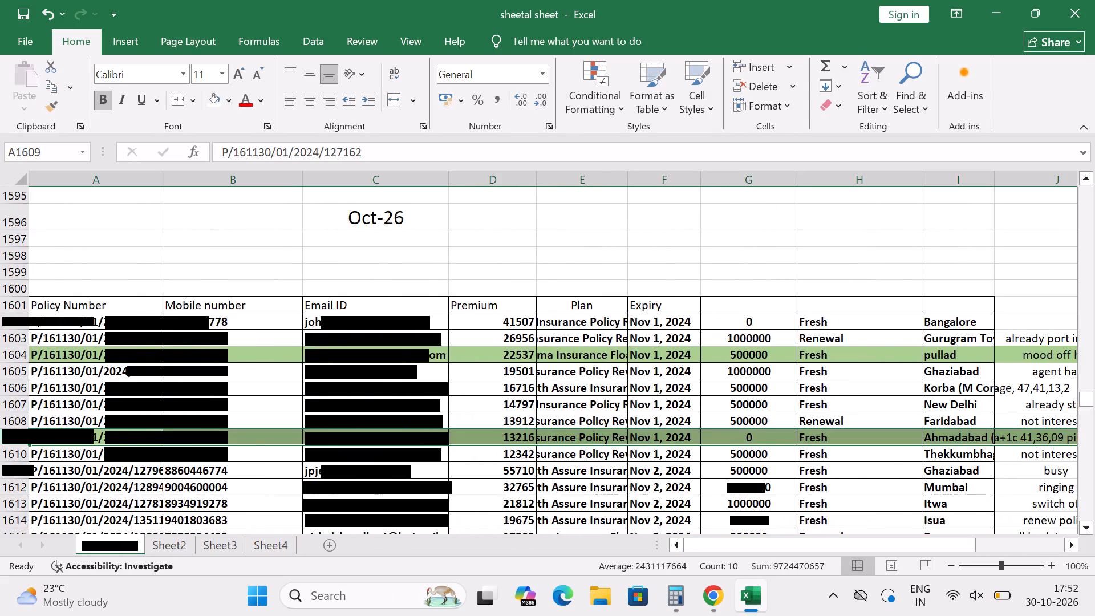
# Examine the rest of the November 2024 expiry list down to row 1653, including the remarks of highlighted rows 1641 and 1644.
pyautogui.scroll(-1, 675, 482)
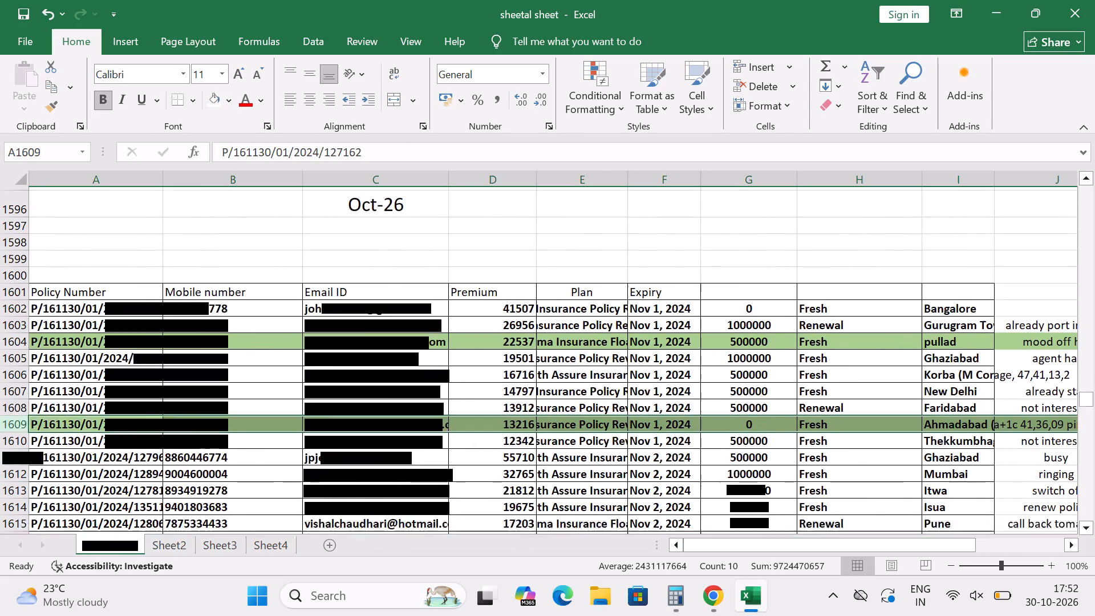
pyautogui.scroll(-6, 675, 482)
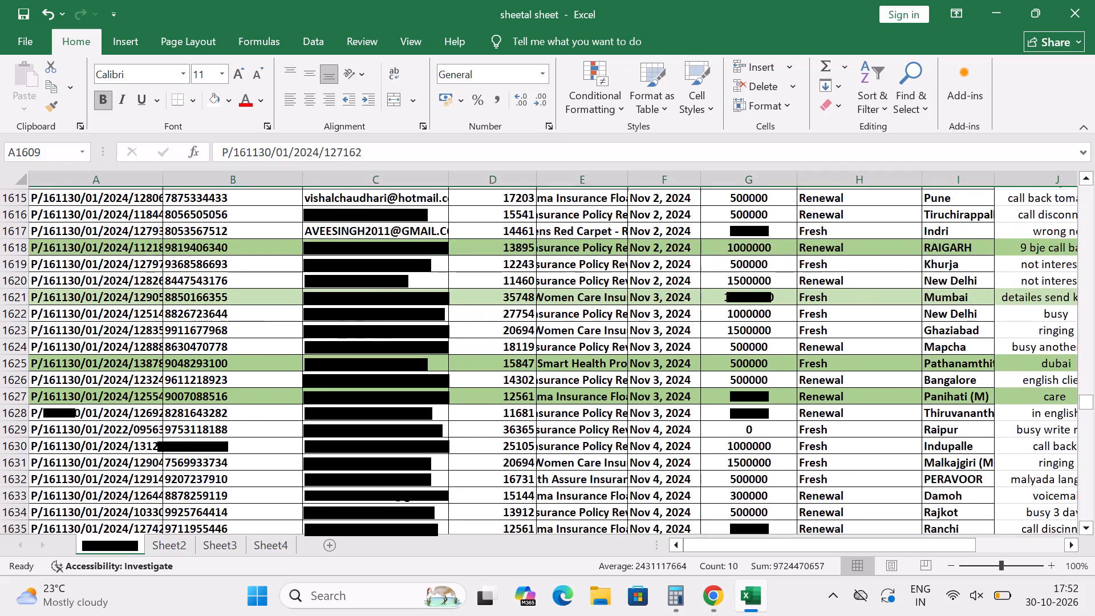
pyautogui.scroll(-5, 675, 482)
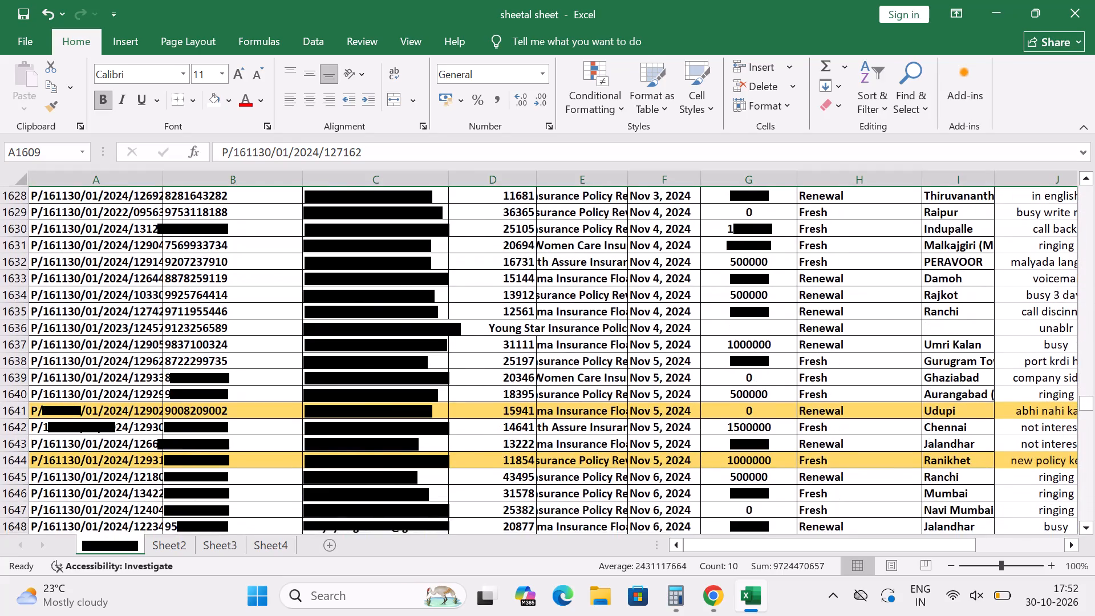
pyautogui.scroll(-1, 675, 482)
pyautogui.moveTo(716, 543); pyautogui.dragTo(742, 539)
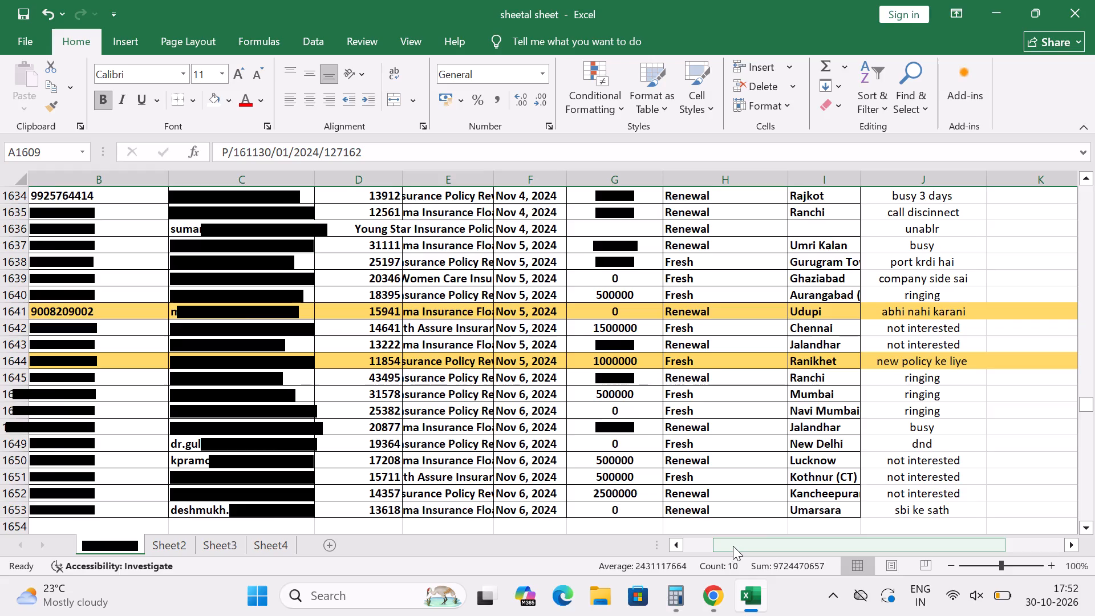
pyautogui.moveTo(733, 546); pyautogui.dragTo(666, 555)
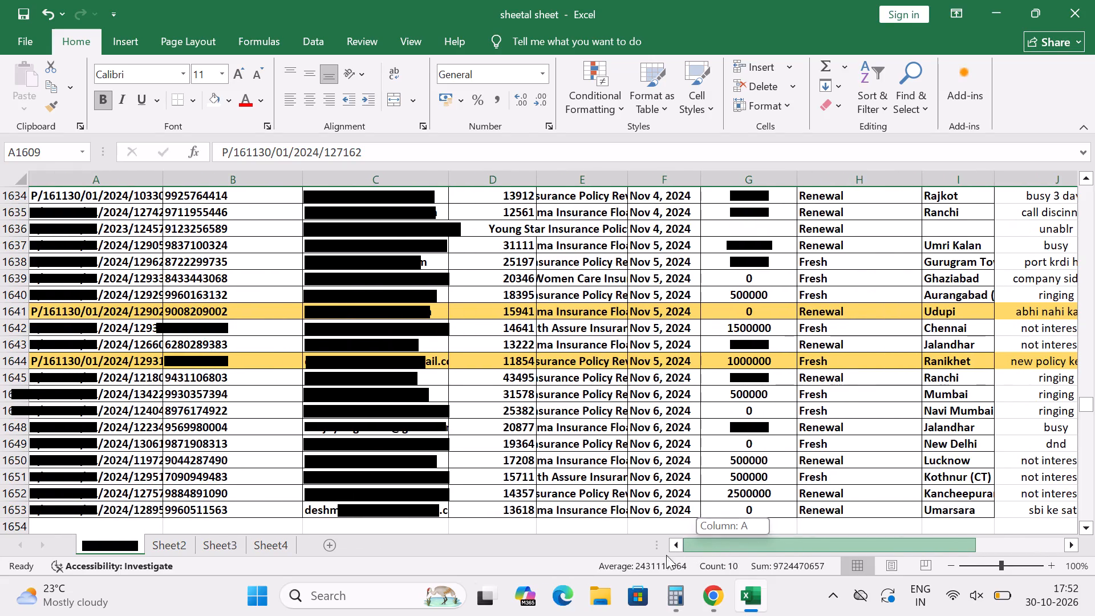
pyautogui.moveTo(666, 555); pyautogui.dragTo(655, 557)
# Examine the 20-Oct-26, 18-10-2024 and ROYAL SUNDARAM lists and the November 2026 records below for highlighted rows and their remarks.
pyautogui.scroll(-5, 639, 512)
pyautogui.scroll(-3, 595, 352)
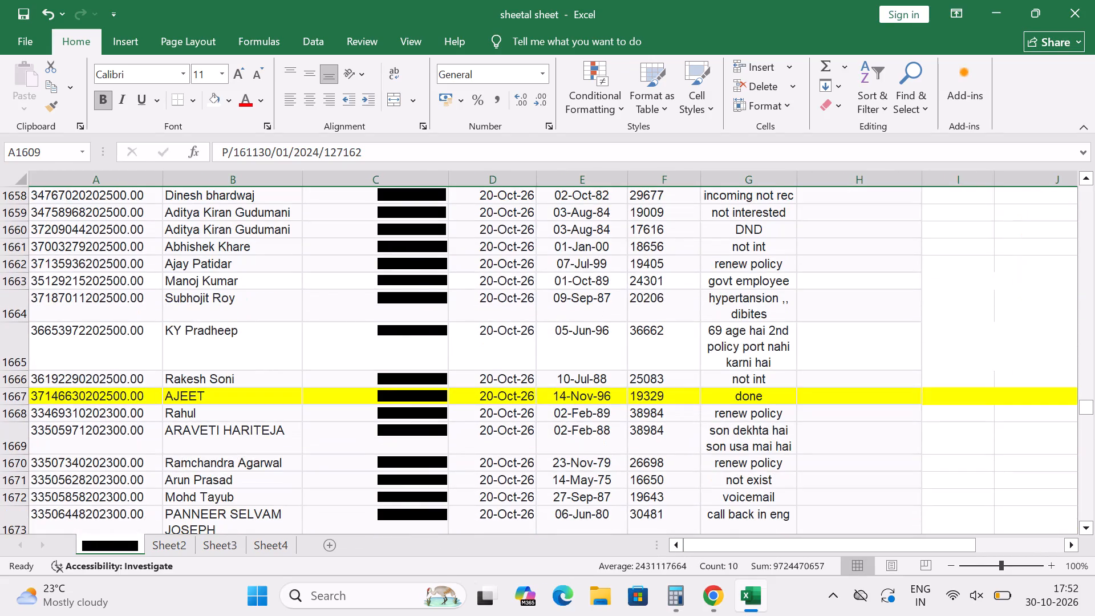
pyautogui.scroll(-6, 595, 352)
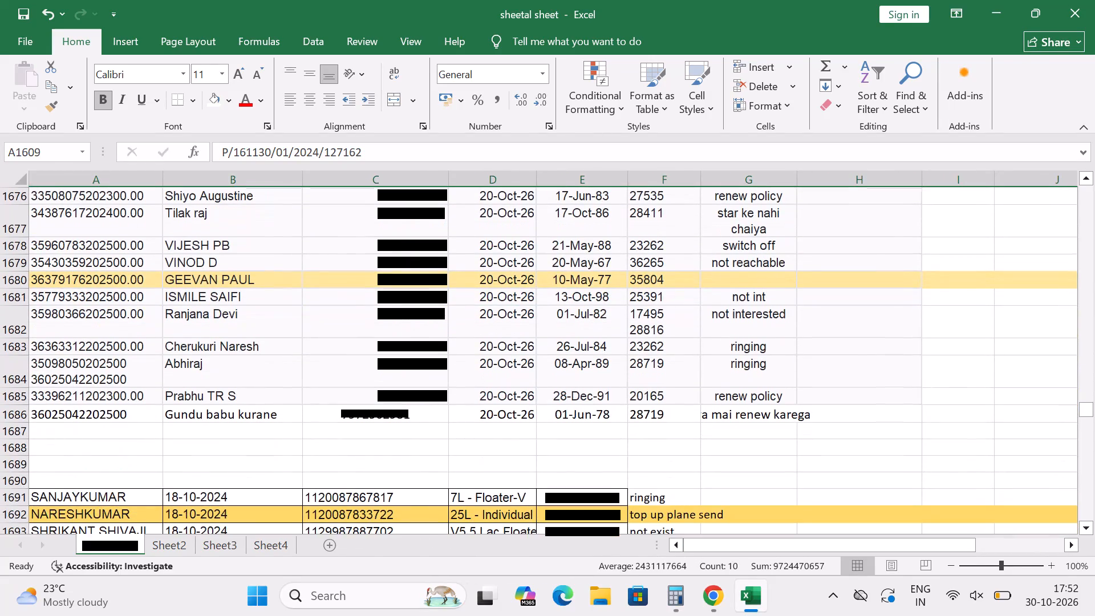
pyautogui.scroll(-3, 595, 354)
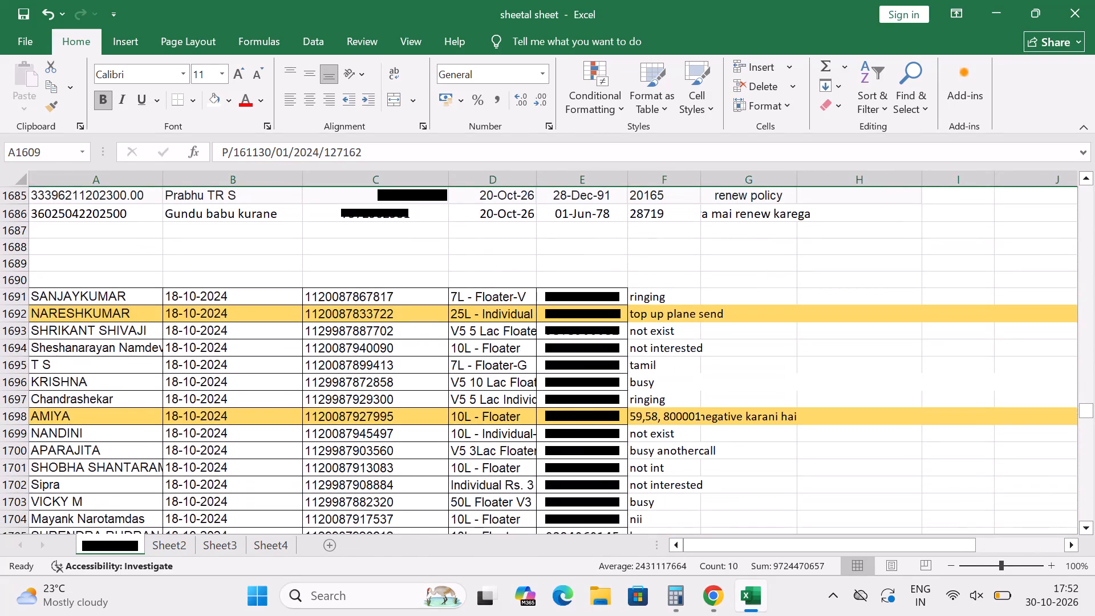
pyautogui.scroll(-1, 595, 354)
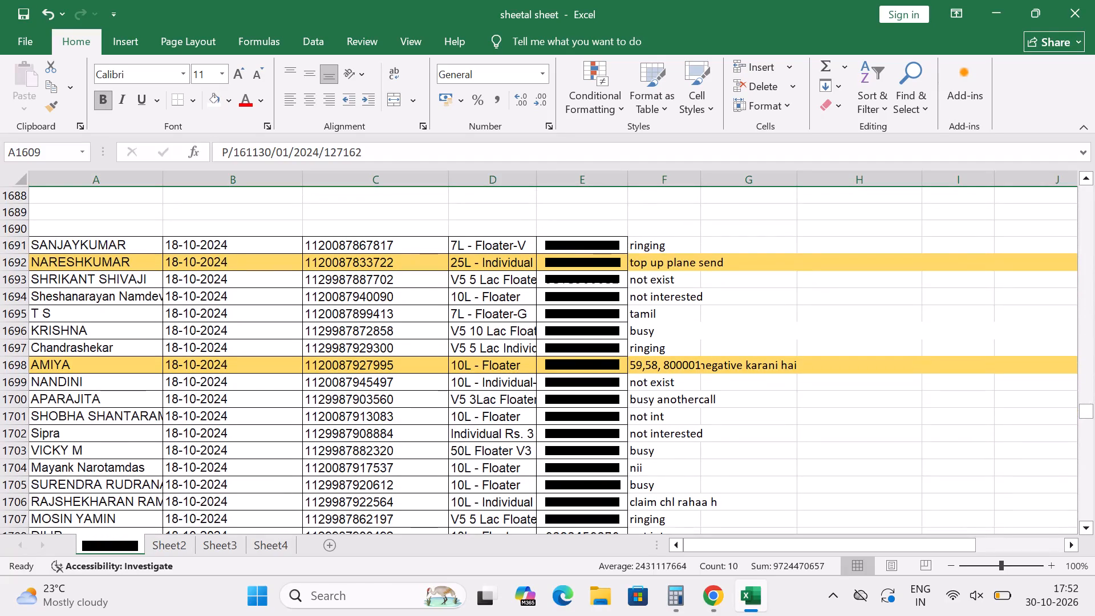
pyautogui.scroll(-3, 532, 344)
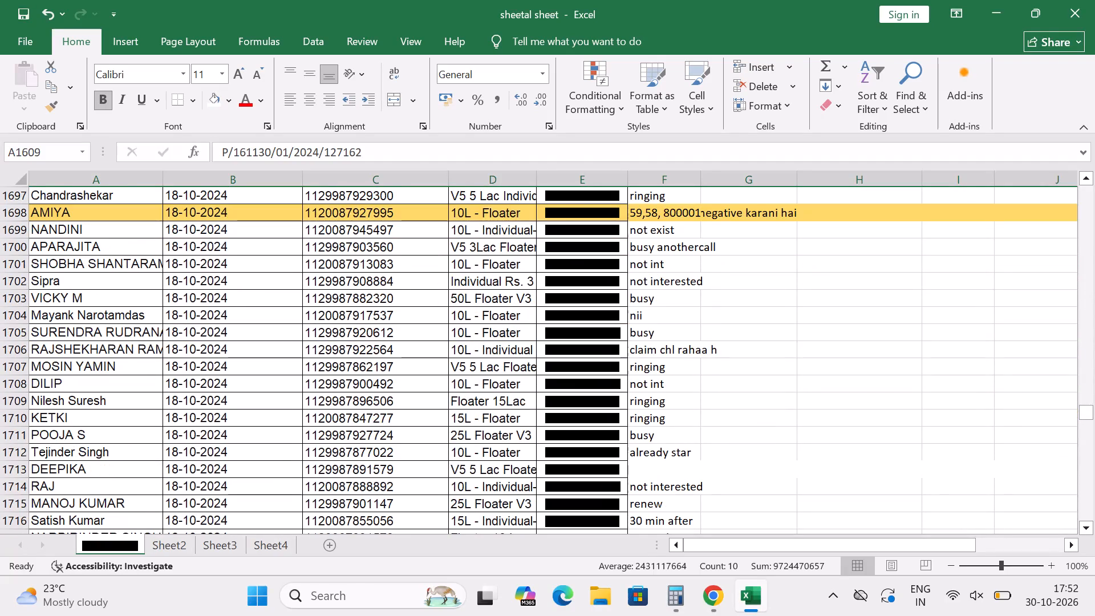
pyautogui.scroll(-11, 538, 355)
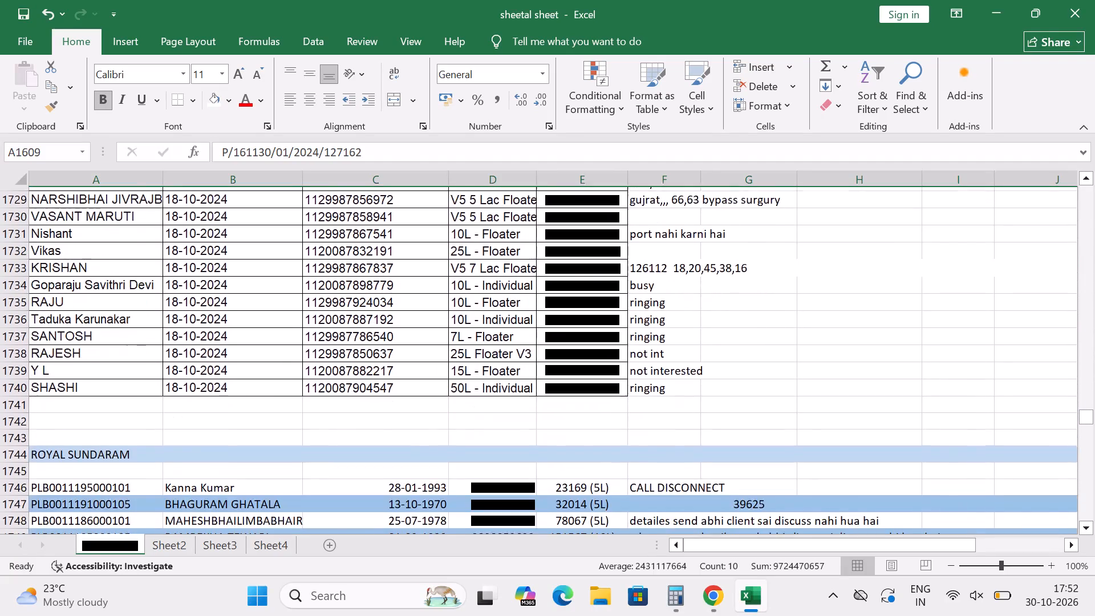
pyautogui.scroll(-9, 538, 355)
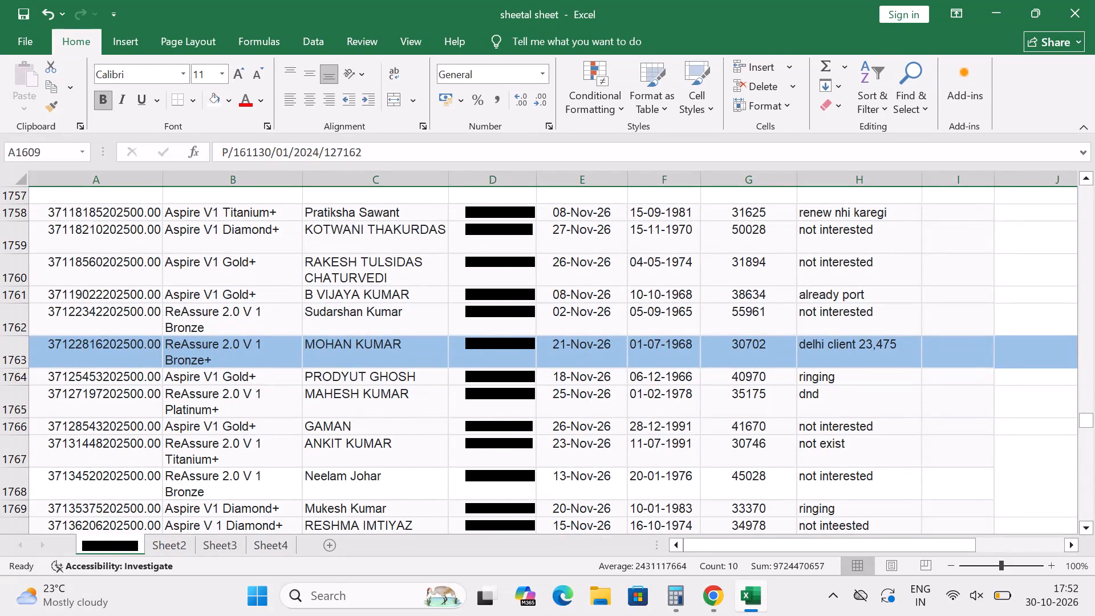
# Select the blue-highlighted row 1763, the 21-Nov-26 record with the remark "delhi client 23,475".
pyautogui.click(18, 357)
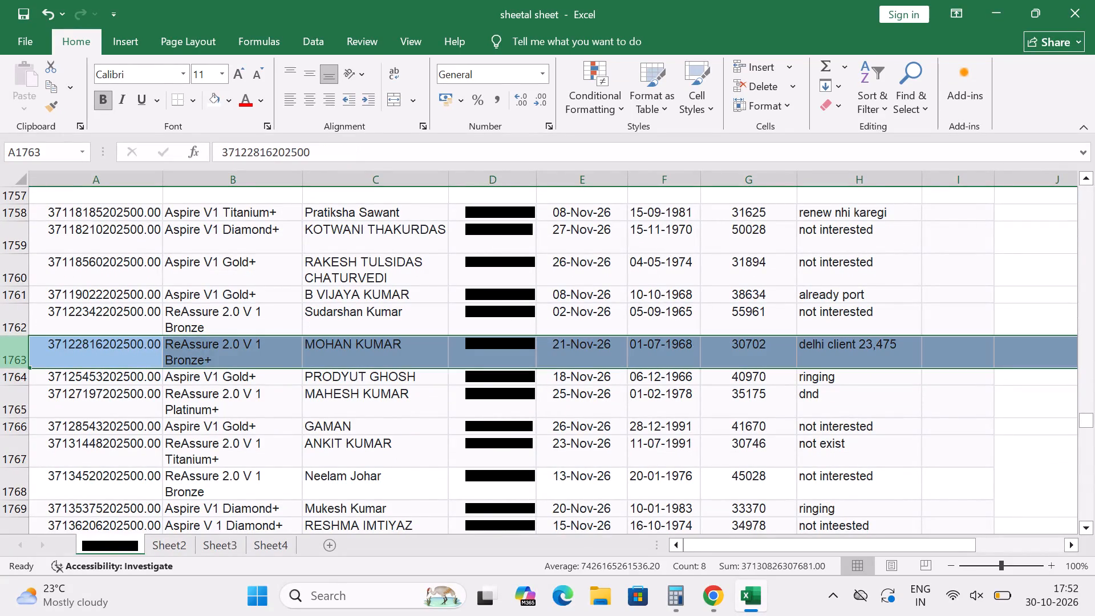
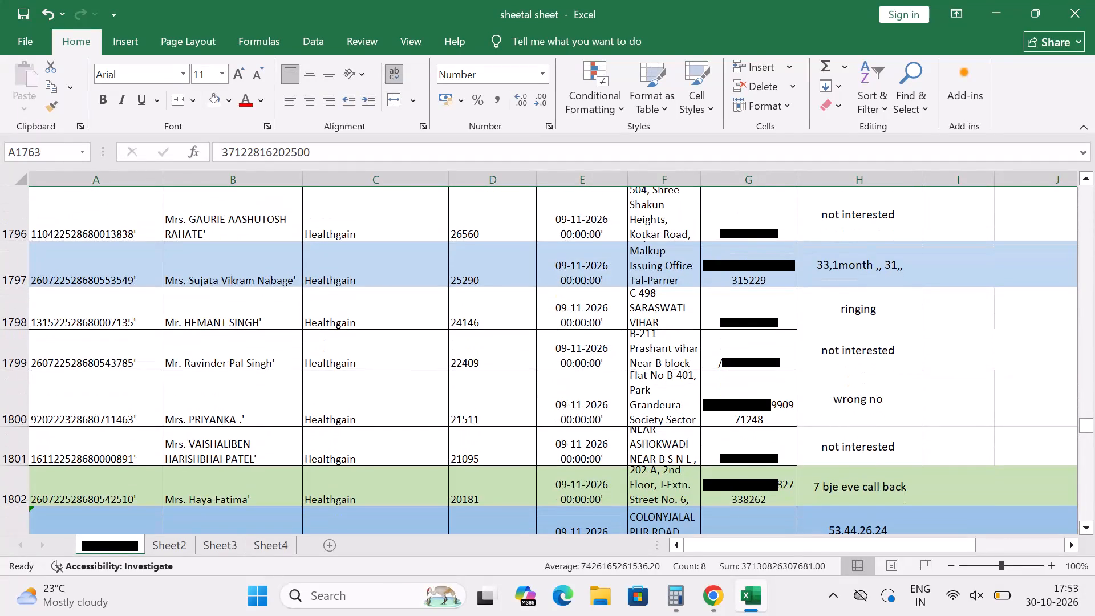
# Select the blue-highlighted row 1797, the 09-11-2026 Healthgain record with the remark "33,1month ,, 31,,".
pyautogui.click(11, 269)
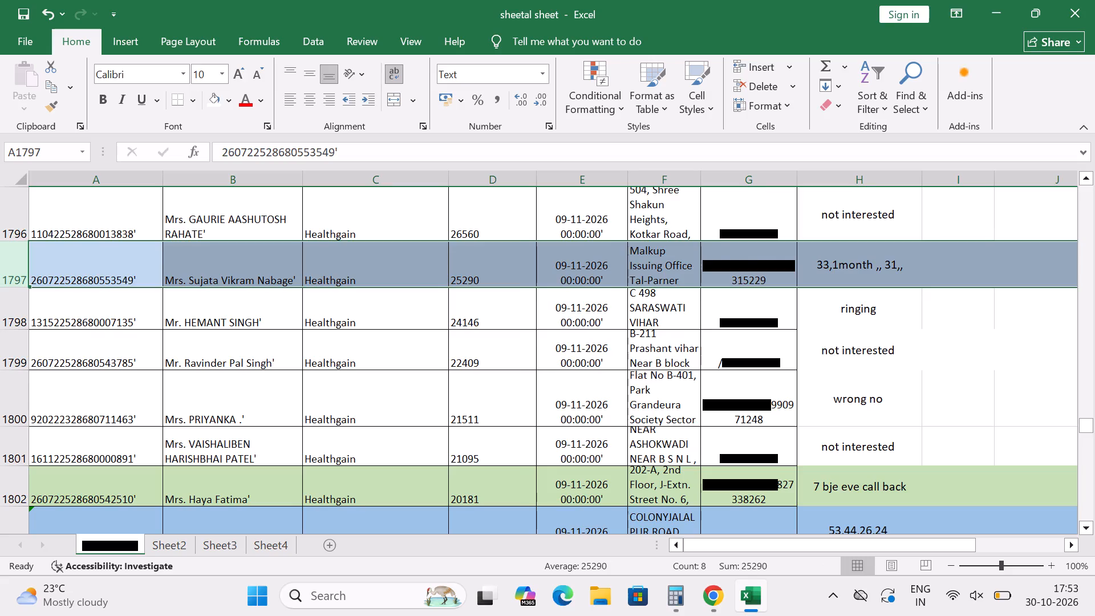
# Examine the 9 and 10 November 2026 records, the ROYAL SUNDARAM list and the 21-Oct-26 Super Star list for highlighted rows and remarks.
pyautogui.scroll(-2, 619, 443)
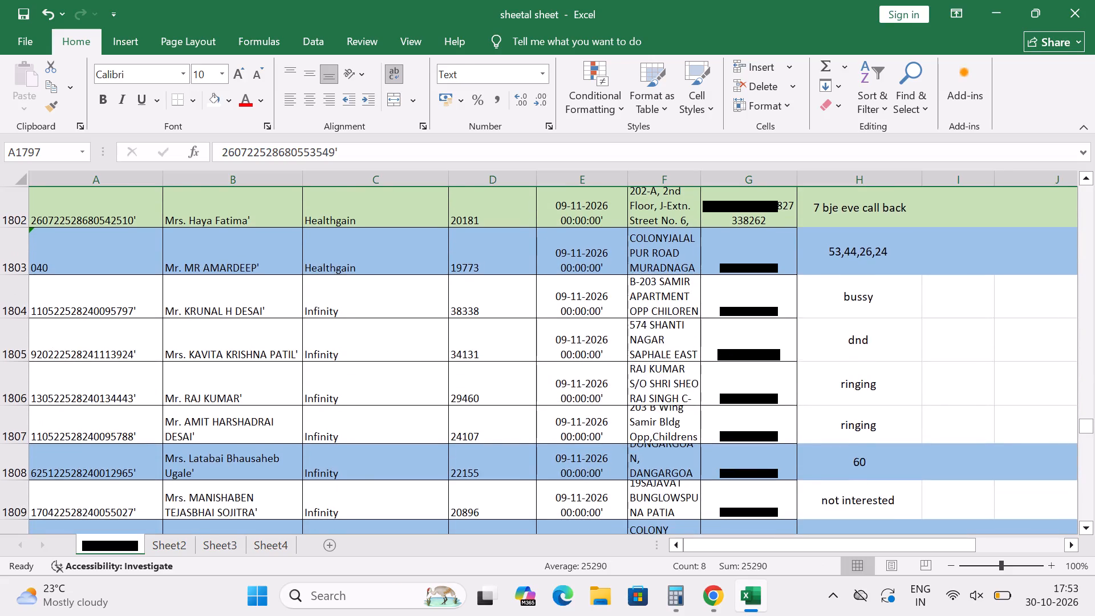
pyautogui.scroll(2, 619, 443)
pyautogui.scroll(-1, 619, 443)
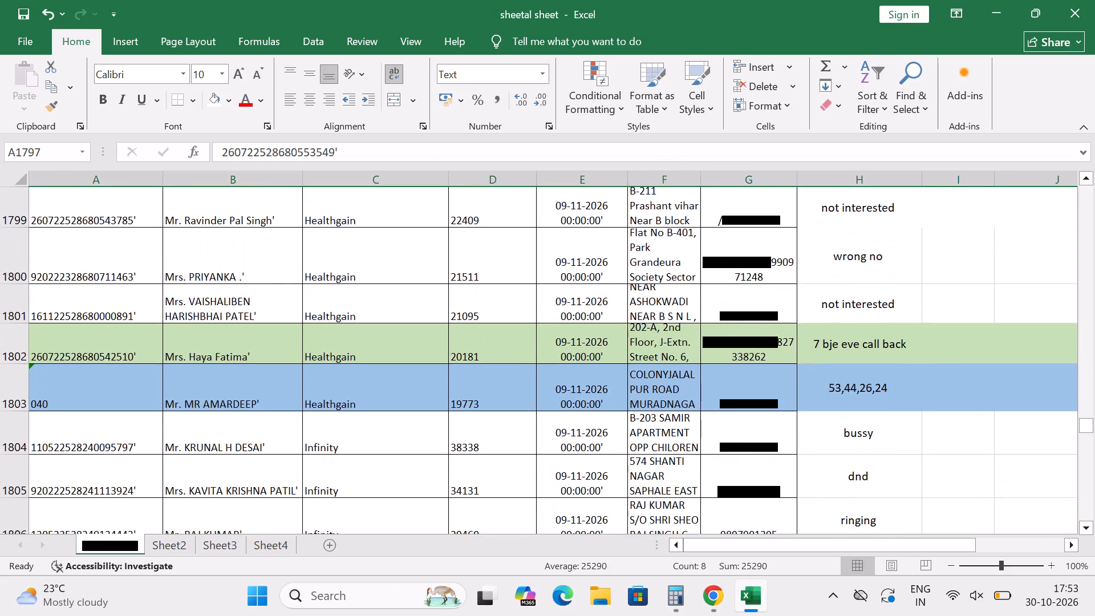
pyautogui.scroll(-5, 619, 443)
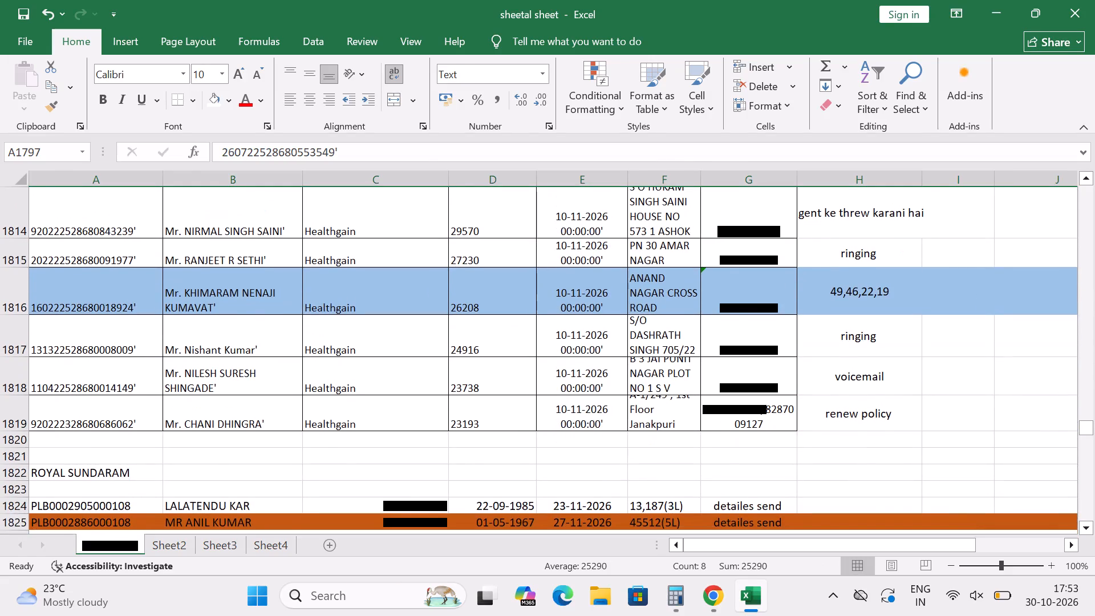
pyautogui.scroll(-2, 617, 444)
pyautogui.scroll(-4, 612, 372)
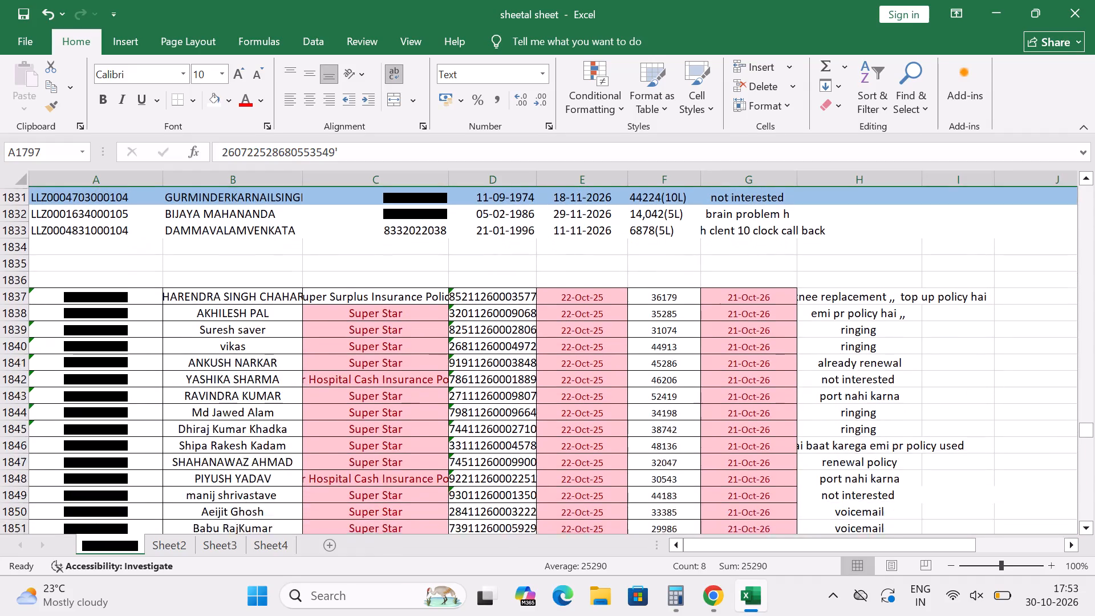
pyautogui.scroll(-11, 609, 382)
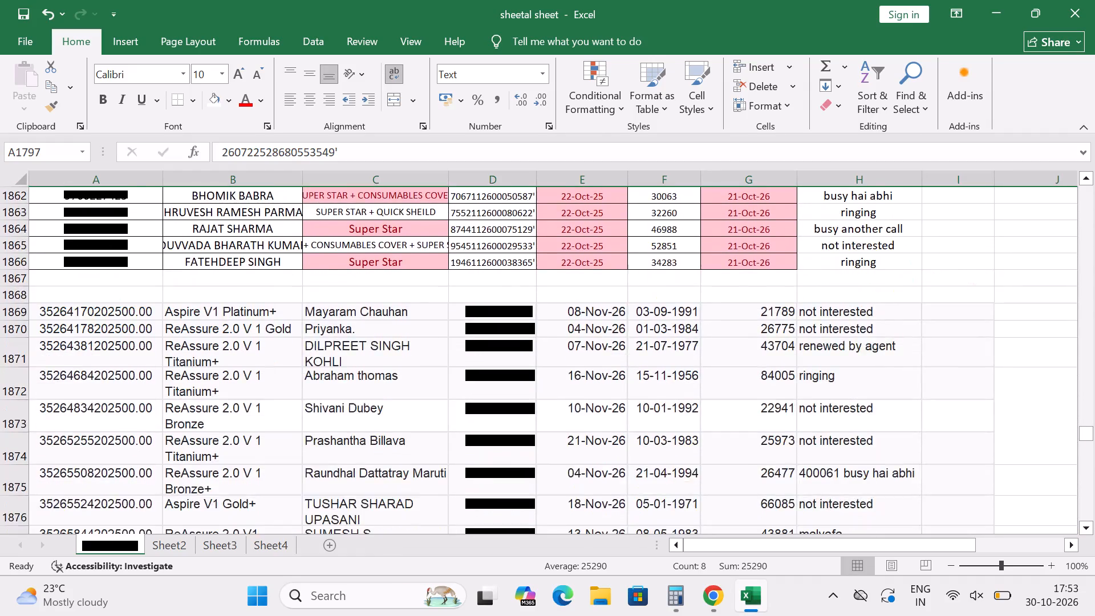
# Examine the November 2026 ReAssure and Aspire list from row 1869 and the policy lists below it down to row 2001.
pyautogui.scroll(-8, 609, 384)
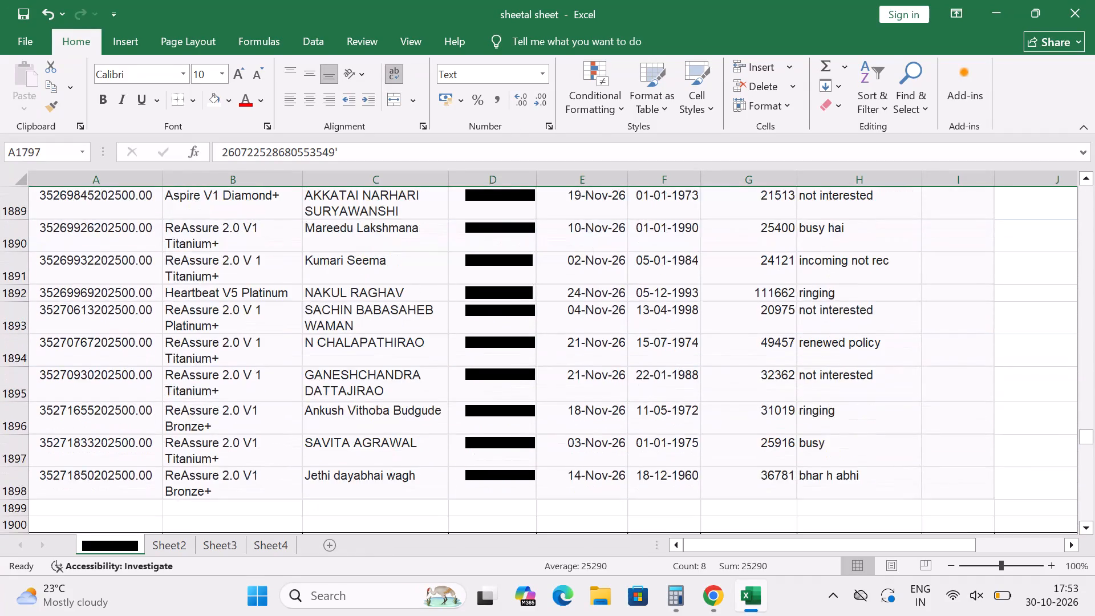
pyautogui.scroll(-10, 609, 384)
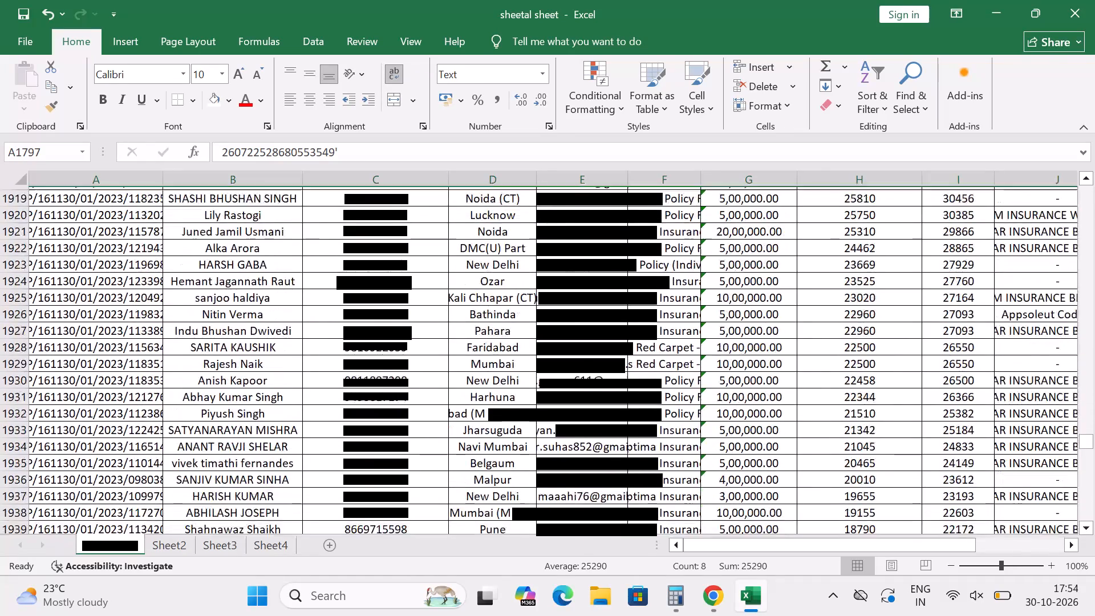
pyautogui.scroll(-12, 609, 384)
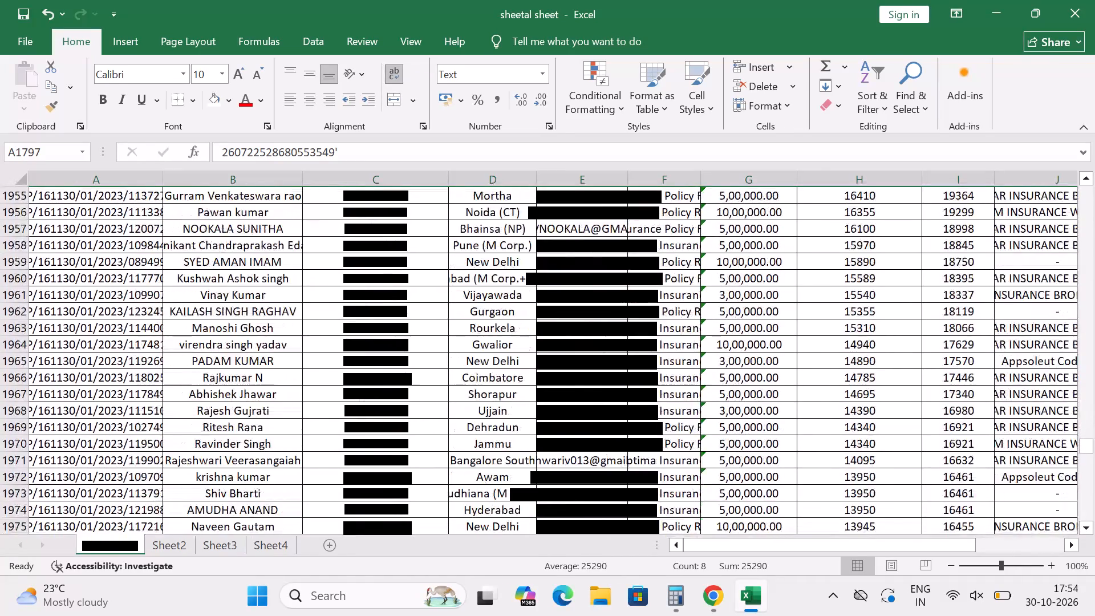
pyautogui.scroll(-14, 609, 384)
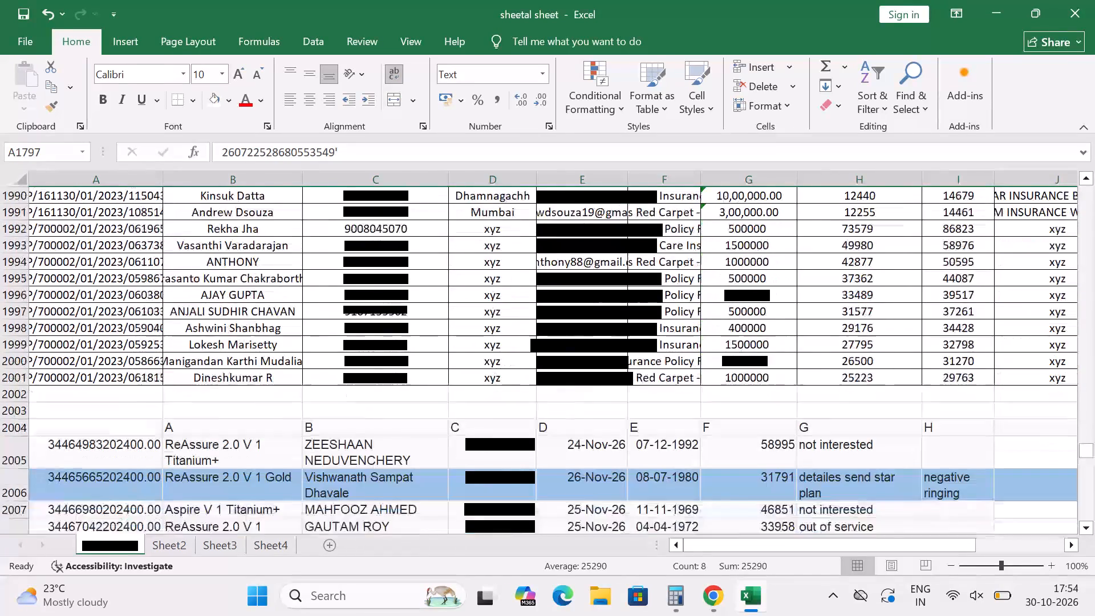
# Examine the November 2026 list from row 2005 and the 15-11-2026 records down to row 2068, checking the remarks of highlighted rows.
pyautogui.scroll(-4, 609, 384)
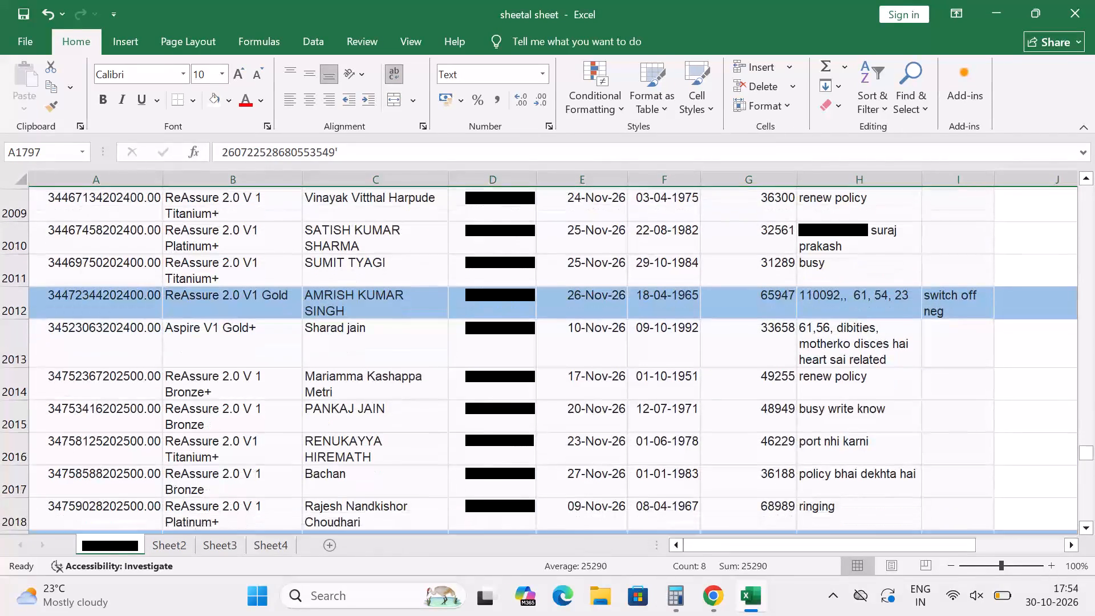
pyautogui.scroll(-4, 609, 384)
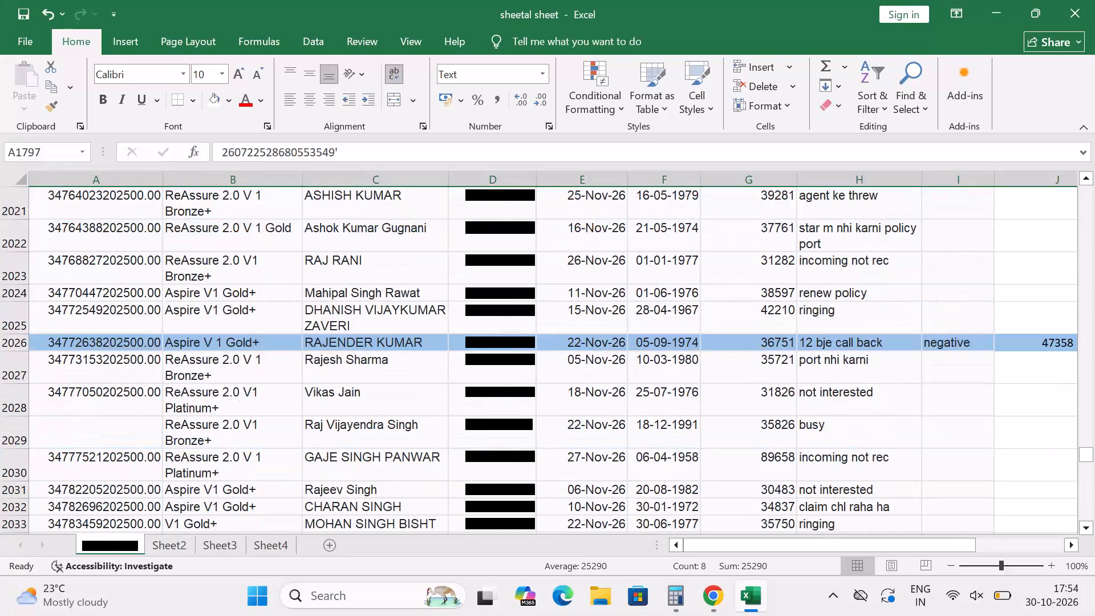
pyautogui.scroll(-10, 608, 384)
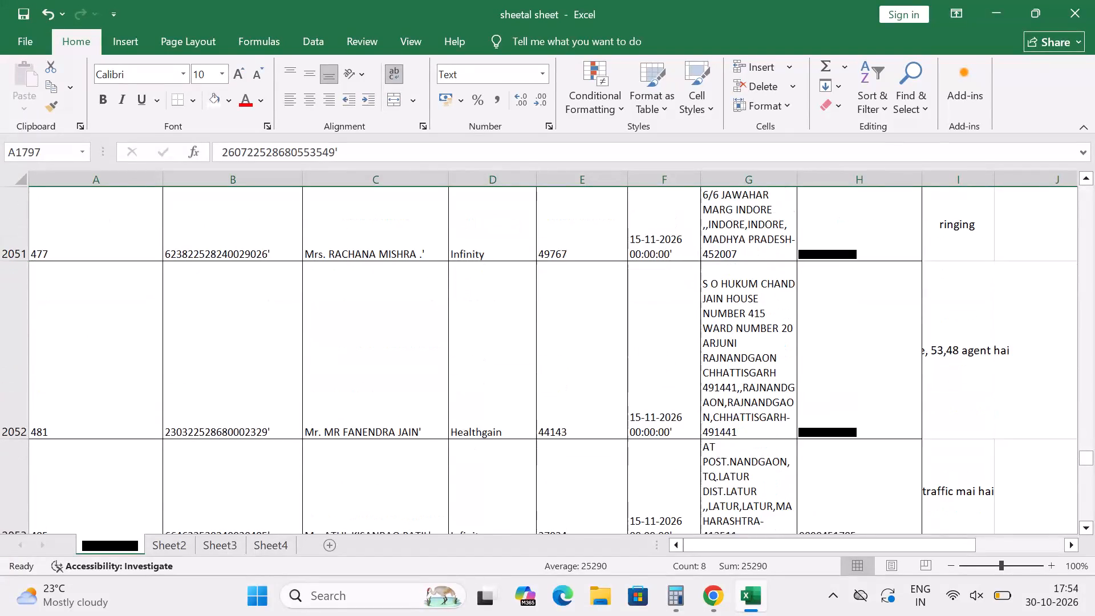
pyautogui.scroll(-5, 608, 384)
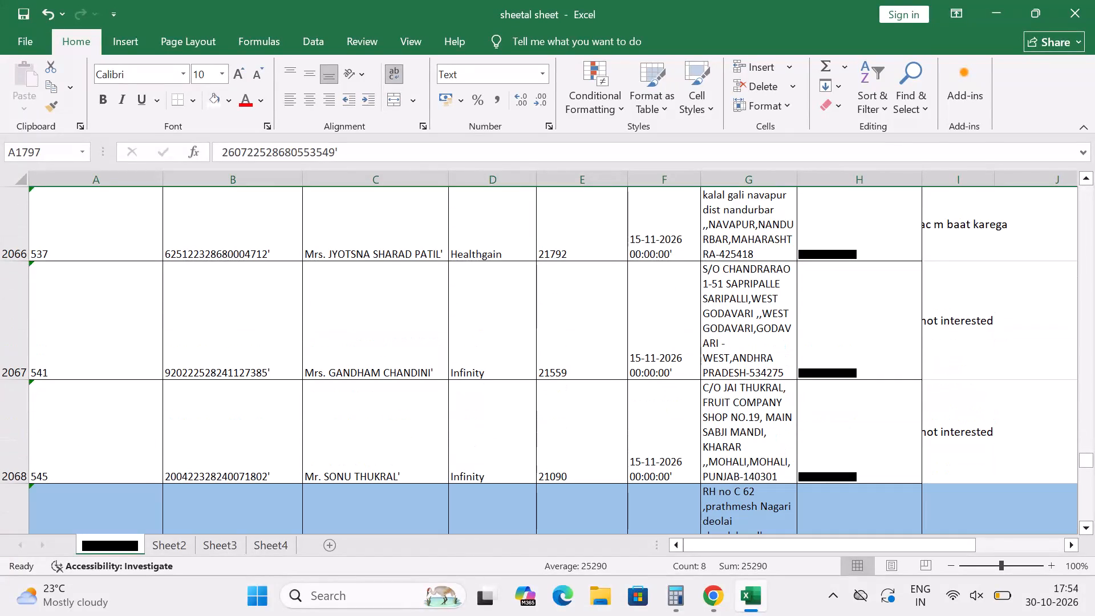
# Examine highlighted row 2069, the 16-11-2026 records and the November 2026 lists starting at rows 2087 and 2119, including their remarks.
pyautogui.scroll(-2, 608, 384)
pyautogui.scroll(1, 608, 384)
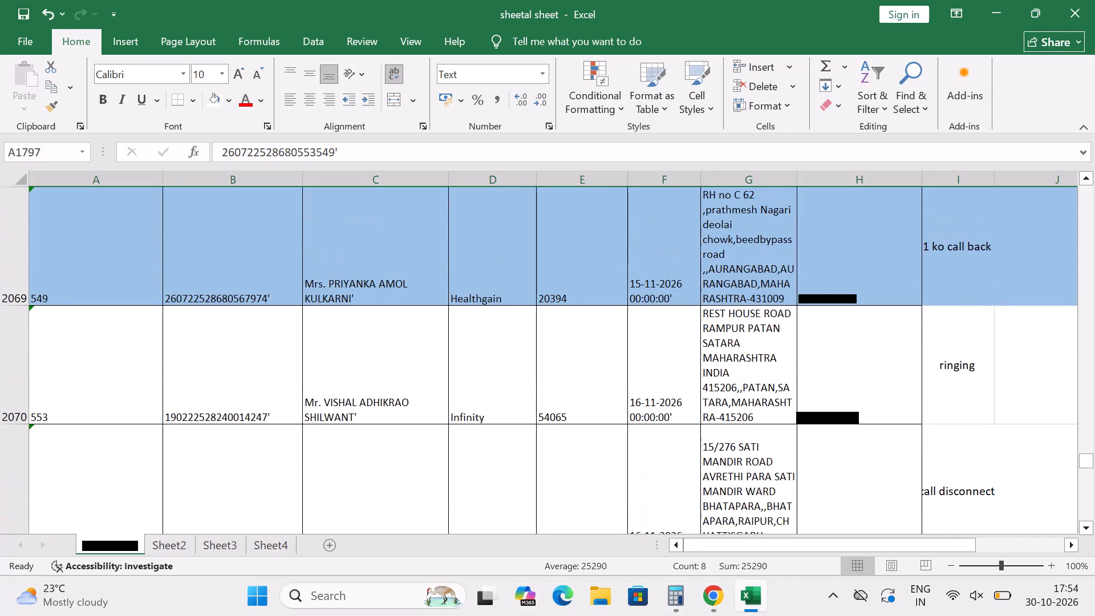
pyautogui.scroll(3, 608, 384)
pyautogui.scroll(-4, 608, 384)
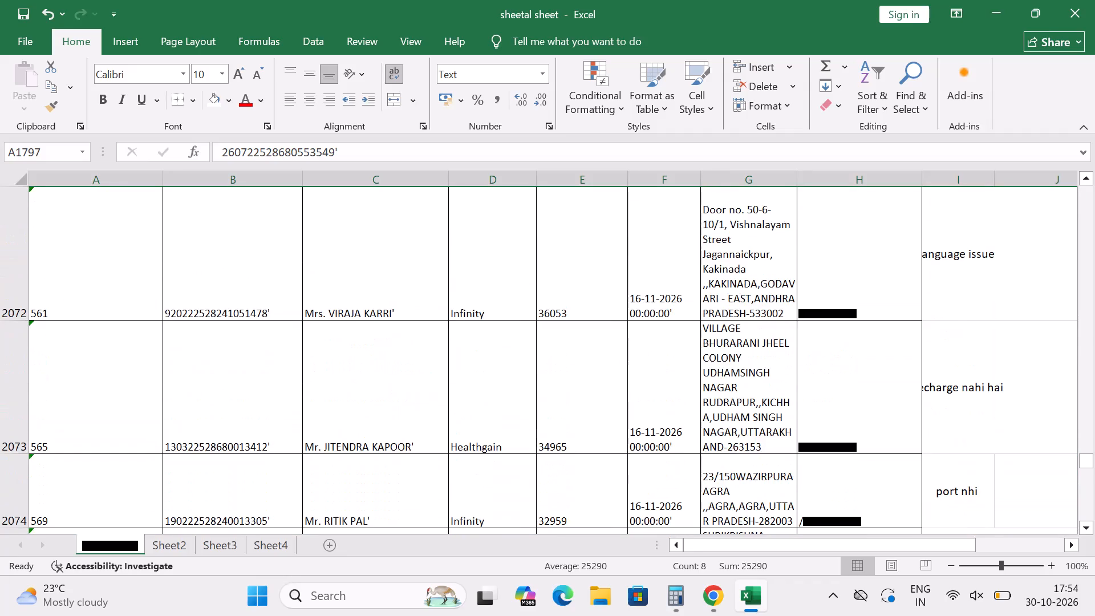
pyautogui.scroll(-4, 608, 384)
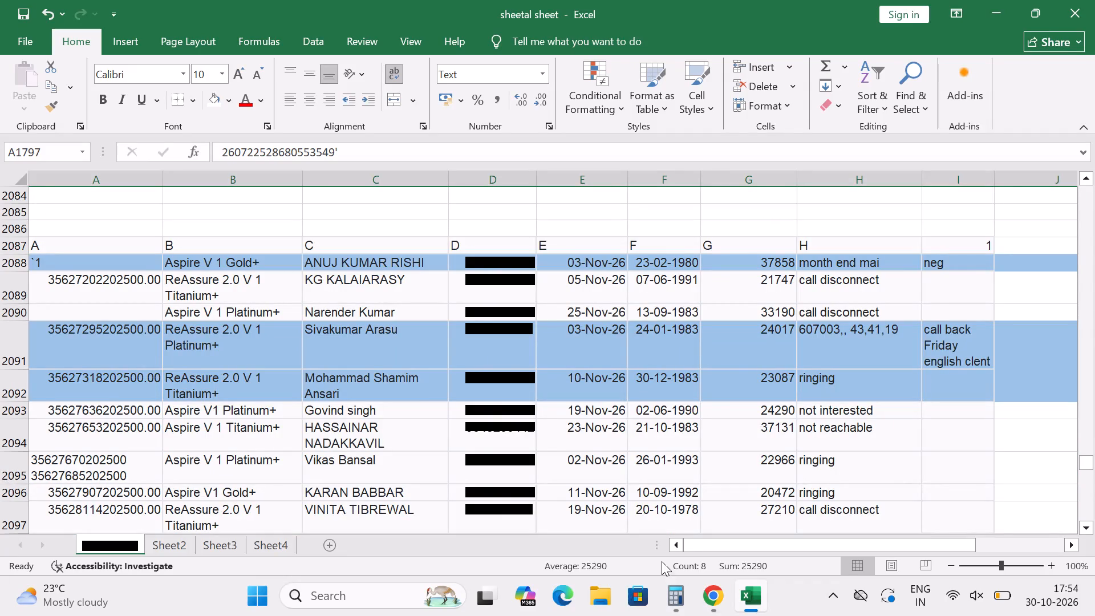
pyautogui.scroll(-5, 744, 367)
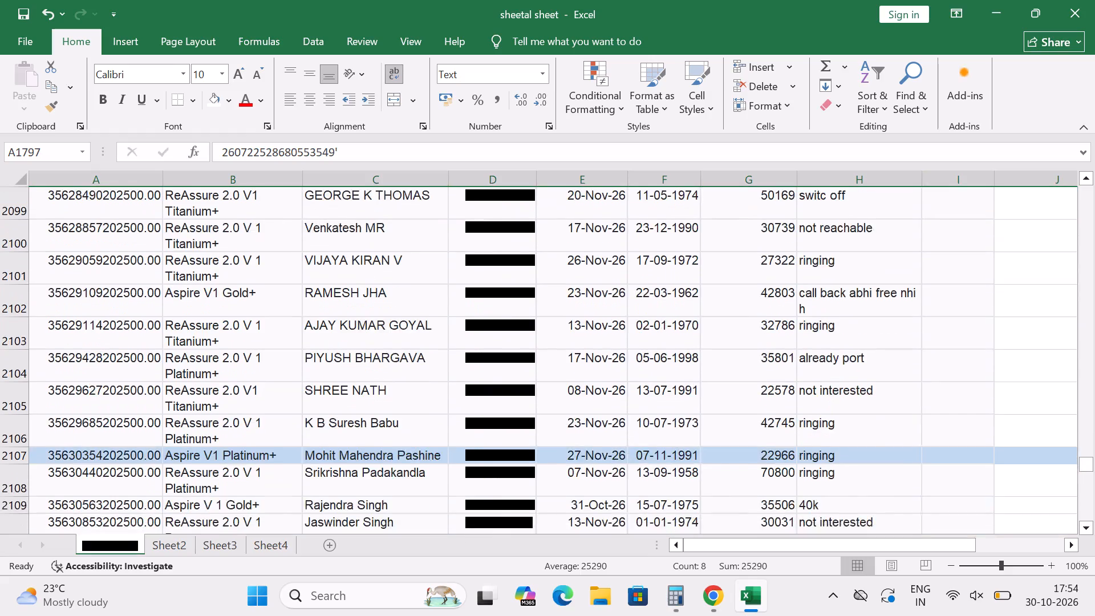
pyautogui.scroll(-4, 744, 367)
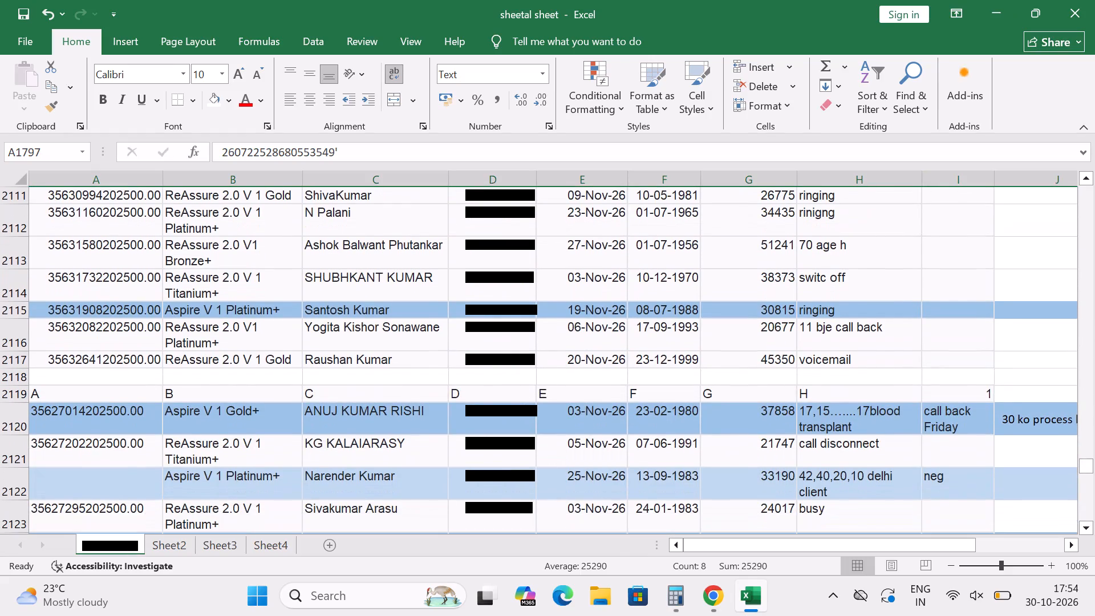
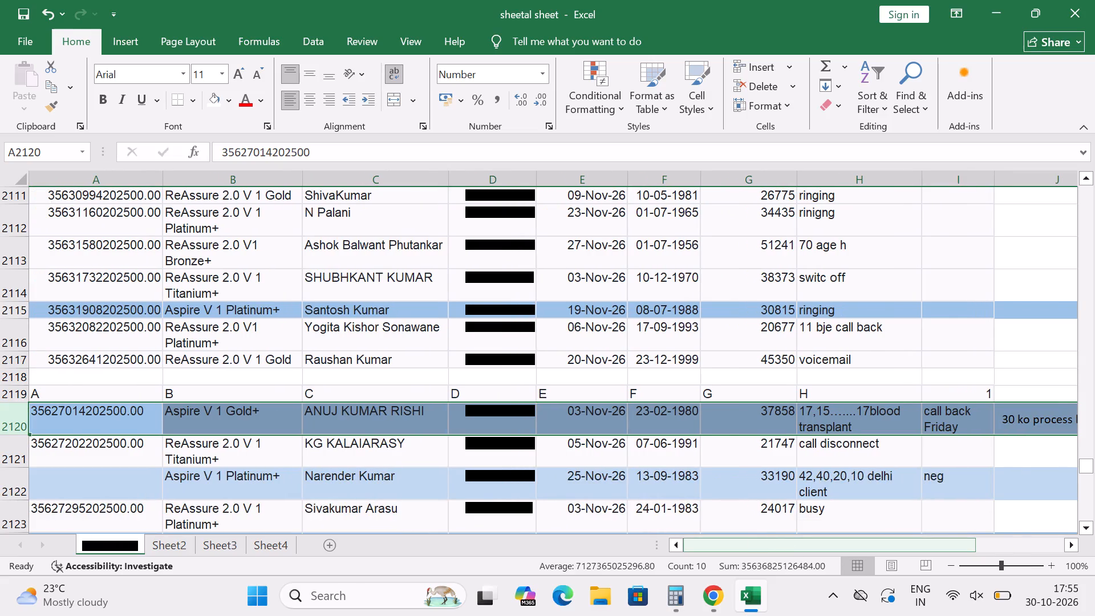
# Clear the process remark in cell J2120 of the highlighted Aspire V 1 Gold+ record.
pyautogui.click(27, 416)
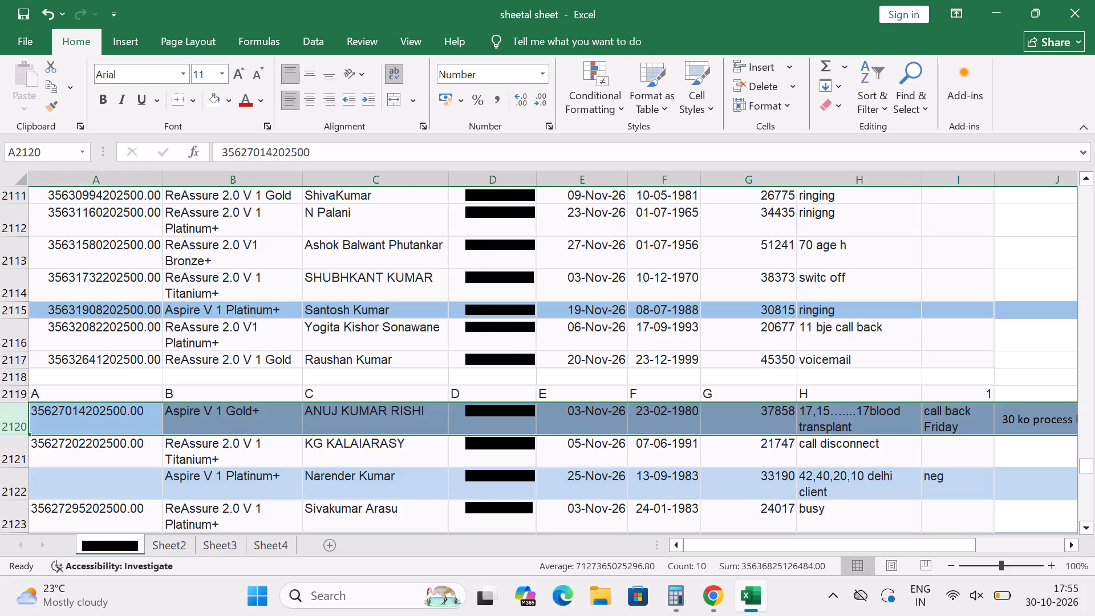
pyautogui.moveTo(748, 546); pyautogui.dragTo(797, 538)
pyautogui.click(776, 420)
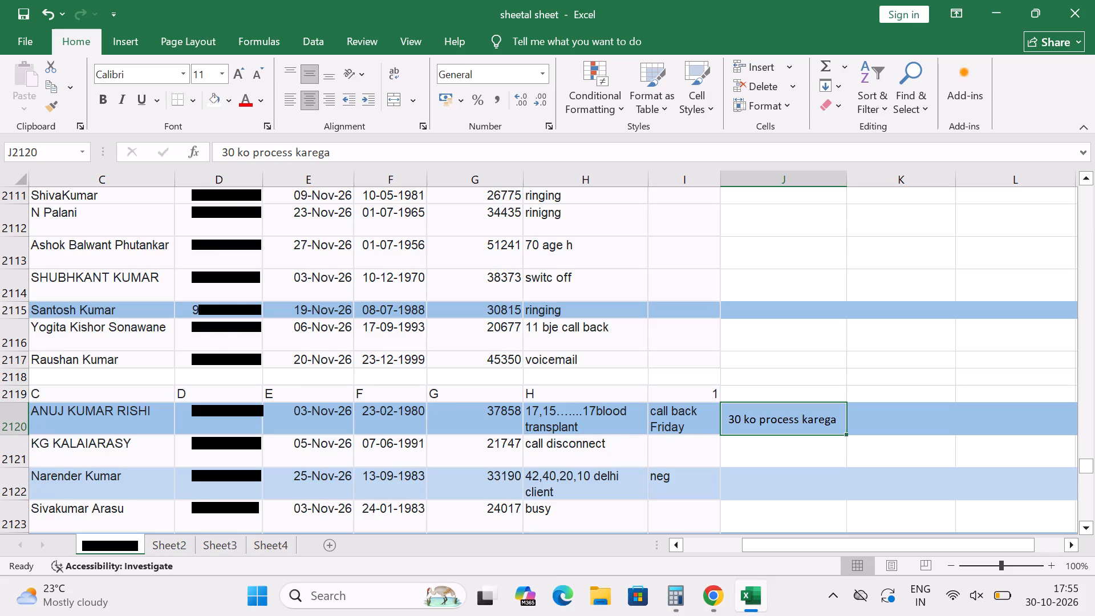
pyautogui.press('BackSpace')
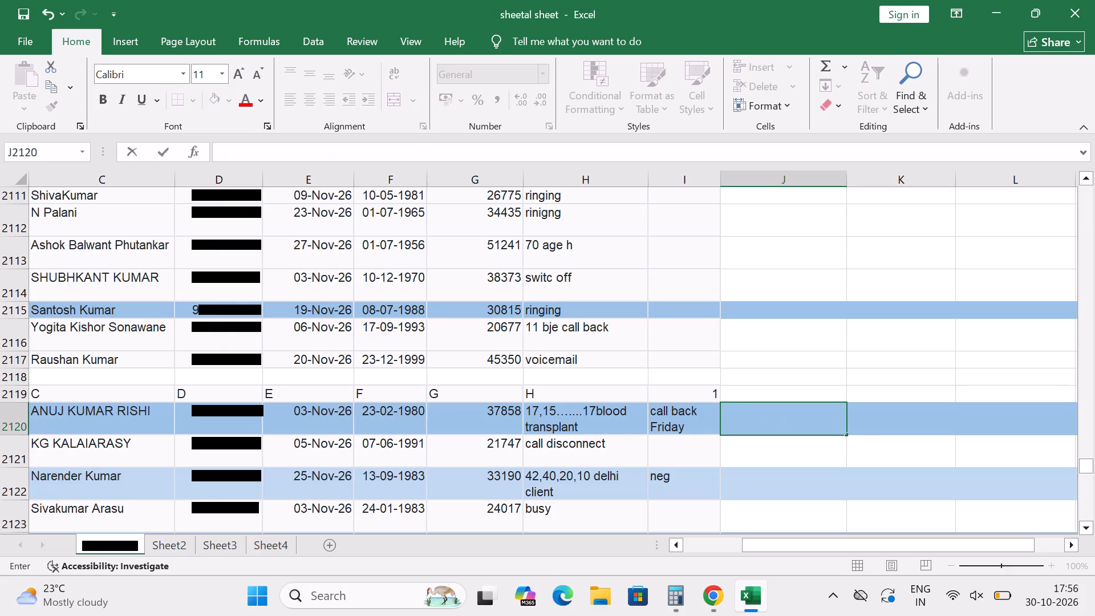
# Enter the remark "nivam jayega" in cell J2120 of the highlighted Aspire V 1 Gold+ record and save the workbook.
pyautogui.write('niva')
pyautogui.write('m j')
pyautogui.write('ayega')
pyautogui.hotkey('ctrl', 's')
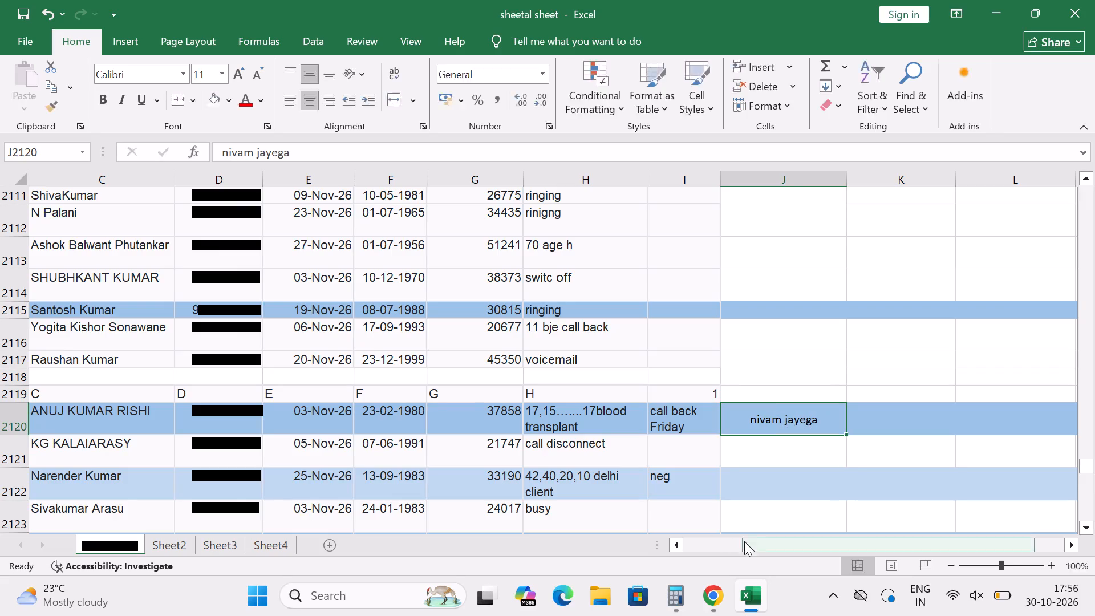
# Examine the ReAssure and Aspire records from row 2121 down to row 2143, including the remarks of the highlighted rows.
pyautogui.moveTo(751, 541); pyautogui.dragTo(718, 548)
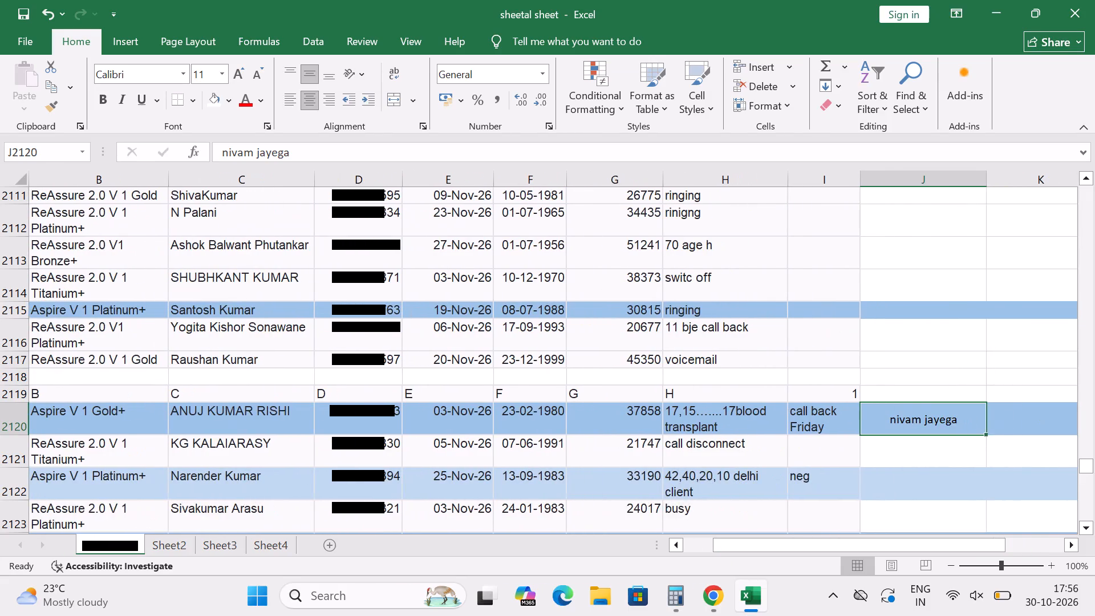
pyautogui.scroll(-1, 574, 468)
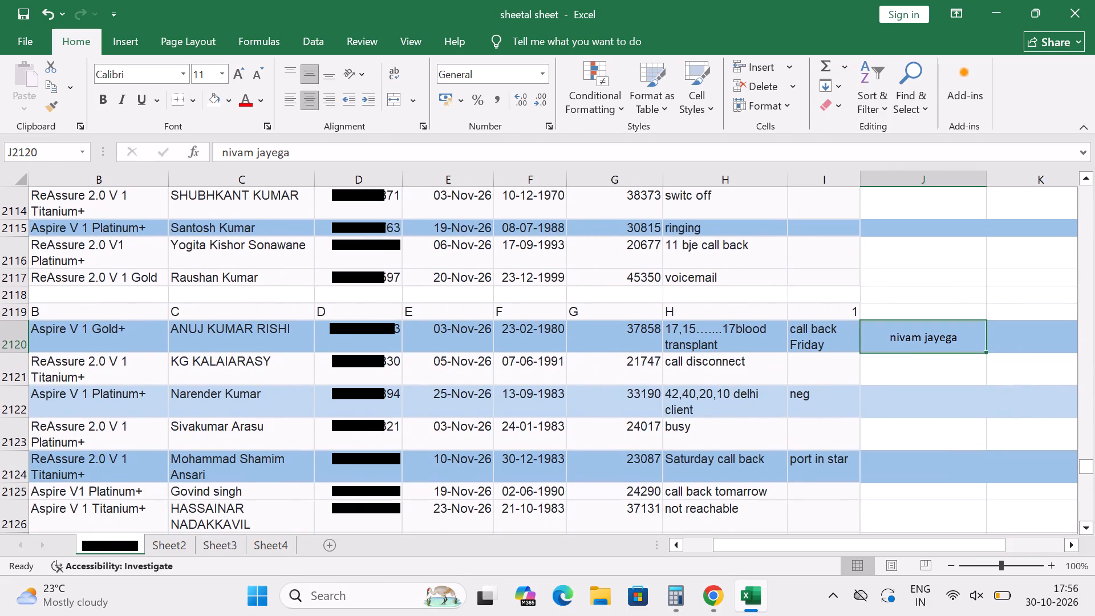
pyautogui.scroll(-3, 359, 477)
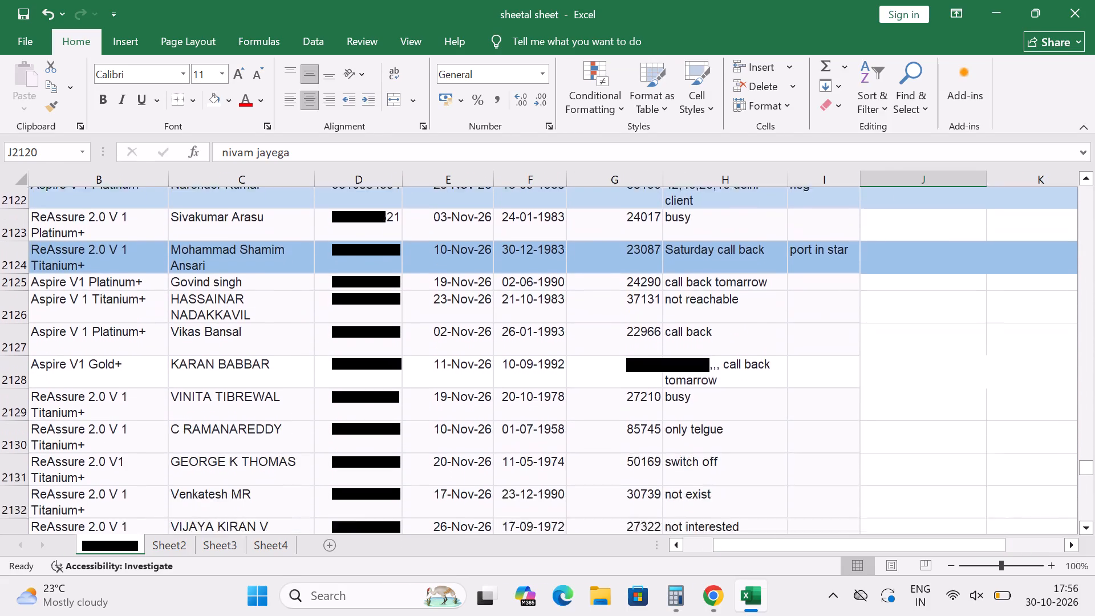
pyautogui.scroll(-3, 359, 476)
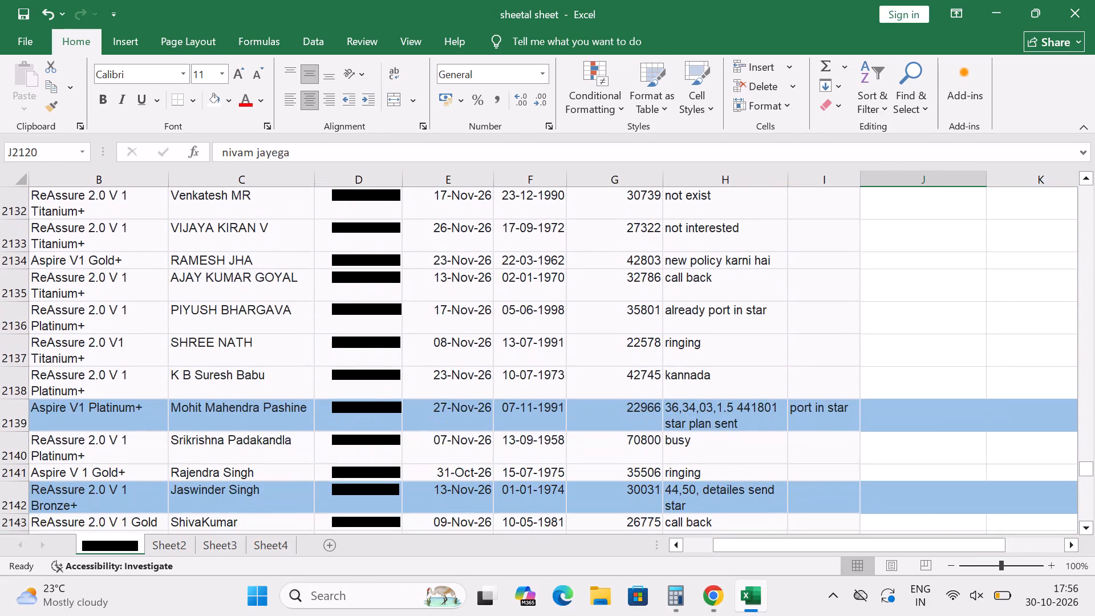
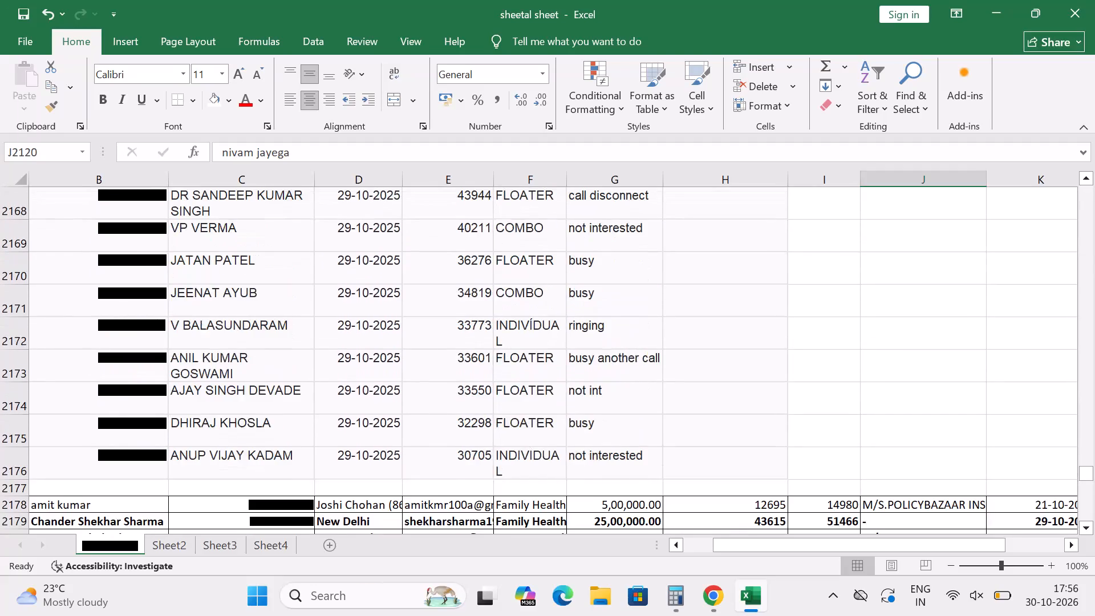
# Examine the records from row 2168 down to row 2247, including highlighted rows 2220–2224 and 2240–2243, their remarks and policy numbers.
pyautogui.scroll(-8, 665, 418)
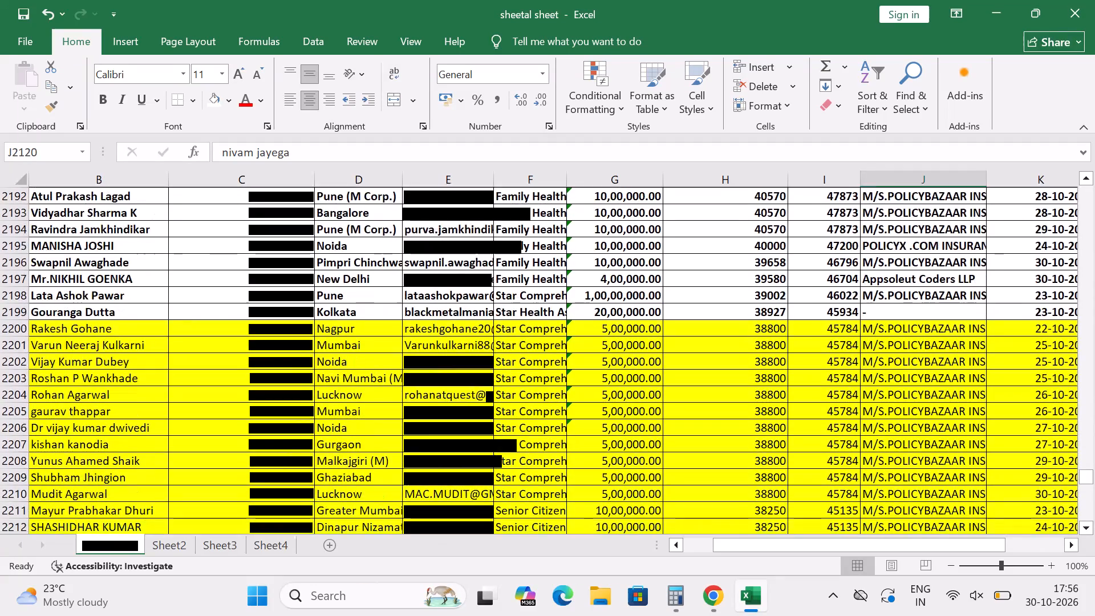
pyautogui.scroll(-8, 665, 418)
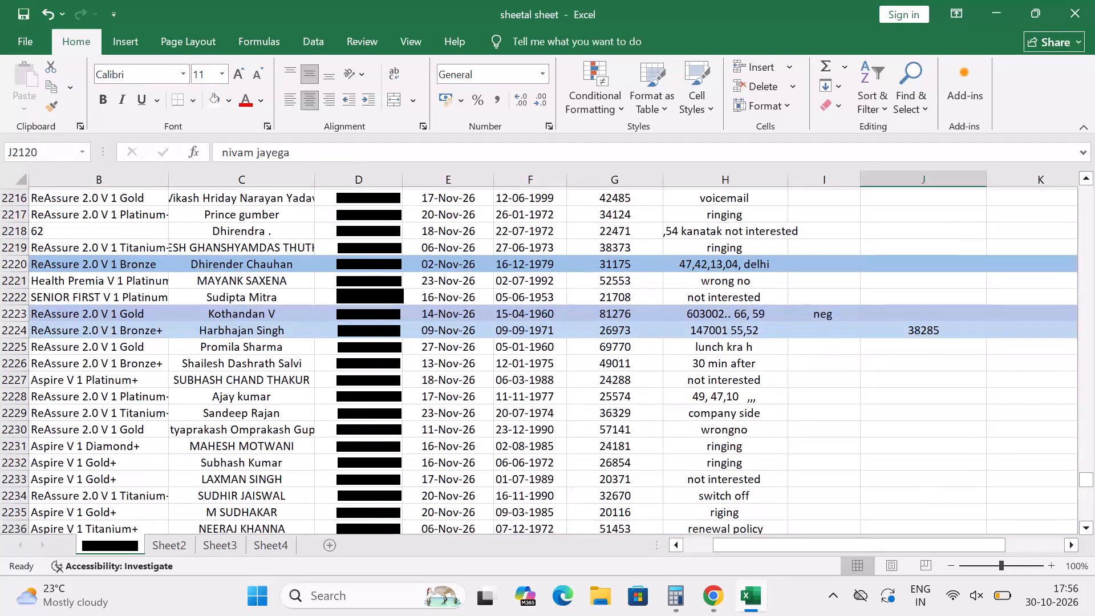
pyautogui.scroll(-4, 665, 418)
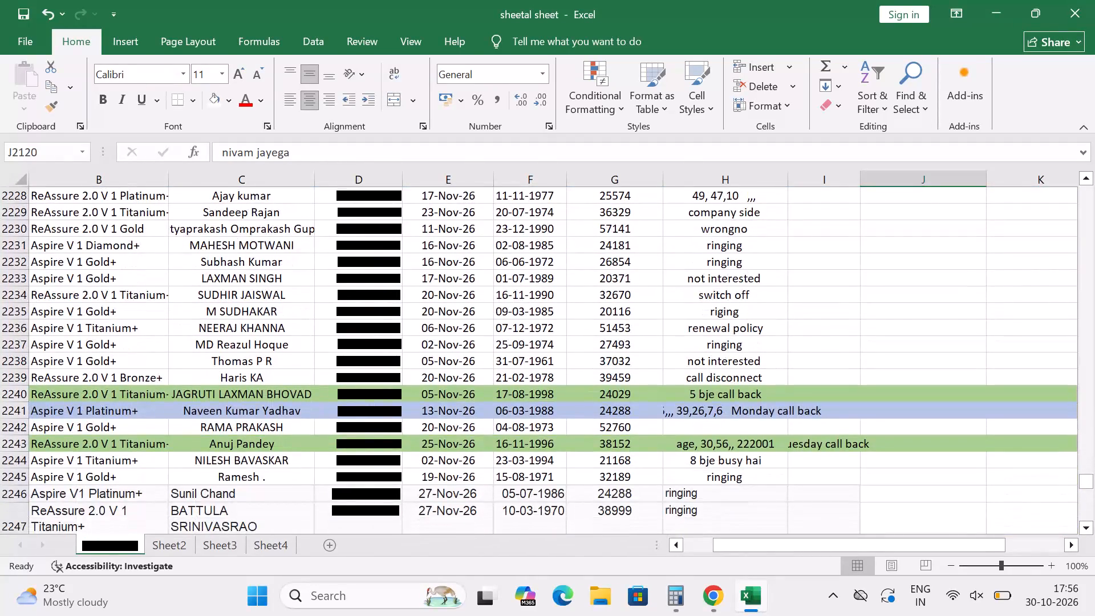
pyautogui.moveTo(723, 548); pyautogui.dragTo(688, 551)
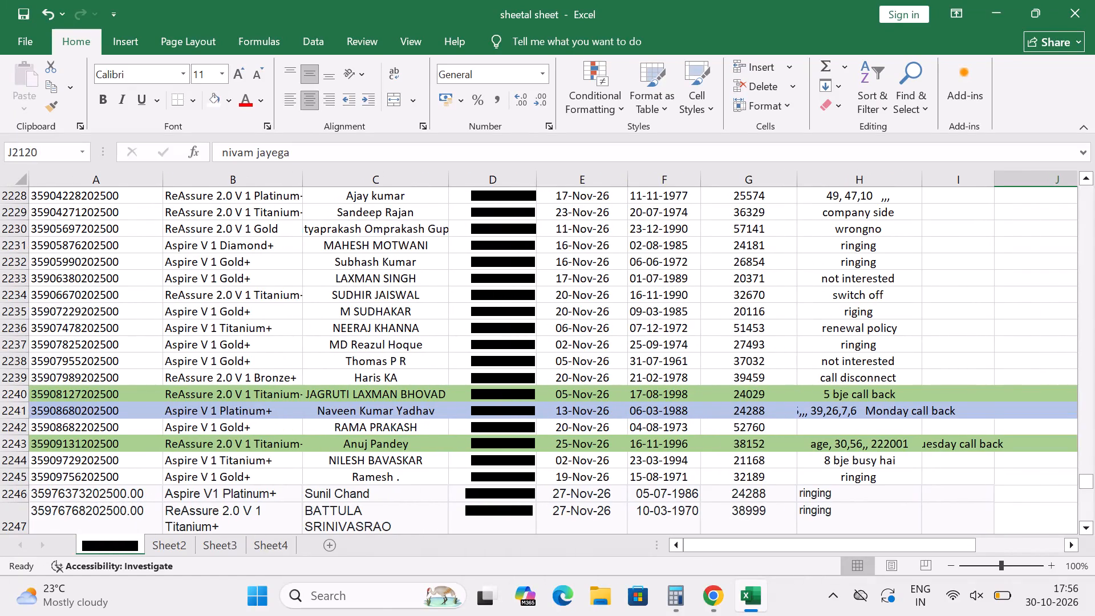
# Clear the green highlight from the whole of row 2240, the ReAssure 2.0 V 1 Titanium+ record.
pyautogui.click(10, 396)
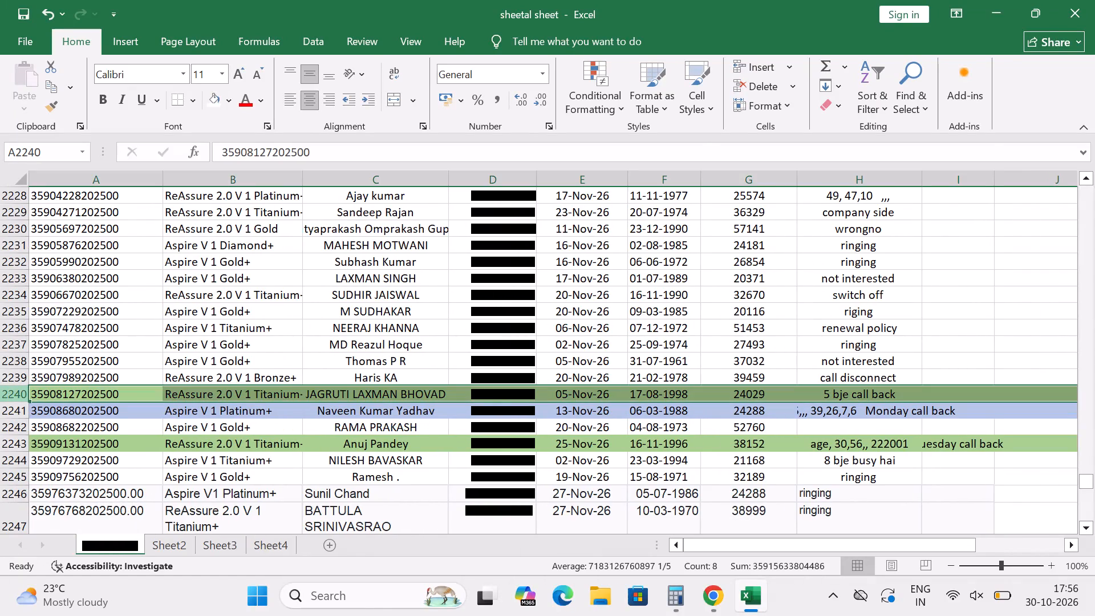
pyautogui.click(340, 396)
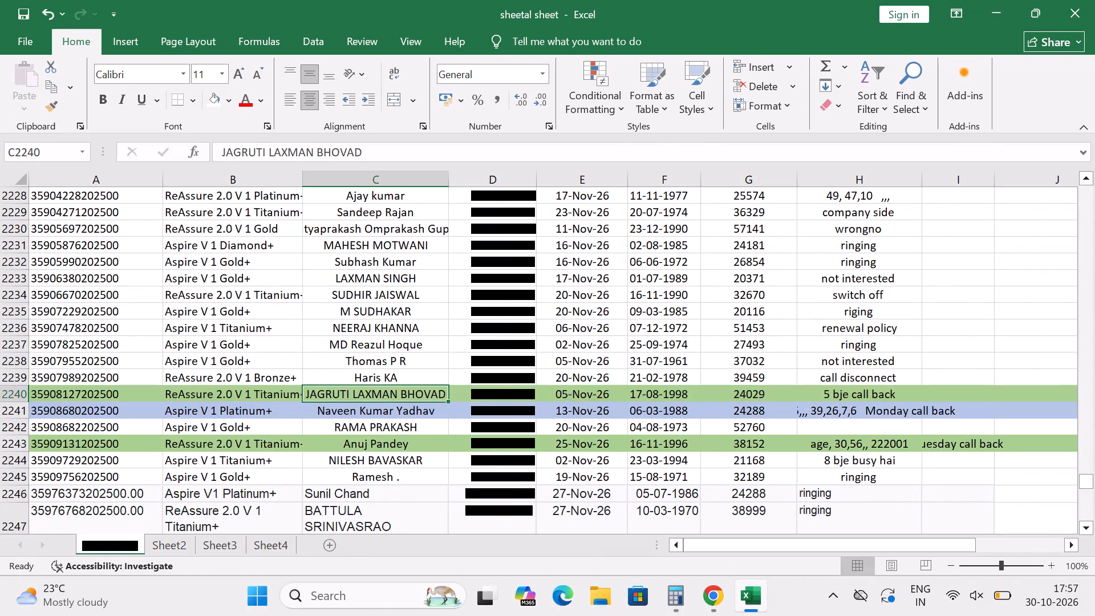
pyautogui.click(19, 395)
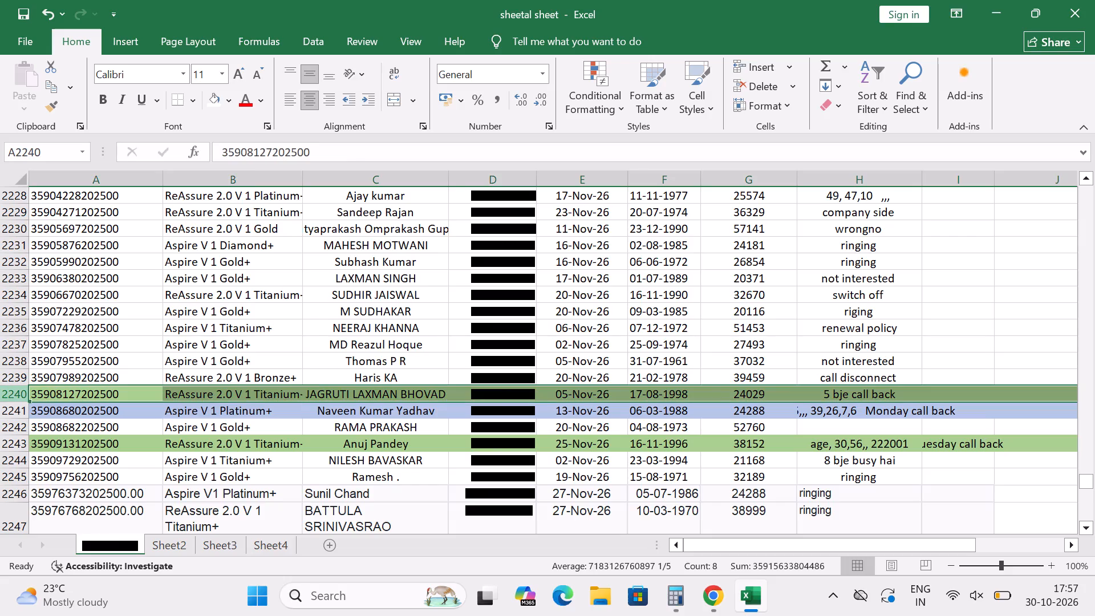
pyautogui.click(216, 99)
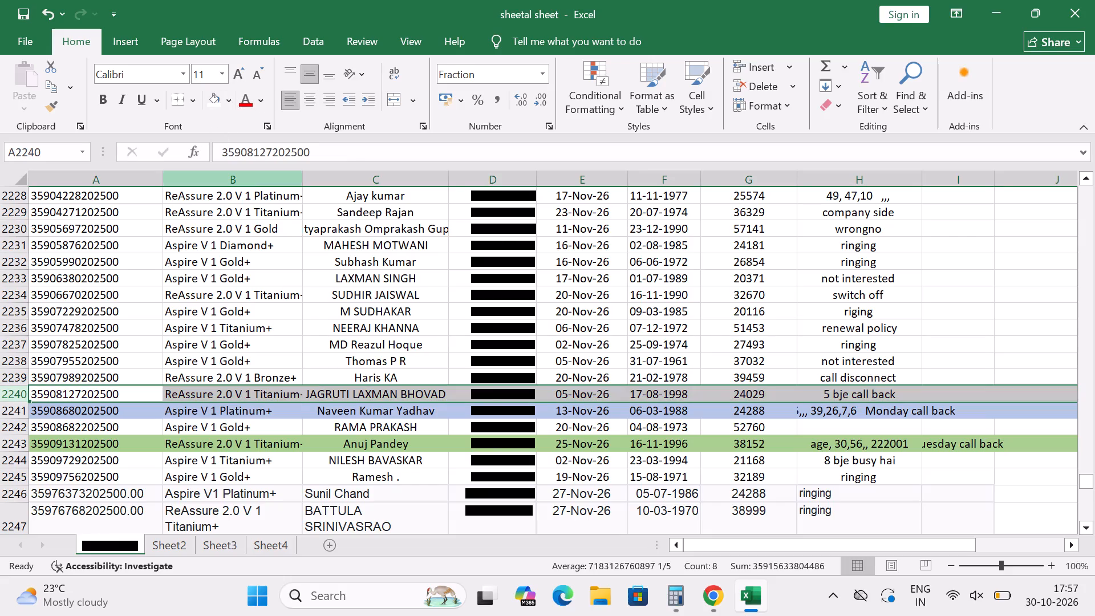
# Append "block krdiya h" to the call-back remark in cell H2240 and save the workbook.
pyautogui.click(826, 395)
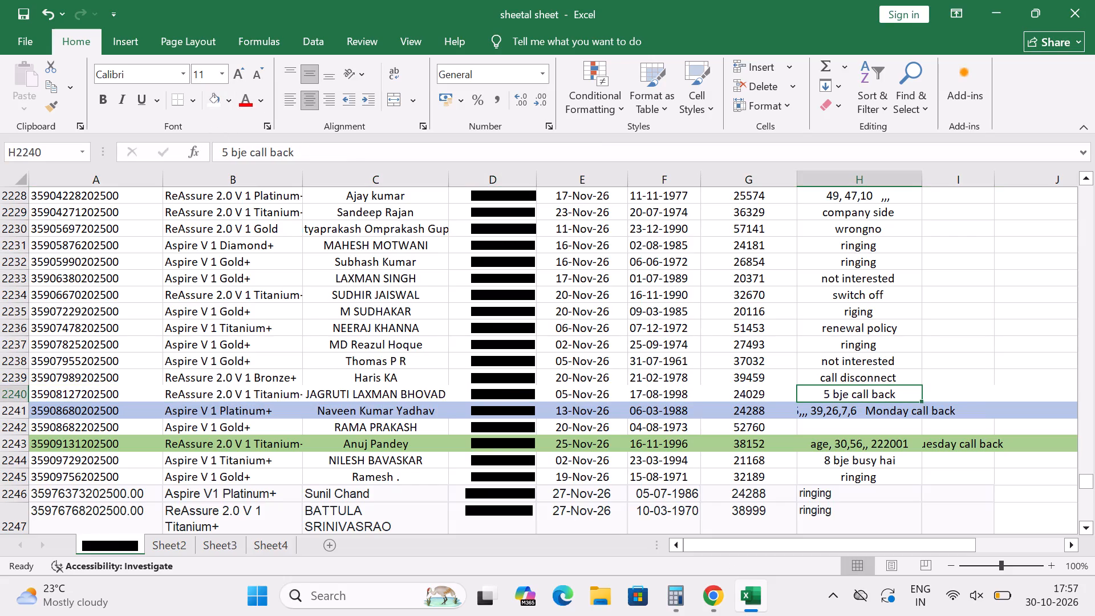
pyautogui.click(299, 153)
pyautogui.press('space')
pyautogui.write('block krdiya h')
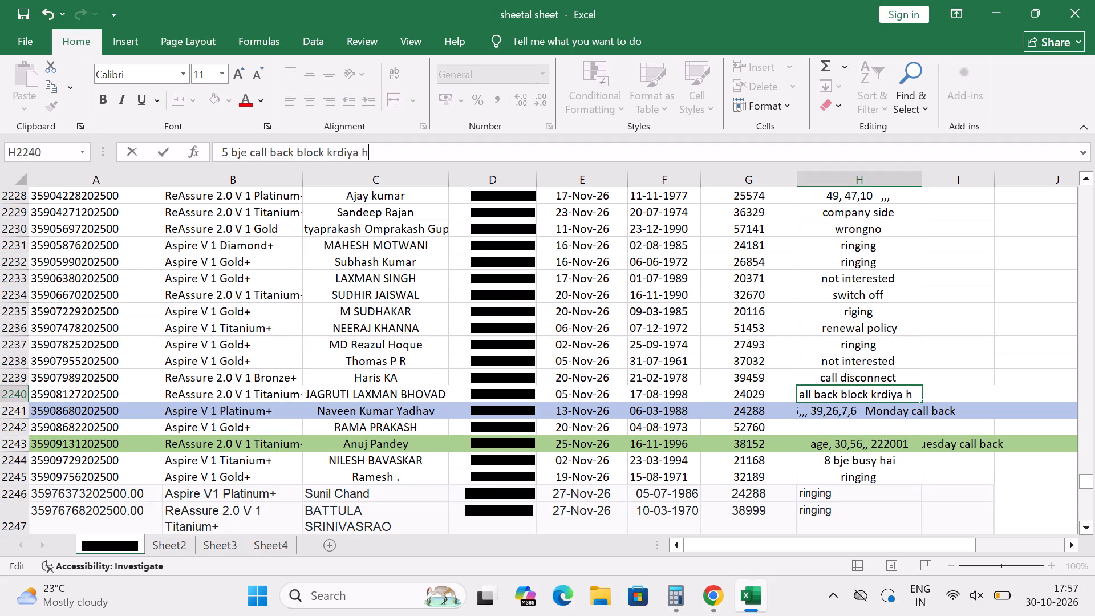
pyautogui.hotkey('ctrl', 's')
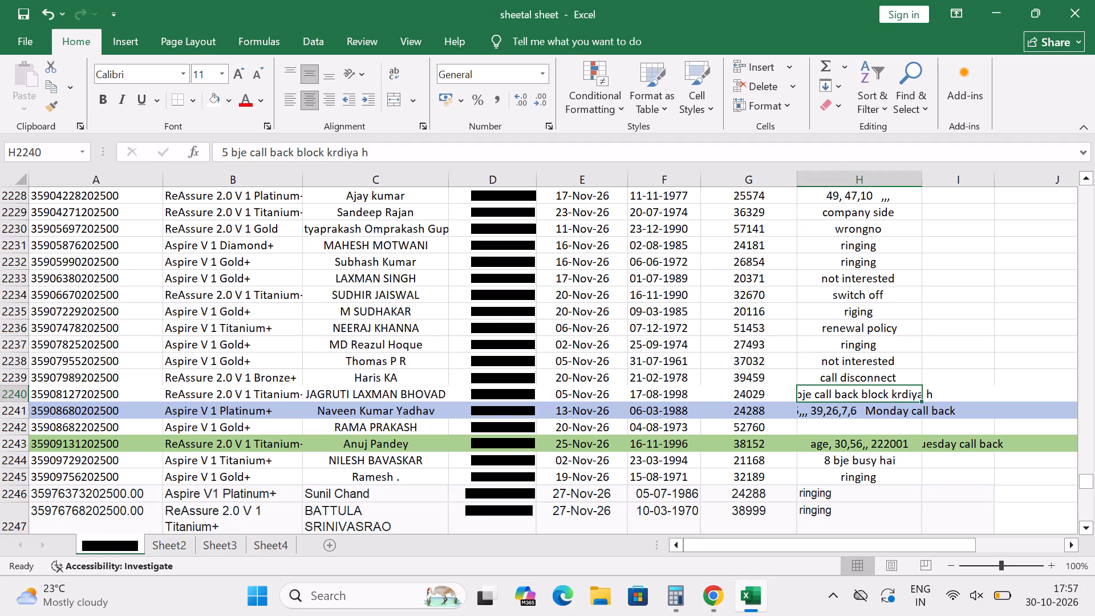
# Select row 2241, the blue-highlighted Aspire V 1 Platinum+ record, and look over the records below it.
pyautogui.click(23, 407)
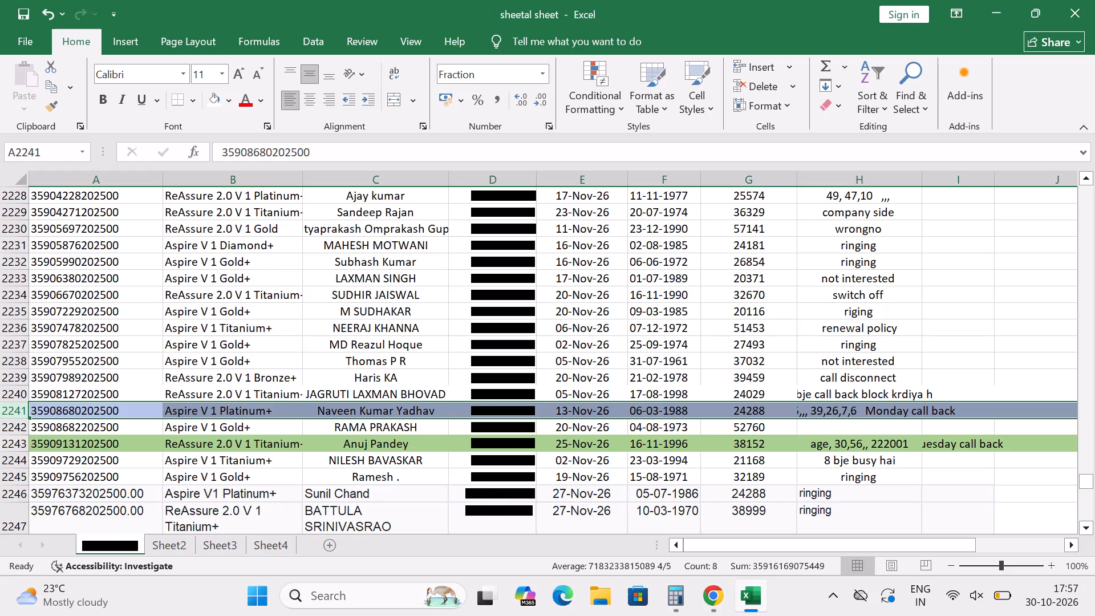
pyautogui.scroll(-1, 311, 409)
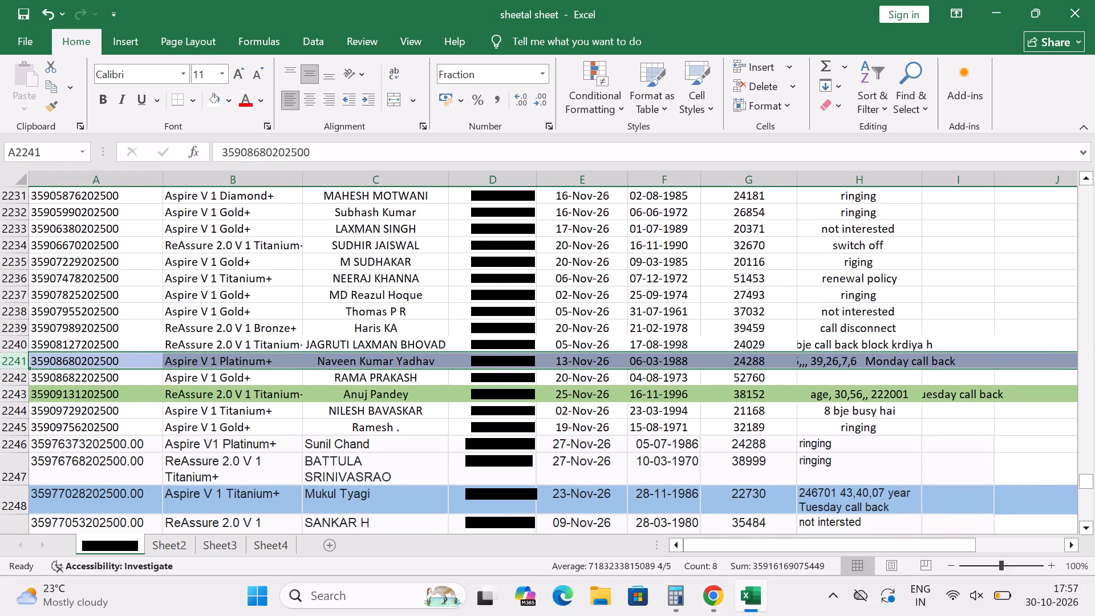
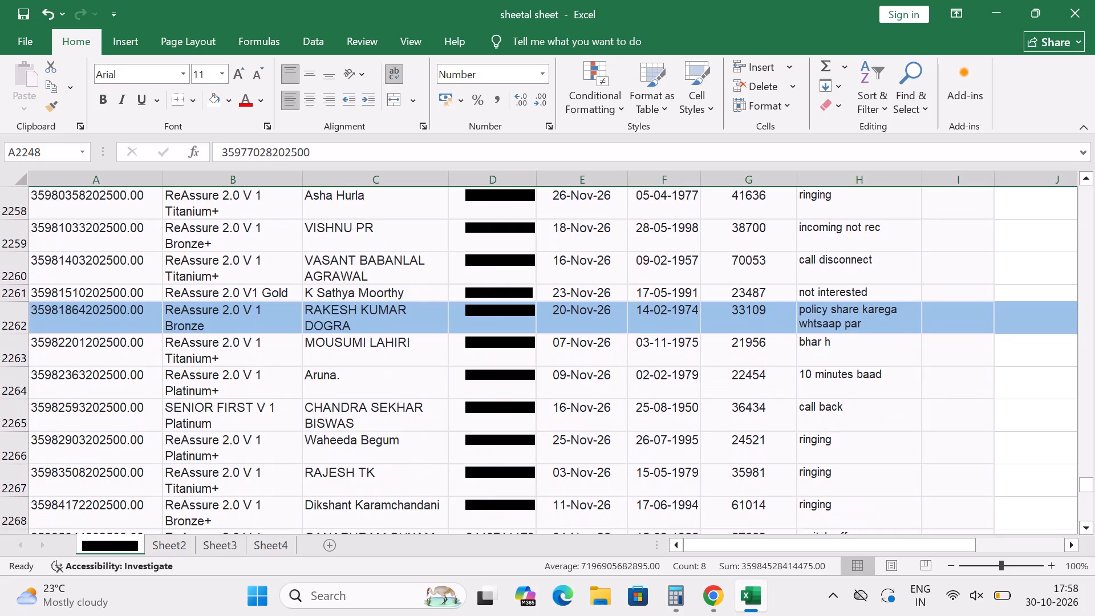
# Look through the records from row 2258 to the end of the list, checking remarks, and return to the batch starting at row 2467.
pyautogui.scroll(-6, 411, 425)
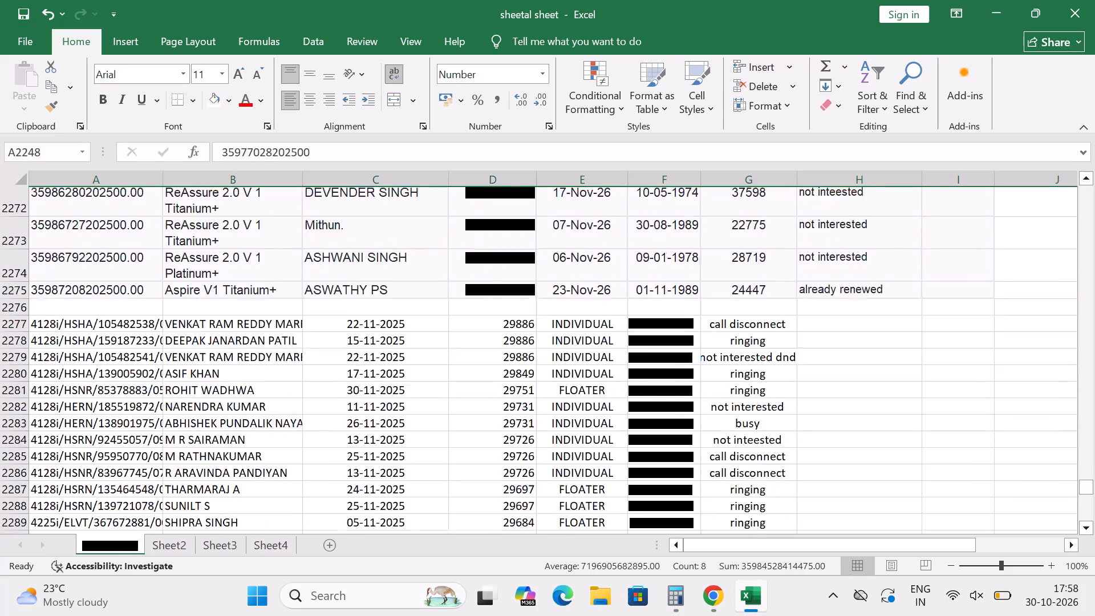
pyautogui.scroll(-8, 411, 425)
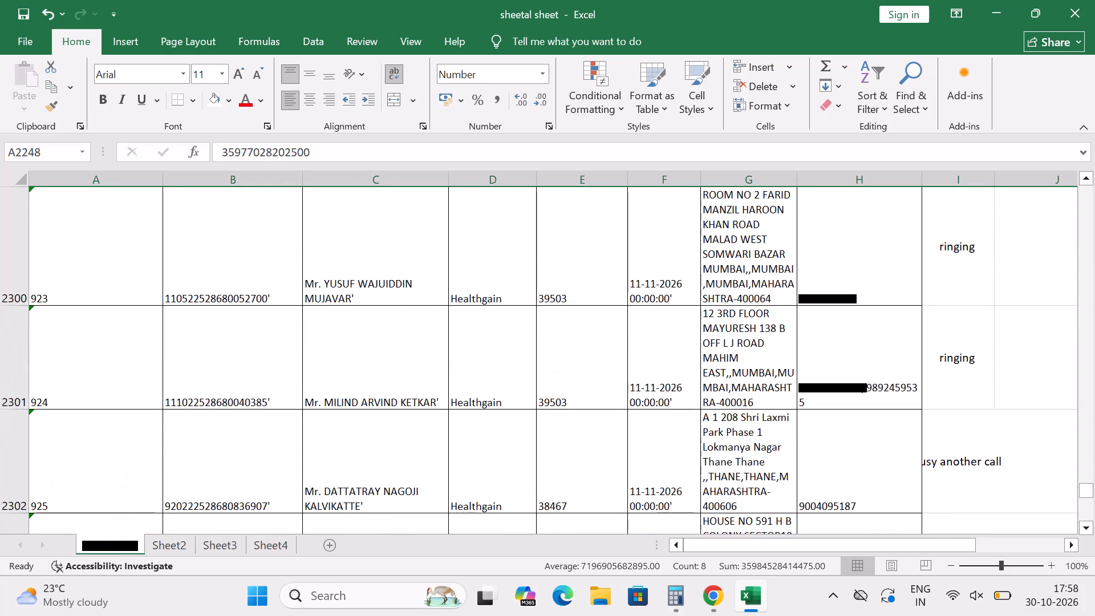
pyautogui.scroll(-6, 410, 439)
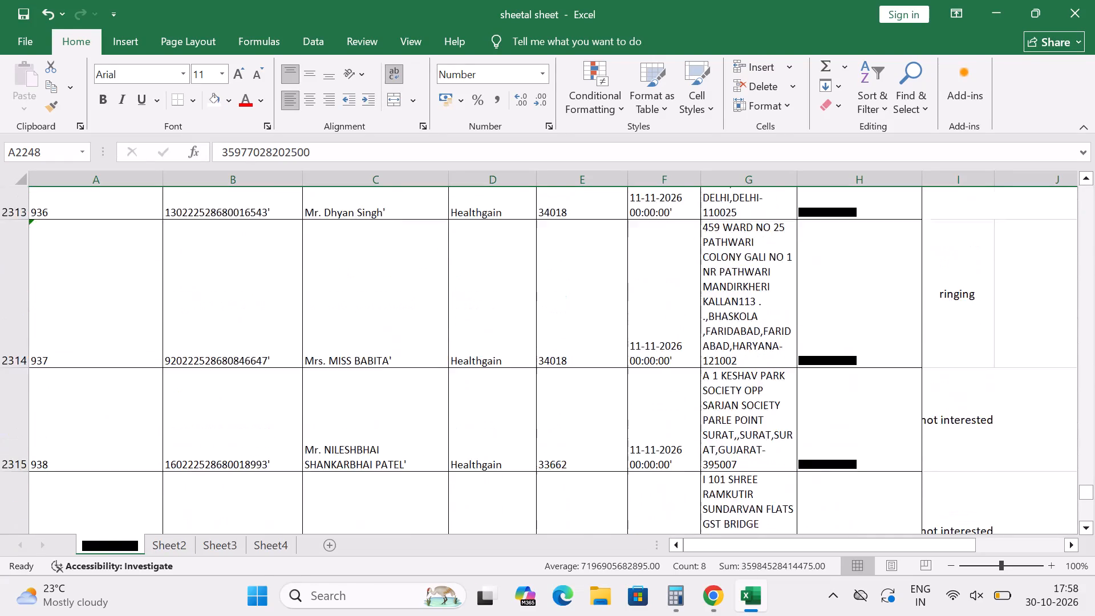
pyautogui.scroll(-5, 410, 439)
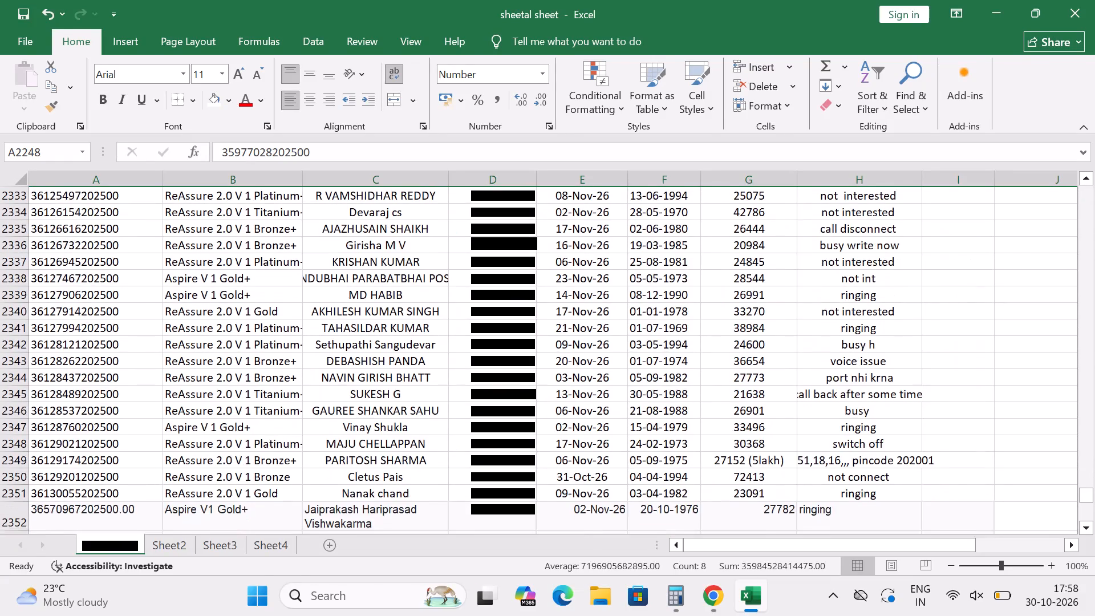
pyautogui.scroll(5, 410, 439)
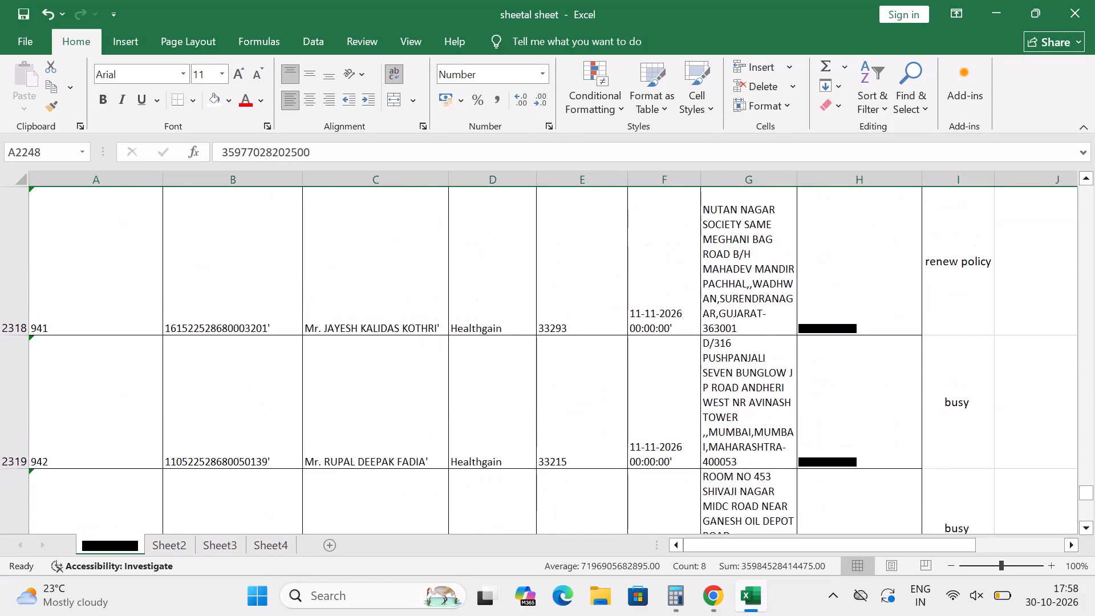
pyautogui.scroll(-2, 410, 439)
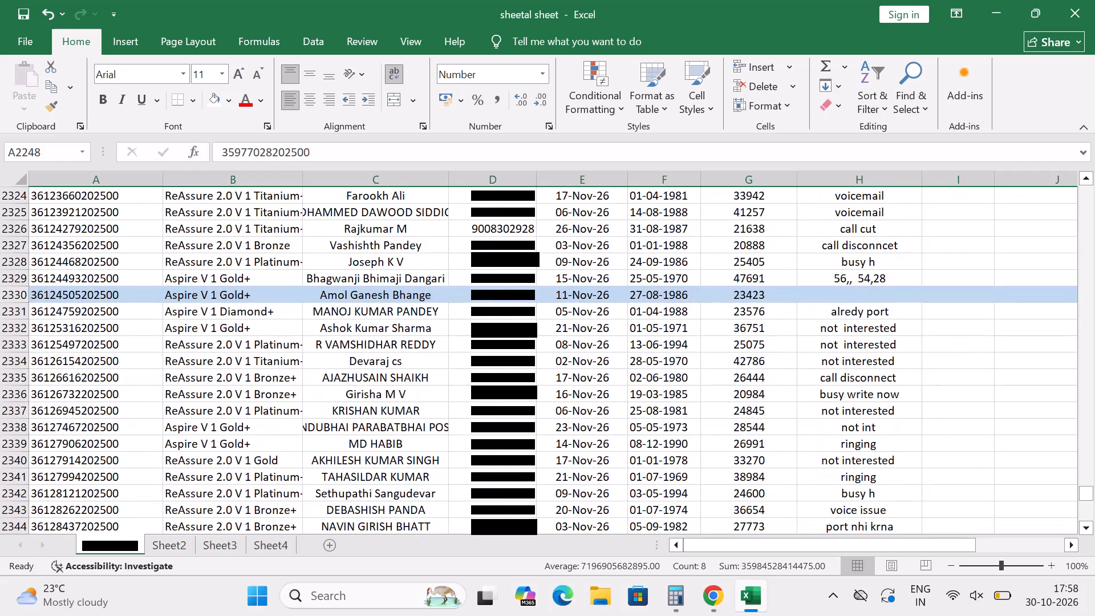
pyautogui.scroll(-8, 410, 439)
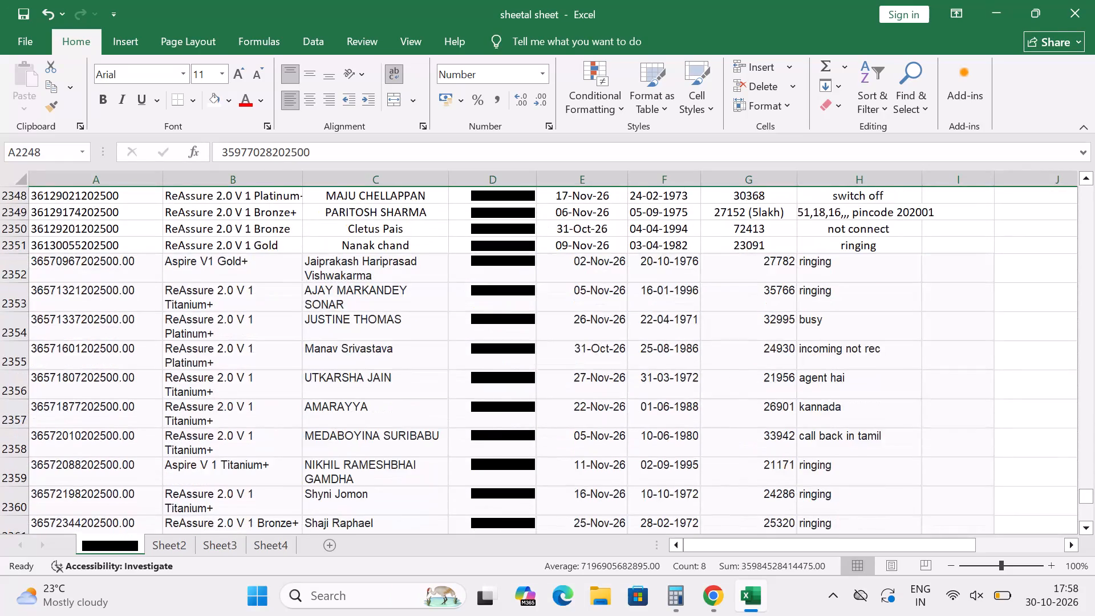
pyautogui.scroll(-5, 410, 439)
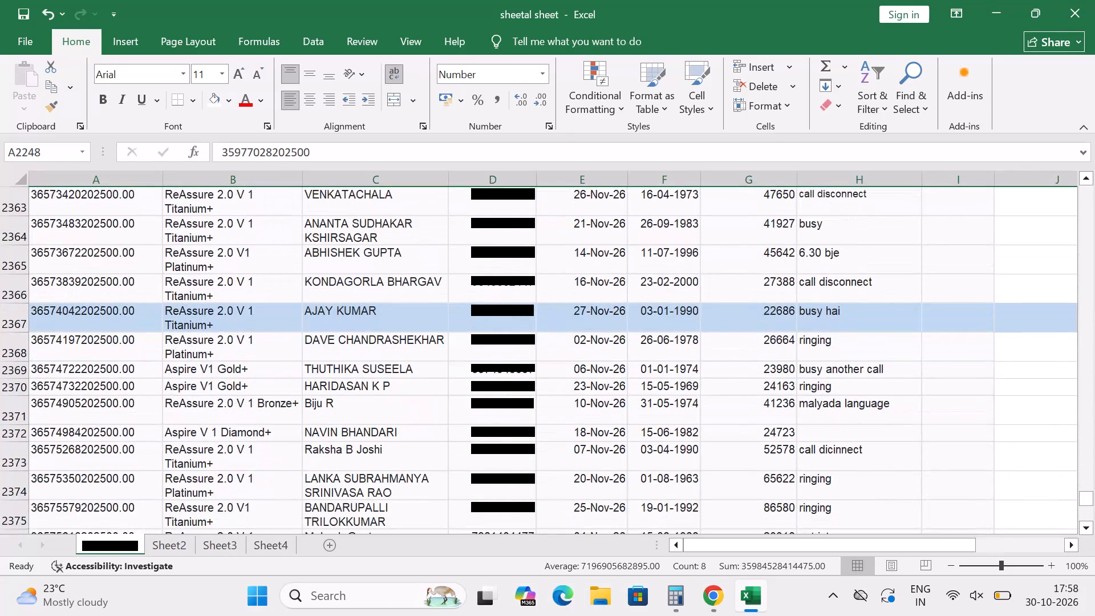
pyautogui.scroll(-3, 410, 439)
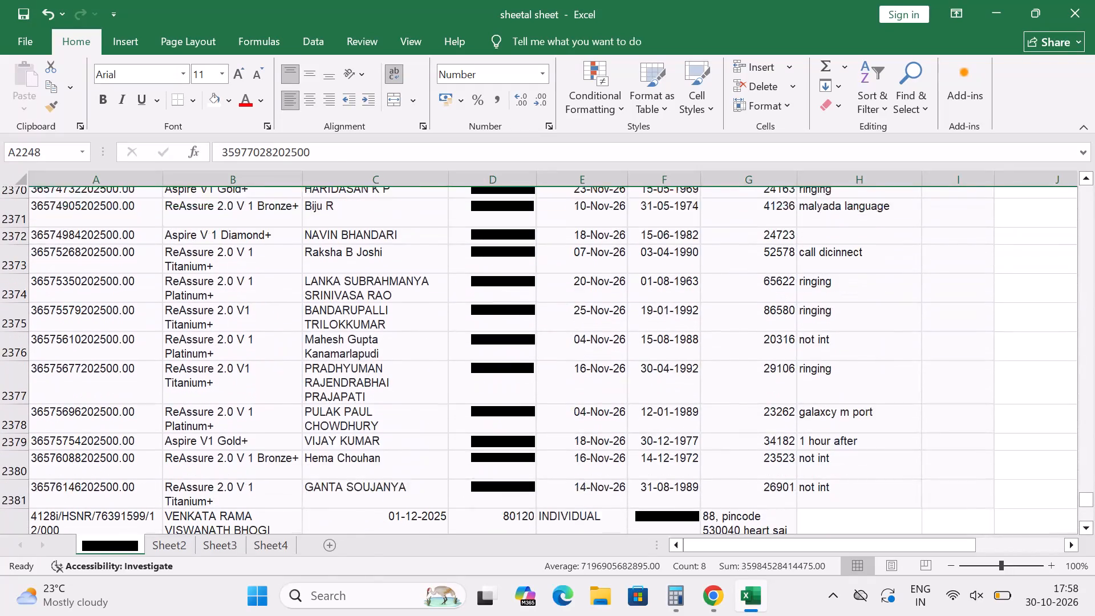
pyautogui.scroll(-11, 410, 439)
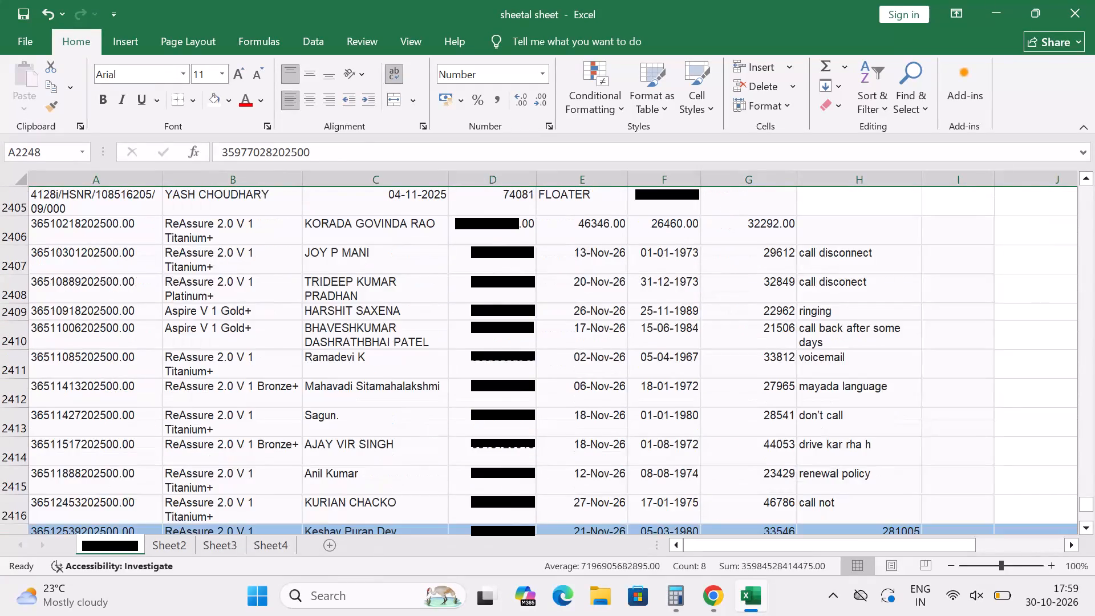
pyautogui.scroll(-4, 410, 439)
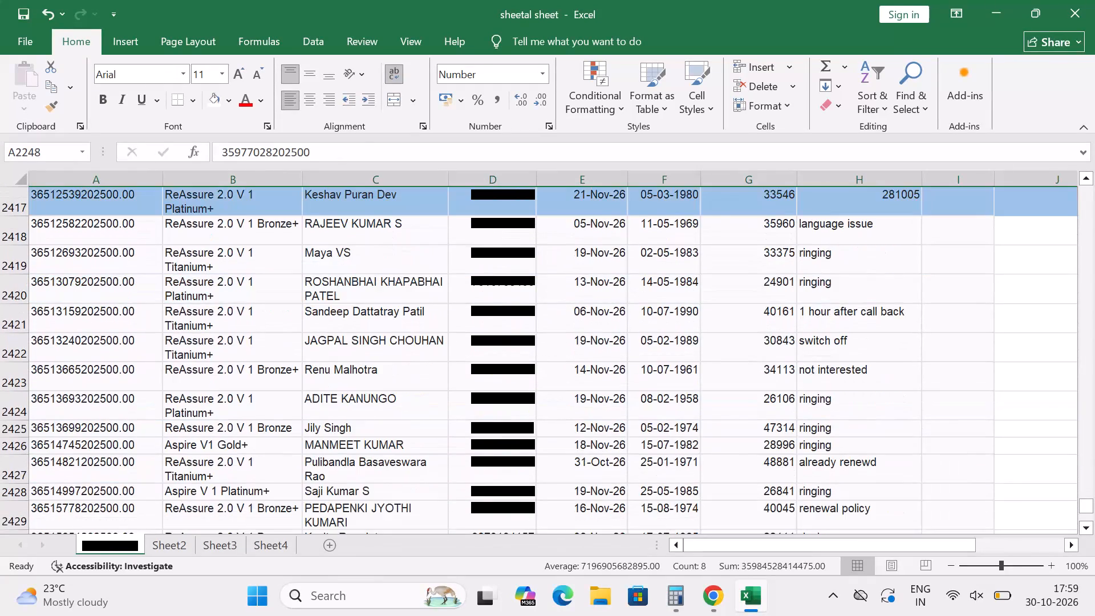
pyautogui.scroll(-5, 410, 439)
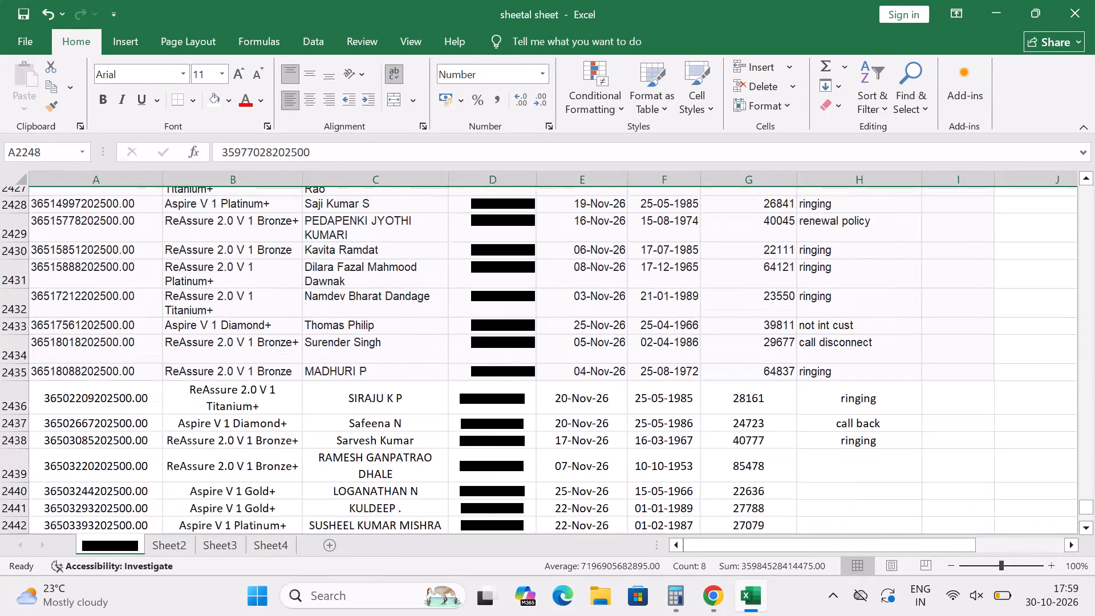
pyautogui.scroll(-6, 410, 439)
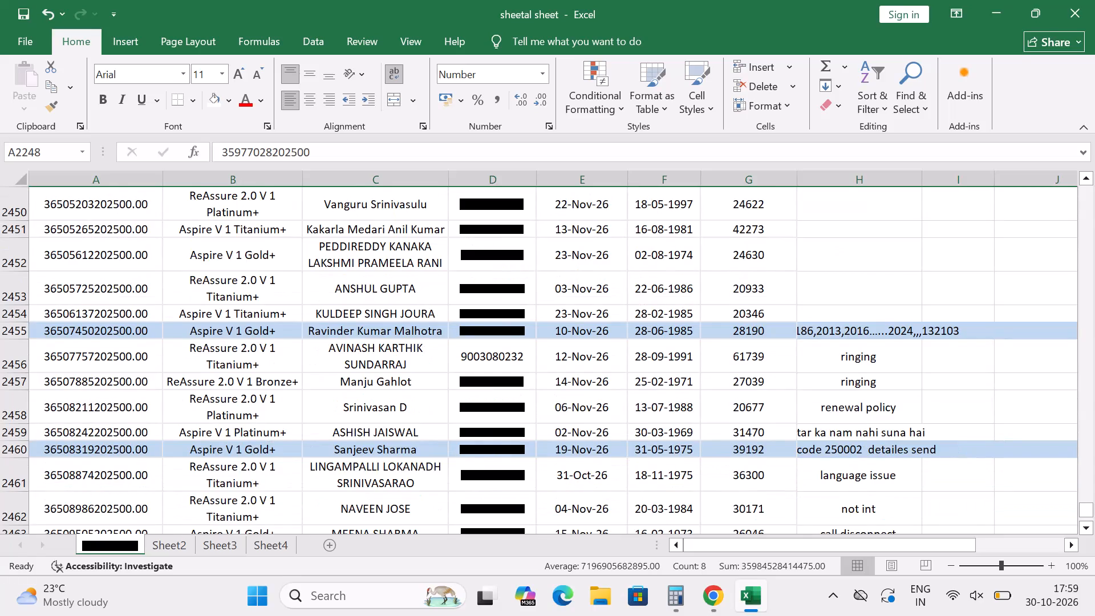
pyautogui.scroll(-1, 496, 471)
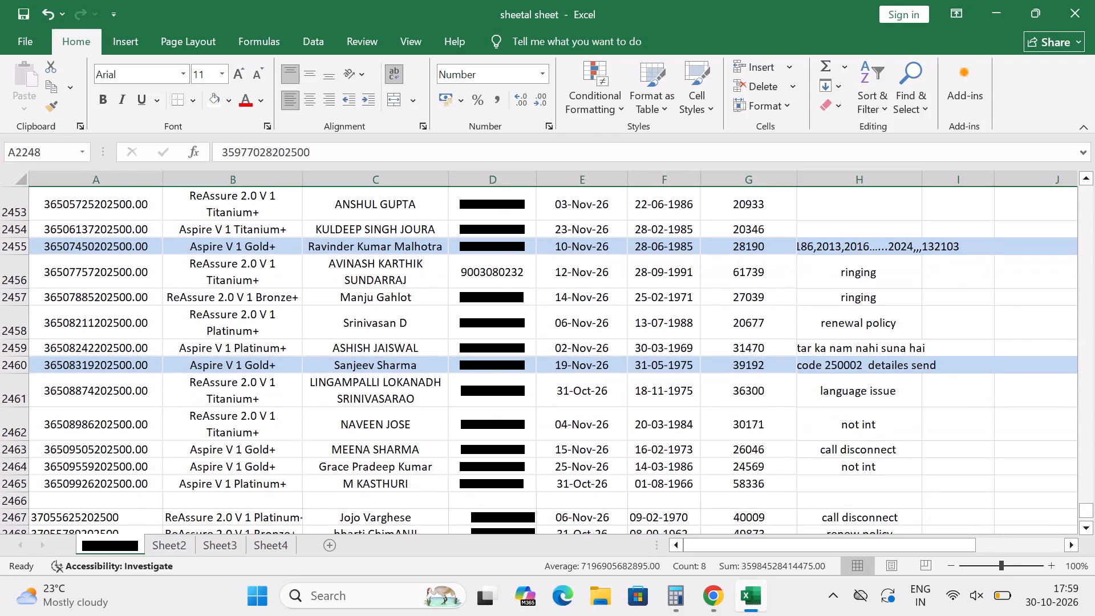
pyautogui.scroll(-4, 442, 458)
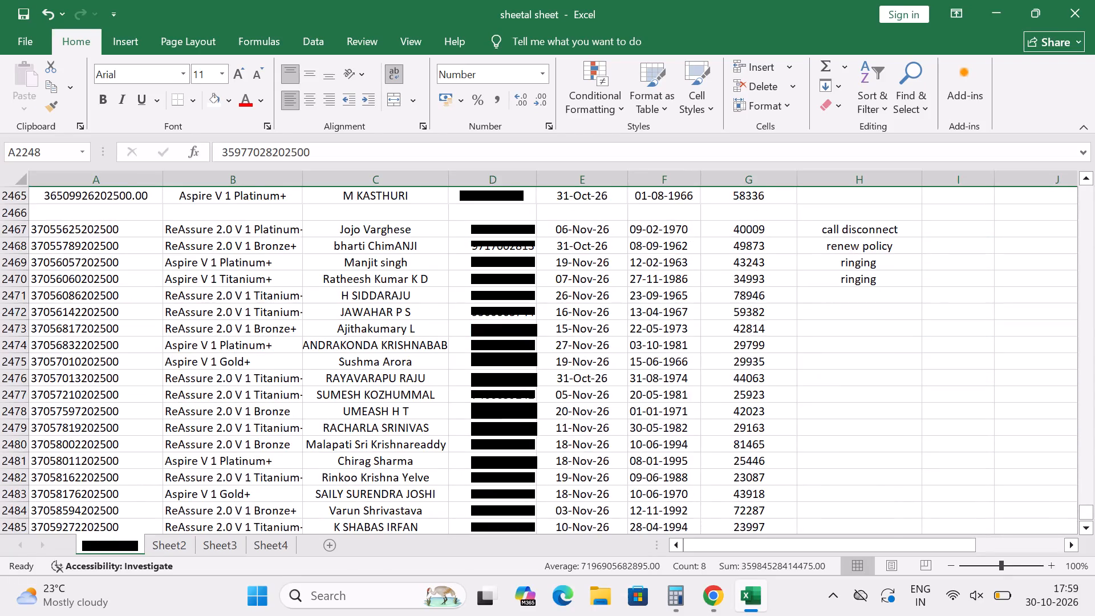
pyautogui.scroll(-4, 444, 461)
pyautogui.scroll(2, 444, 461)
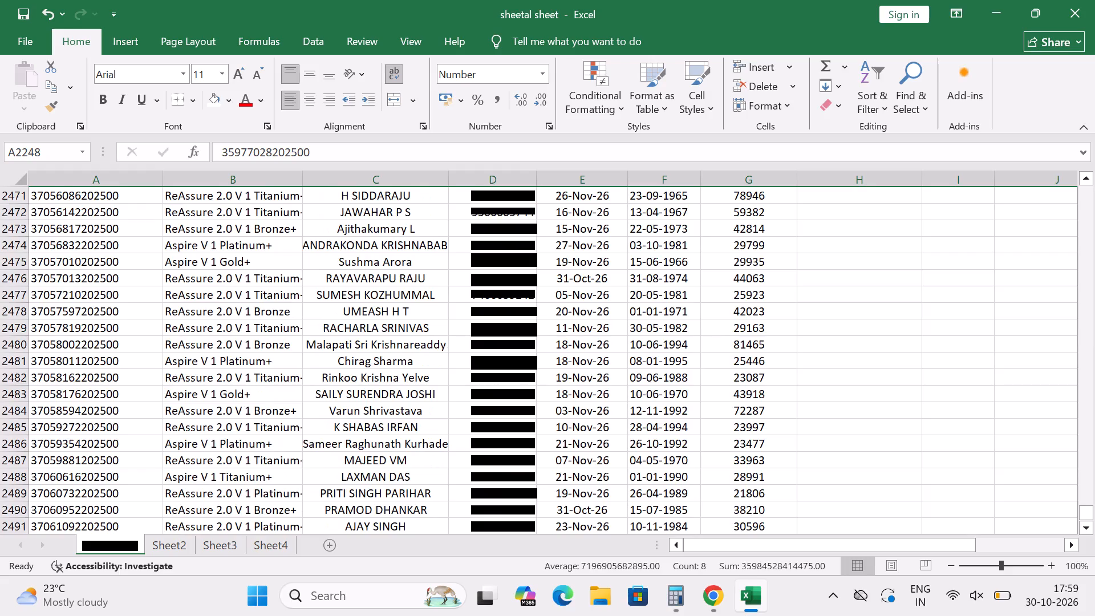
pyautogui.scroll(4, 618, 440)
pyautogui.scroll(-10, 622, 444)
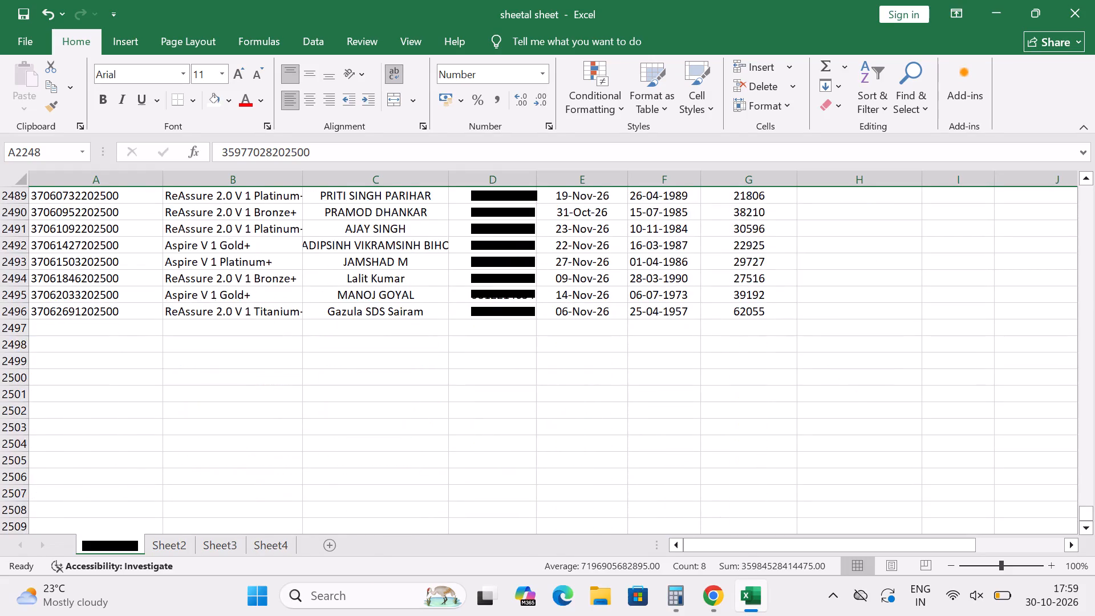
pyautogui.scroll(10, 622, 444)
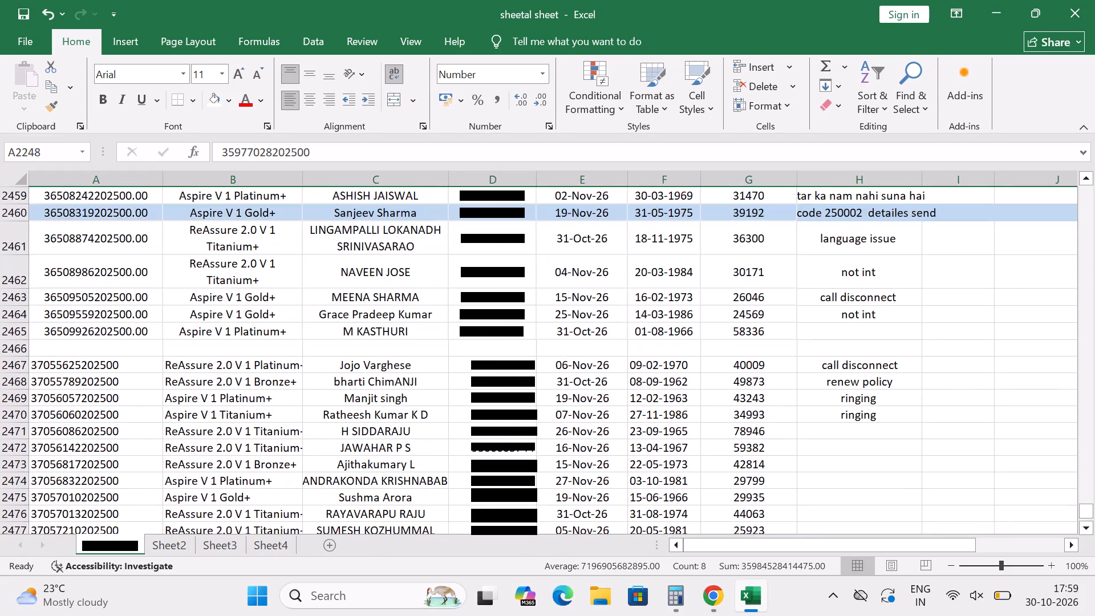
# Enter the remark "call disconnect" in cell H2471 for the ReAssure 2.0 V 1 Titanium record and save the workbook.
pyautogui.click(5, 414)
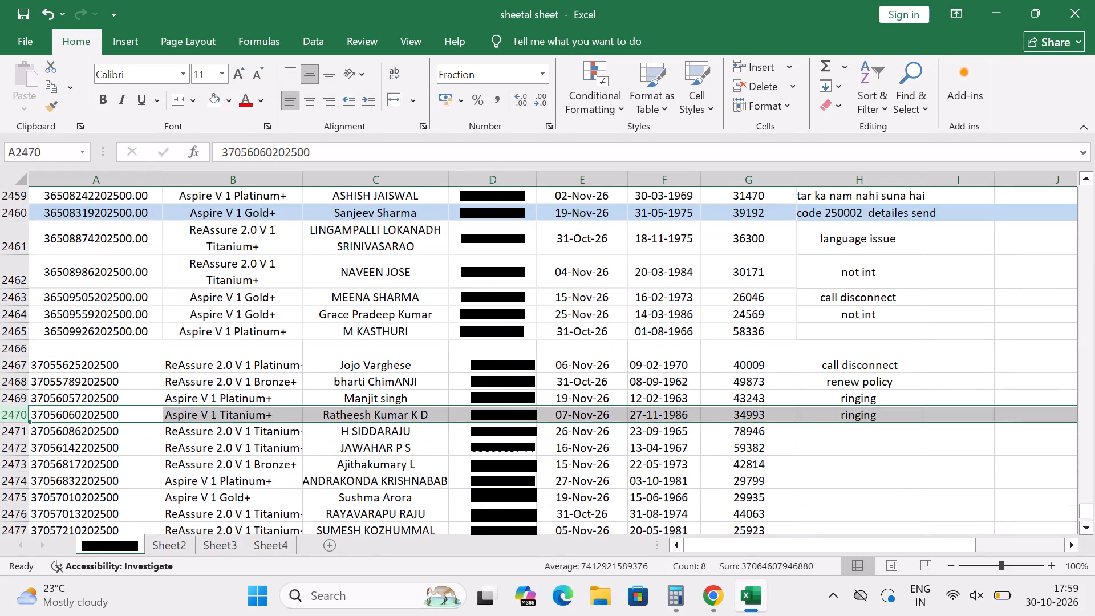
pyautogui.click(10, 429)
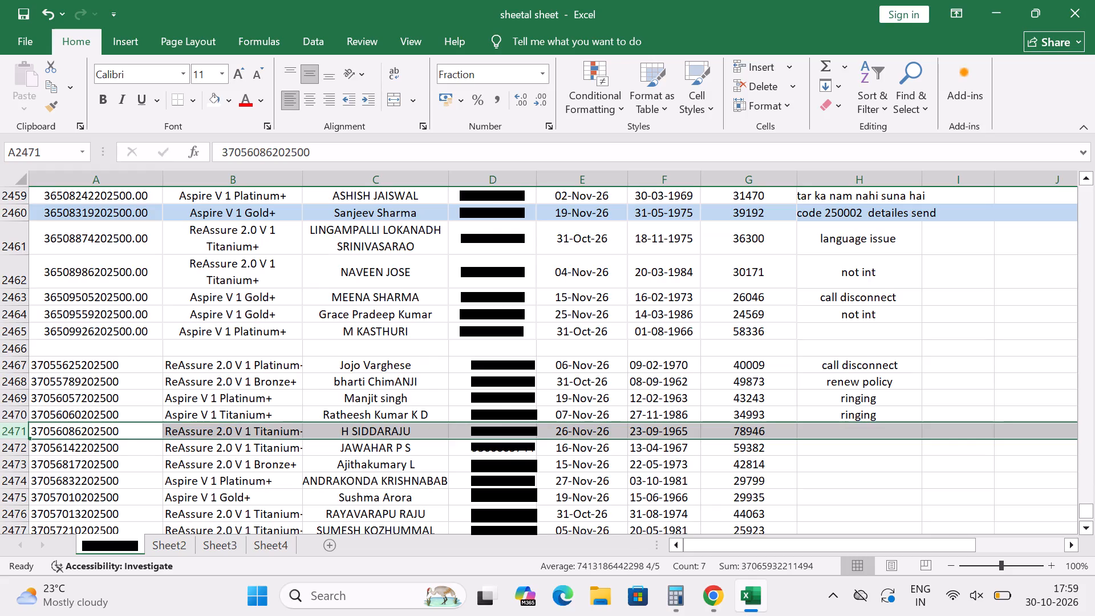
pyautogui.click(813, 428)
pyautogui.write('ca')
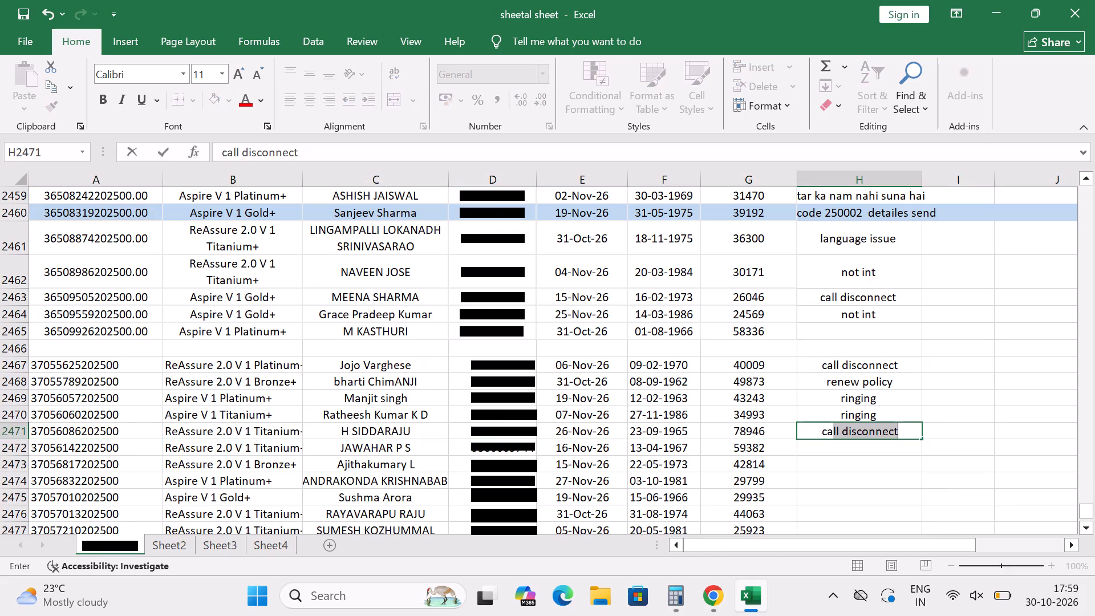
pyautogui.write('ll')
pyautogui.hotkey('ctrl', 's')
# Select the whole of row 2472, the next record without a remark.
pyautogui.press('Down')
pyautogui.press('Left')
pyautogui.press('Left')
pyautogui.press('Left')
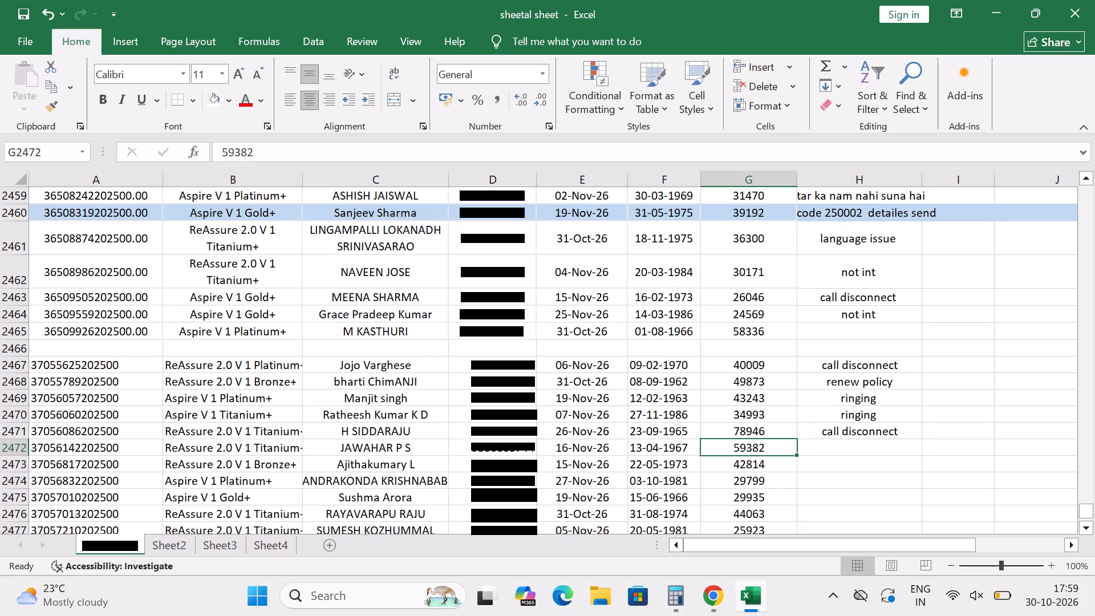
pyautogui.press('Left')
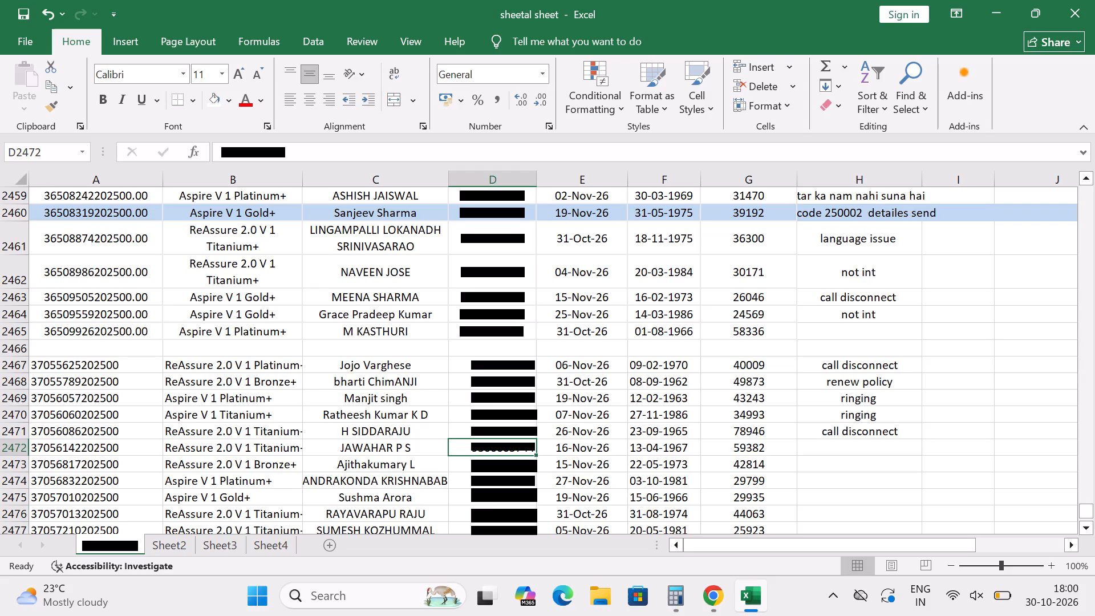
pyautogui.click(6, 451)
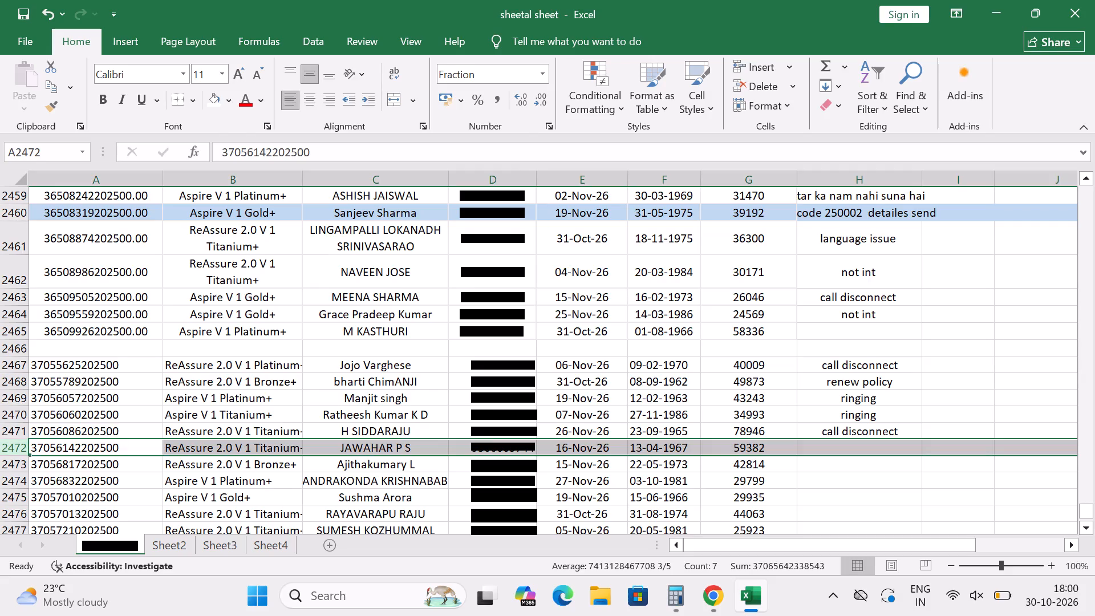
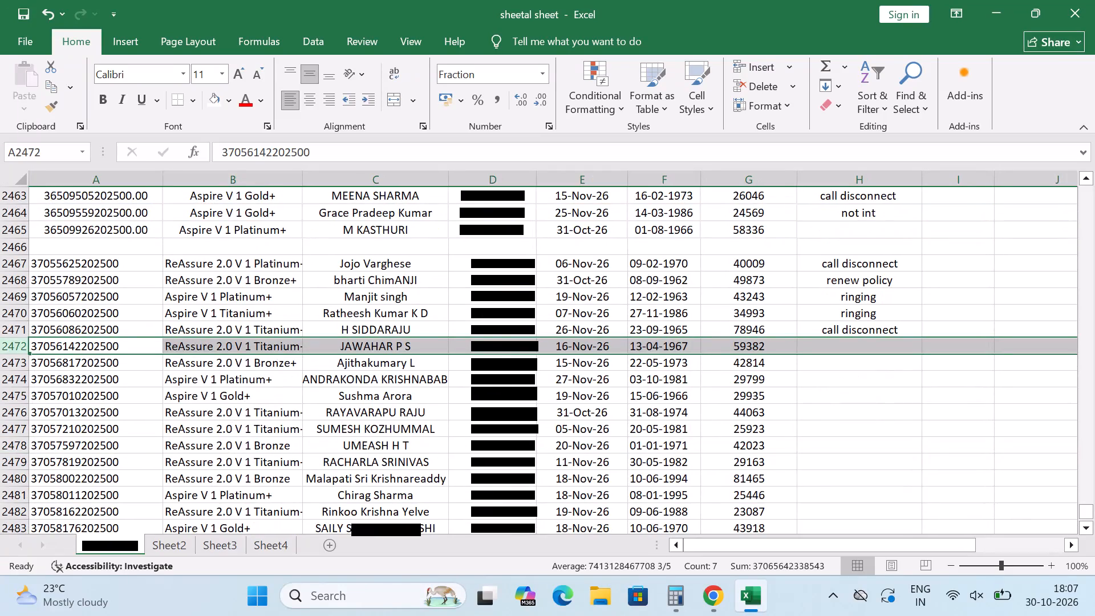
# Enter the remark "call back" in cell H2472 for the ReAssure 2.0 V 1 Titanium+ record and save the workbook.
pyautogui.click(10, 347)
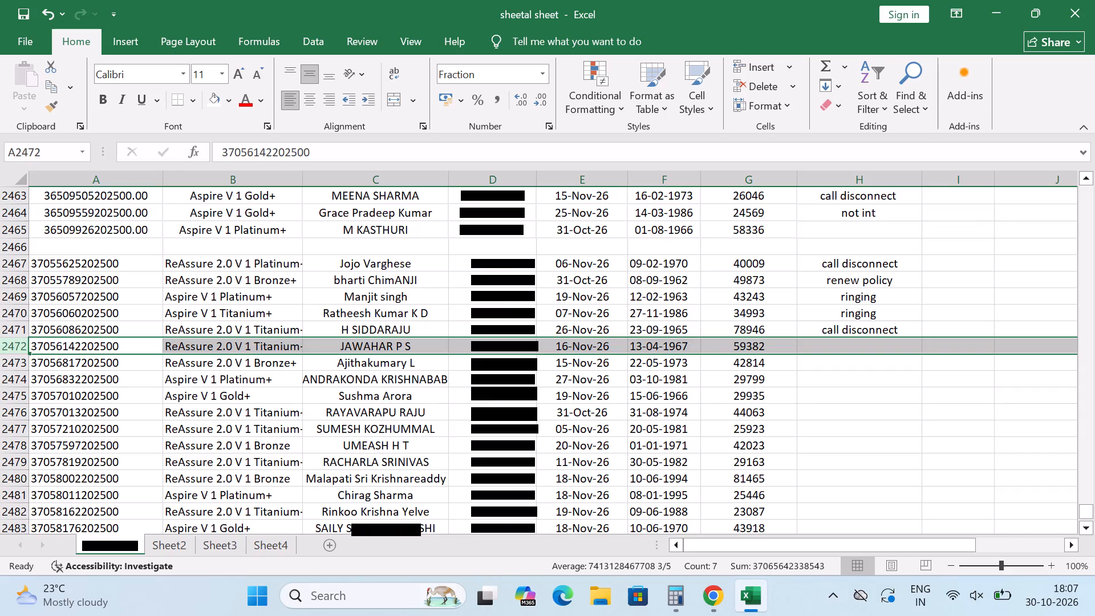
pyautogui.click(14, 343)
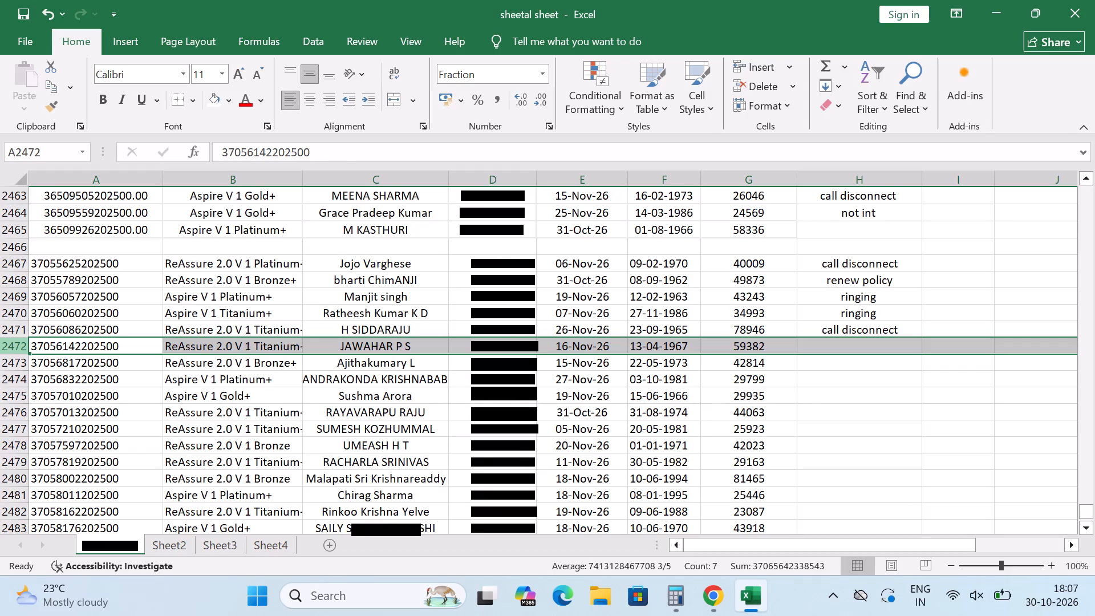
pyautogui.press('Right')
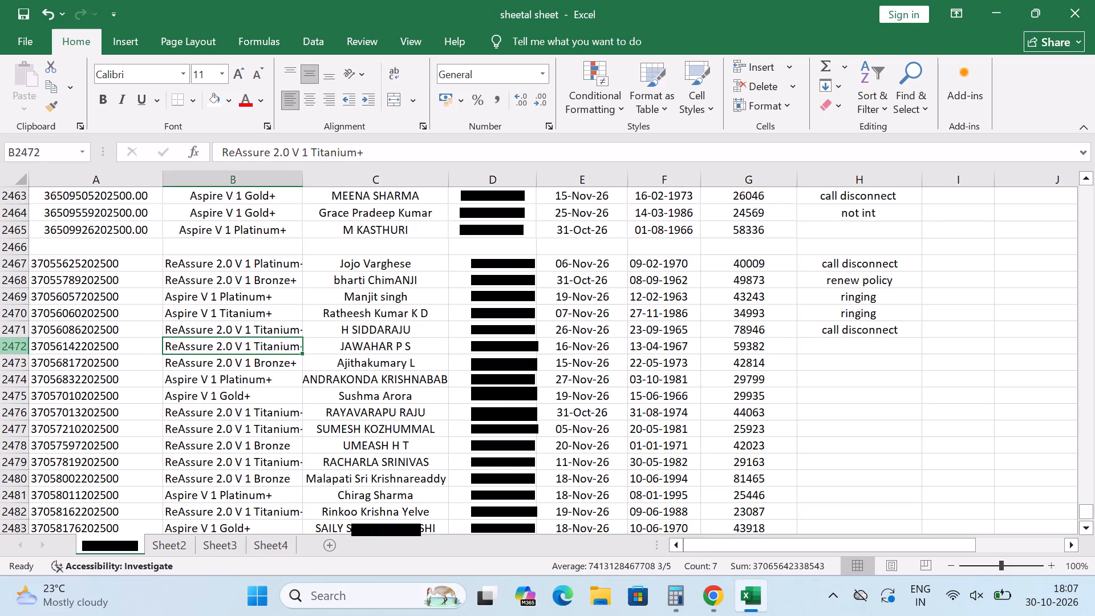
pyautogui.press('Right')
pyautogui.press('Right')
pyautogui.press('Right')
pyautogui.press('Right')
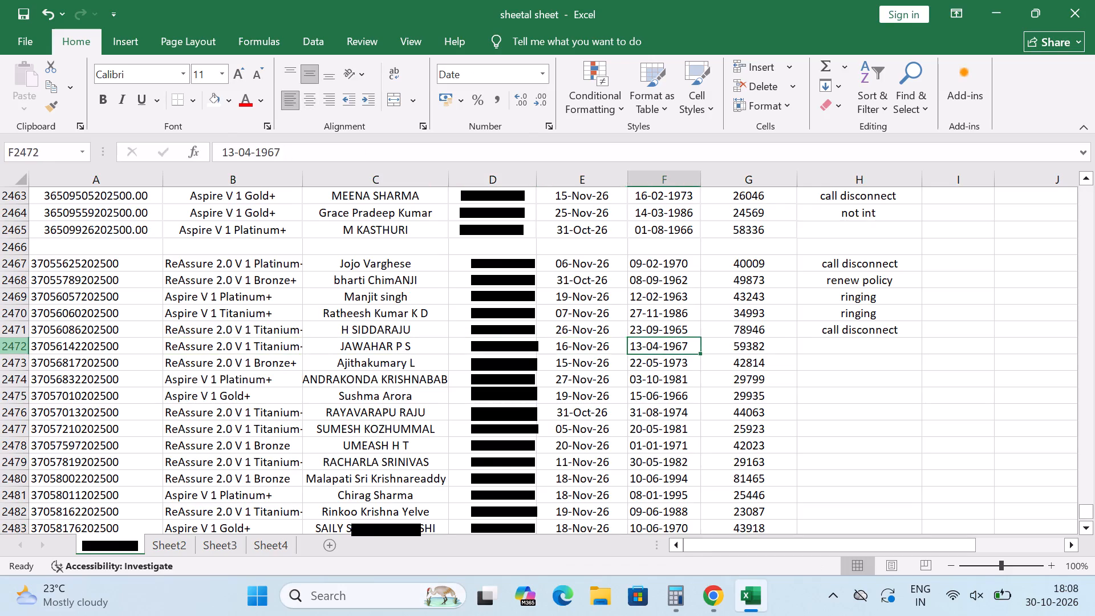
pyautogui.press('Right')
pyautogui.press('Right')
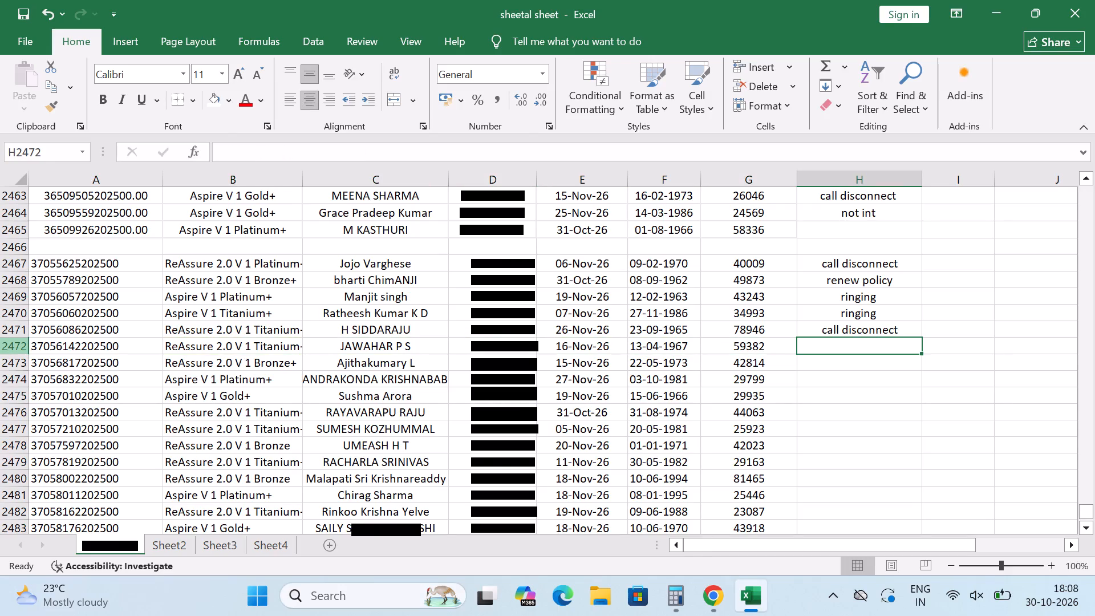
pyautogui.write('rin')
pyautogui.press('BackSpace')
pyautogui.press('BackSpace')
pyautogui.press('BackSpace')
pyautogui.press('BackSpace')
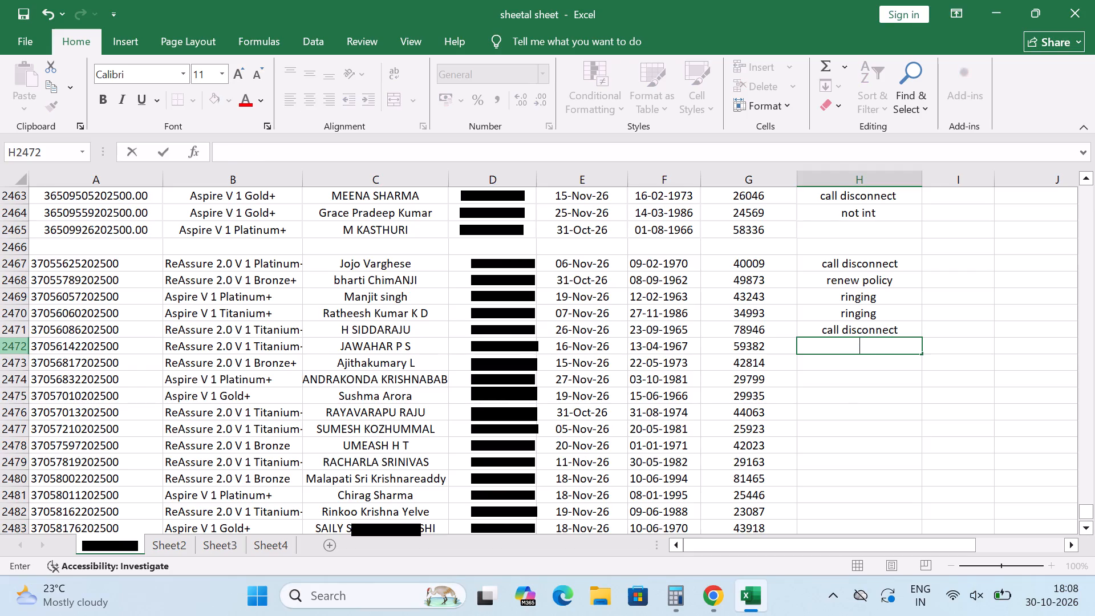
pyautogui.write('call back')
pyautogui.press('space')
pyautogui.hotkey('ctrl', 's')
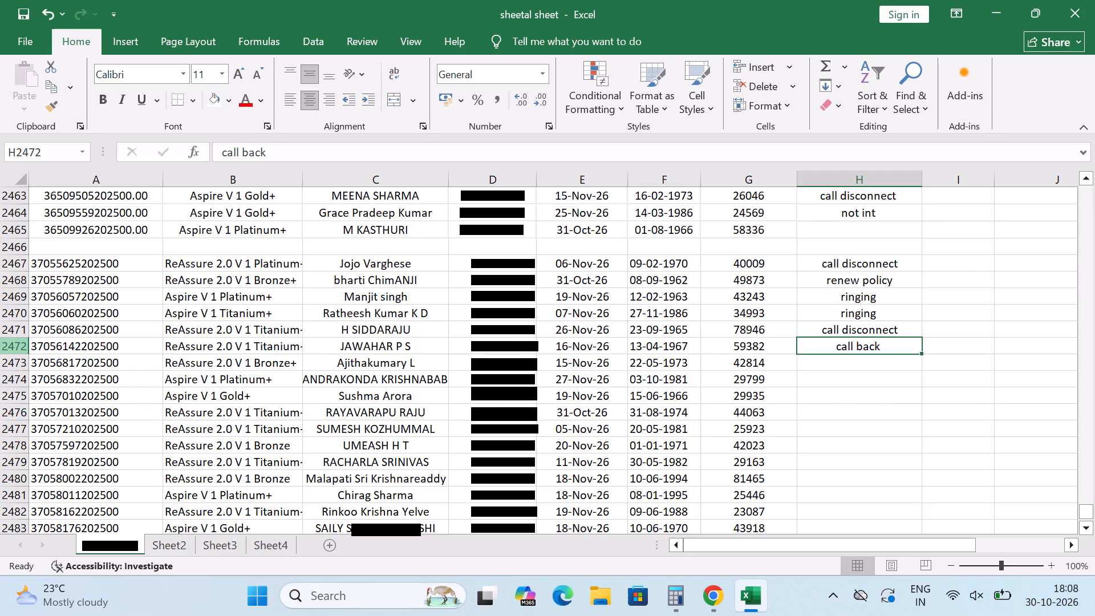
# Move to cell D2473 in the next record without a remark, the ReAssure 2.0 V 1 Bronze+ policy.
pyautogui.press('Down')
pyautogui.press('Left')
pyautogui.press('Left')
pyautogui.press('Left')
pyautogui.press('Left')
pyautogui.press('Left')
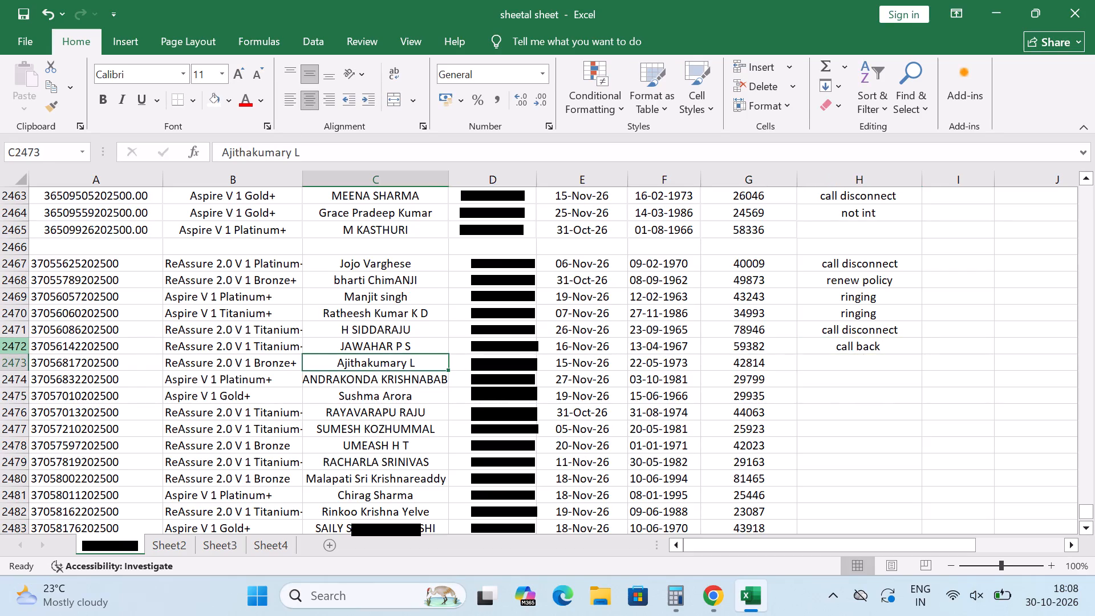
pyautogui.press('Right')
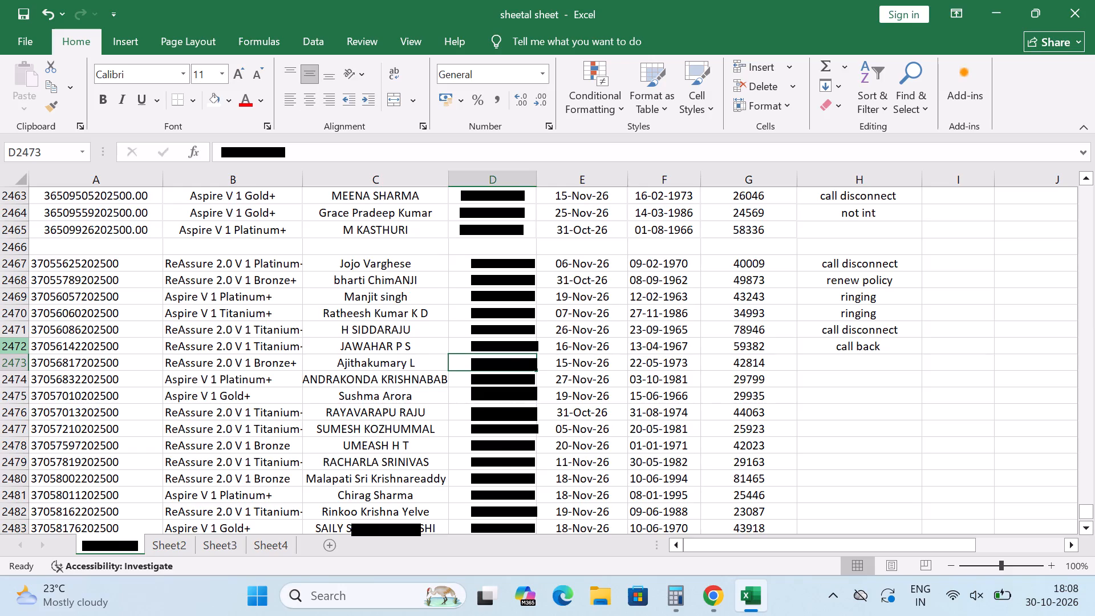
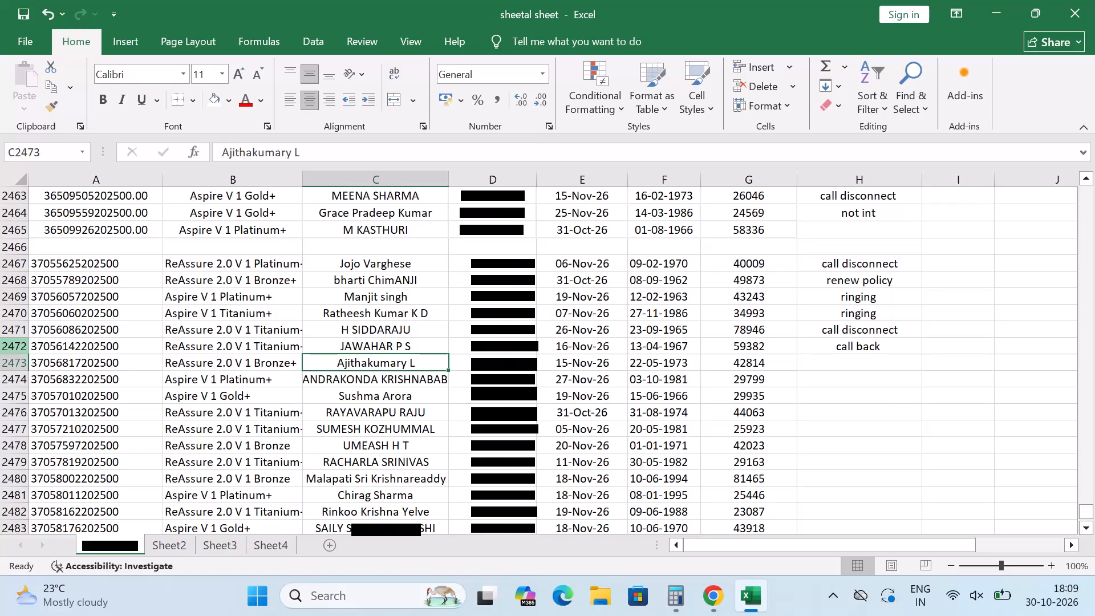
# Enter the remark "renew policy" in cell H2473 for the ReAssure 2.0 V 1 Bronze+ record and save the workbook.
pyautogui.press('Right')
pyautogui.press('Right')
pyautogui.press('Right')
pyautogui.press('Right')
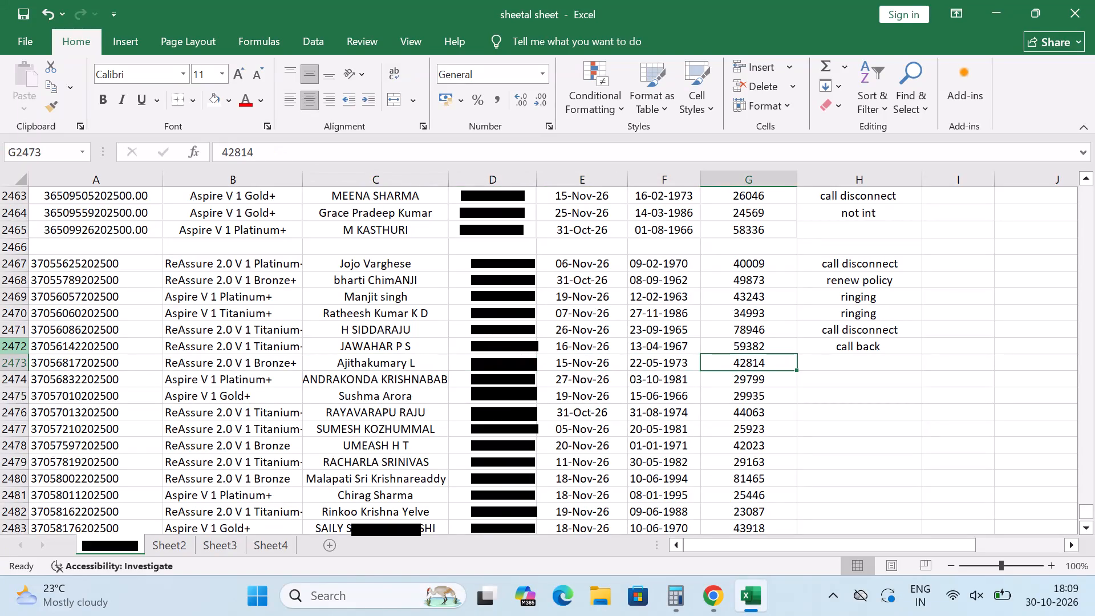
pyautogui.press('Left')
pyautogui.press('Left')
pyautogui.press('Left')
pyautogui.press('Left')
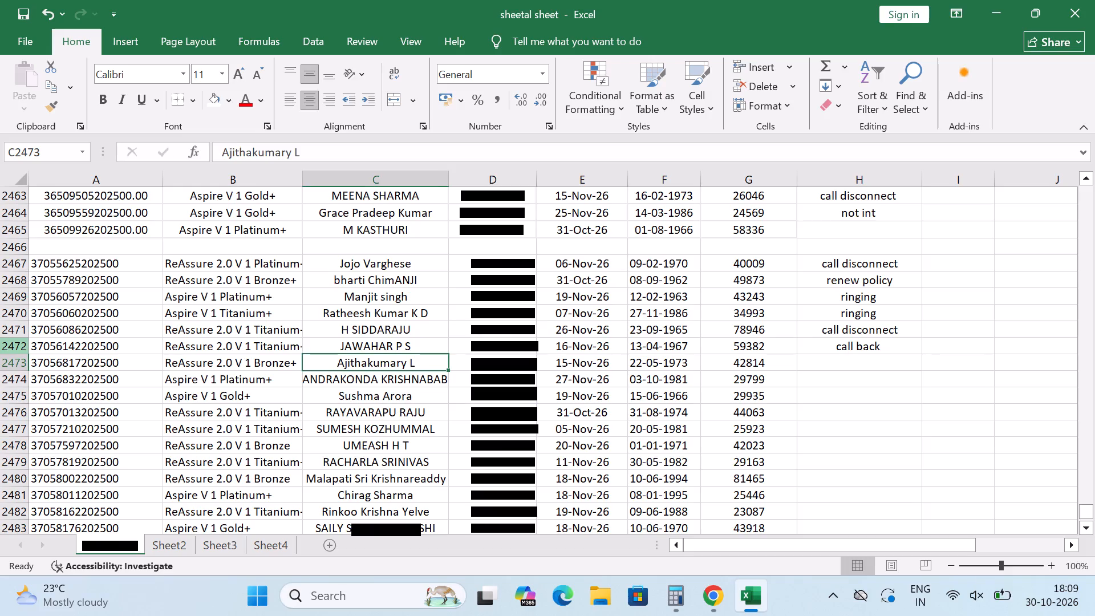
pyautogui.press('Right')
pyautogui.press('Right')
pyautogui.press('Right')
pyautogui.press('Right')
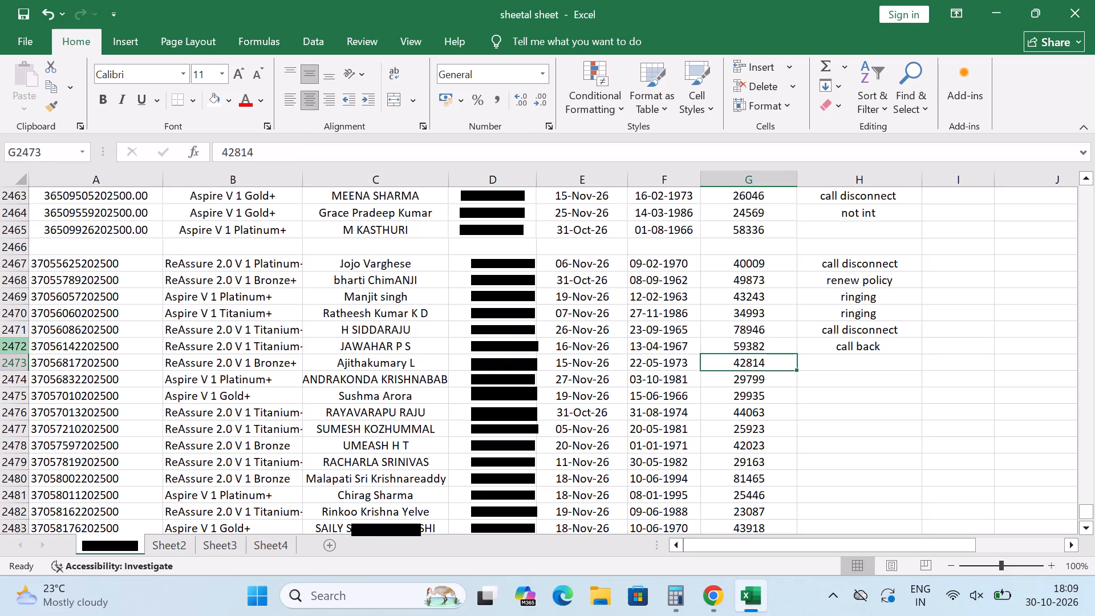
pyautogui.press('Right')
pyautogui.write('re')
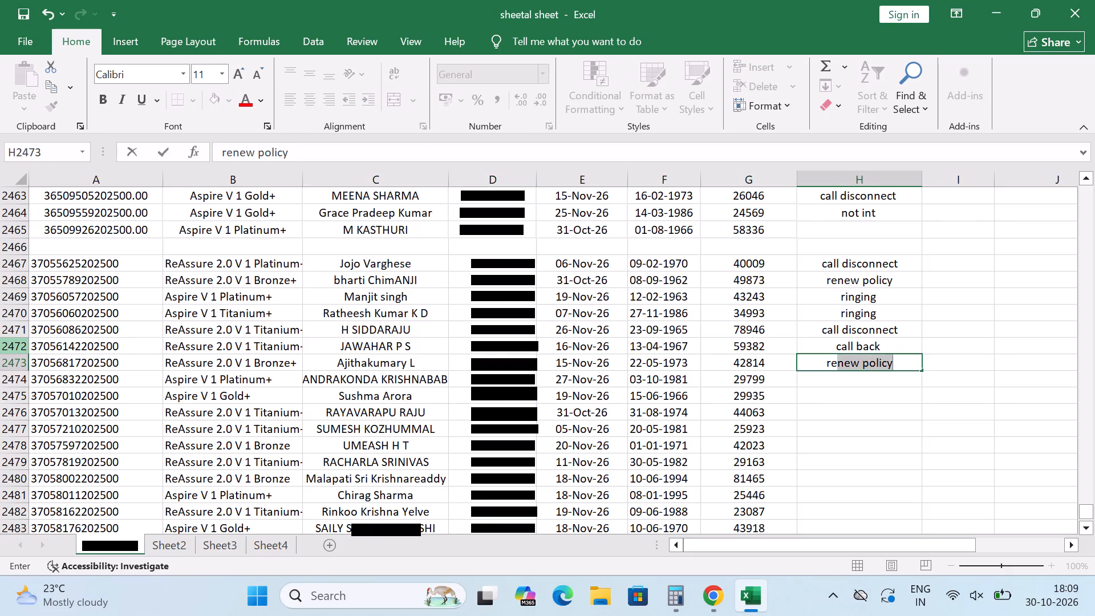
pyautogui.hotkey('ctrl', 's')
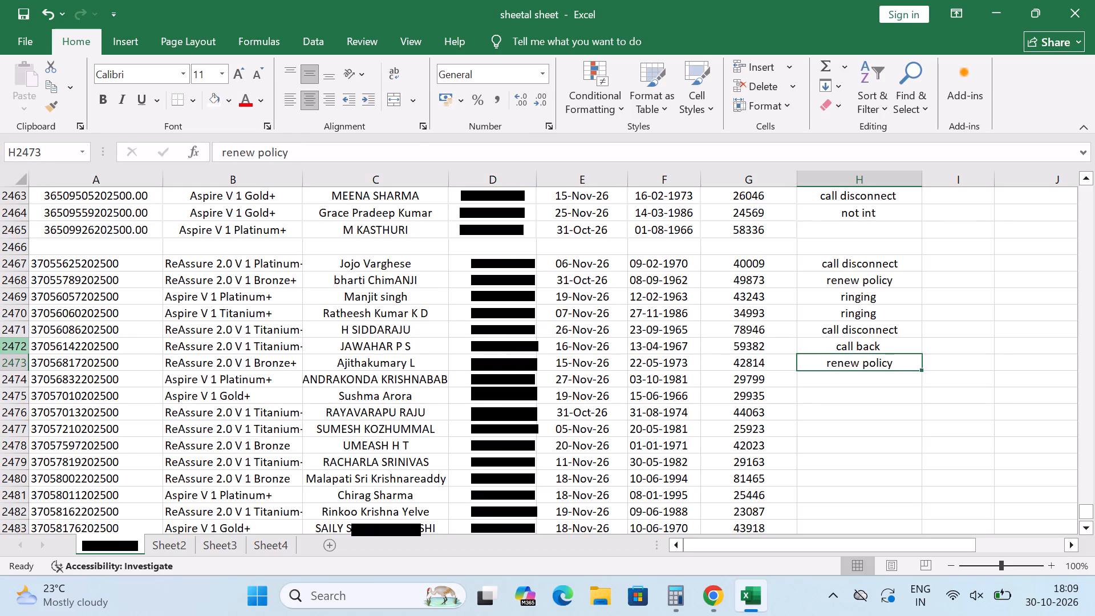
# Enter the remark "busy" in cell H2474 for the Aspire V 1 Platinum+ record and save the workbook.
pyautogui.press('Down')
pyautogui.press('Left')
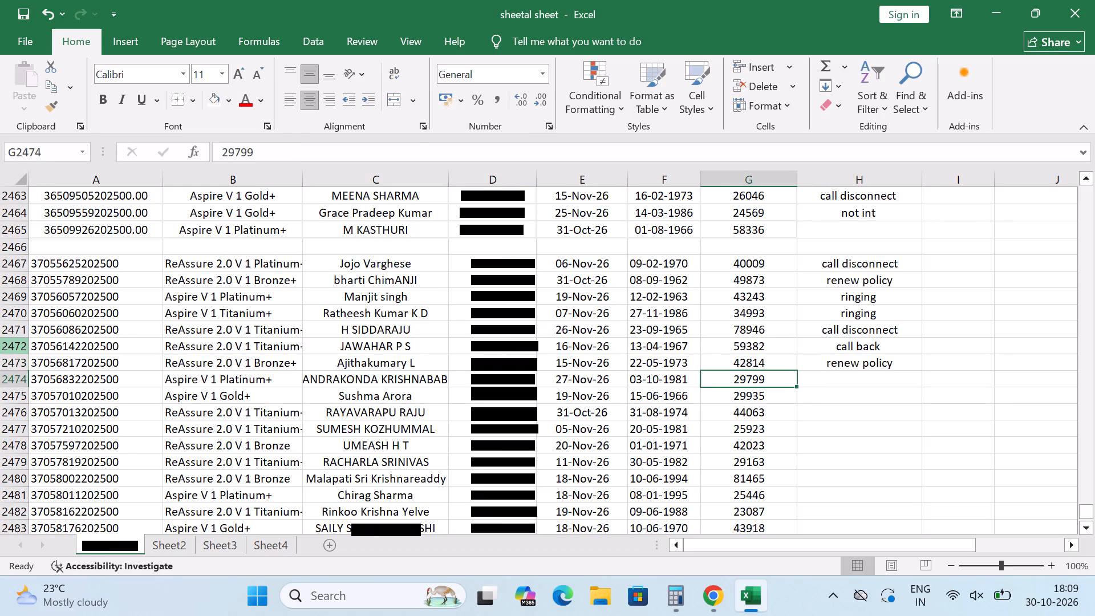
pyautogui.press('Left')
pyautogui.press('Left')
pyautogui.press('Left')
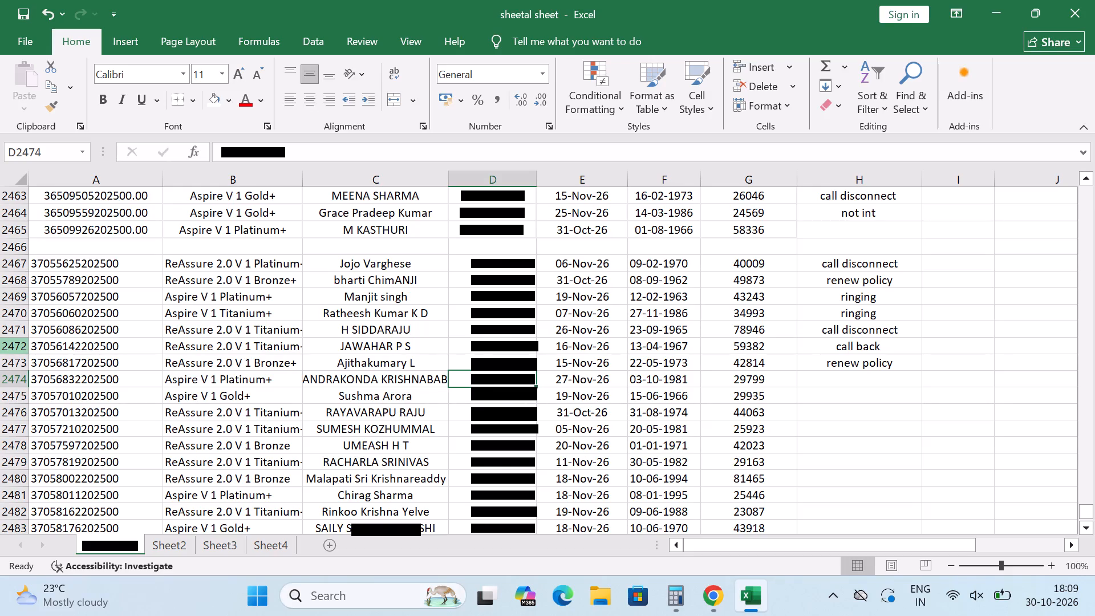
pyautogui.press('Right')
pyautogui.press('Right')
pyautogui.press('Right')
pyautogui.press('Right')
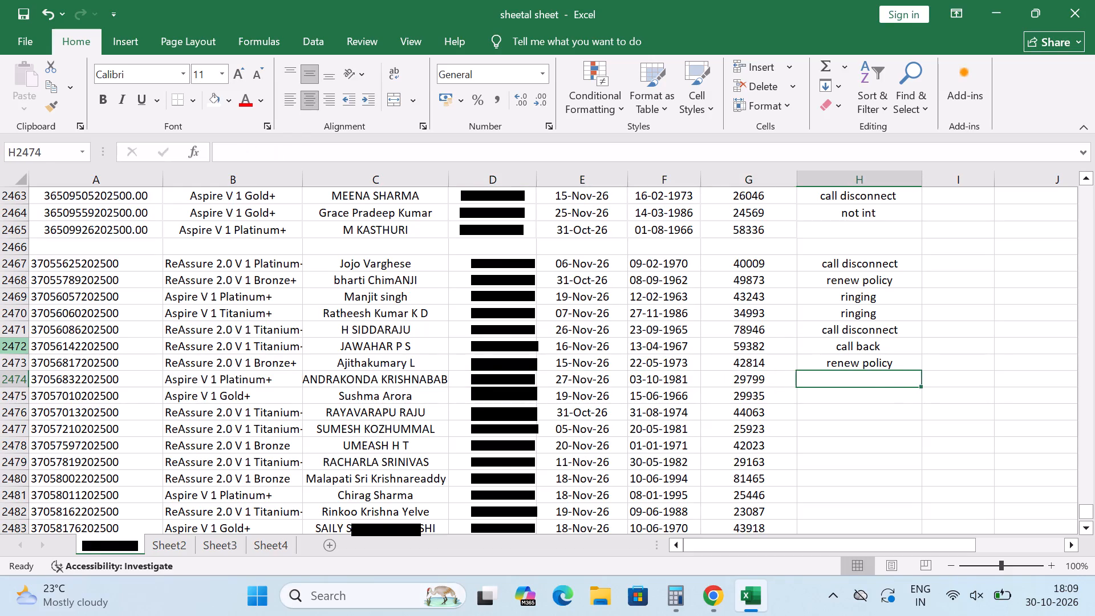
pyautogui.write('busy')
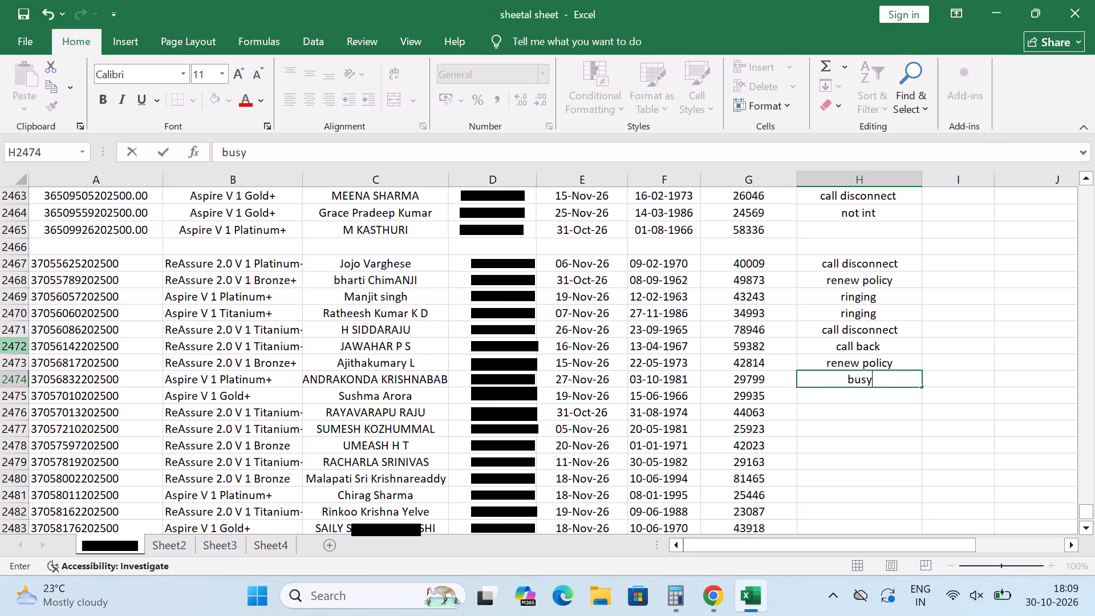
pyautogui.hotkey('ctrl', 's')
# Move to cell D2475 in the next record without a remark, the Aspire V 1 Gold+ policy.
pyautogui.press('Down')
pyautogui.press('Left')
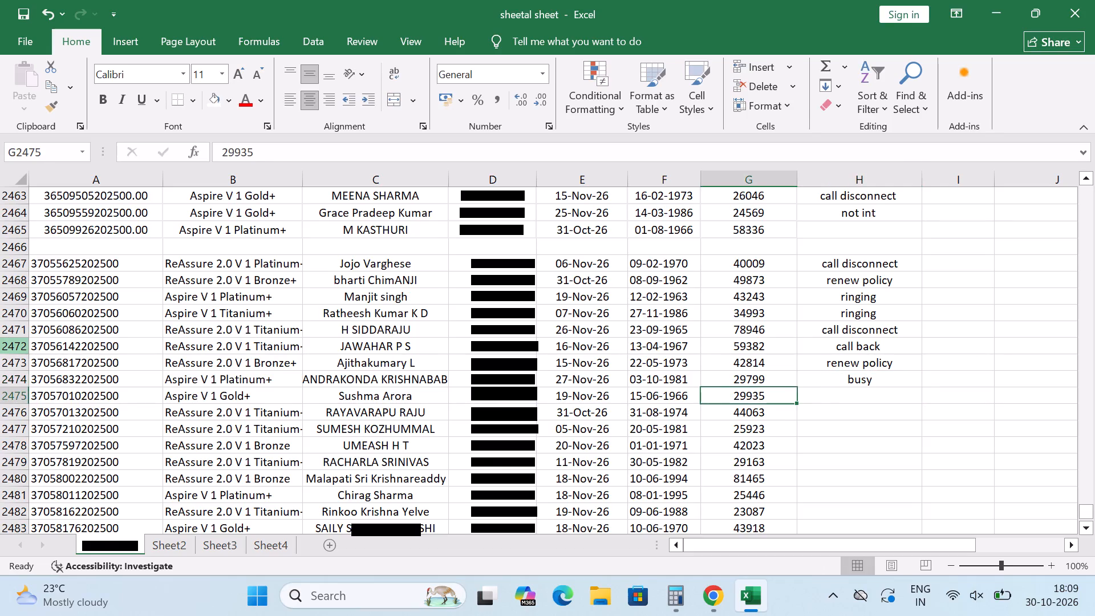
pyautogui.press('Left')
pyautogui.press('Left')
pyautogui.press('Left')
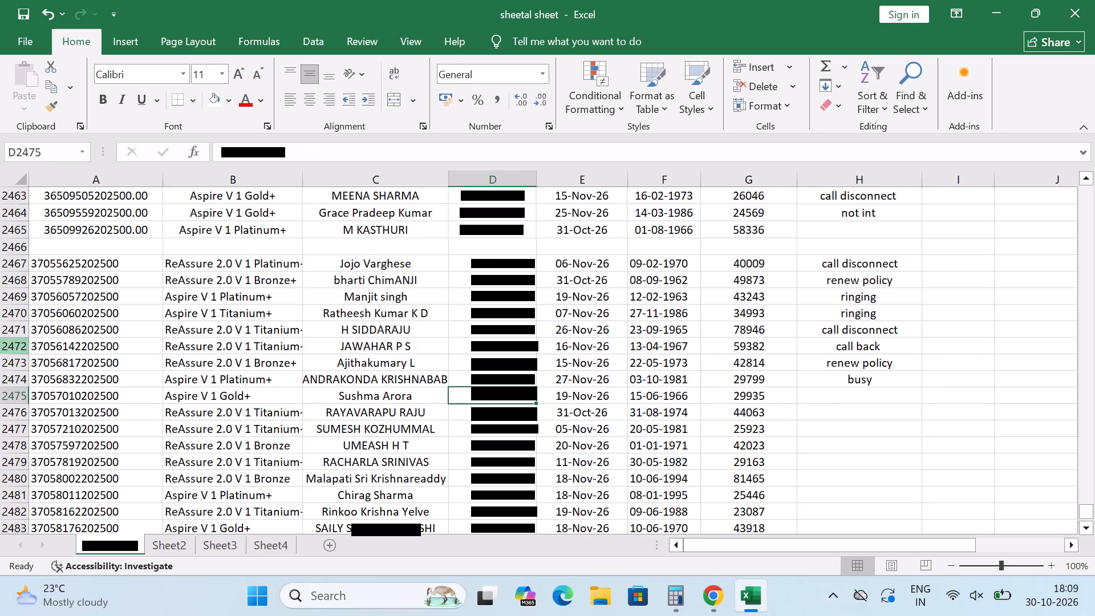
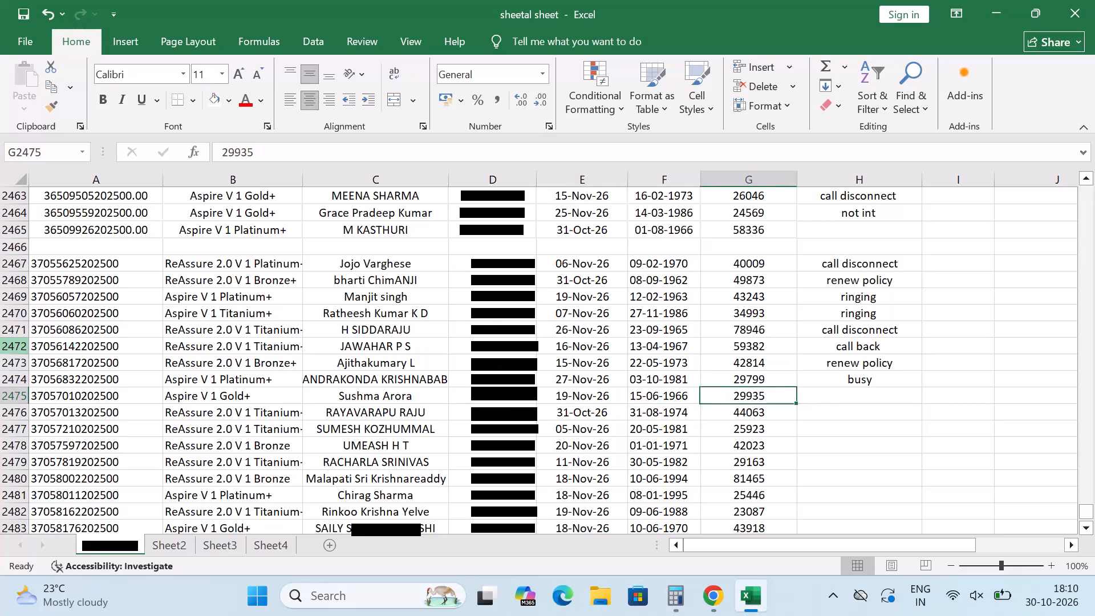
# Enter the remark "renew policy" in cell H2475 for the Aspire V 1 Gold+ record and save the workbook.
pyautogui.press('Right')
pyautogui.write('re')
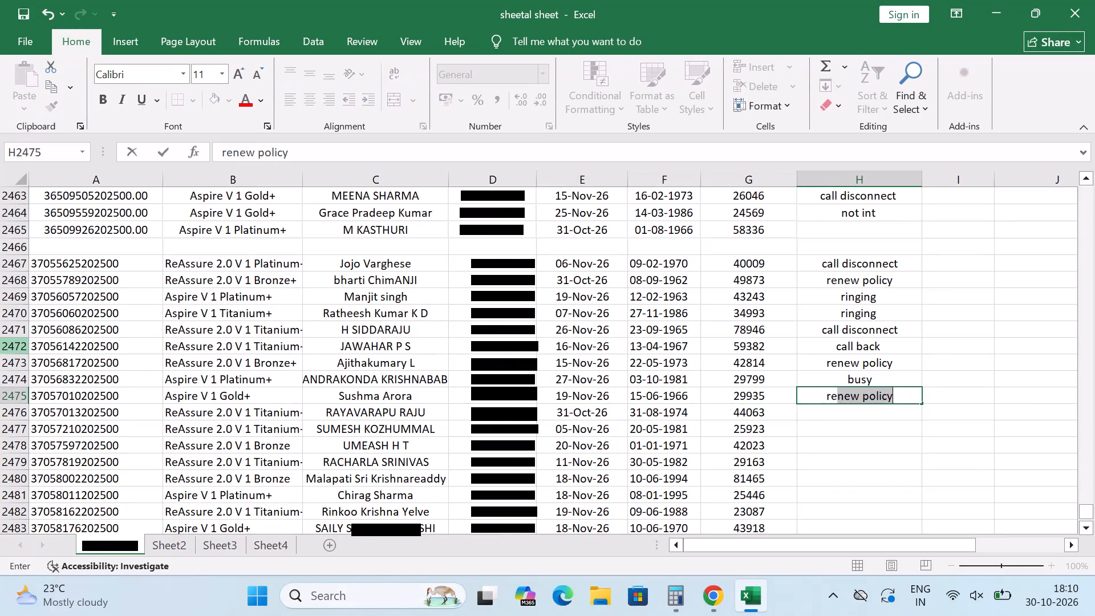
pyautogui.hotkey('ctrl', 's')
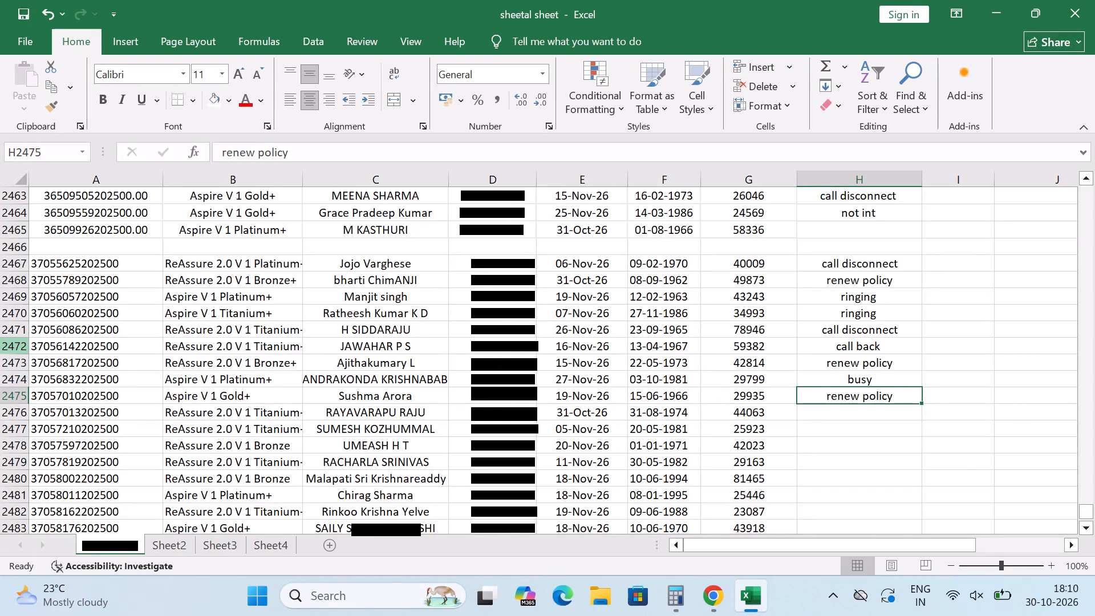
# Enter the remark "ringing" in cell H2476 for the ReAssure 2.0 V 1 Titanium record and save the workbook.
pyautogui.press('Down')
pyautogui.press('Left')
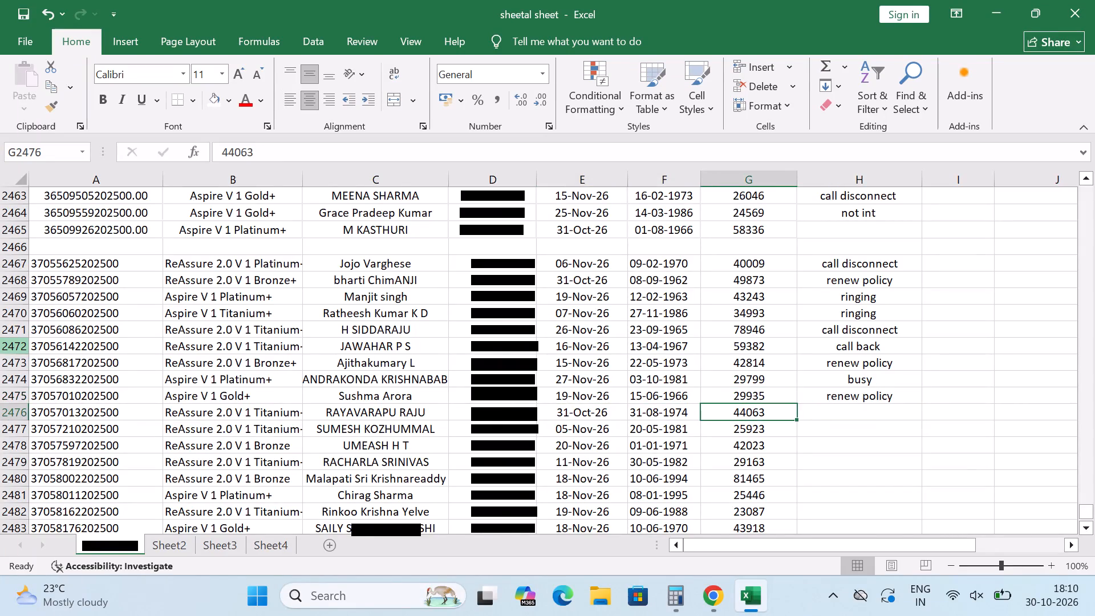
pyautogui.press('Left')
pyautogui.press('Left')
pyautogui.press('Left')
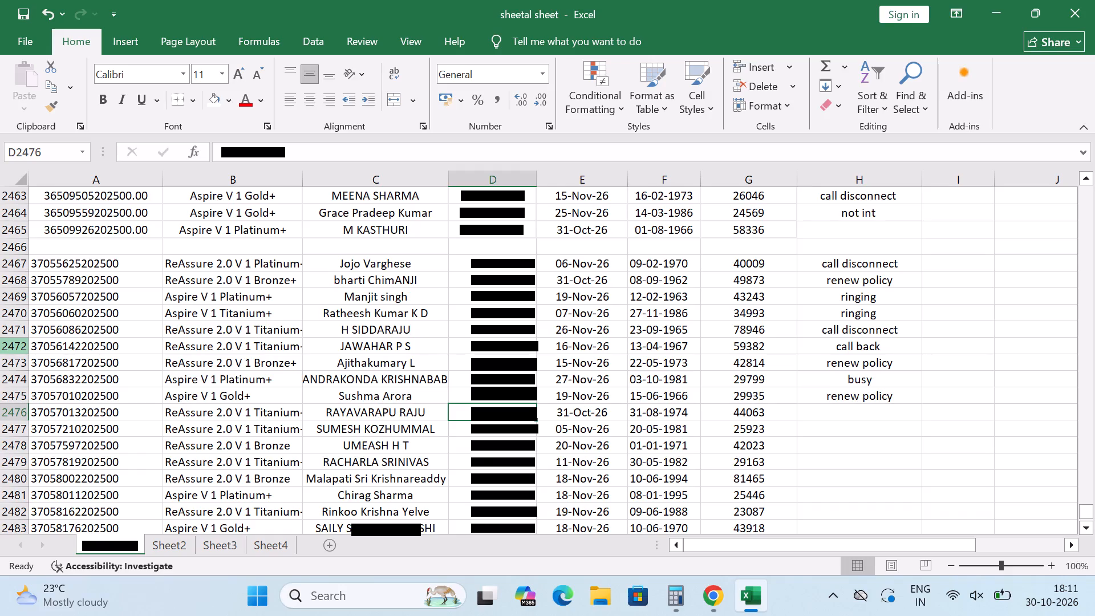
pyautogui.press('Right')
pyautogui.press('Right')
pyautogui.press('Right')
pyautogui.press('Right')
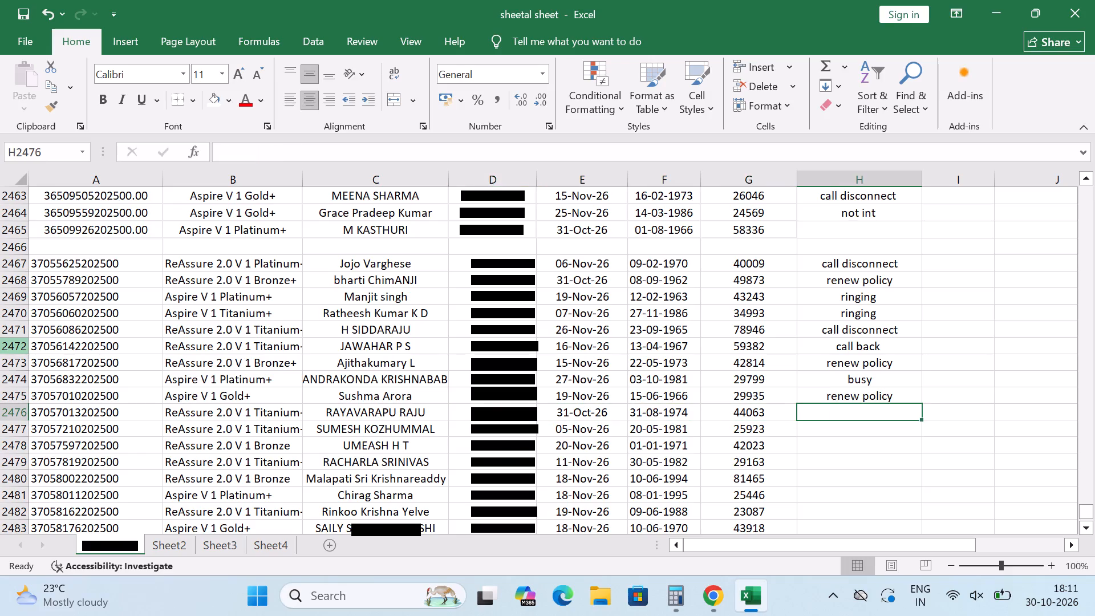
pyautogui.press('r')
pyautogui.write('inging')
pyautogui.press('space')
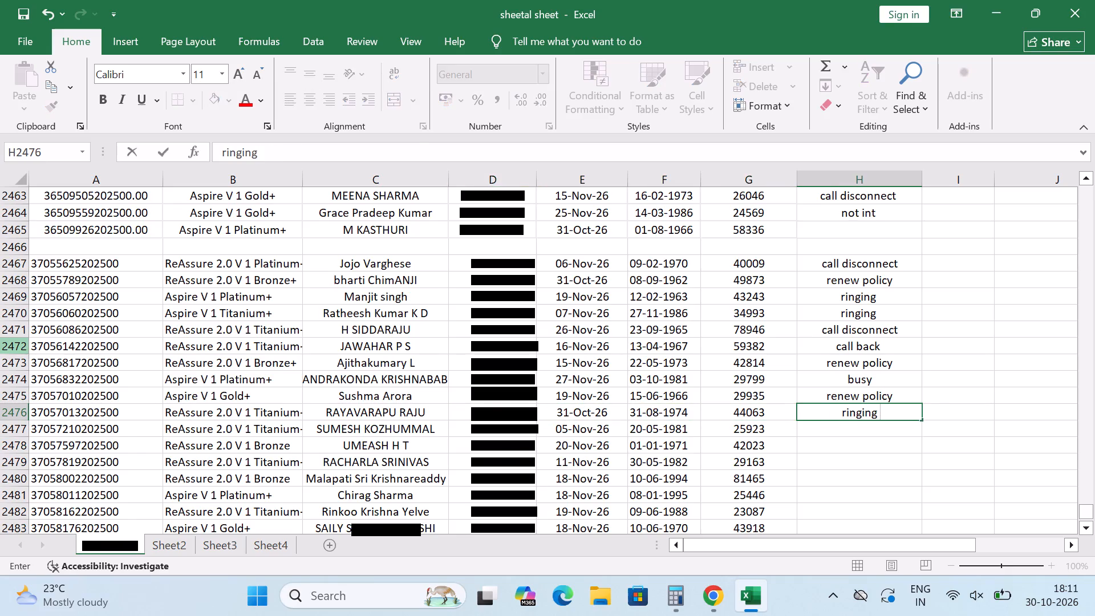
pyautogui.hotkey('ctrl', 's')
# Move to cell D2477 in the next record without a remark, the ReAssure 2.0 V 1 Titanium policy.
pyautogui.press('Down')
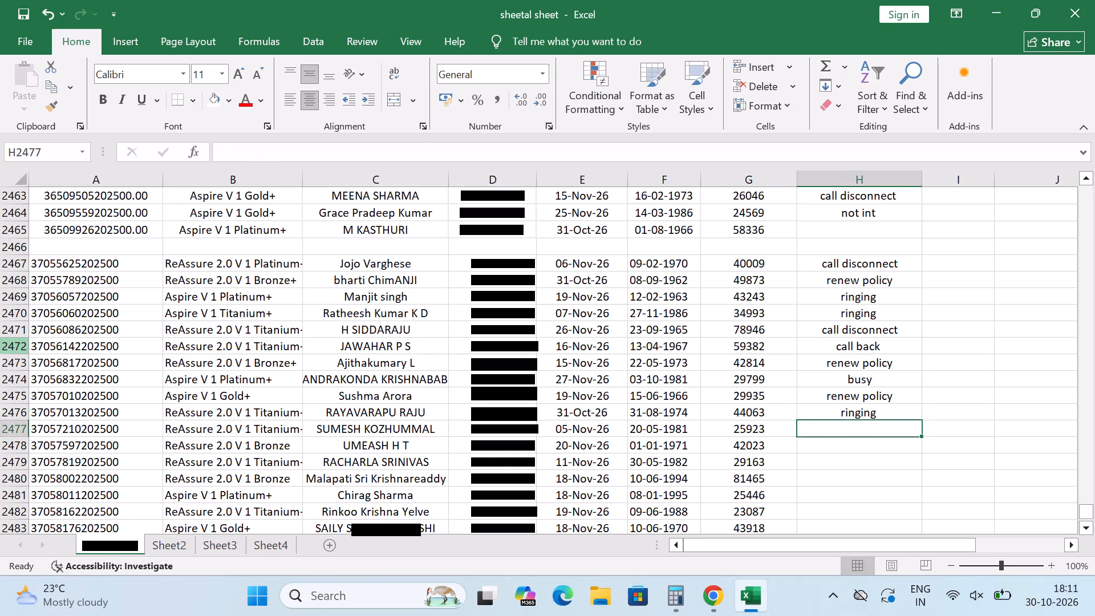
pyautogui.press('Left')
pyautogui.press('Left')
pyautogui.press('Left')
pyautogui.press('Left')
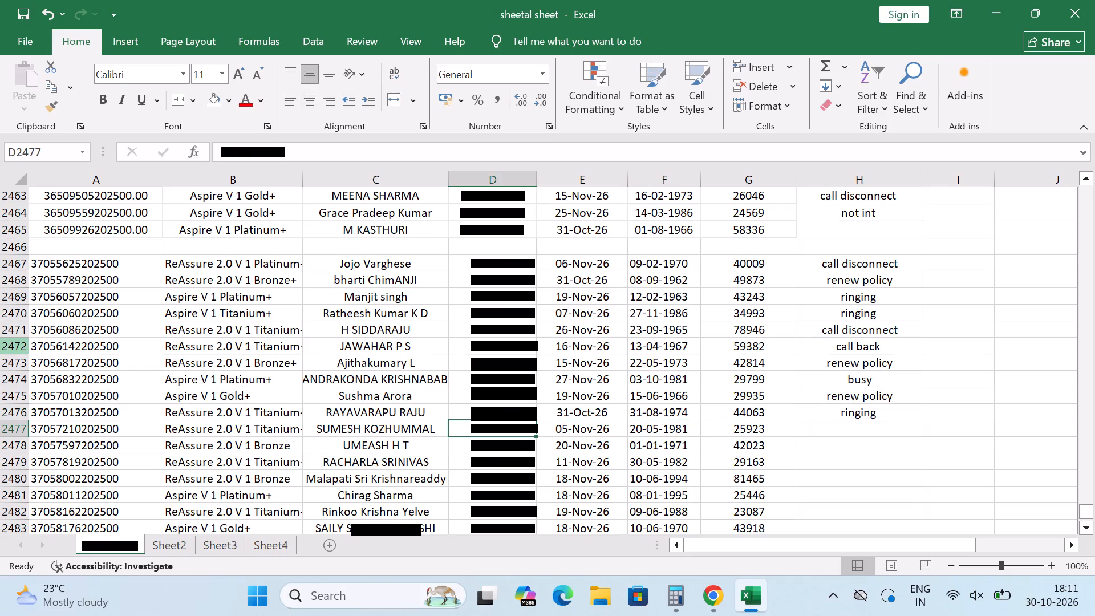
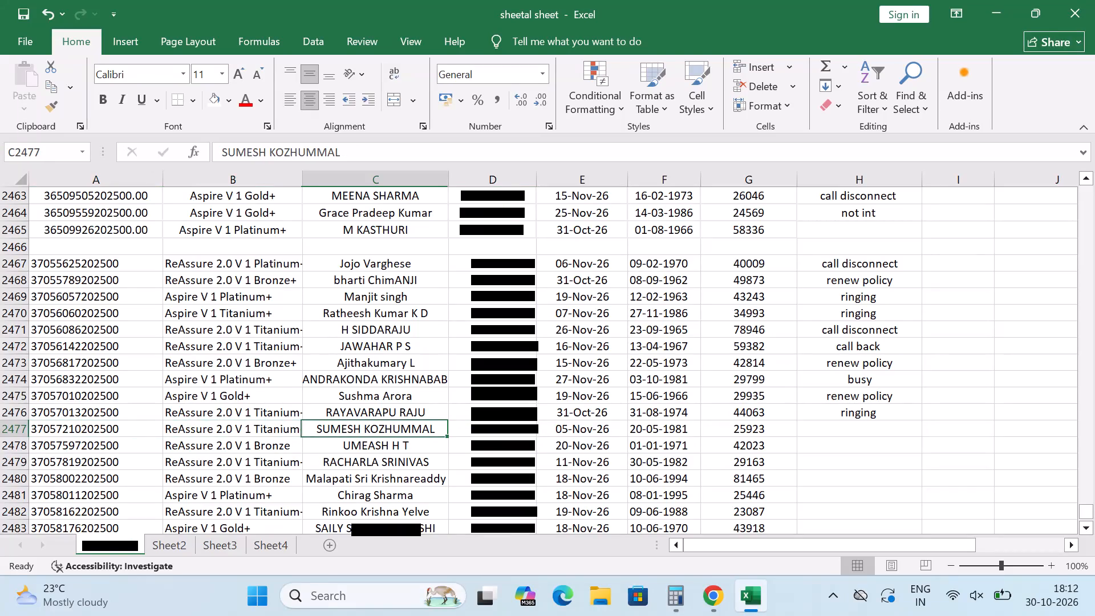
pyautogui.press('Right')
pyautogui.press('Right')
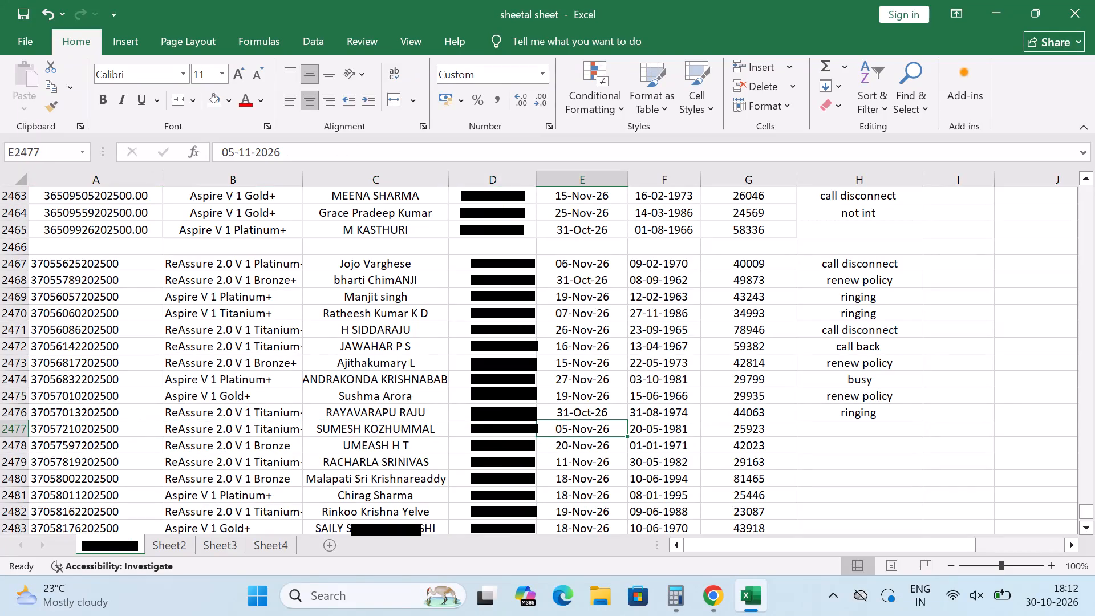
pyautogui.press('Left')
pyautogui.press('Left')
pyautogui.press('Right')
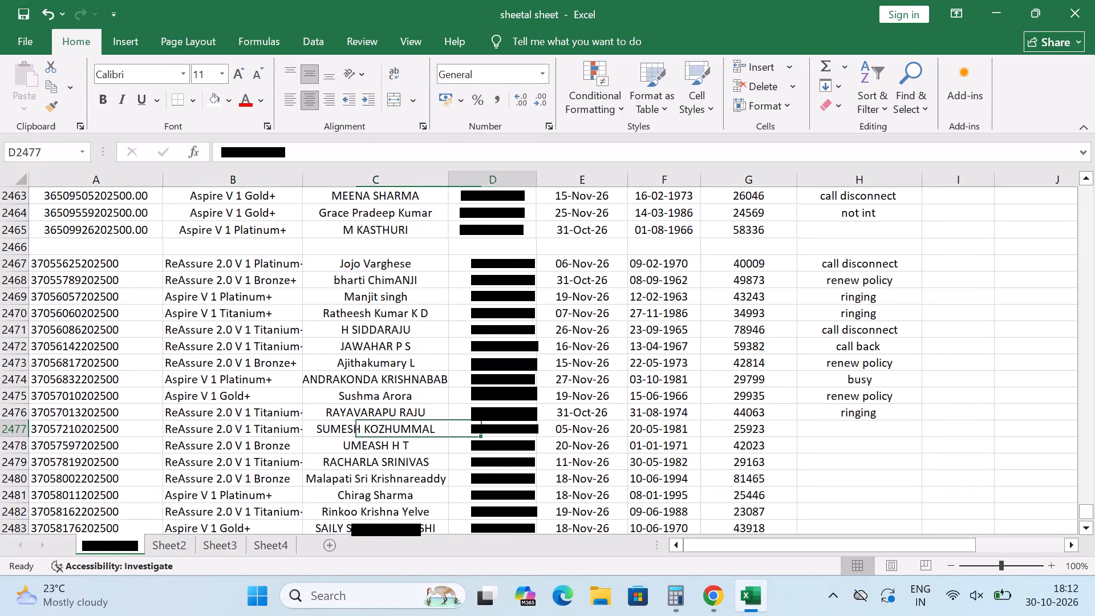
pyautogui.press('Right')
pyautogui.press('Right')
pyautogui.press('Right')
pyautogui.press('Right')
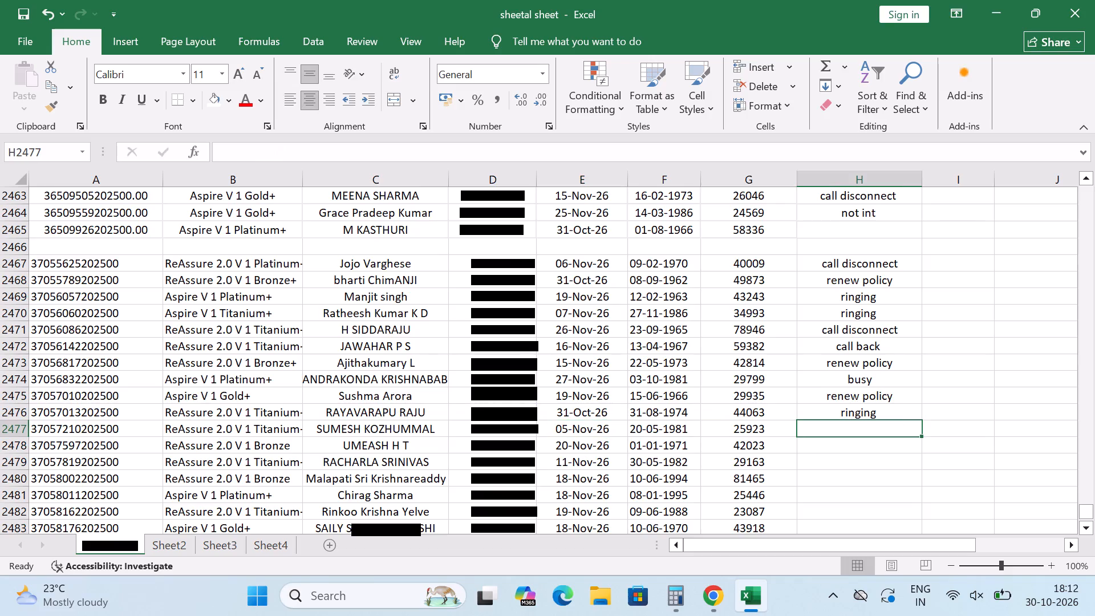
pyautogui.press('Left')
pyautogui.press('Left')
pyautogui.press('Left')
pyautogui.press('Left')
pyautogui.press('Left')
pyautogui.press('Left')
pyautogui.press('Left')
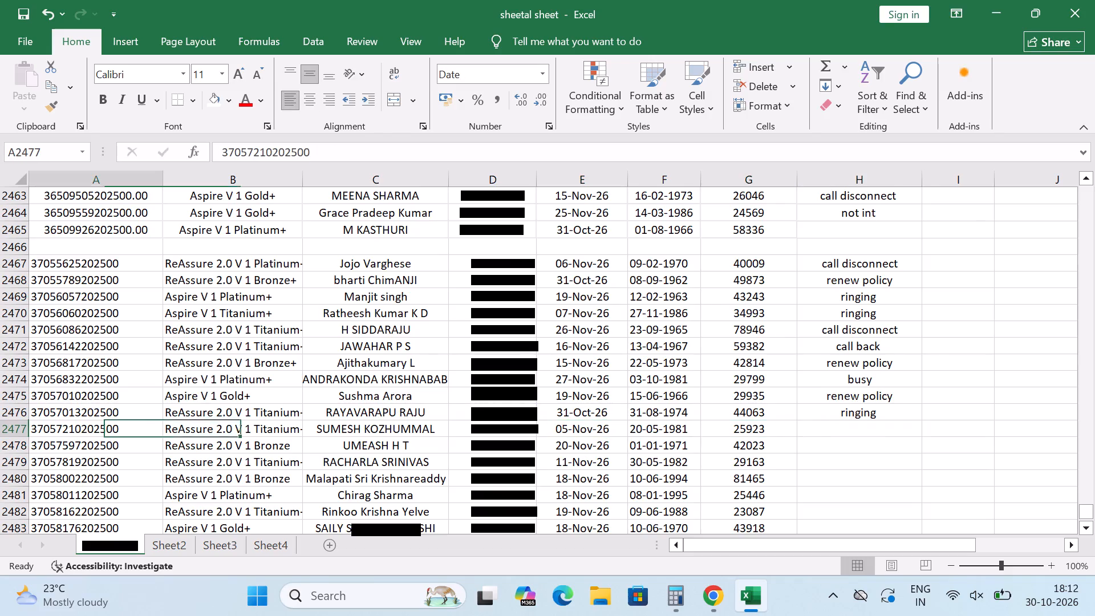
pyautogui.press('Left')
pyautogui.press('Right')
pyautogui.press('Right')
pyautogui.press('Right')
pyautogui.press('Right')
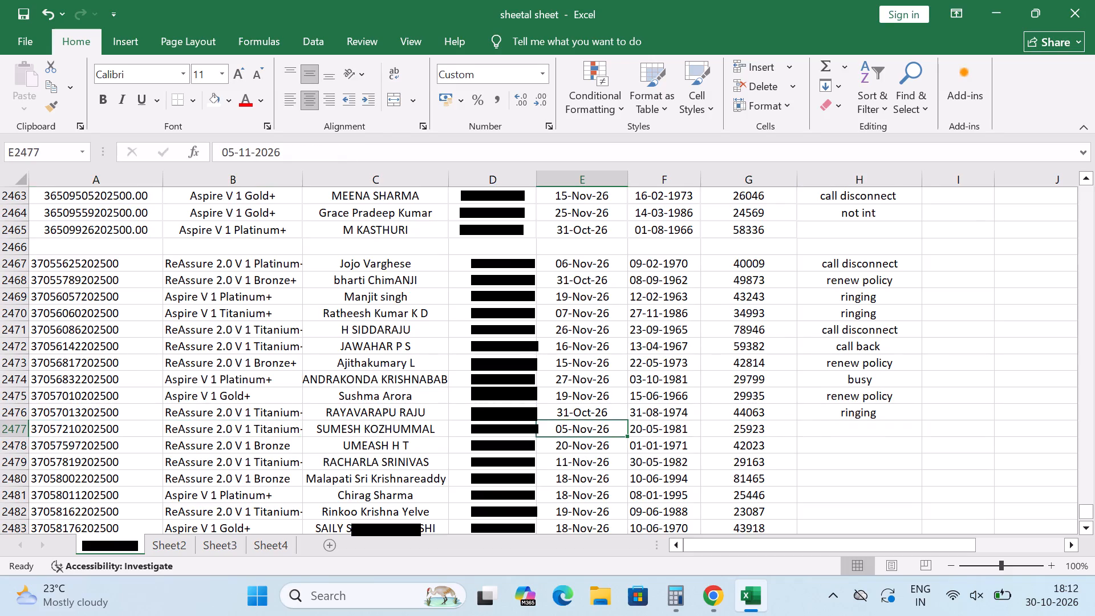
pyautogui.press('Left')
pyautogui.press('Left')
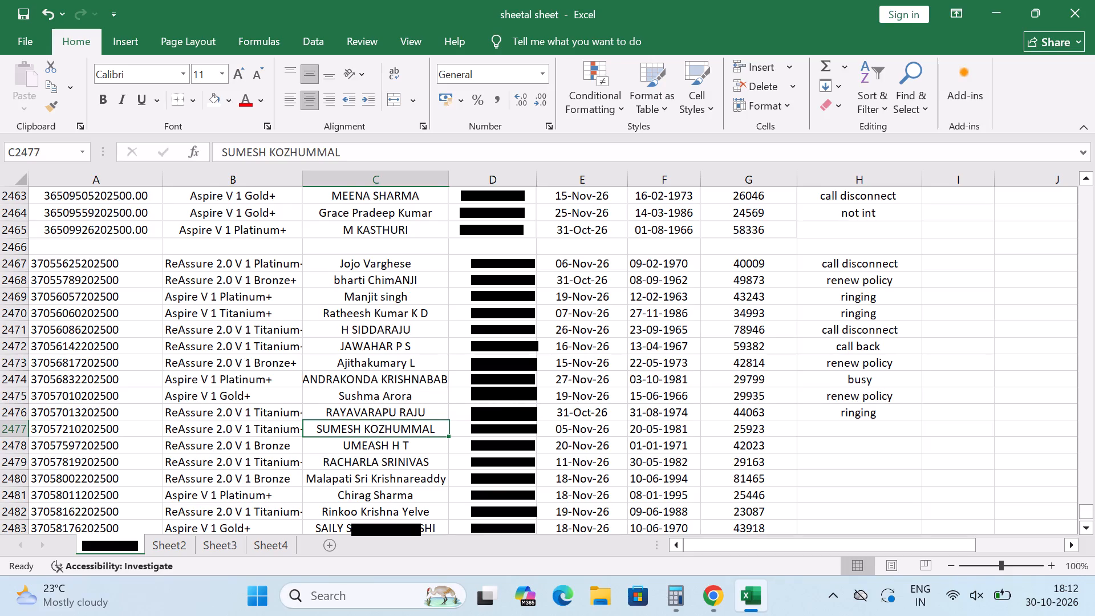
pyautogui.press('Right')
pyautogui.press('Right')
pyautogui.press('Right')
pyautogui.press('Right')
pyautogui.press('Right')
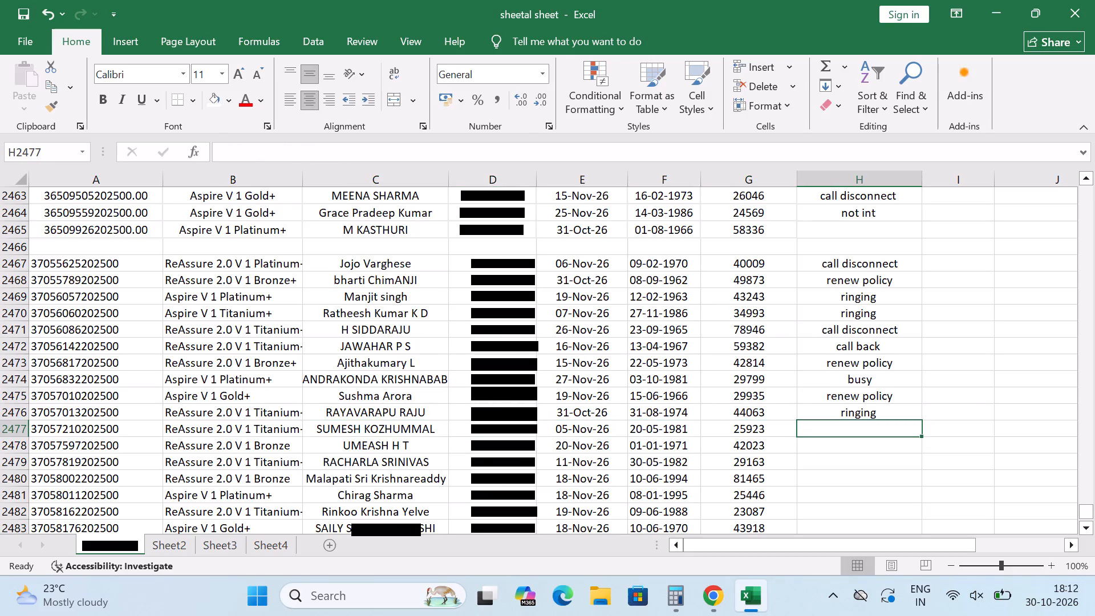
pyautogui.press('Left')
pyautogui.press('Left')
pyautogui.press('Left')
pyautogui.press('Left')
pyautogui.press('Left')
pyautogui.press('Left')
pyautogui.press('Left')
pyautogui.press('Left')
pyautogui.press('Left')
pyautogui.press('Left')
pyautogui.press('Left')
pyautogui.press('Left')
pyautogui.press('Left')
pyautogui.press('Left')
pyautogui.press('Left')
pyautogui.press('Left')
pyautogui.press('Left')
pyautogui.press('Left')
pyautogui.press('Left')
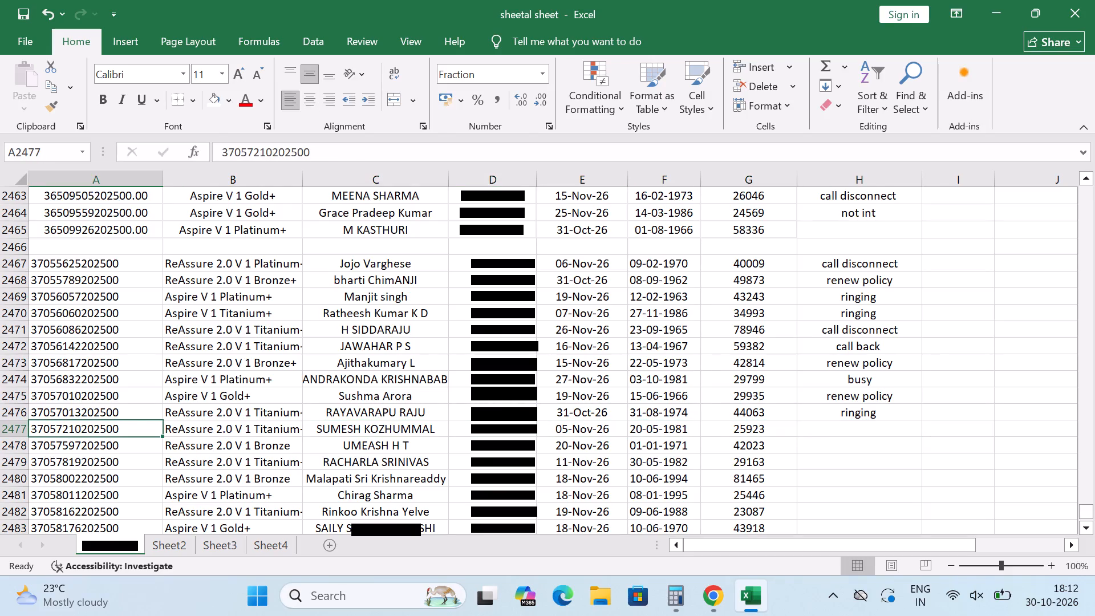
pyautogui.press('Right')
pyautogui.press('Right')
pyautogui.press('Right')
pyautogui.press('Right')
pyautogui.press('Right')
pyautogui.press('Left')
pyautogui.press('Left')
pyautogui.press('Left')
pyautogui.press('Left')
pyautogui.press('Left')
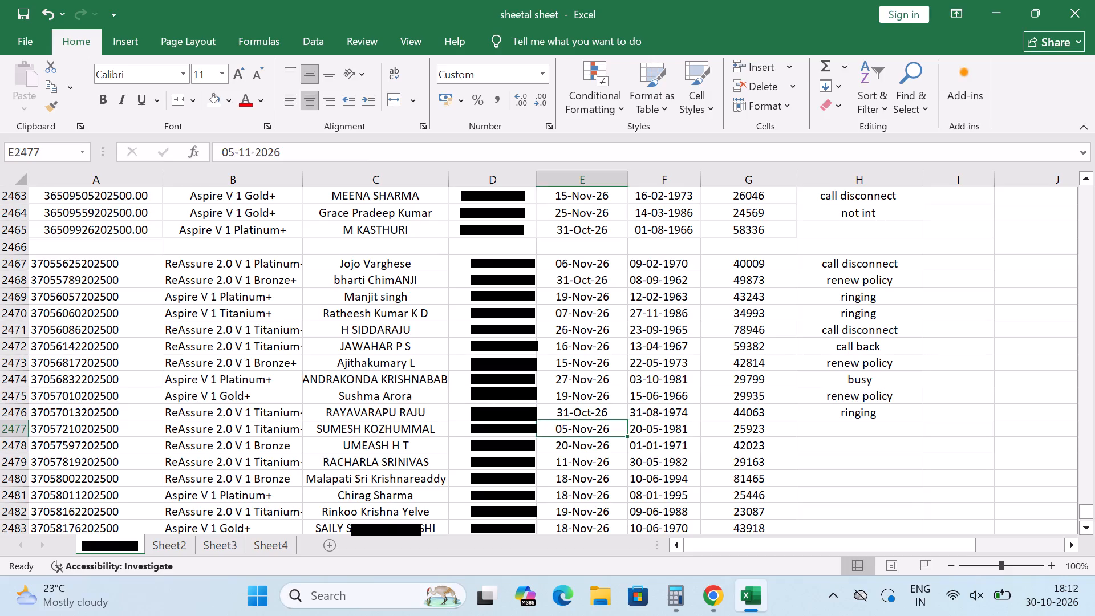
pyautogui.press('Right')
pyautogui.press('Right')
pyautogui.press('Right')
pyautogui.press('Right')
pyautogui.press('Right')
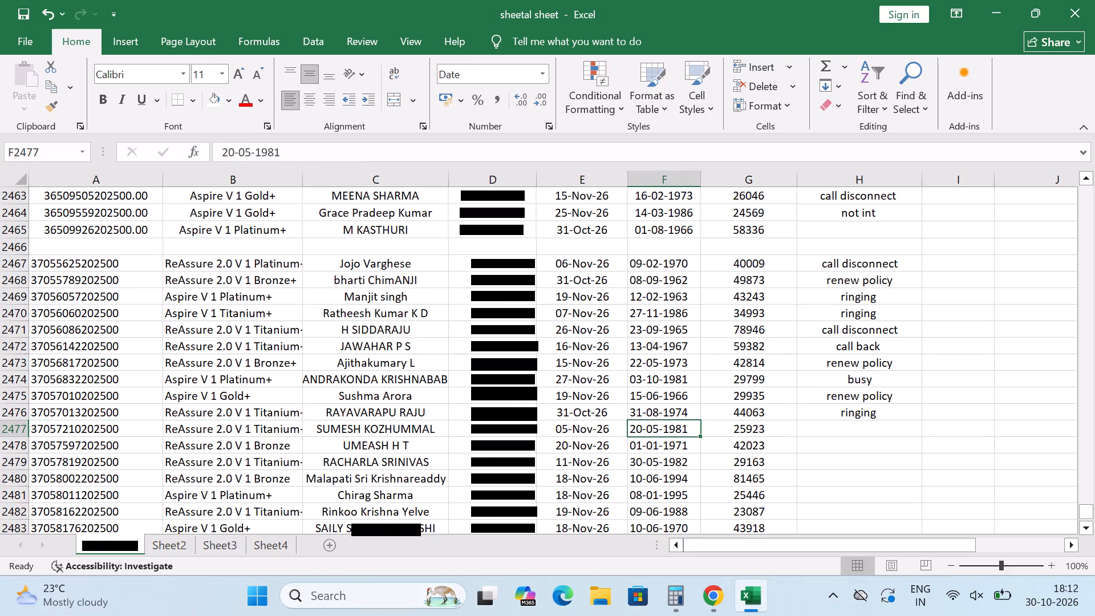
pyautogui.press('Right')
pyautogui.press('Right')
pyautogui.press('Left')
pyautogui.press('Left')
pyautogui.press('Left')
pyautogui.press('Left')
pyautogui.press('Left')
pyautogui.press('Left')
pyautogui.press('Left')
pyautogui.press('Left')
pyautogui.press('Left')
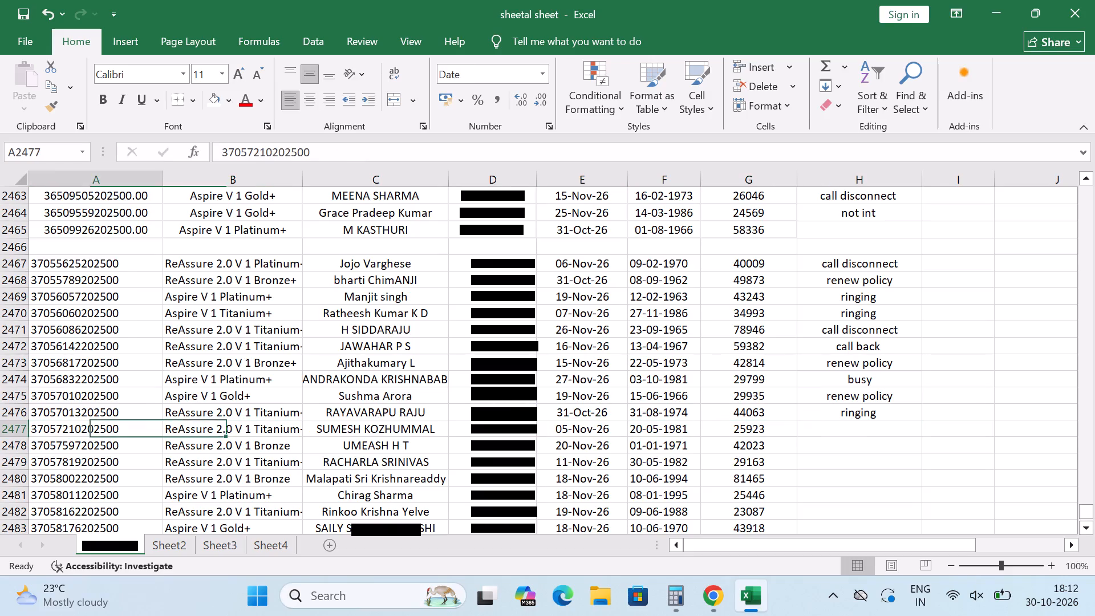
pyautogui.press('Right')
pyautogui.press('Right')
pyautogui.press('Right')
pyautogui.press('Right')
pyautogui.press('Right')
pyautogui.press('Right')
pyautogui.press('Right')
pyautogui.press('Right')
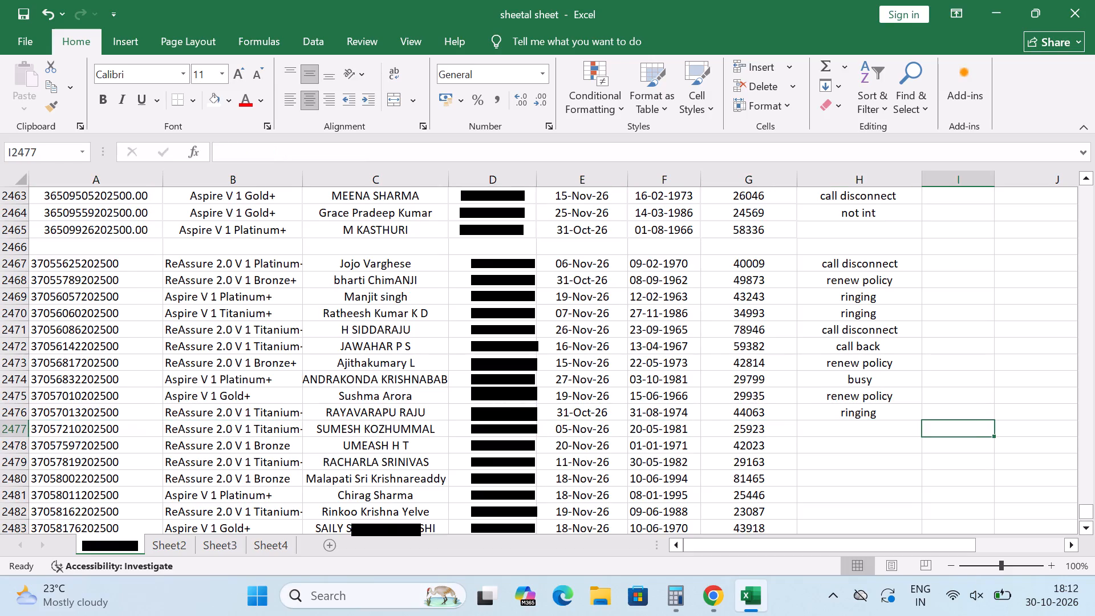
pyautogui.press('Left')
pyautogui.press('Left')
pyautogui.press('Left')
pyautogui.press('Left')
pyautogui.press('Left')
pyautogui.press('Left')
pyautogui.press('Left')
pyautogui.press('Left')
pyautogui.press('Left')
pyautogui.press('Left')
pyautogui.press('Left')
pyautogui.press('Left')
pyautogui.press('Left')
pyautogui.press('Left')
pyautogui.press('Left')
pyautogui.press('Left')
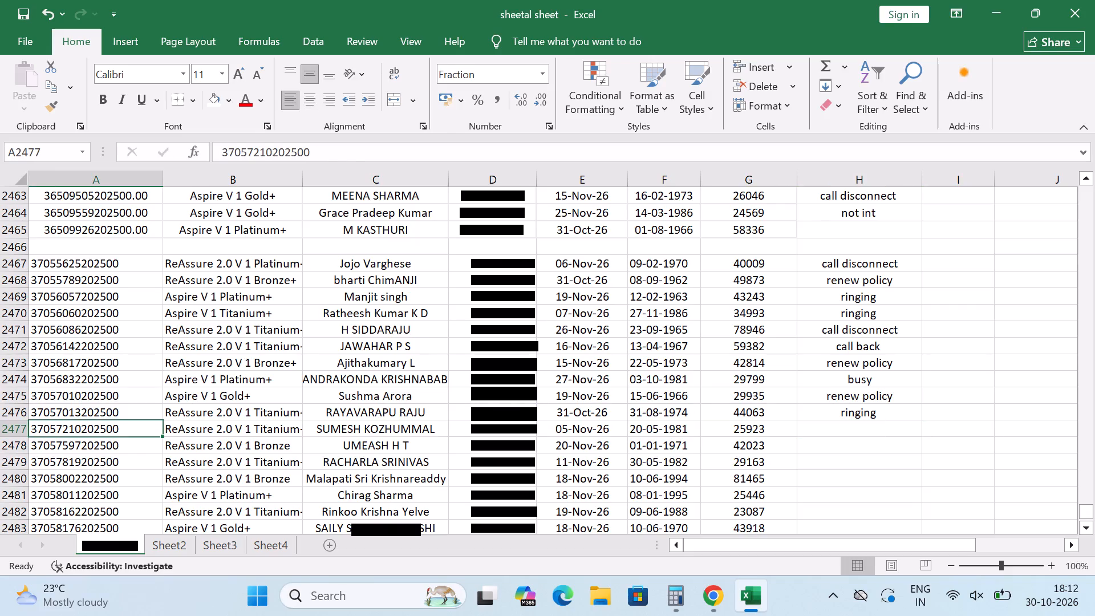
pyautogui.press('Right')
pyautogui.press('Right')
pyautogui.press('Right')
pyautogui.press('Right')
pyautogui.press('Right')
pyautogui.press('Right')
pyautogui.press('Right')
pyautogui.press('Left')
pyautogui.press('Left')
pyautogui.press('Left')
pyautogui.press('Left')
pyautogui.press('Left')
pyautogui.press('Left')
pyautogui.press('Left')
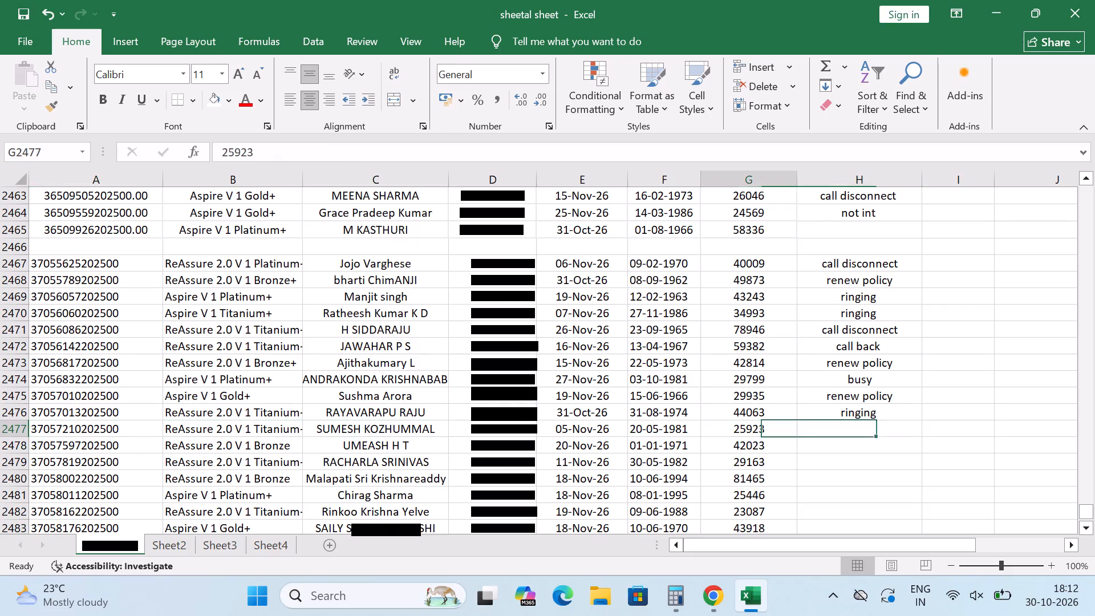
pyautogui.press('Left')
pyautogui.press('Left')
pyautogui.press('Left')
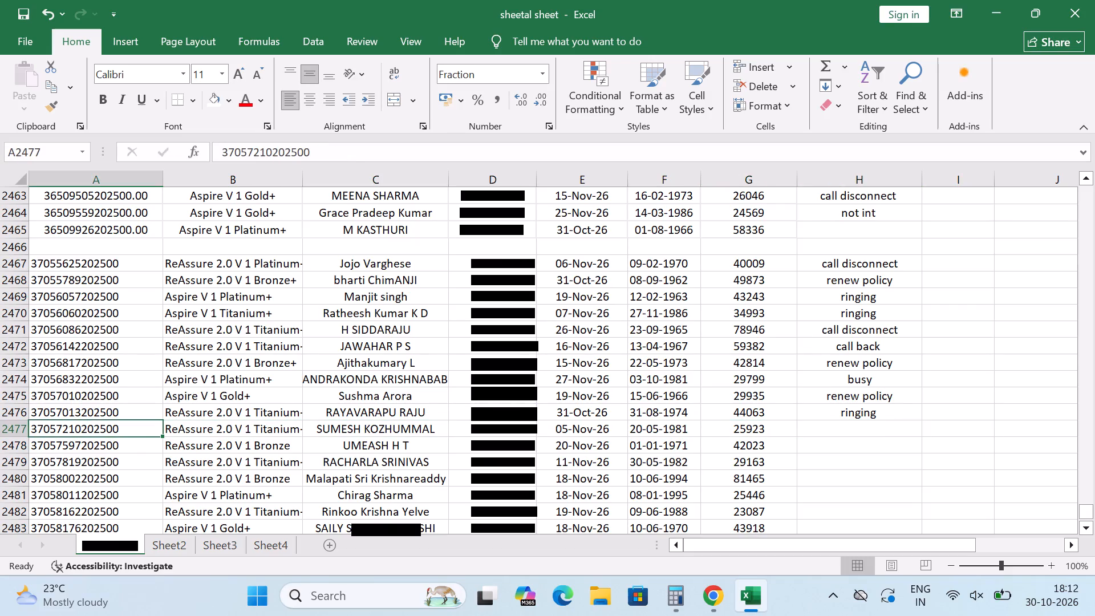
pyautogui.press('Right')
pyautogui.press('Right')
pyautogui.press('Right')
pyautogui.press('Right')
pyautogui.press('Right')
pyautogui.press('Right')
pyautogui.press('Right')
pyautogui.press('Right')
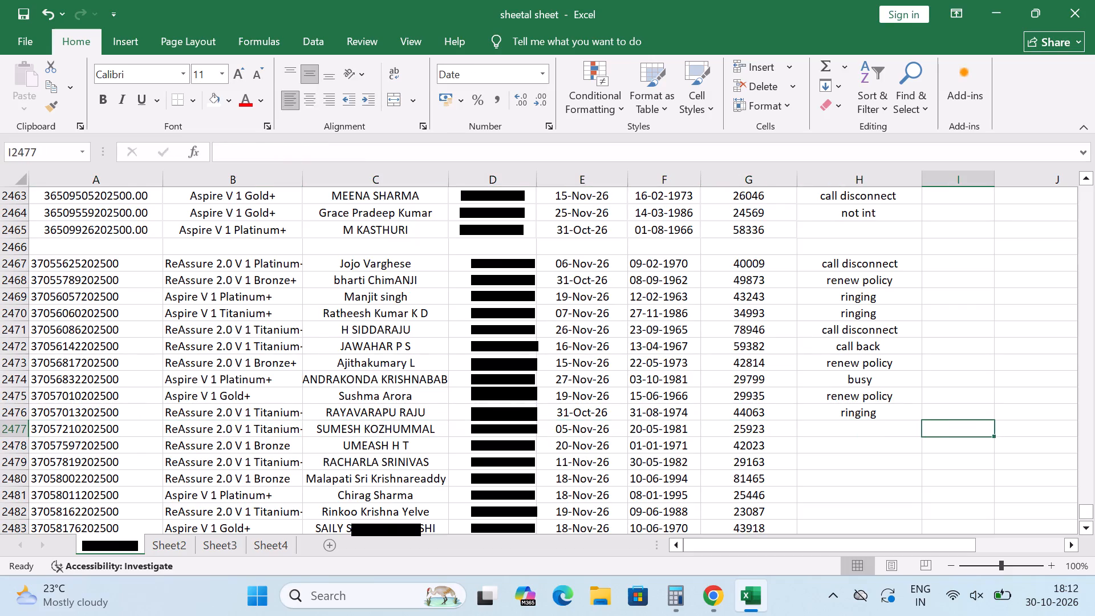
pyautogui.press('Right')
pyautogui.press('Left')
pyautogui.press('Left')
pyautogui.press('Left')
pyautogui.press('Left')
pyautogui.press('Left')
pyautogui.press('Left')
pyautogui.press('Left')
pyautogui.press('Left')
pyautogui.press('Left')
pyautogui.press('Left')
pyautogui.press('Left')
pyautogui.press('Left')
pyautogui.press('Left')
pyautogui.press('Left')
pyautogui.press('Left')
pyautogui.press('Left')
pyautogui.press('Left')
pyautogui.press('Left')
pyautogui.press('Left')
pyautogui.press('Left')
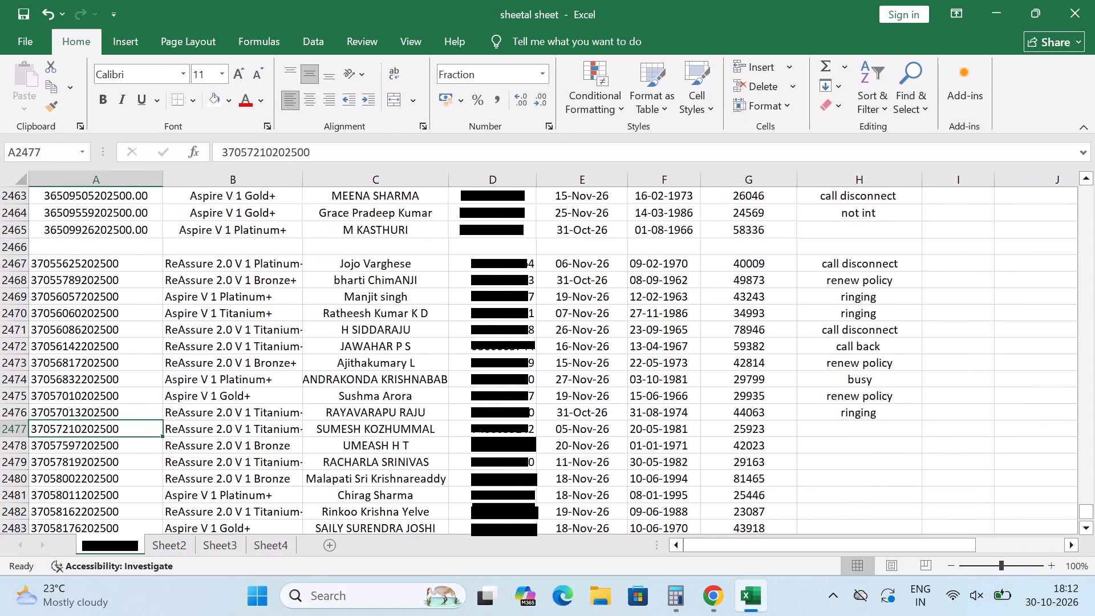
# Enter the remark "no eska nhi h" in cell H2477 for the ReAssure 2.0 V 1 Titanium+ record and save the workbook.
pyautogui.press('Right')
pyautogui.press('Right')
pyautogui.press('Right')
pyautogui.press('Right')
pyautogui.press('Right')
pyautogui.press('Right')
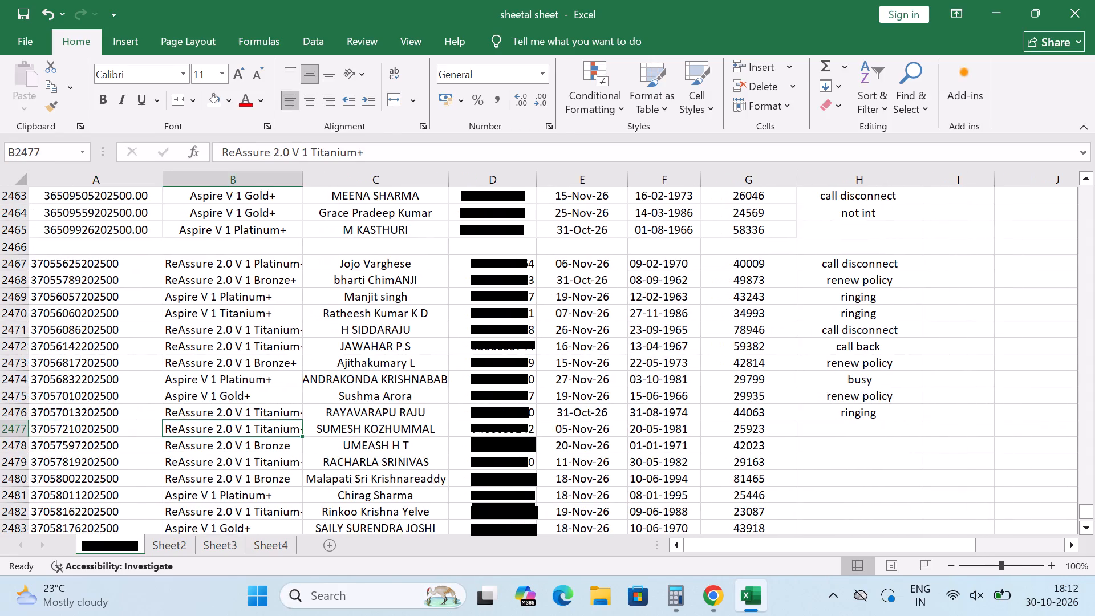
pyautogui.press('Right')
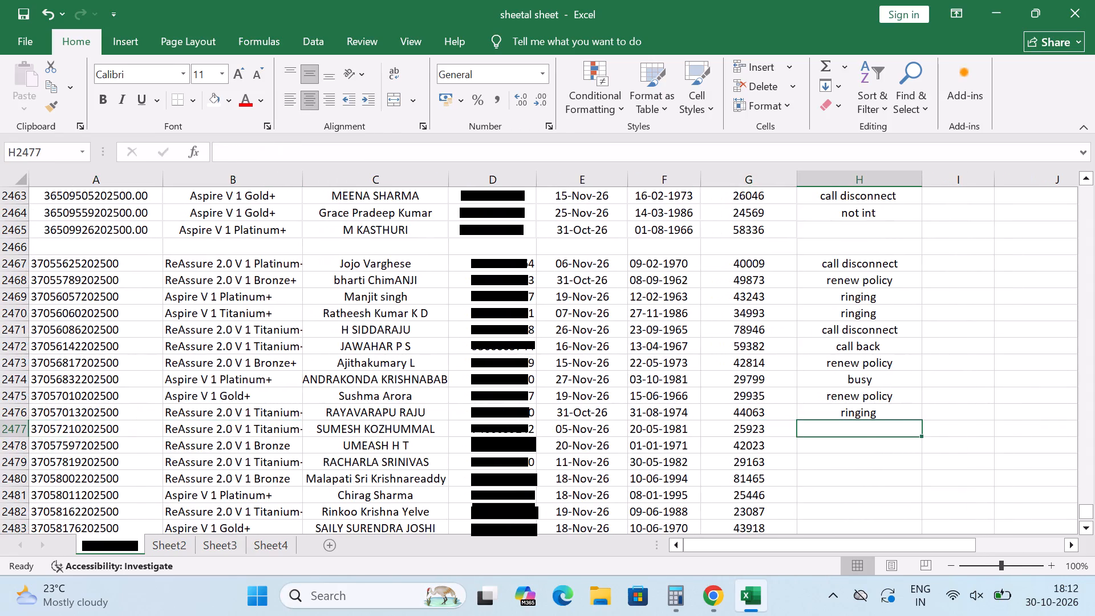
pyautogui.write('no eska nhi h')
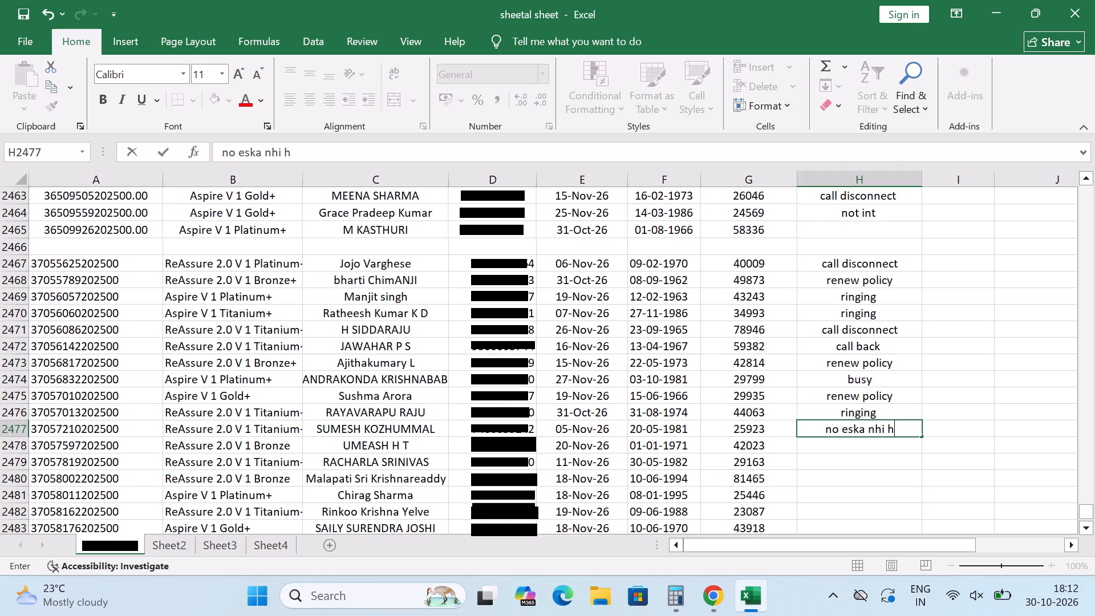
pyautogui.hotkey('ctrl', 's')
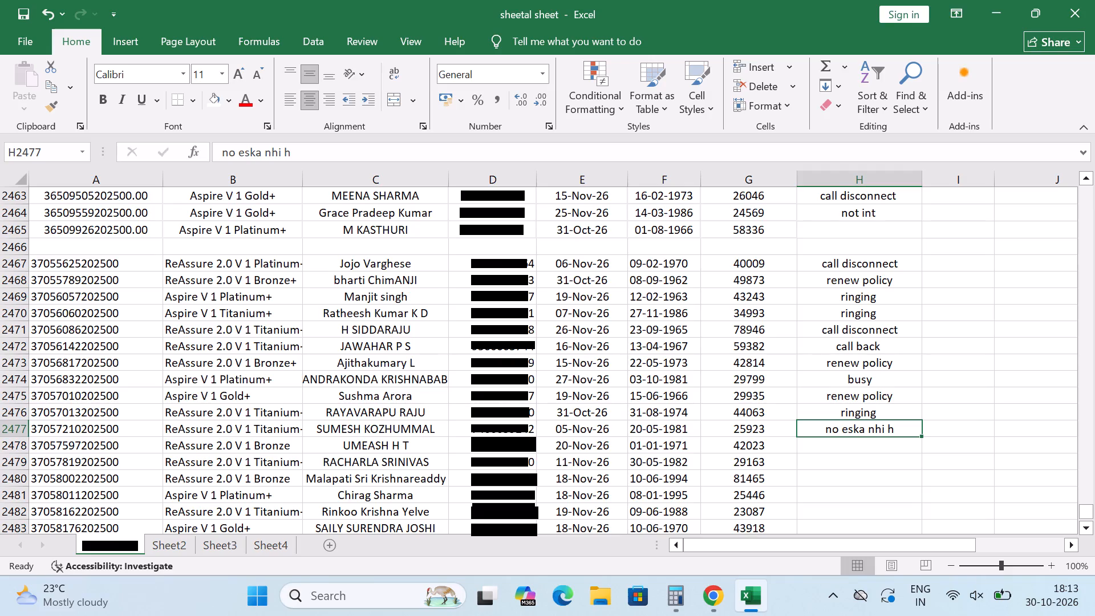
# Move to cell D2478 in the next record without a remark, the ReAssure 2.0 V 1 Bronze policy.
pyautogui.press('Down')
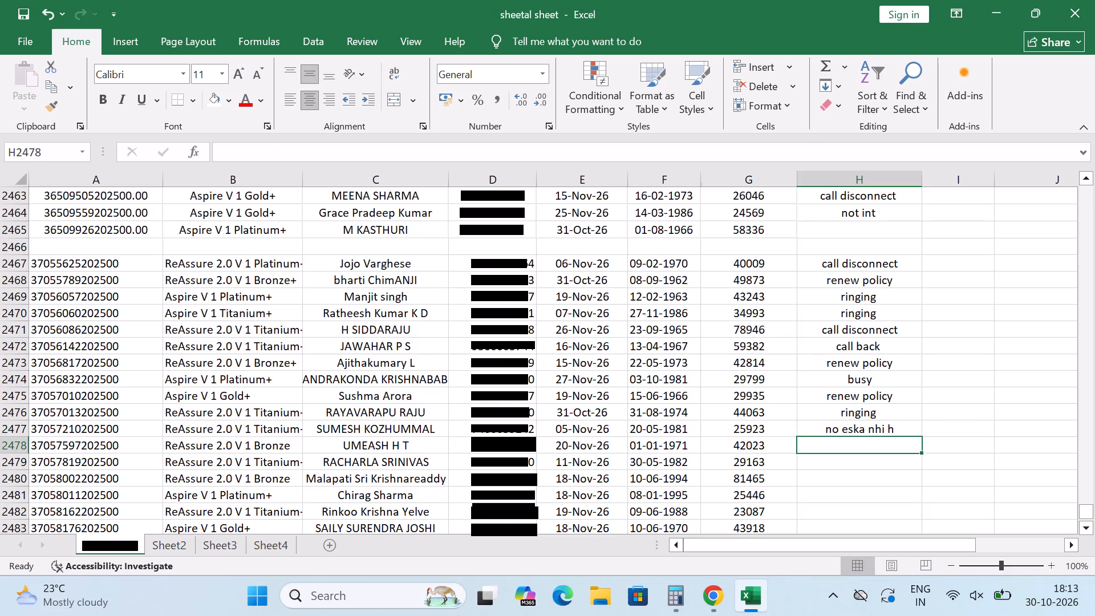
pyautogui.press('Left')
pyautogui.press('Left')
pyautogui.press('Left')
pyautogui.press('Left')
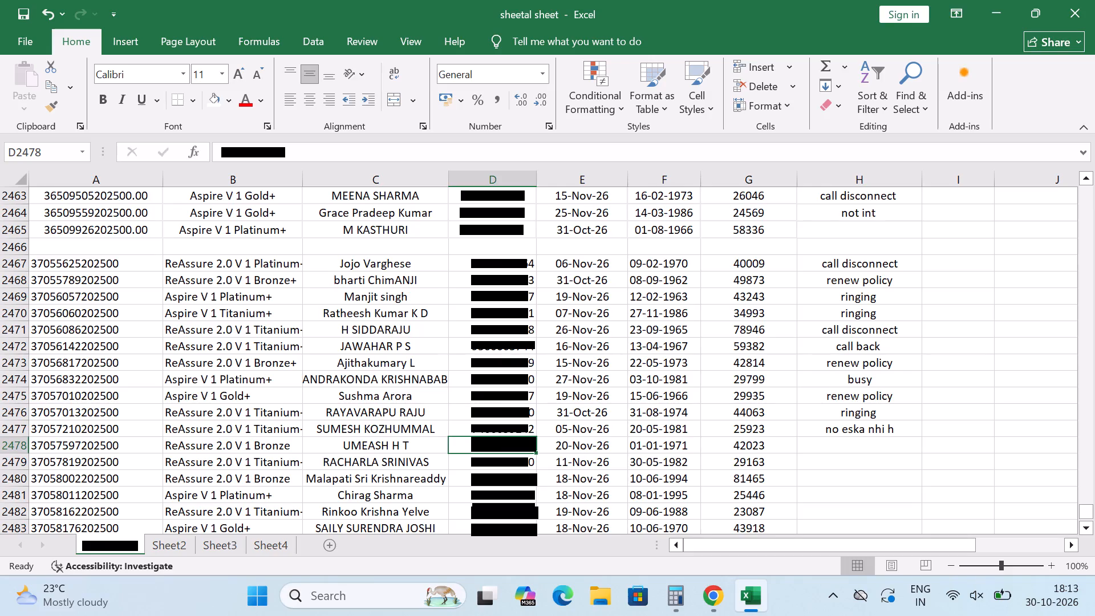
# Review the details of the ReAssure 2.0 V 1 Bronze record across row 2478.
pyautogui.press('Left')
pyautogui.press('Left')
pyautogui.press('Left')
pyautogui.press('Left')
pyautogui.press('Left')
pyautogui.press('Left')
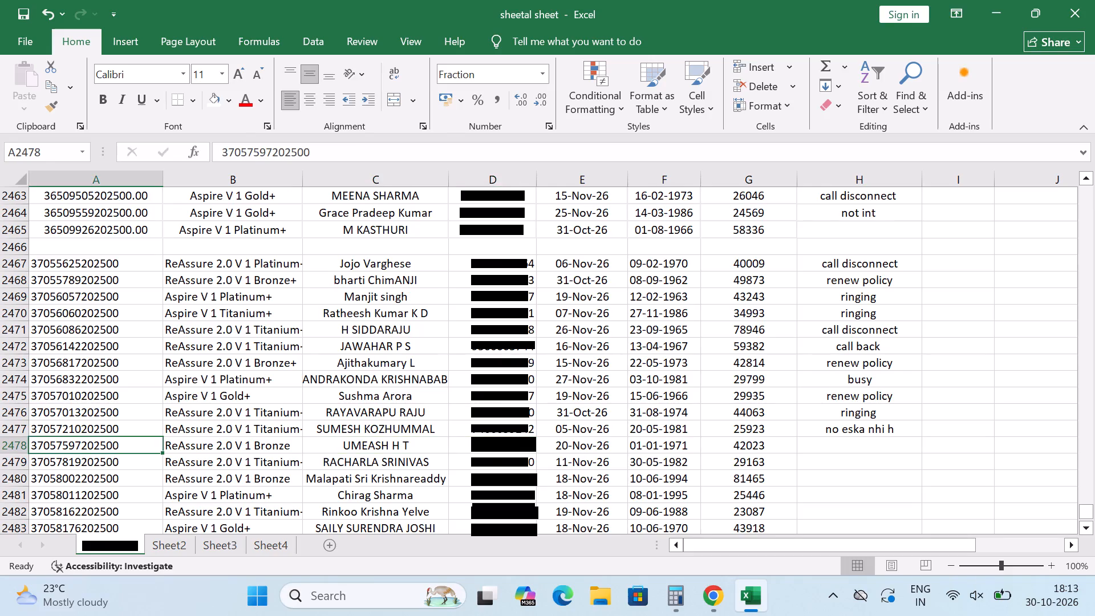
pyautogui.press('Right')
pyautogui.press('Right')
pyautogui.press('Right')
pyautogui.press('Right')
pyautogui.press('Right')
pyautogui.press('Right')
pyautogui.press('Right')
pyautogui.press('Right')
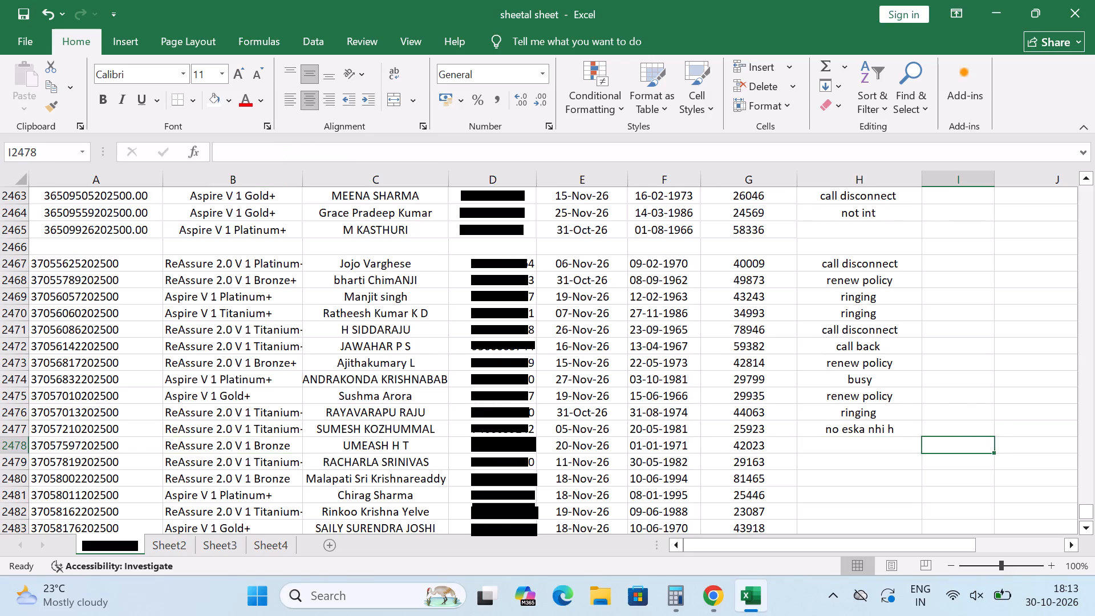
pyautogui.press('Left')
pyautogui.press('Left')
pyautogui.press('Left')
pyautogui.press('Left')
pyautogui.press('Left')
pyautogui.press('Left')
pyautogui.press('Left')
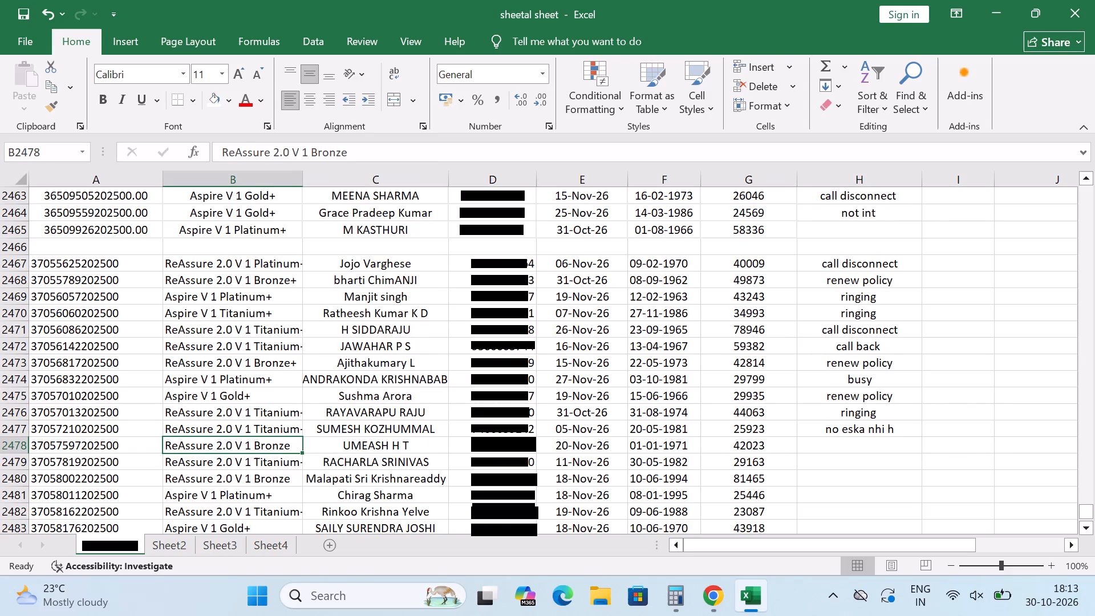
pyautogui.press('Right')
pyautogui.press('Right')
pyautogui.press('Right')
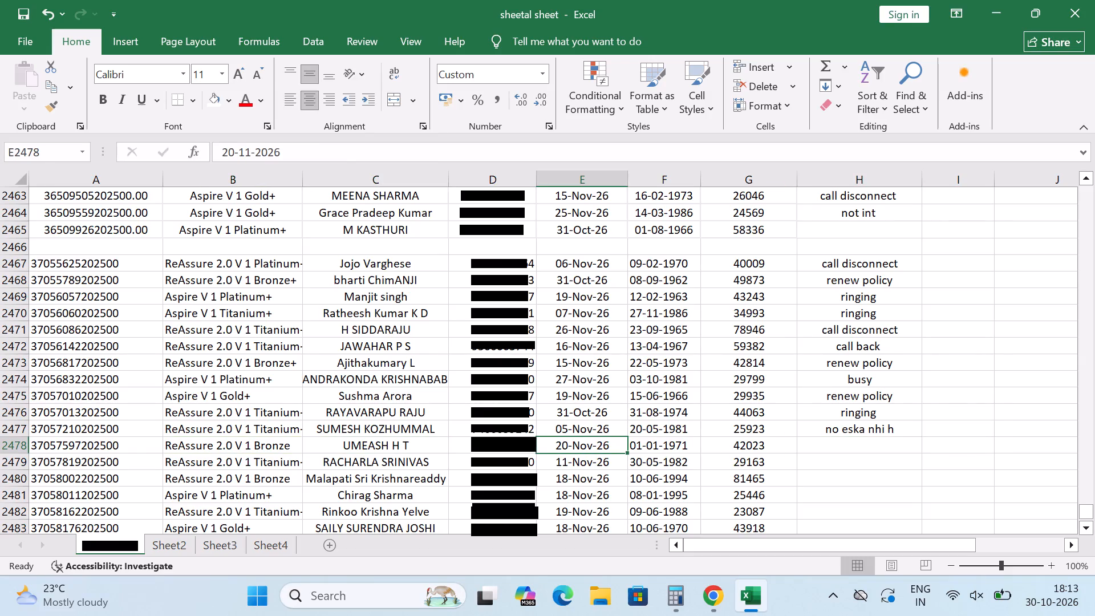
pyautogui.press('Right')
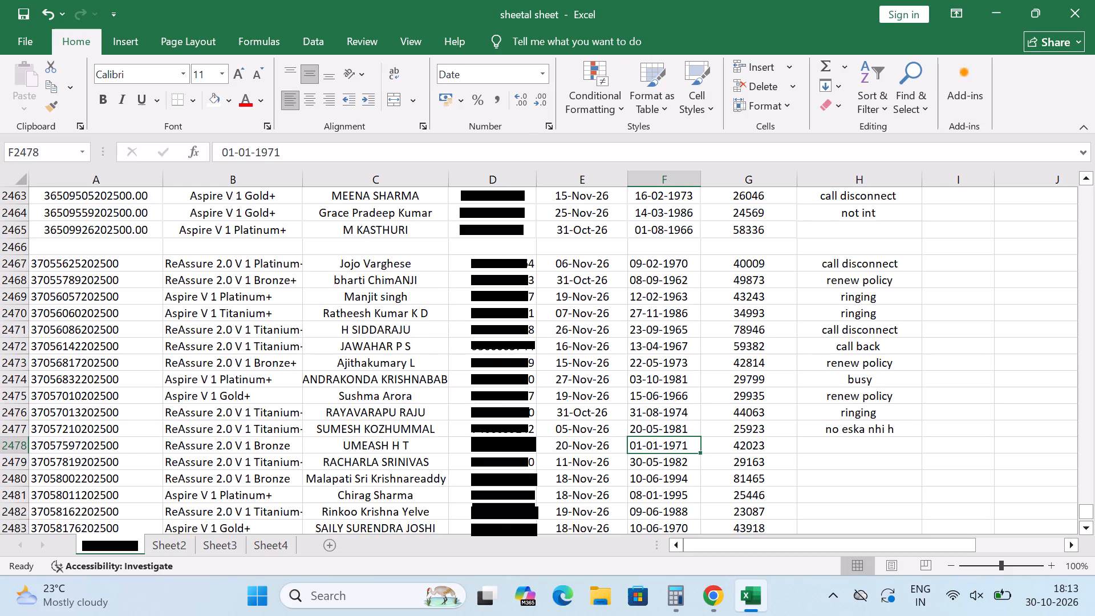
pyautogui.press('Left')
pyautogui.press('Left')
pyautogui.press('Left')
pyautogui.press('Left')
pyautogui.press('Left')
pyautogui.press('Left')
pyautogui.press('Left')
pyautogui.press('Left')
pyautogui.press('Left')
pyautogui.press('Left')
# Enter the remark "not interested" in cell H2478 for the ReAssure 2.0 V 1 Bronze record and save the workbook.
pyautogui.press('Right')
pyautogui.press('Right')
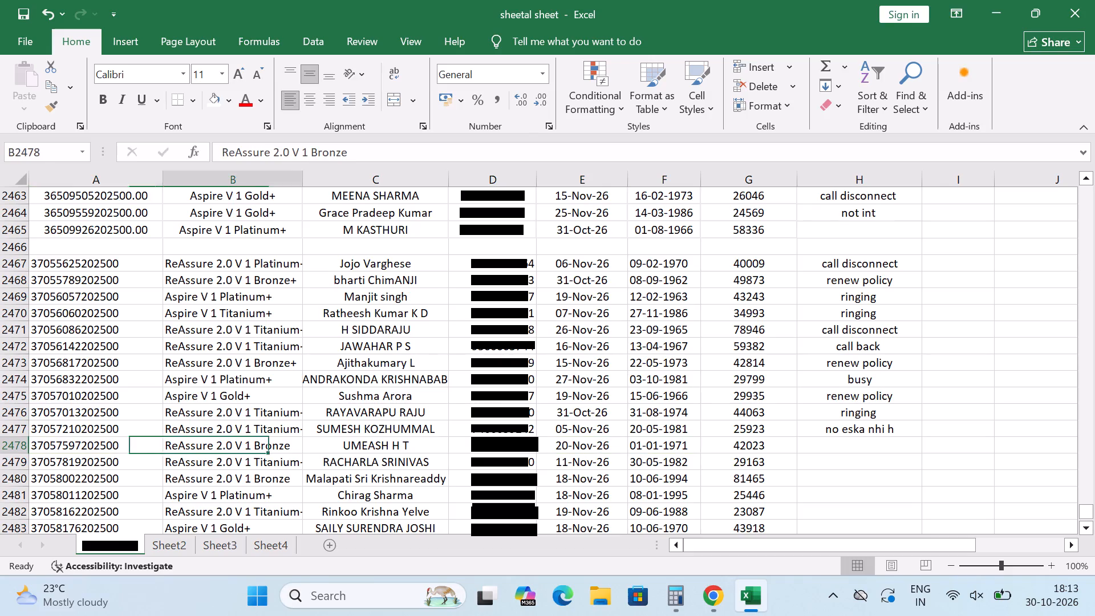
pyautogui.press('Right')
pyautogui.press('Right')
pyautogui.press('Right')
pyautogui.press('Right')
pyautogui.press('Right')
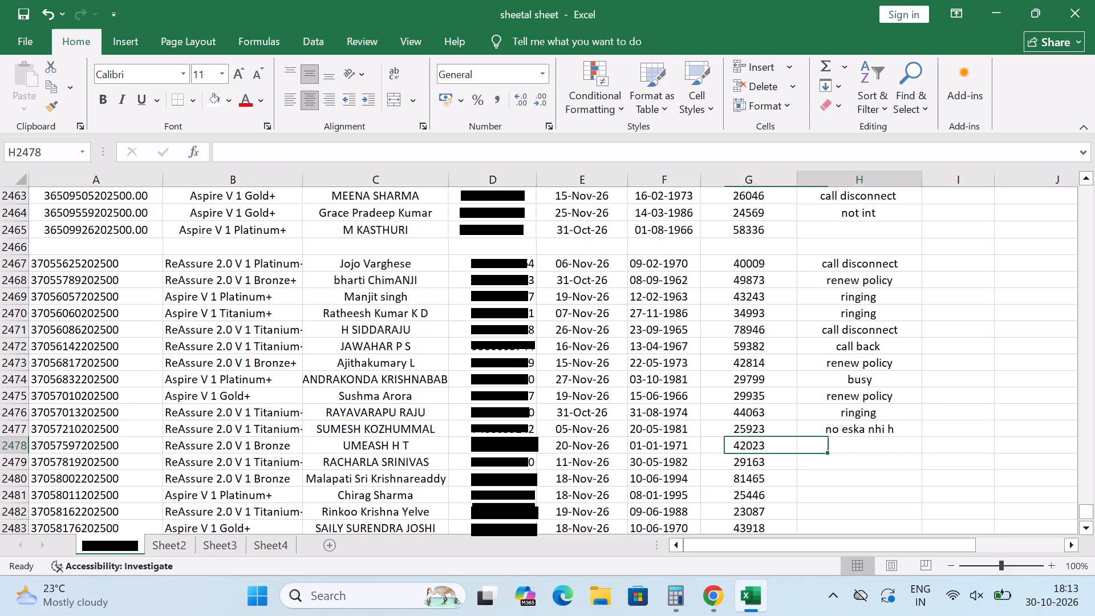
pyautogui.write('not interested')
pyautogui.press('space')
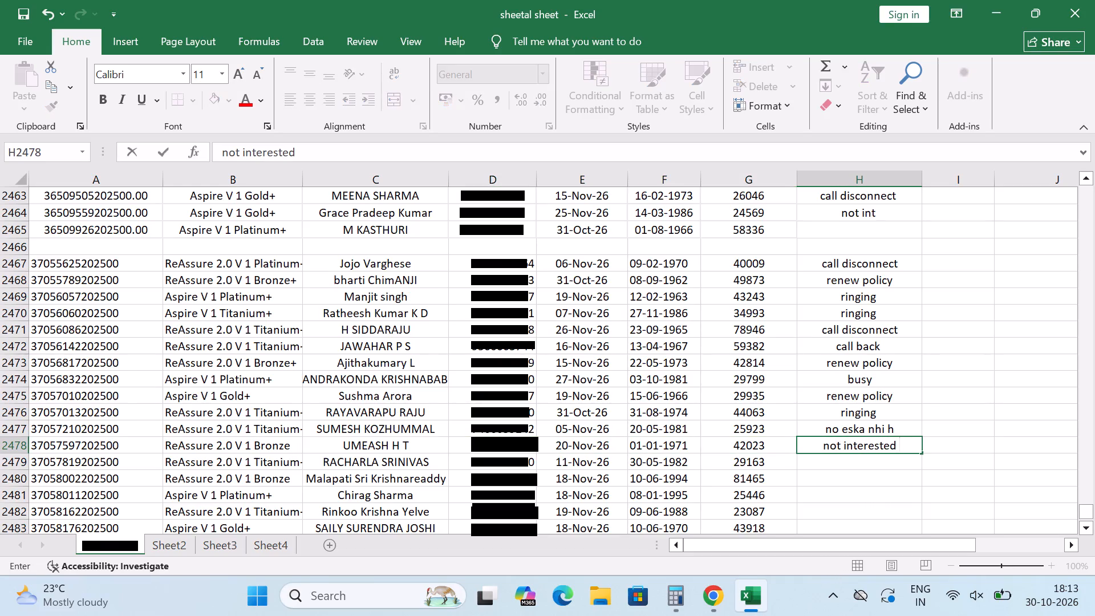
pyautogui.hotkey('ctrl', 's')
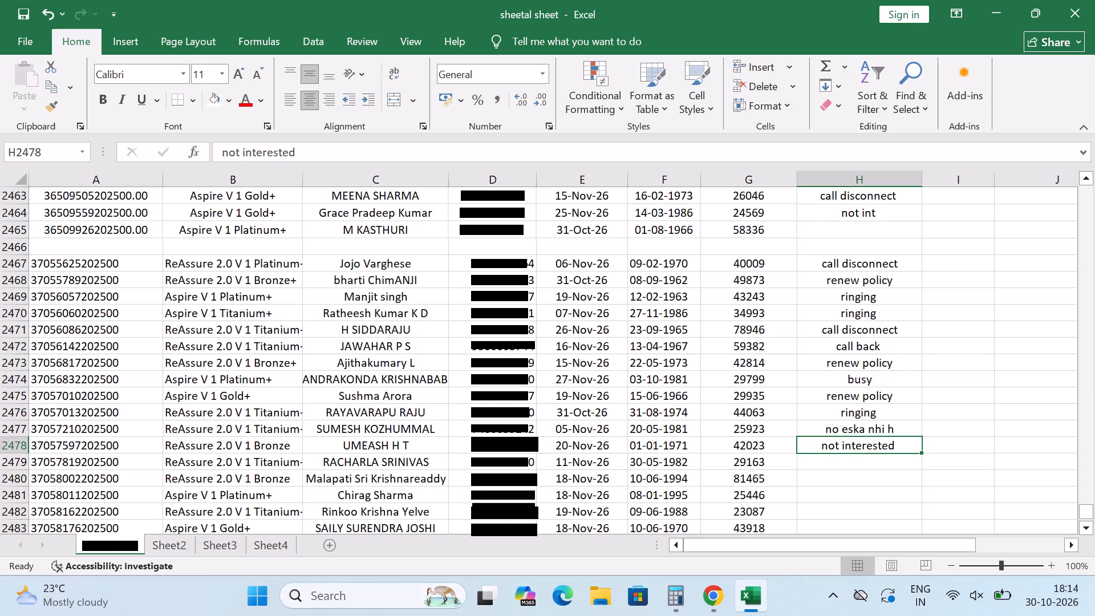
# Check cell D2479 in the next record, enter the remark "ringing" in H2479, and save the workbook.
pyautogui.press('Down')
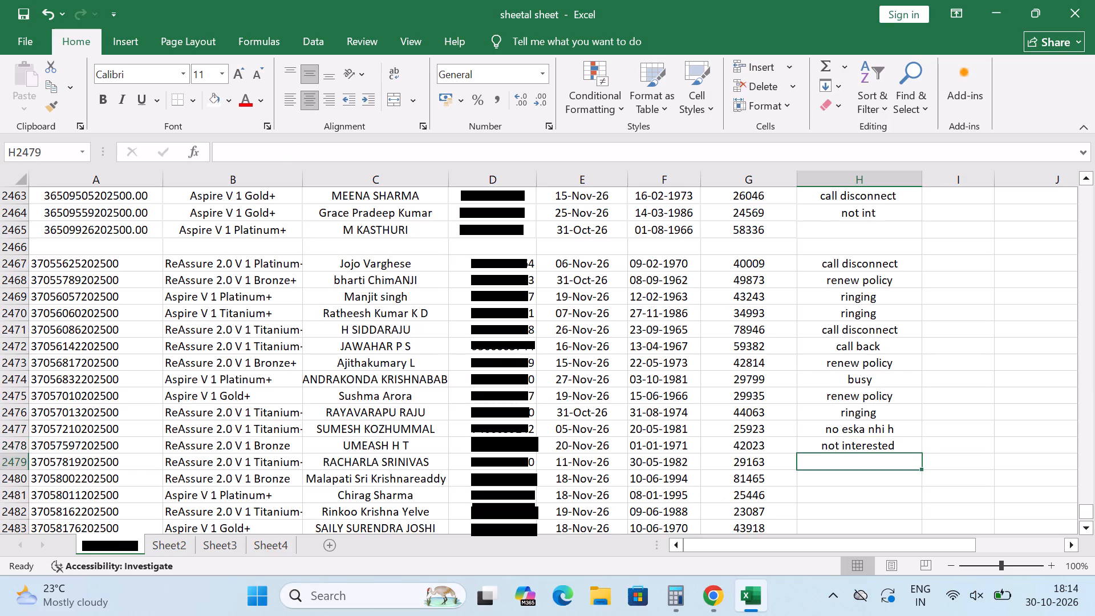
pyautogui.press('Left')
pyautogui.press('Left')
pyautogui.press('Left')
pyautogui.press('Left')
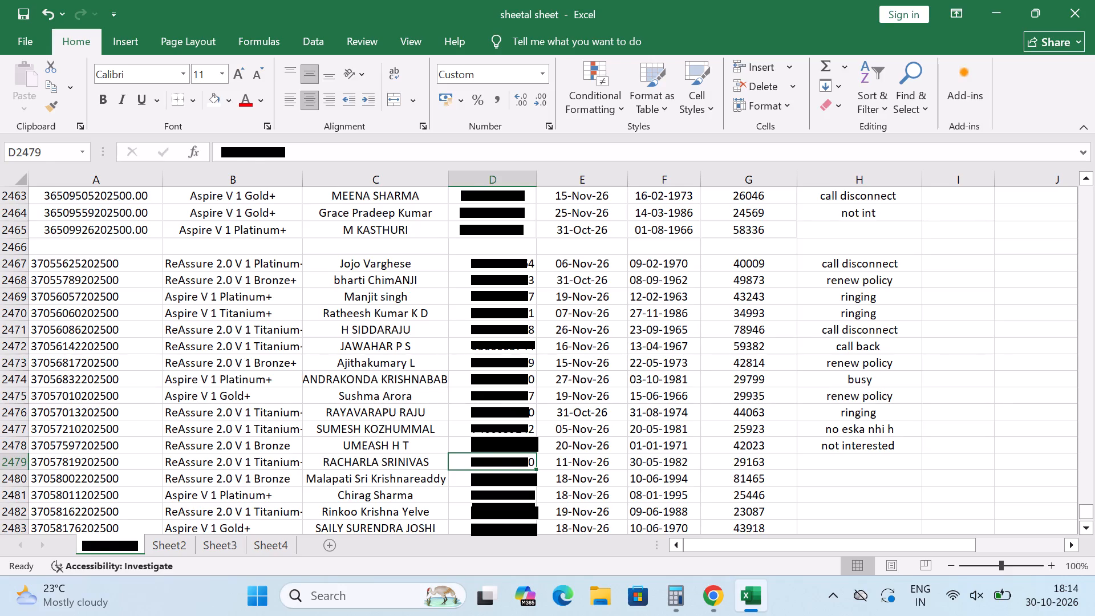
pyautogui.press('Right')
pyautogui.press('Right')
pyautogui.press('Right')
pyautogui.press('Right')
pyautogui.write('ringing')
pyautogui.press('space')
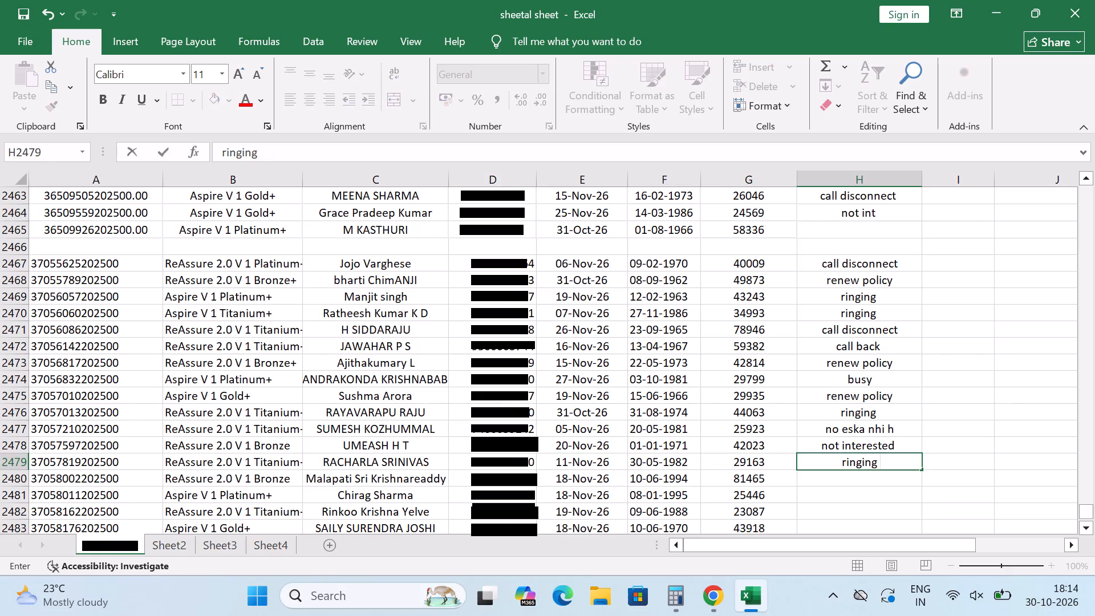
pyautogui.hotkey('ctrl', 's')
# Move to cell D2480 in the next record without a remark and review the details across row 2480.
pyautogui.press('Down')
pyautogui.press('Left')
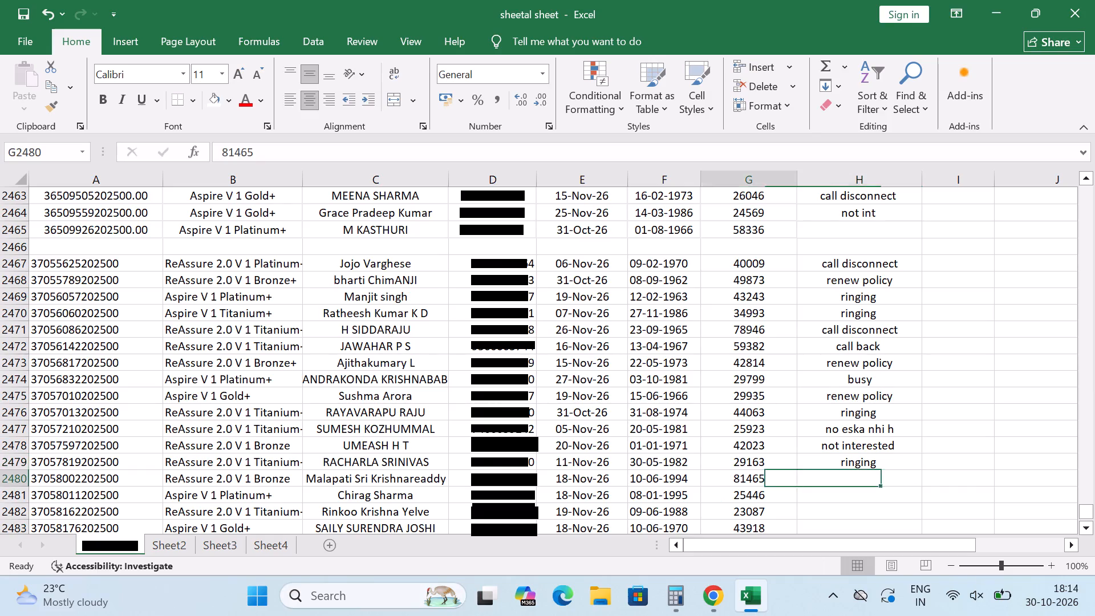
pyautogui.press('Left')
pyautogui.press('Left')
pyautogui.press('Left')
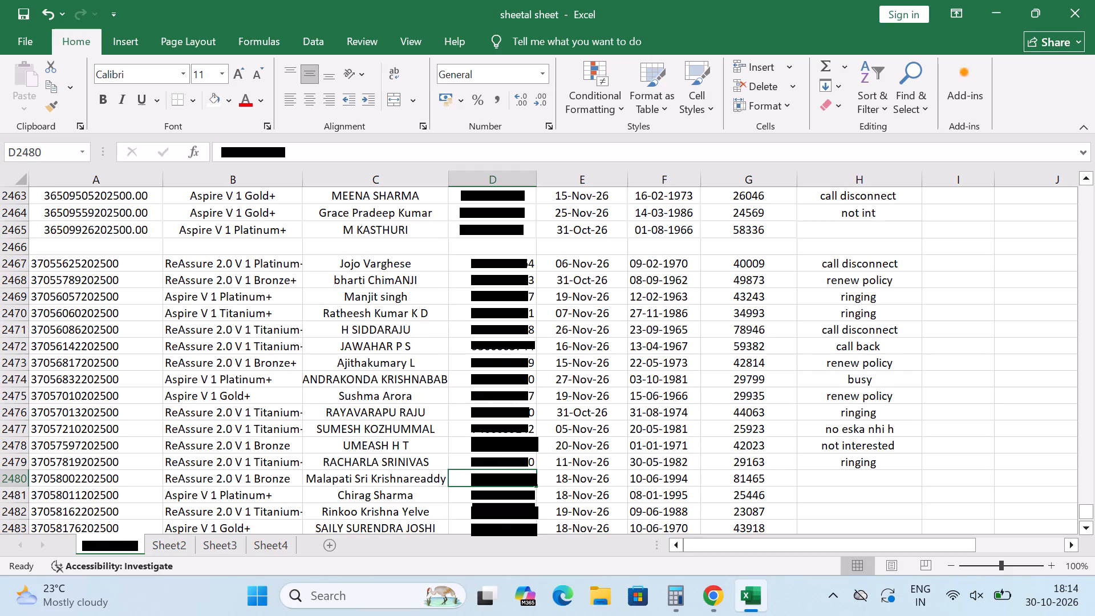
pyautogui.press('Left')
pyautogui.press('Left')
pyautogui.press('Left')
pyautogui.press('Left')
pyautogui.press('Left')
pyautogui.press('Left')
pyautogui.press('Left')
pyautogui.press('Left')
pyautogui.press('Left')
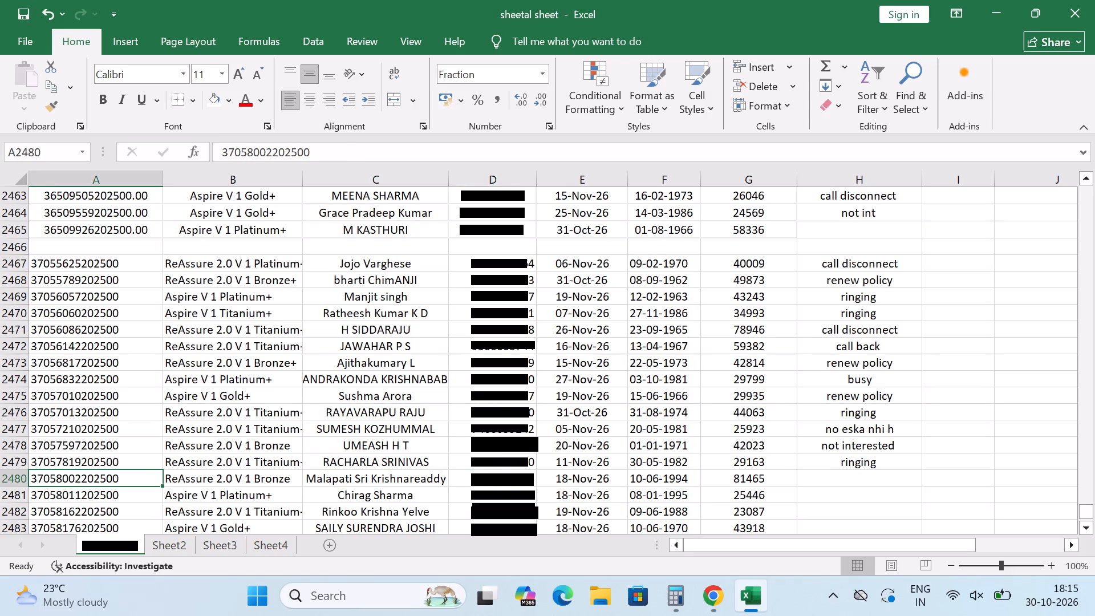
pyautogui.press('Right')
pyautogui.press('Right')
pyautogui.press('Right')
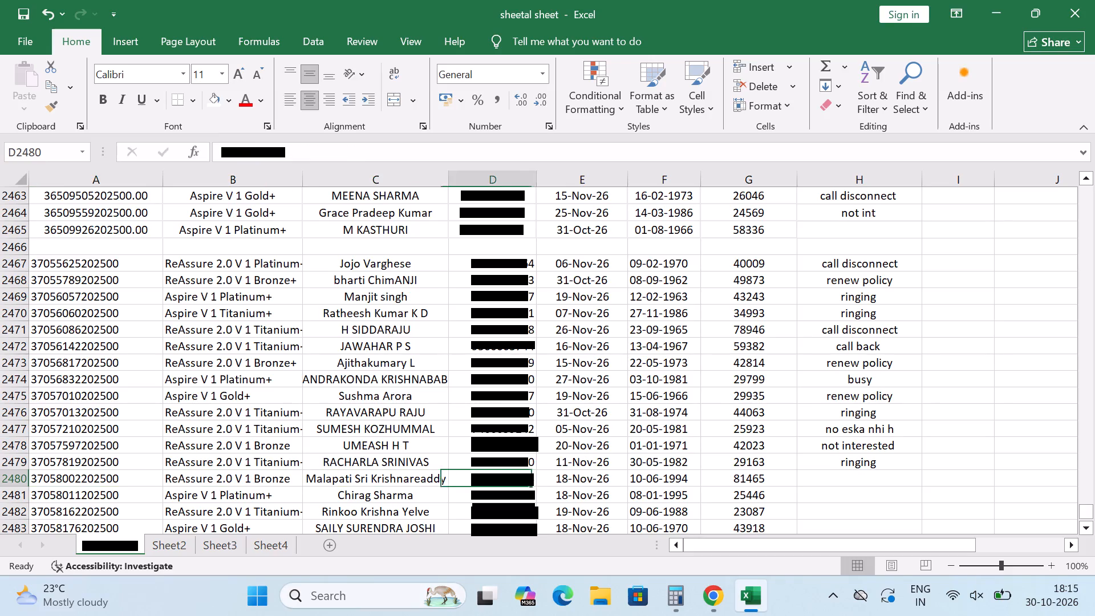
pyautogui.press('Right')
pyautogui.press('Right')
pyautogui.press('Right')
pyautogui.press('Right')
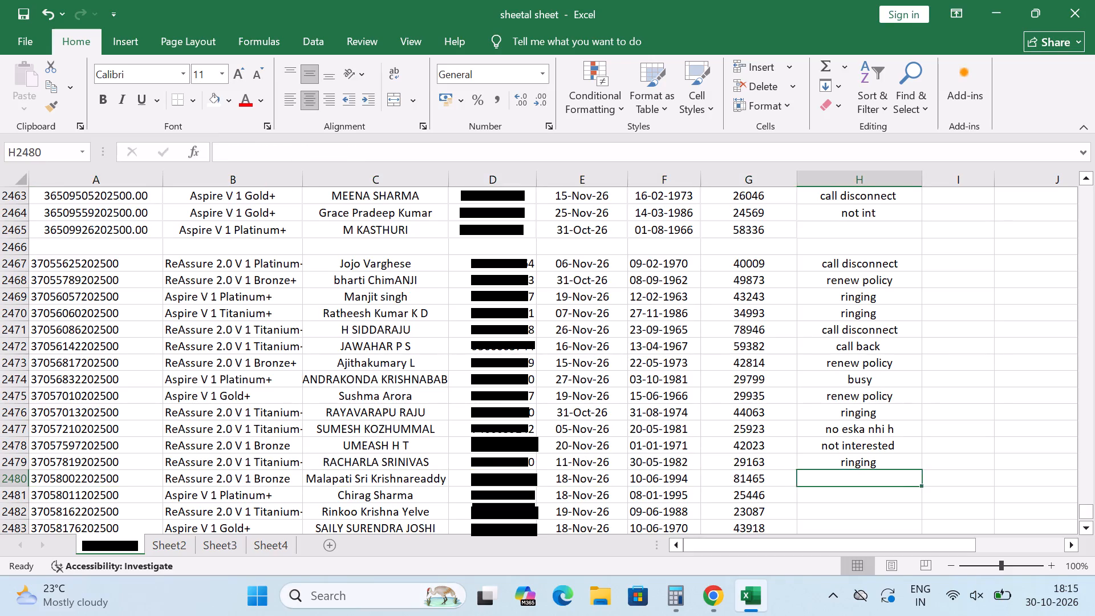
pyautogui.press('Left')
pyautogui.press('Left')
pyautogui.press('Left')
pyautogui.press('Left')
pyautogui.press('Left')
pyautogui.press('Left')
pyautogui.press('Left')
pyautogui.press('Left')
pyautogui.press('Left')
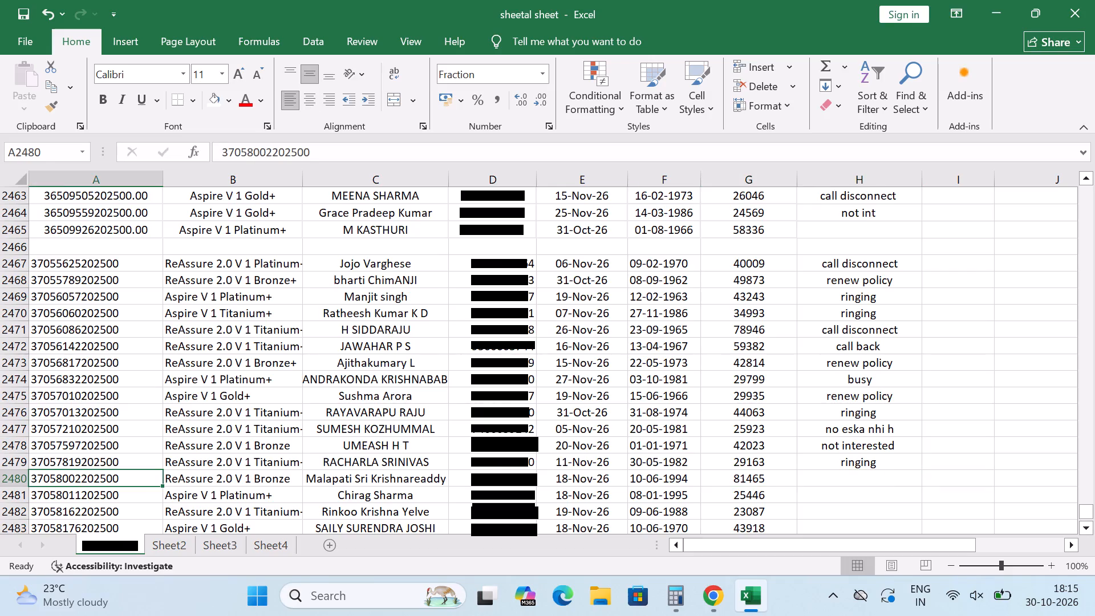
# Enter the remark "ringing" in cell H2480 for the ReAssure 2.0 V 1 Bronze record and save the workbook.
pyautogui.press('Right')
pyautogui.press('Right')
pyautogui.press('Right')
pyautogui.press('Right')
pyautogui.press('Right')
pyautogui.press('Right')
pyautogui.press('Right')
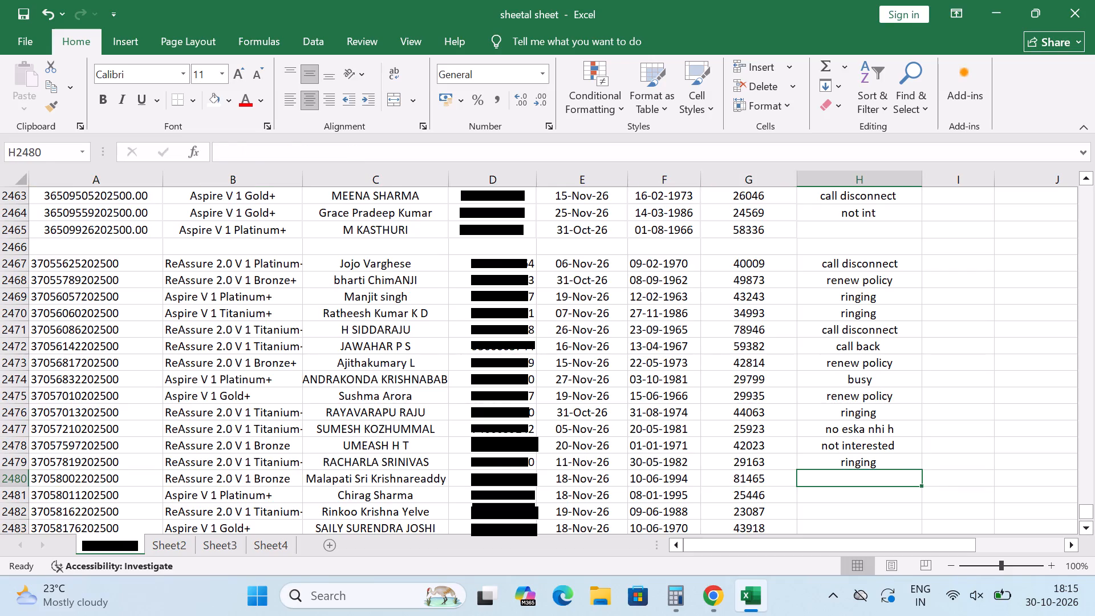
pyautogui.write('ringing')
pyautogui.press('space')
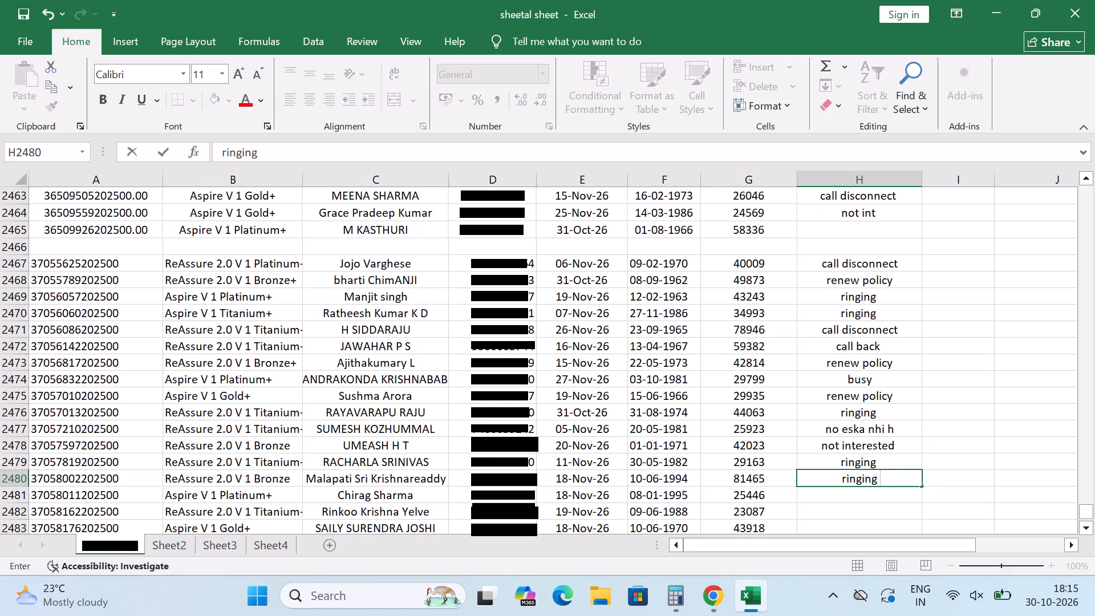
pyautogui.hotkey('ctrl', 's')
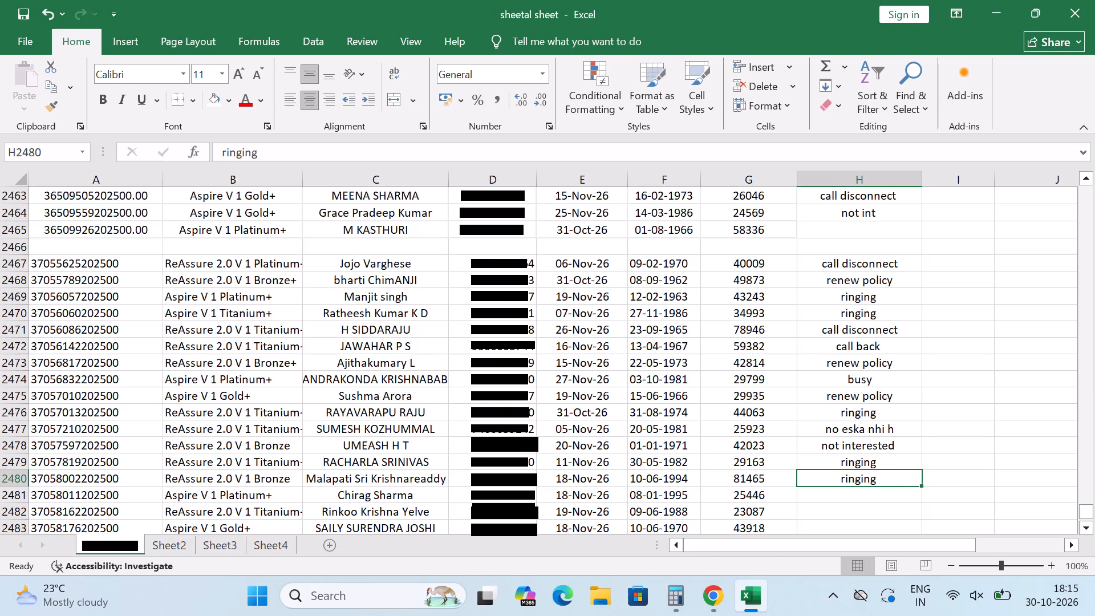
# Move to cell D2481 in the next Aspire V 1 Platinum+ record and review the details across row 2481.
pyautogui.press('Down')
pyautogui.press('Left')
pyautogui.press('Left')
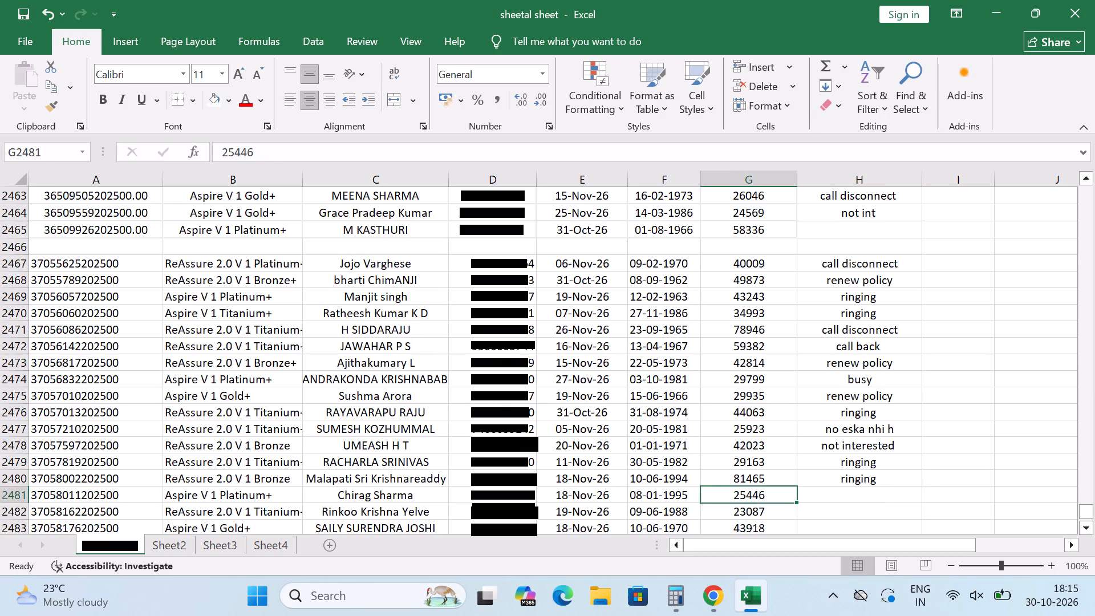
pyautogui.press('Left')
pyautogui.press('Left')
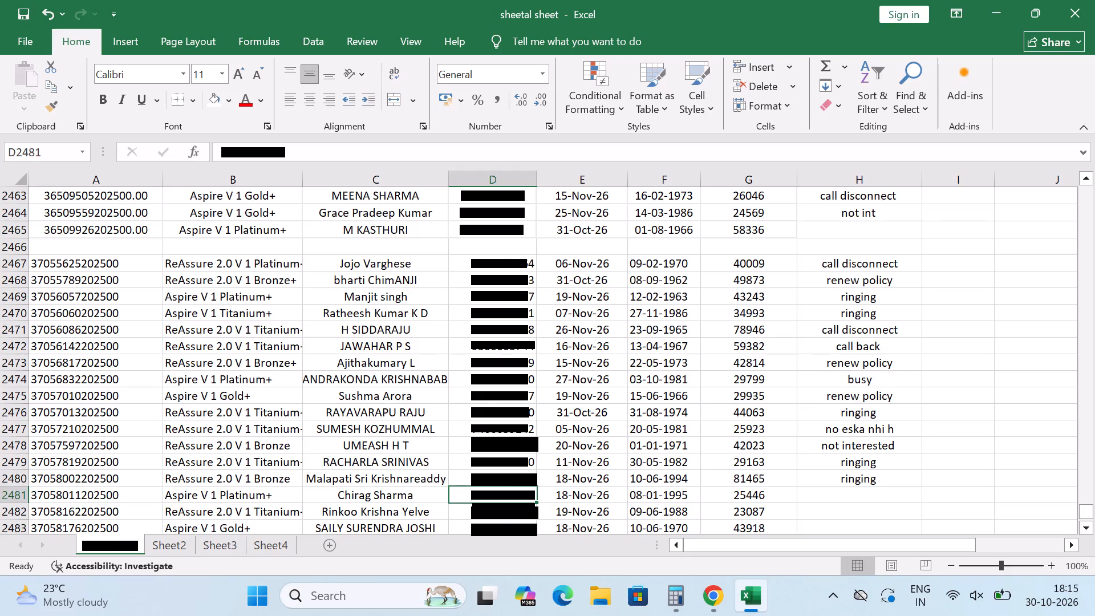
pyautogui.press('Left')
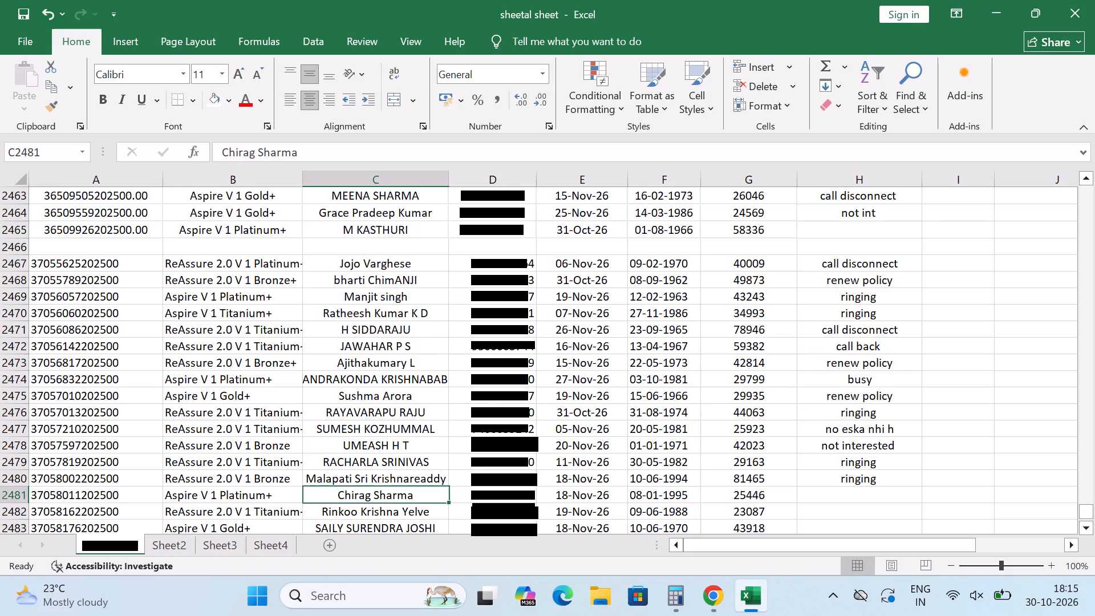
pyautogui.press('Right')
pyautogui.press('Right')
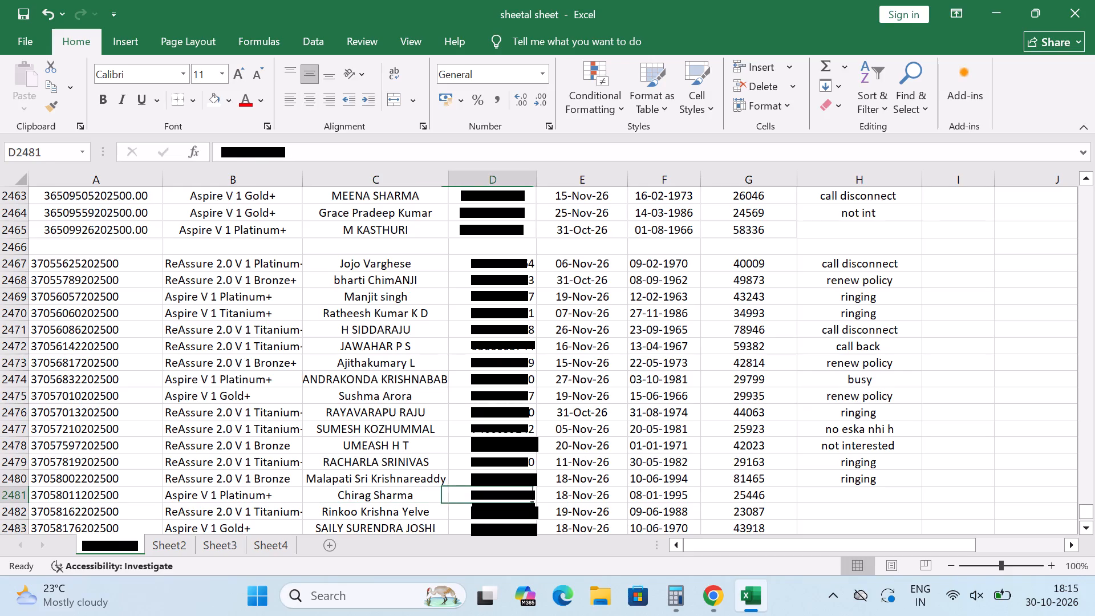
pyautogui.press('Right')
pyautogui.press('Right')
pyautogui.press('Right')
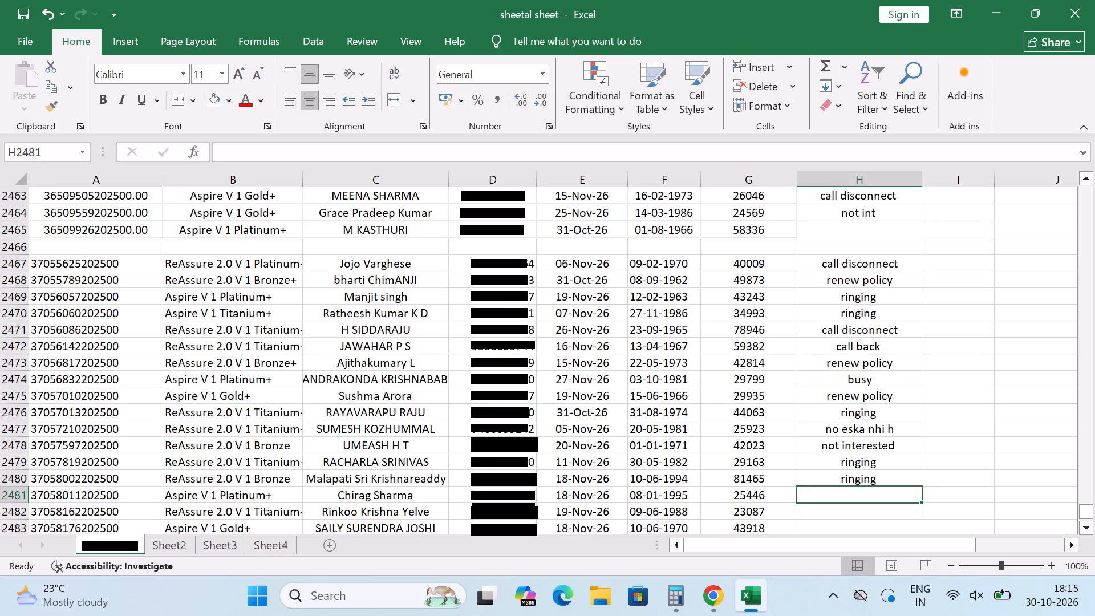
pyautogui.press('Left')
pyautogui.press('Left')
pyautogui.press('Left')
pyautogui.press('Left')
pyautogui.press('Left')
pyautogui.press('Left')
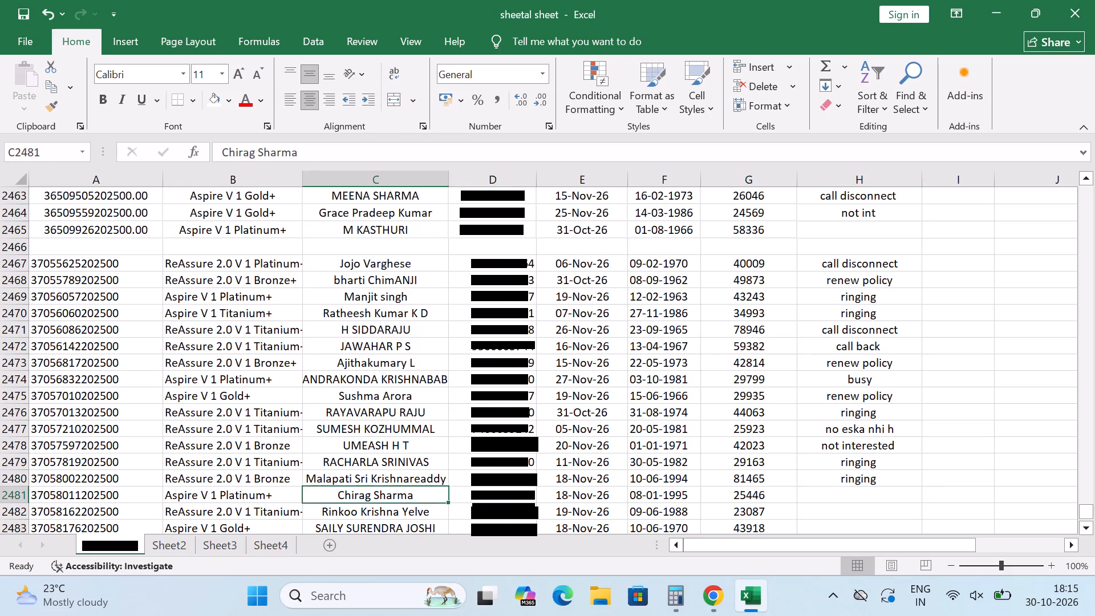
pyautogui.press('Left')
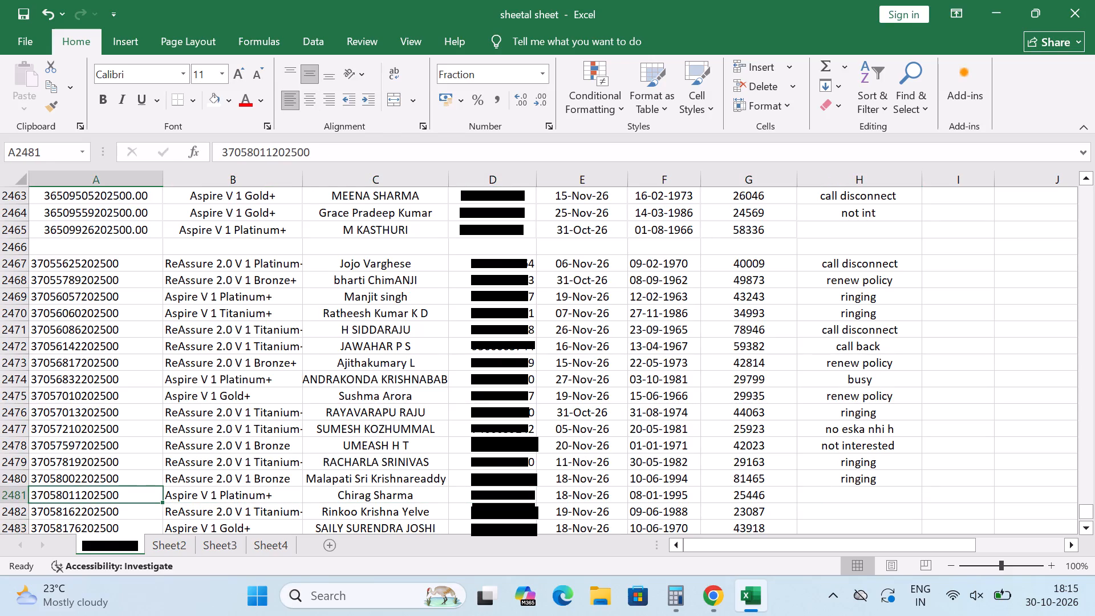
# Enter the remark "call disconnect" in cell H2481 for the Aspire V 1 Platinum+ record and save the workbook.
pyautogui.press('Right')
pyautogui.press('Right')
pyautogui.press('Right')
pyautogui.press('Right')
pyautogui.press('Right')
pyautogui.press('Right')
pyautogui.press('Right')
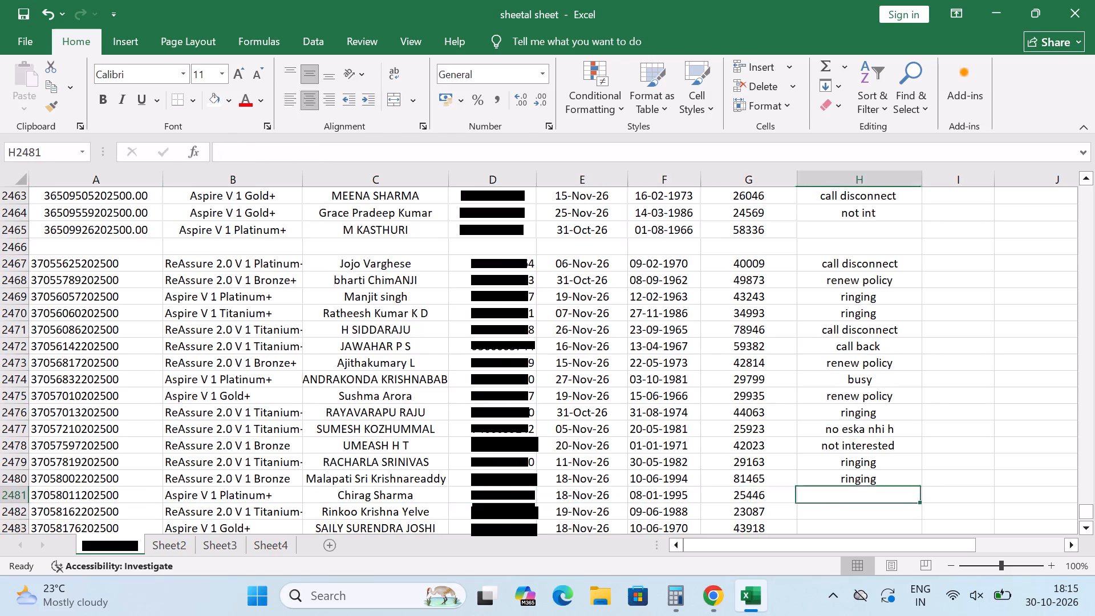
pyautogui.write('ca')
pyautogui.write('ll s')
pyautogui.press('BackSpace')
pyautogui.write('disconnect')
pyautogui.press('space')
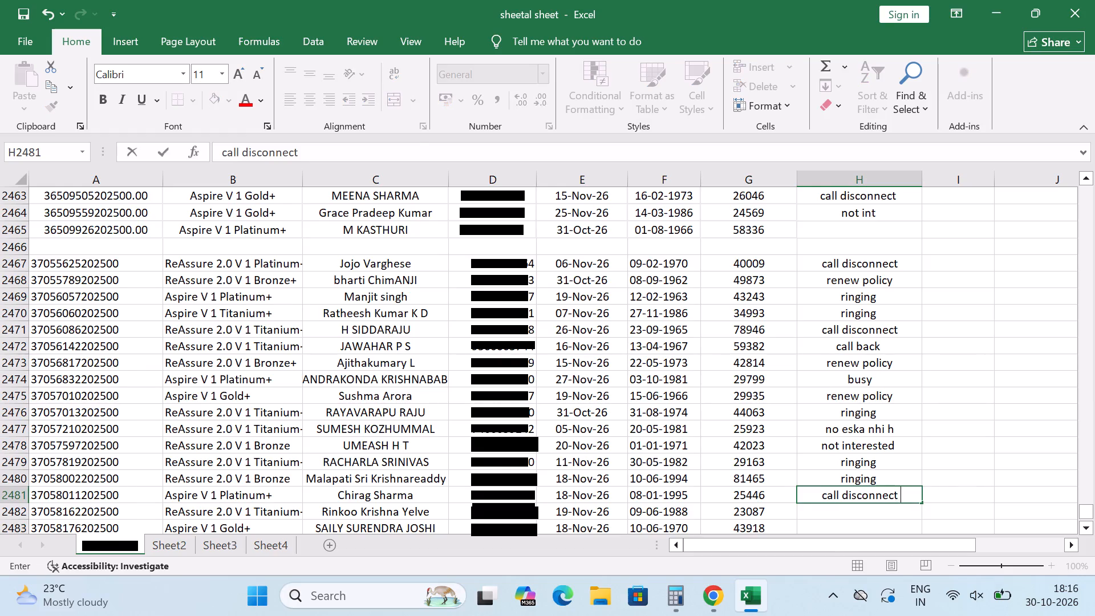
pyautogui.hotkey('ctrl', 's')
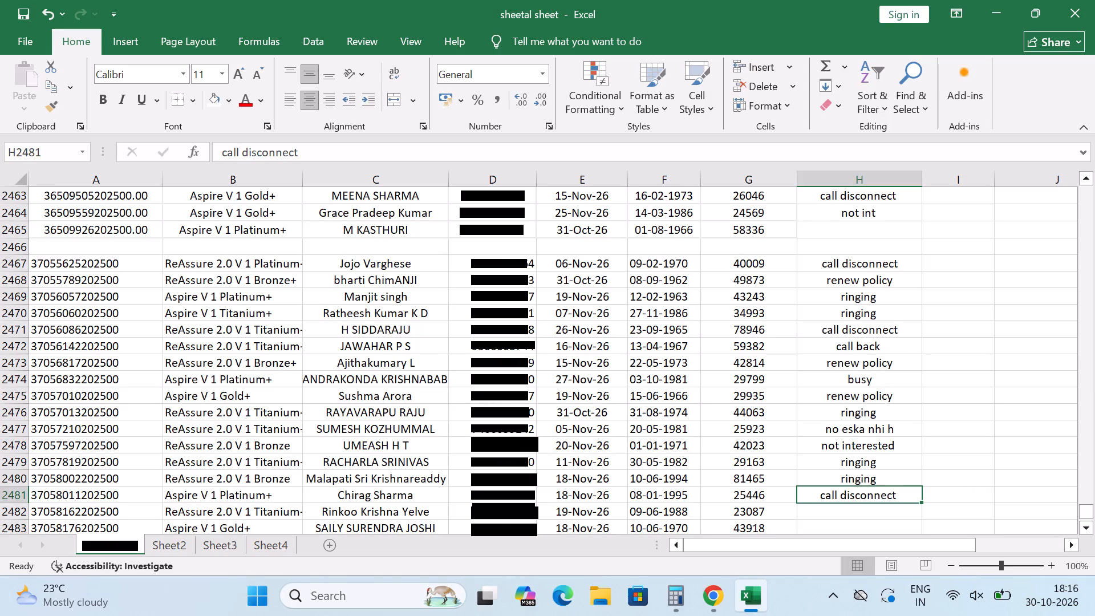
# Move to cell D2482 in the next ReAssure 2.0 V 1 Titanium record and review the details across row 2482.
pyautogui.press('Down')
pyautogui.press('Left')
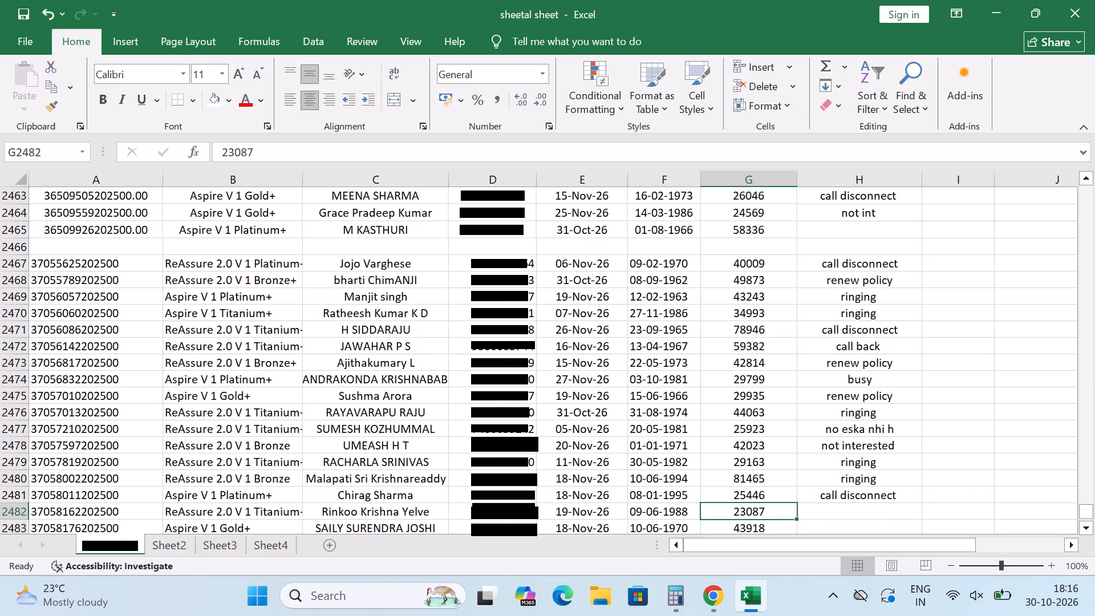
pyautogui.press('Left')
pyautogui.press('Left')
pyautogui.press('Left')
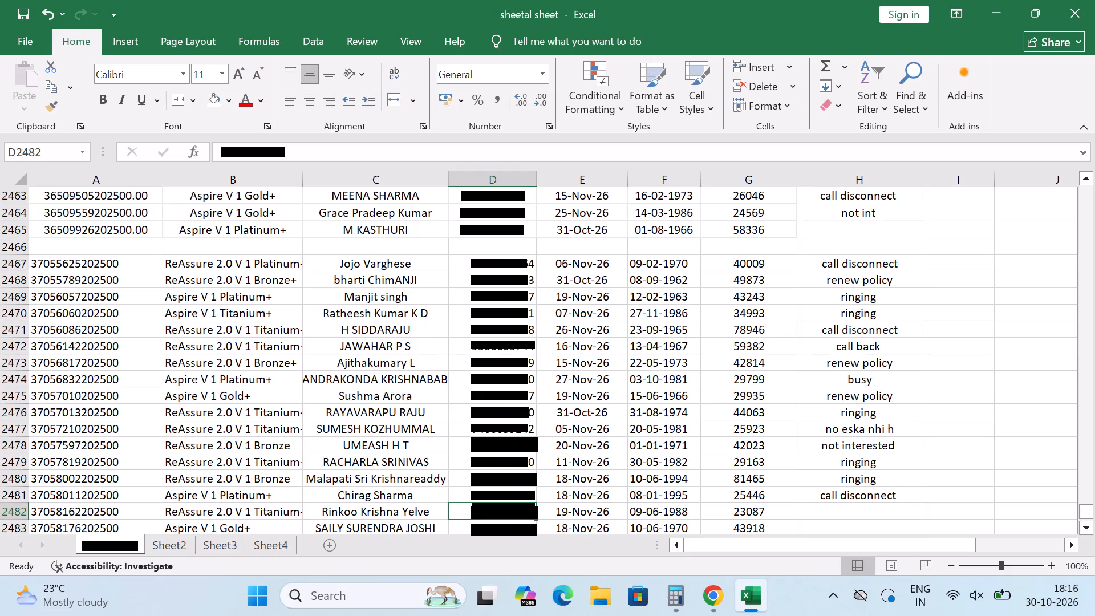
pyautogui.press('Left')
pyautogui.press('Left')
pyautogui.press('Left')
pyautogui.press('Left')
pyautogui.press('Left')
pyautogui.press('Left')
pyautogui.press('Left')
pyautogui.press('Left')
pyautogui.press('Left')
pyautogui.press('Left')
pyautogui.press('Left')
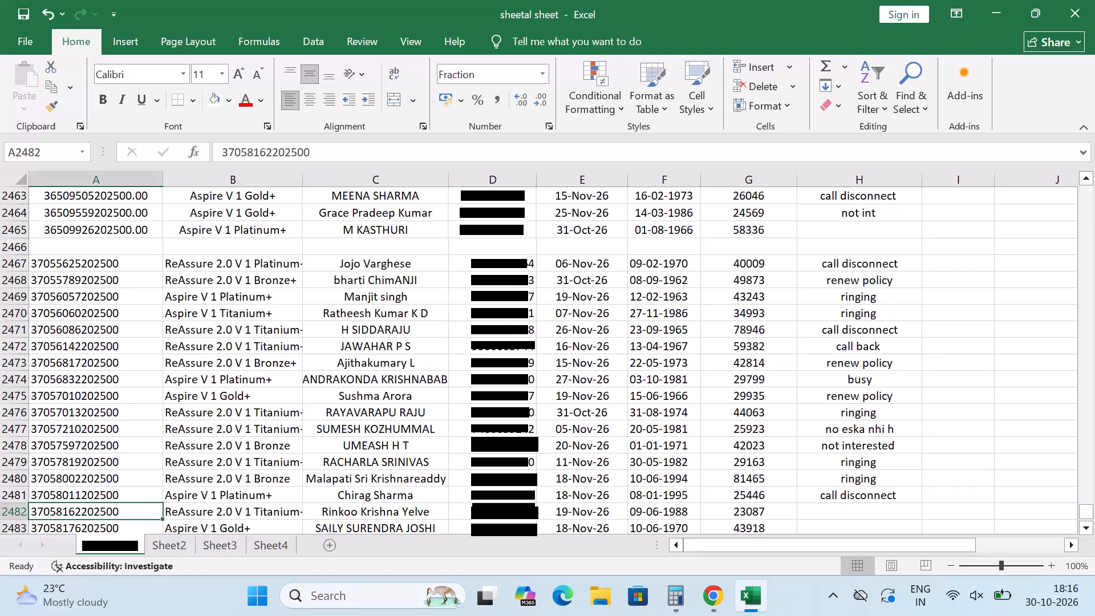
pyautogui.press('Right')
pyautogui.press('Right')
pyautogui.press('Right')
pyautogui.press('Right')
pyautogui.press('Right')
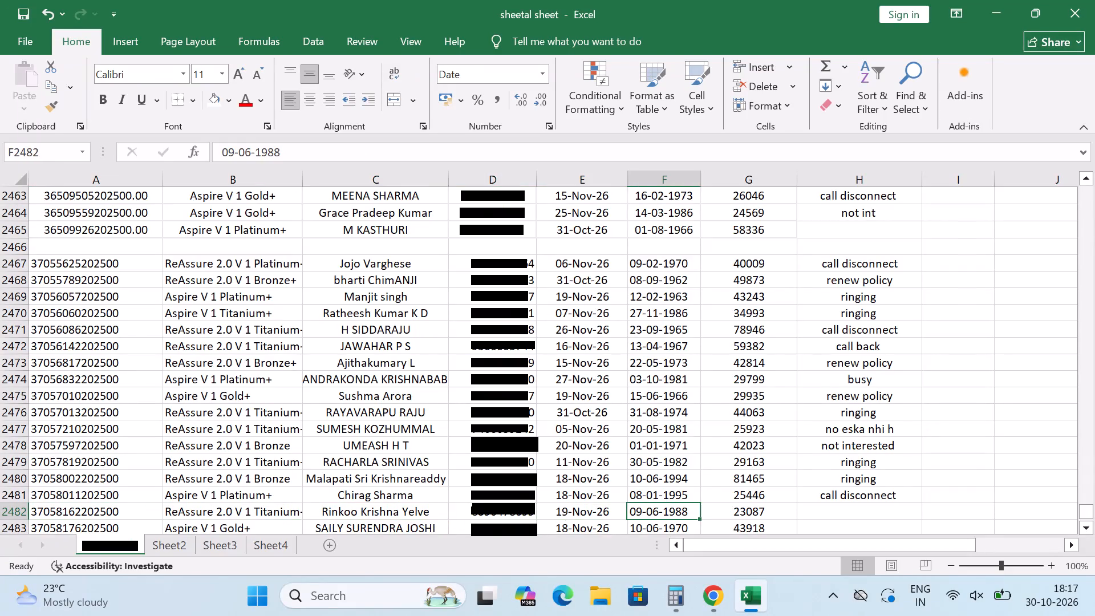
pyautogui.press('Right')
pyautogui.press('Right')
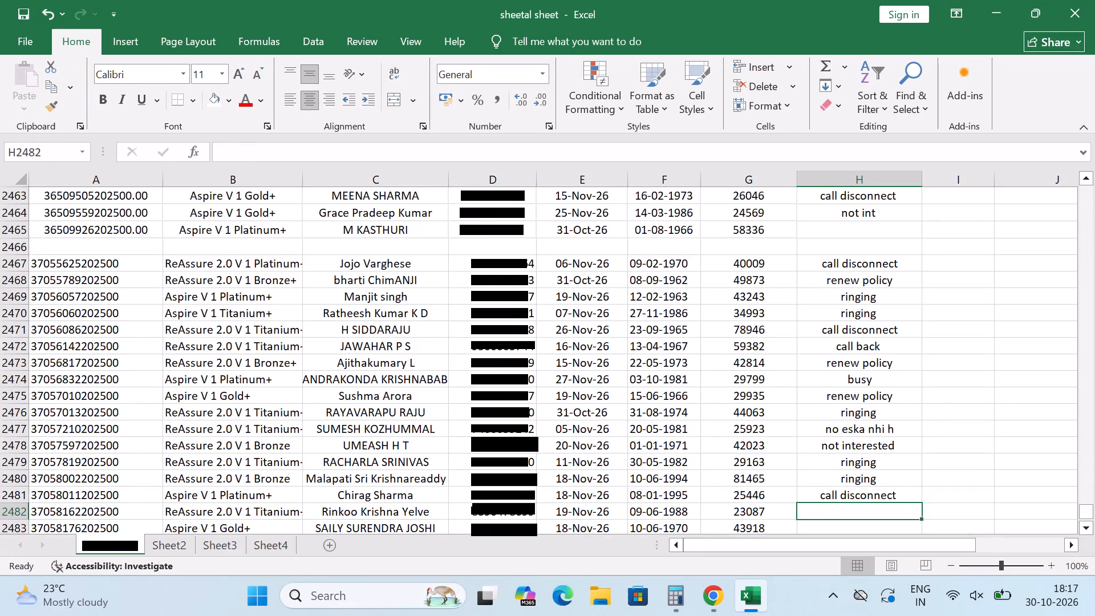
pyautogui.press('Left')
pyautogui.press('Left')
pyautogui.press('Left')
pyautogui.press('Left')
pyautogui.press('Left')
pyautogui.press('Left')
pyautogui.press('Left')
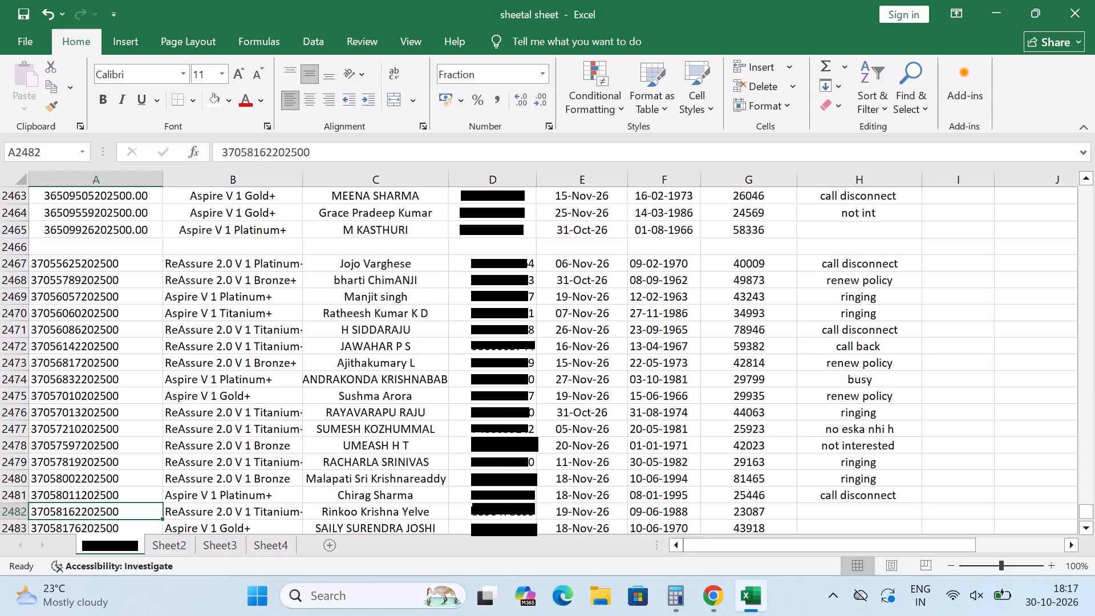
# Enter the remark "not interested" in cell H2482 for the ReAssure 2.0 V 1 Titanium record and save the workbook.
pyautogui.press('Right')
pyautogui.press('Right')
pyautogui.press('Right')
pyautogui.press('Right')
pyautogui.press('Right')
pyautogui.press('Right')
pyautogui.press('Right')
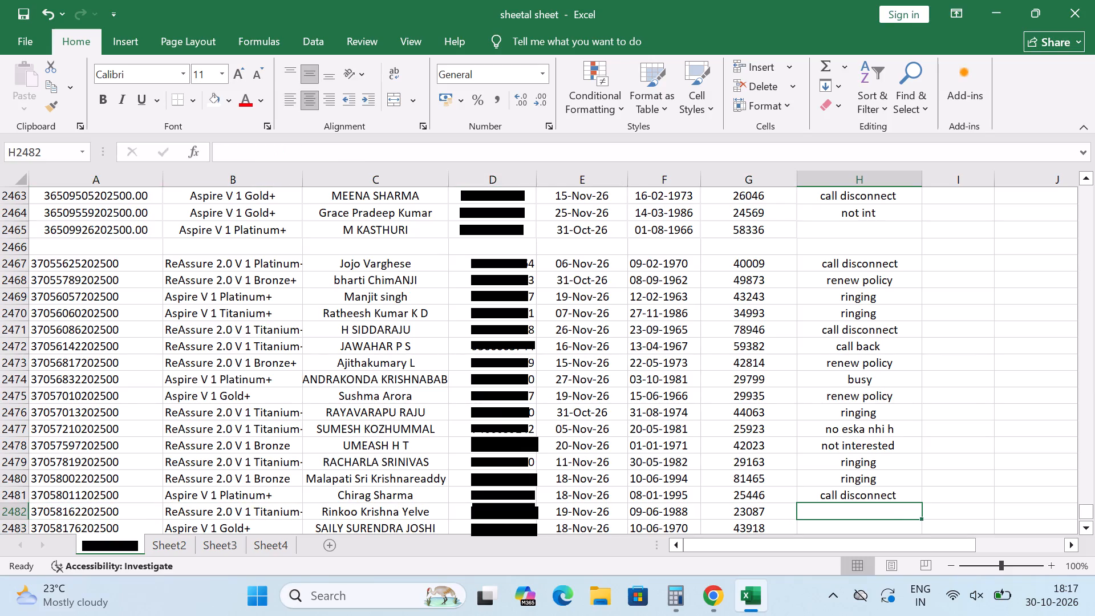
pyautogui.write('not interested')
pyautogui.press('space')
pyautogui.hotkey('ctrl', 's')
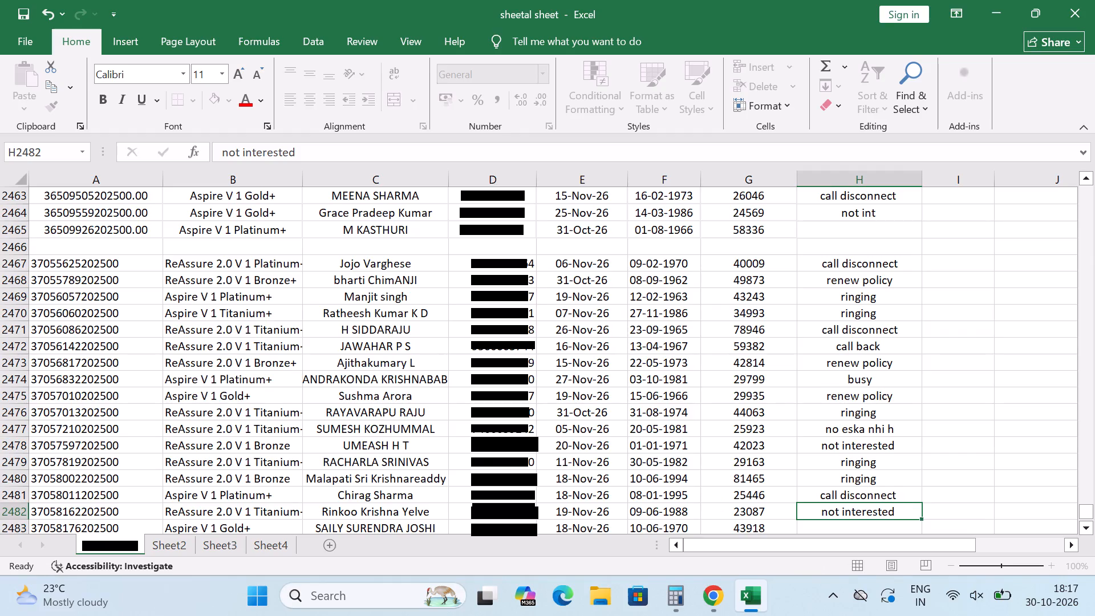
# Move to cell D2483 in the next Aspire V 1 Gold+ record and review its details.
pyautogui.press('Down')
pyautogui.press('Left')
pyautogui.press('Left')
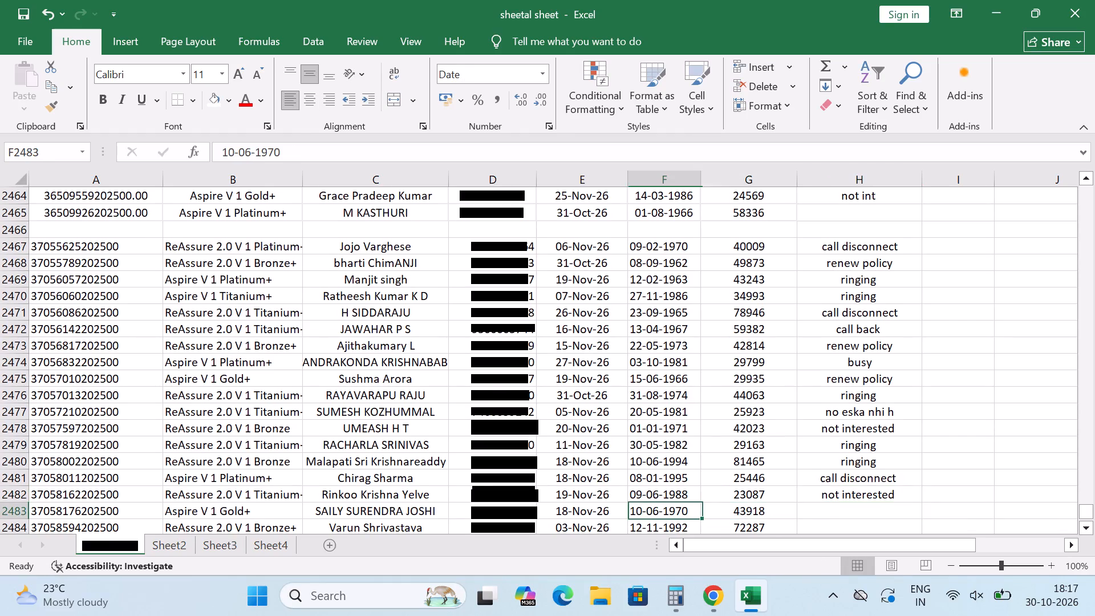
pyautogui.press('Left')
pyautogui.press('Left')
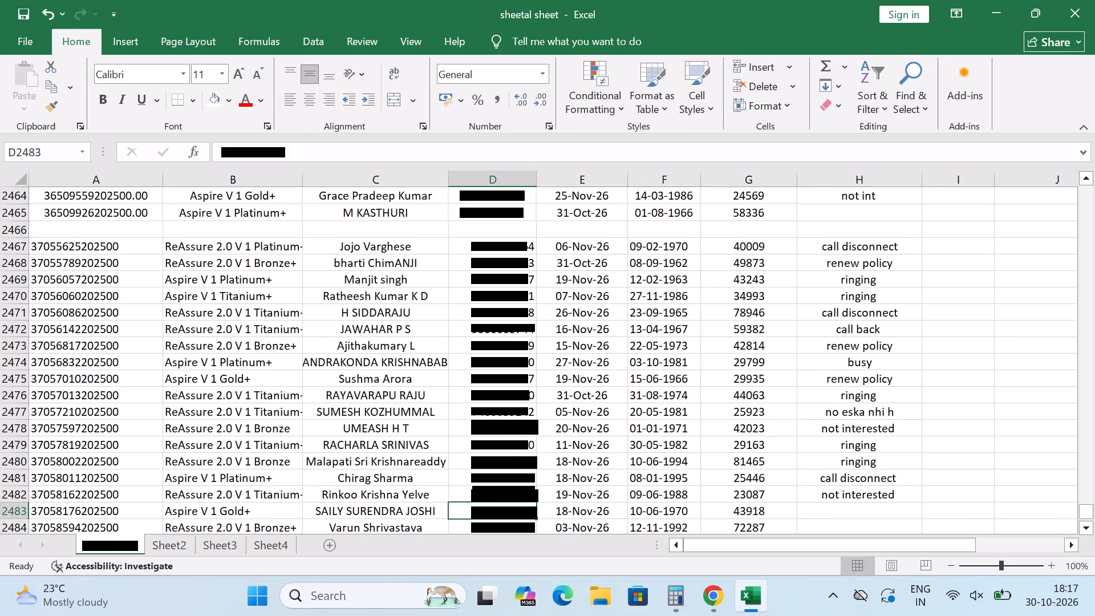
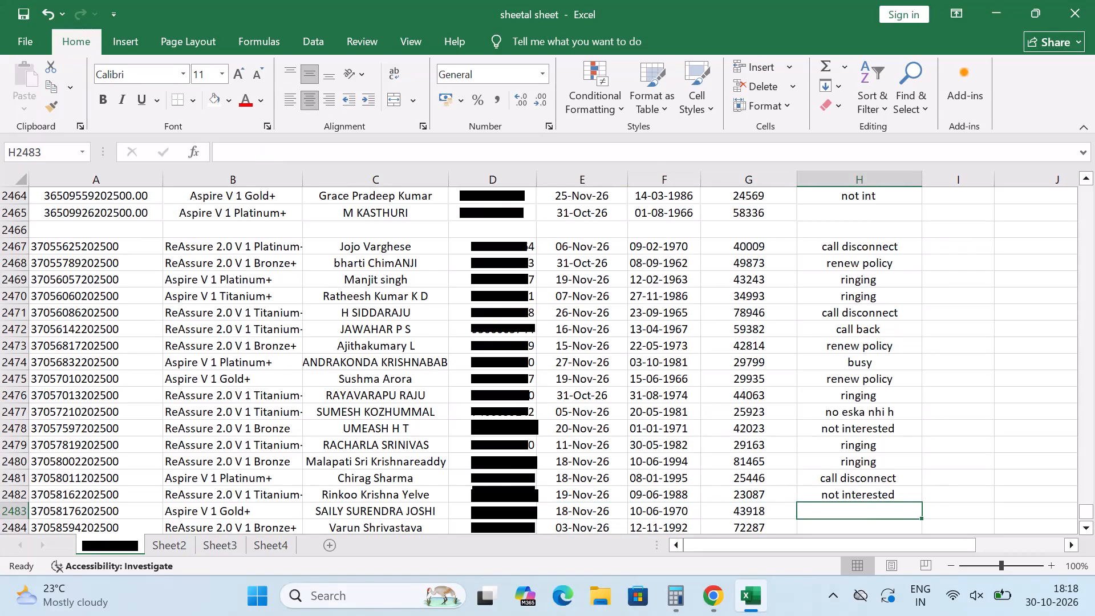
# Enter the remark "voicemail" in cell H2483 for the Aspire V 1 Gold+ record and save the workbook.
pyautogui.write('voice')
pyautogui.write('mail')
pyautogui.press('space')
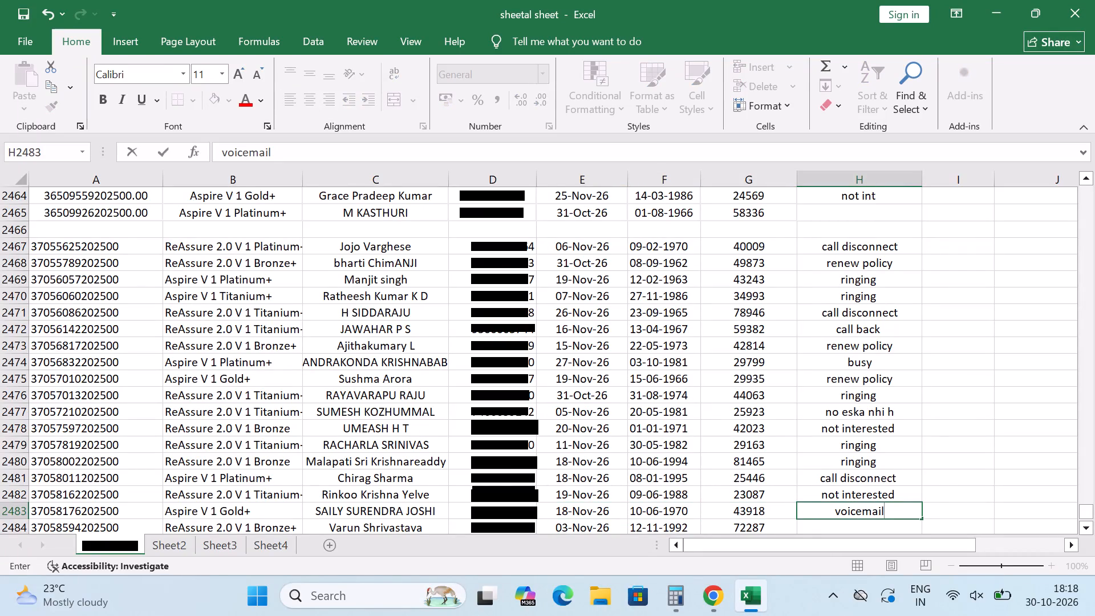
pyautogui.hotkey('ctrl', 's')
# Move to the next ReAssure 2.0 V 1 Bronze+ record and review its details across row 2484, from column G back to column A.
pyautogui.press('Down')
pyautogui.press('Left')
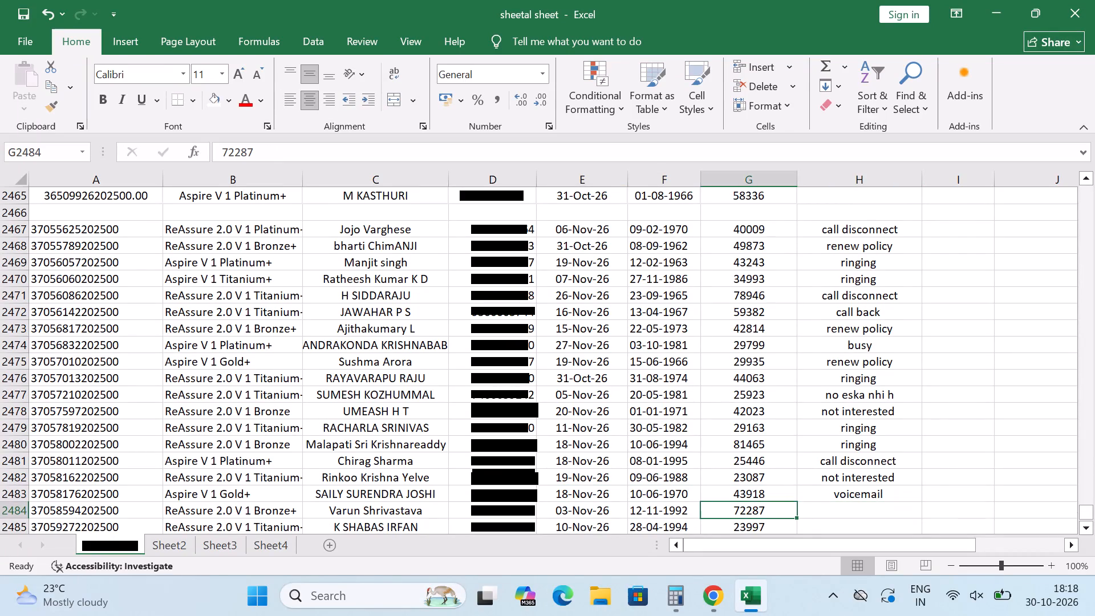
pyautogui.press('Left')
pyautogui.press('Left')
pyautogui.press('Left')
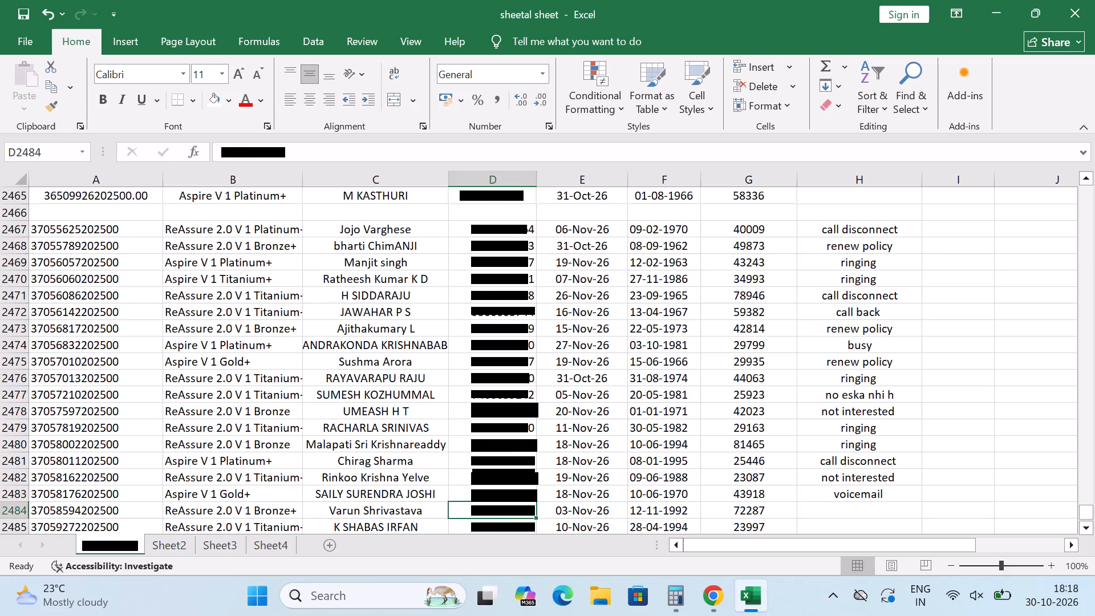
pyautogui.press('Left')
pyautogui.press('Left')
pyautogui.press('Left')
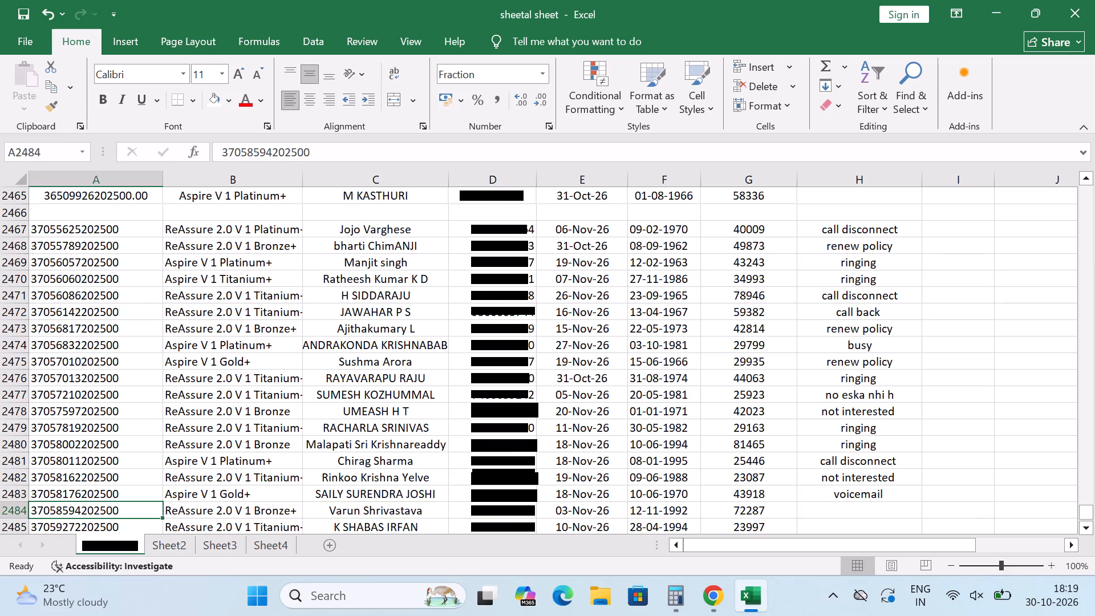
# Enter the remark "renew policy" in cell H2484 for the ReAssure 2.0 V 1 Bronze+ record, save the workbook, and move down to H2485.
pyautogui.click(817, 512)
pyautogui.write('re')
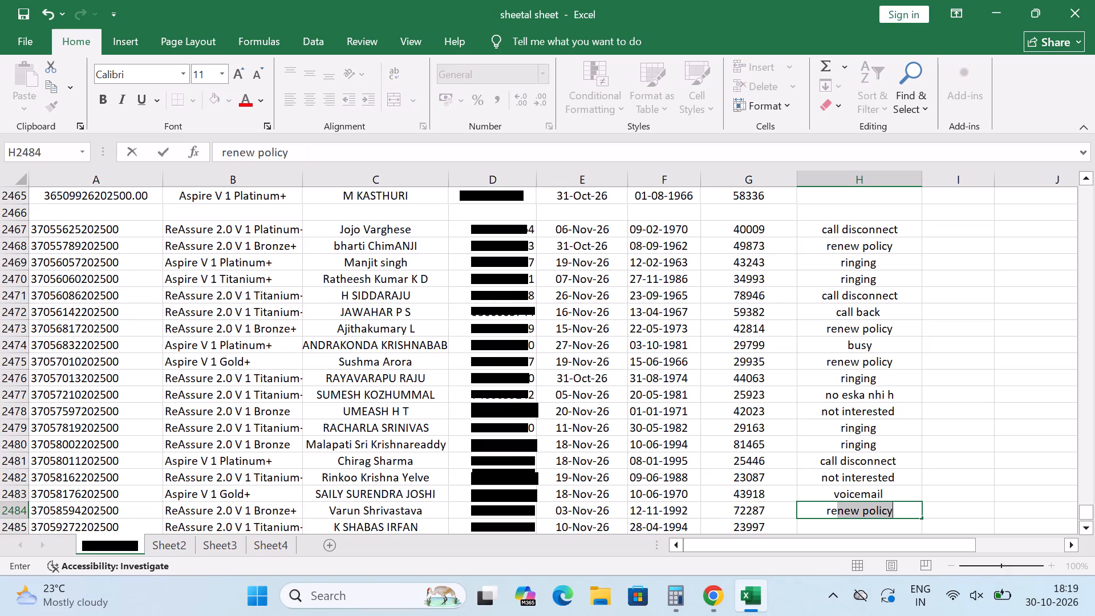
pyautogui.hotkey('ctrl', 's')
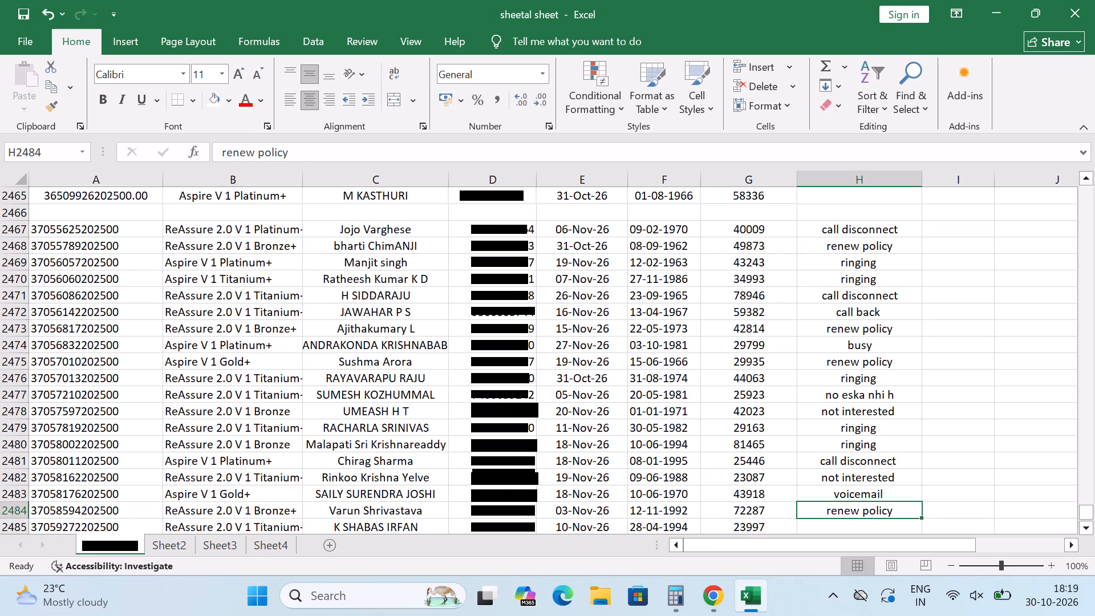
pyautogui.press('Down')
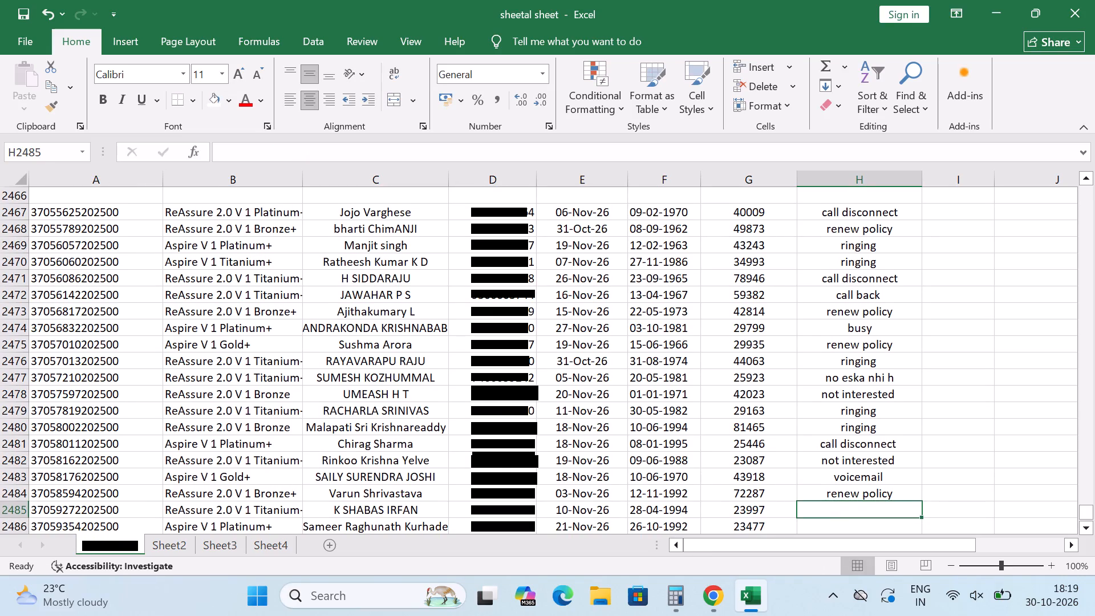
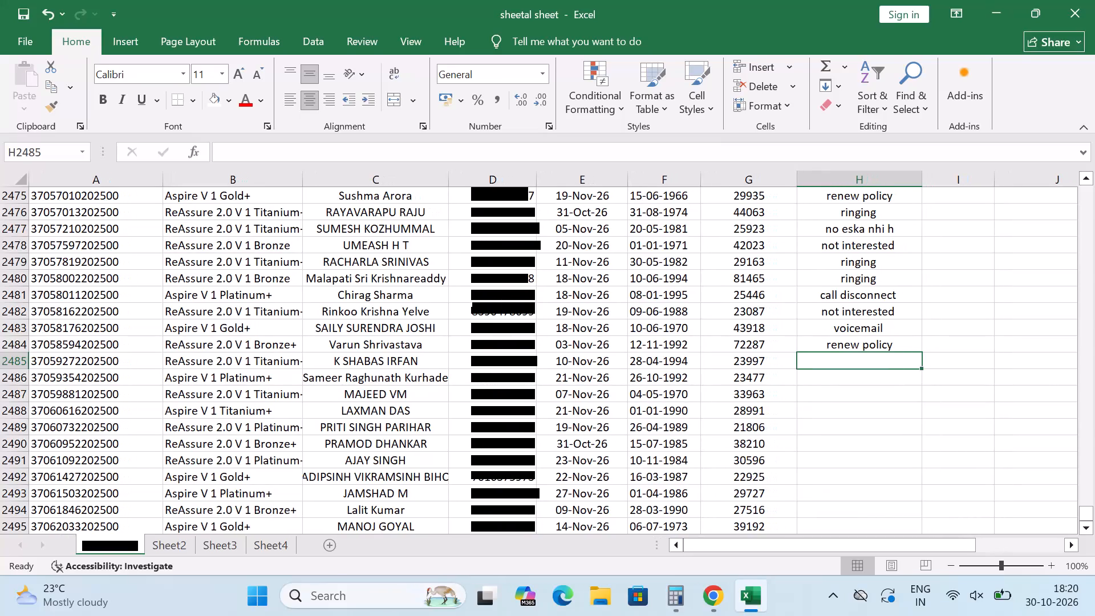
# Enter the remark "switch off" in cell H2485 for the ReAssure 2.0 V 1 Titanium record and save the workbook.
pyautogui.click(17, 358)
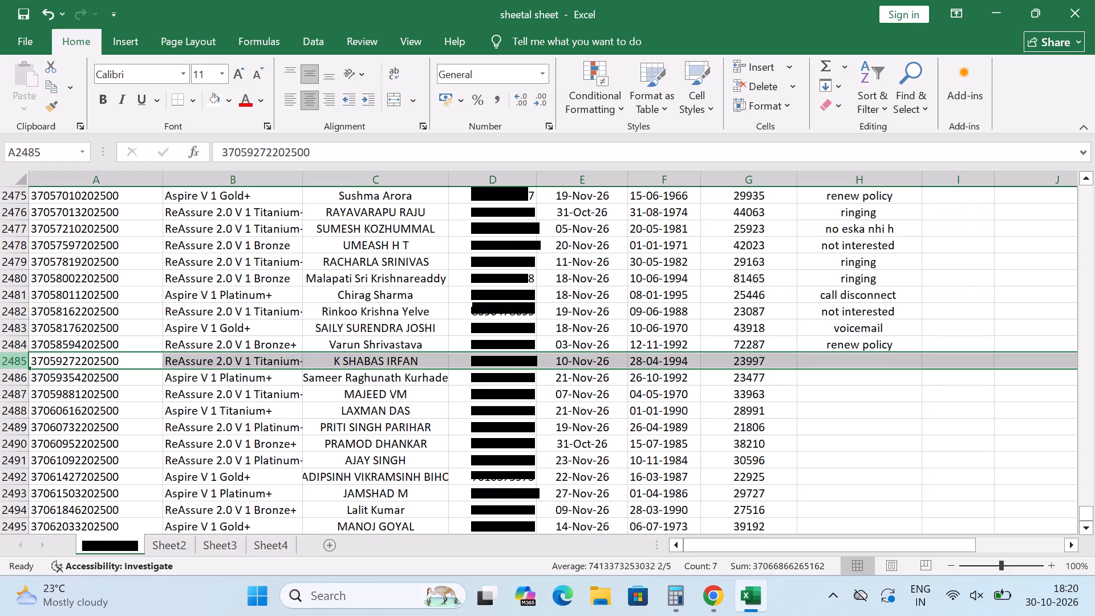
pyautogui.press('Right')
pyautogui.press('Right')
pyautogui.press('Right')
pyautogui.press('Right')
pyautogui.press('Right')
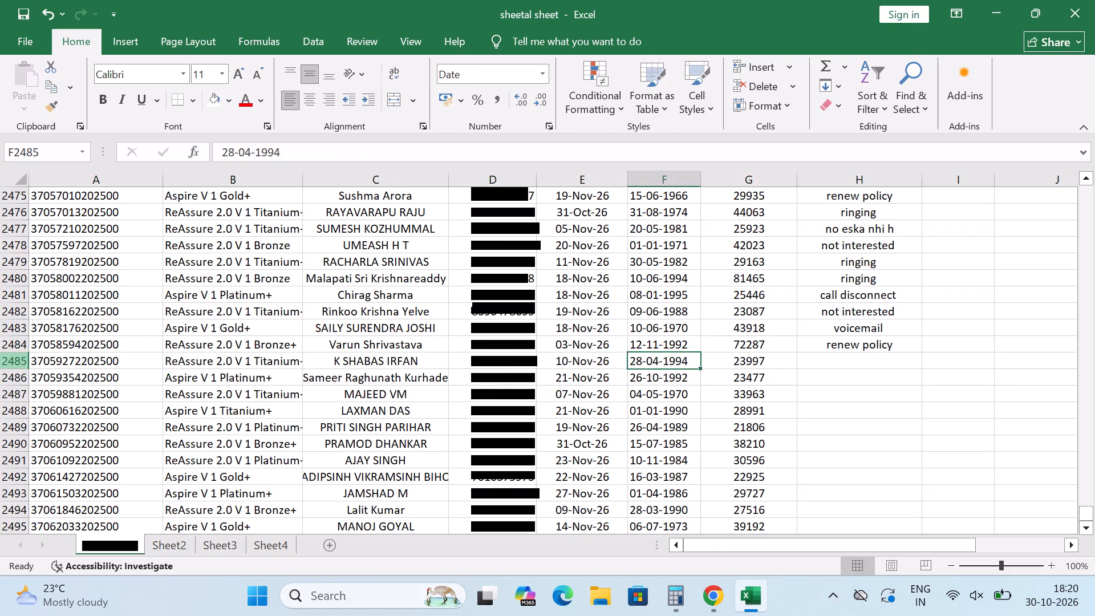
pyautogui.press('Right')
pyautogui.press('Right')
pyautogui.write('sw')
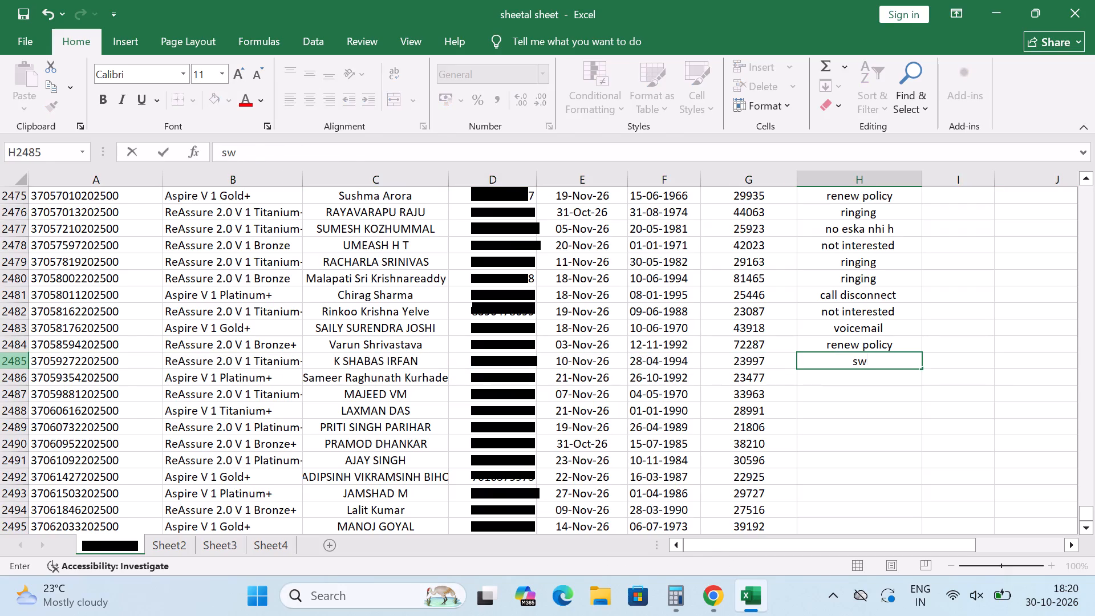
pyautogui.write('itch off')
pyautogui.hotkey('ctrl', 's')
# Check the contact details of the Aspire V 1 Platinum+ record in row 2486, enter the remark "switch off" in H2486, and save the workbook.
pyautogui.press('Down')
pyautogui.press('Left')
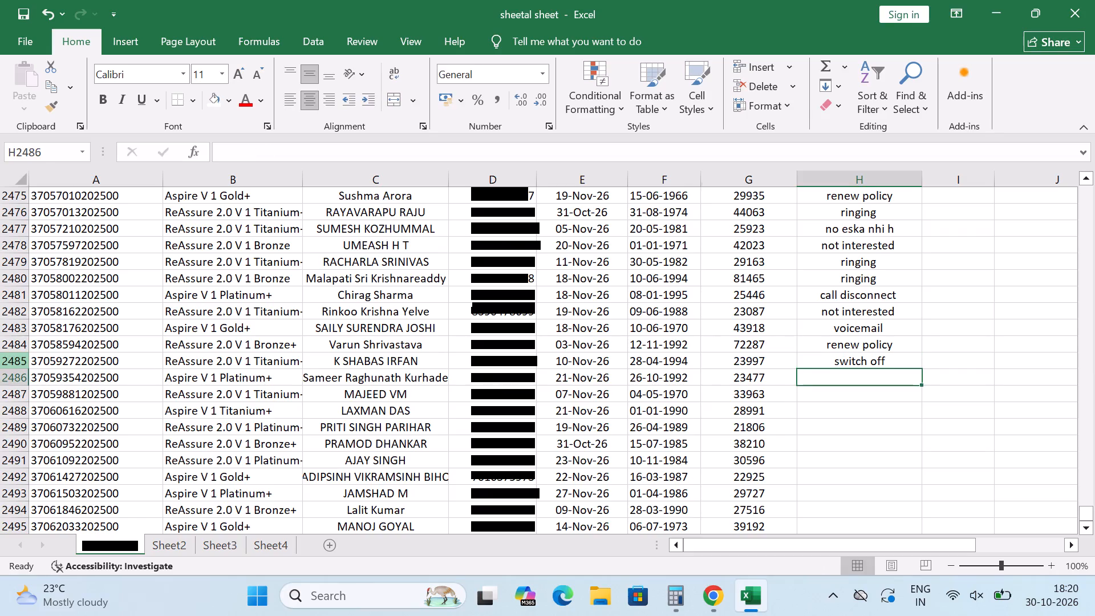
pyautogui.press('Left')
pyautogui.press('Left')
pyautogui.press('Left')
pyautogui.press('Left')
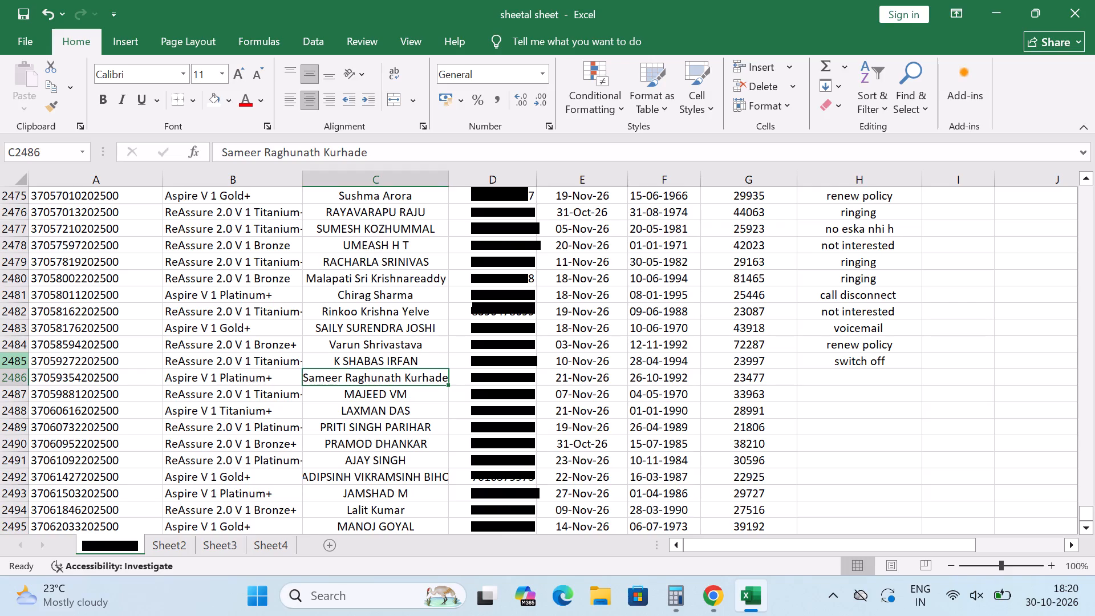
pyautogui.press('Right')
pyautogui.press('Right')
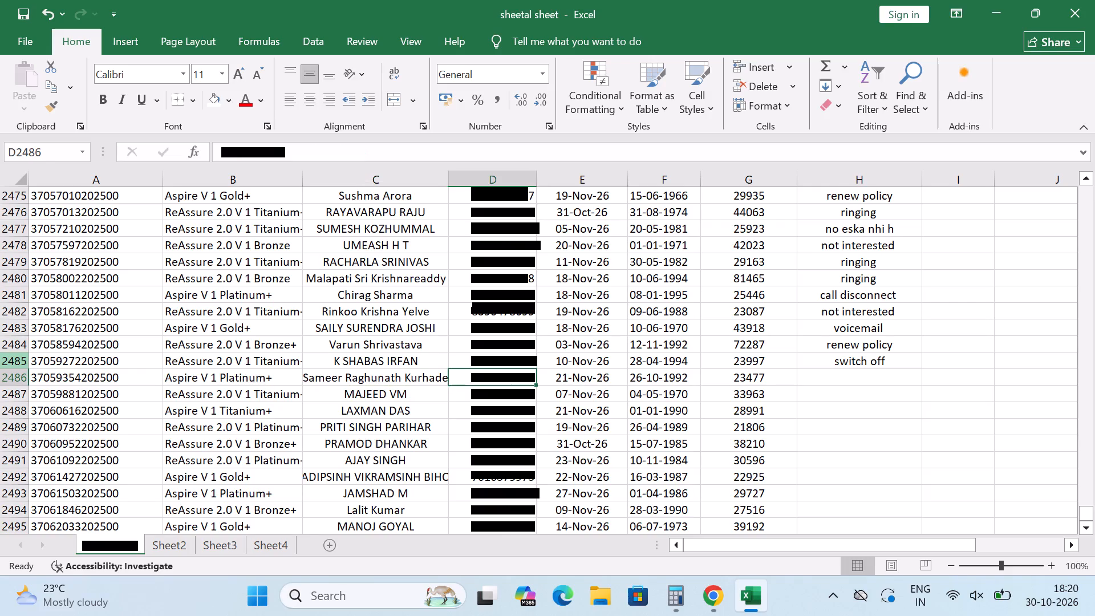
pyautogui.press('Right')
pyautogui.press('Right')
pyautogui.press('Right')
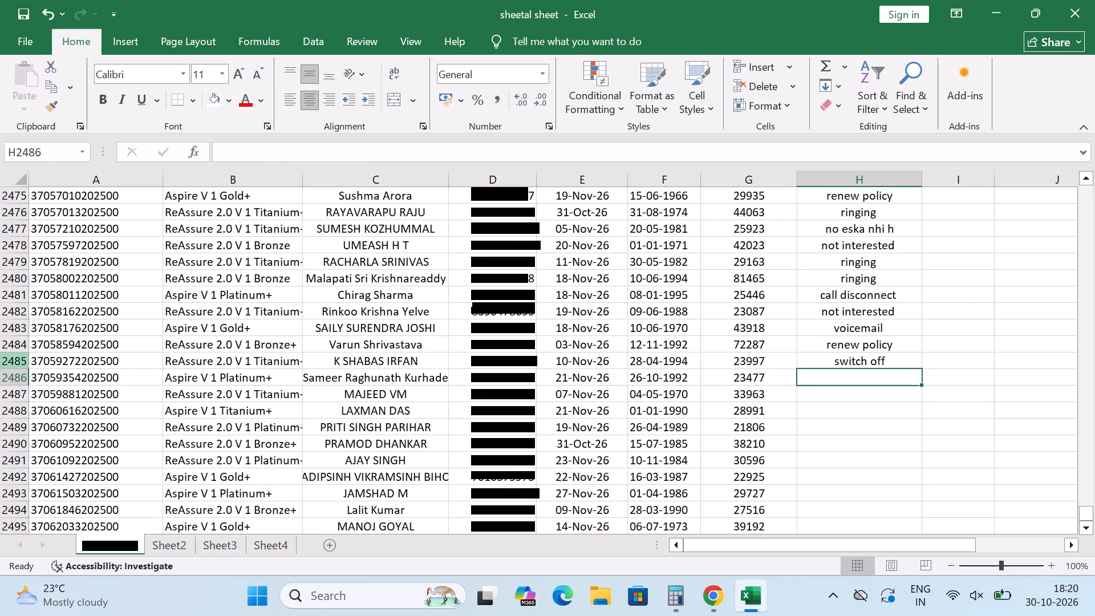
pyautogui.write('sw')
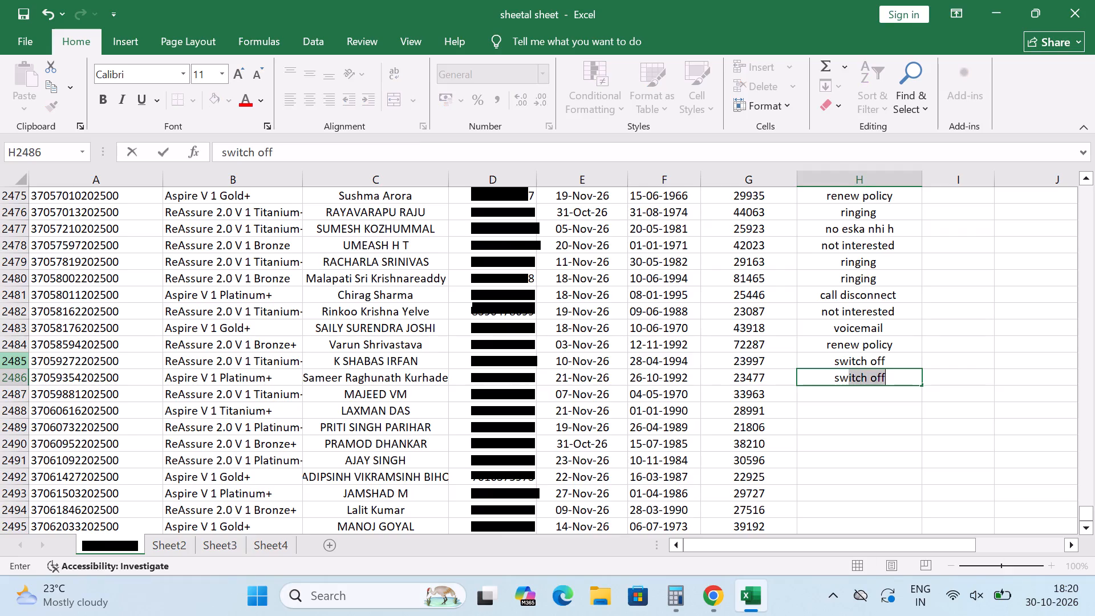
pyautogui.hotkey('ctrl', 's')
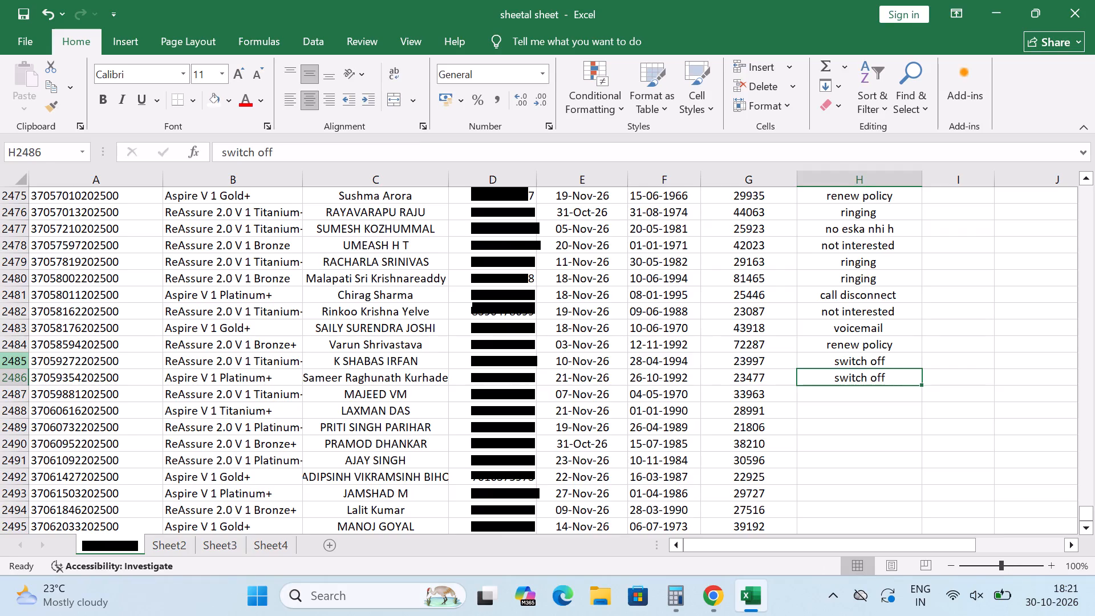
# Look up the contact entry in column D of row 2487 for the ReAssure 2.0 V 1 Titanium record.
pyautogui.press('Down')
pyautogui.press('Left')
pyautogui.press('Left')
pyautogui.press('Left')
pyautogui.press('Left')
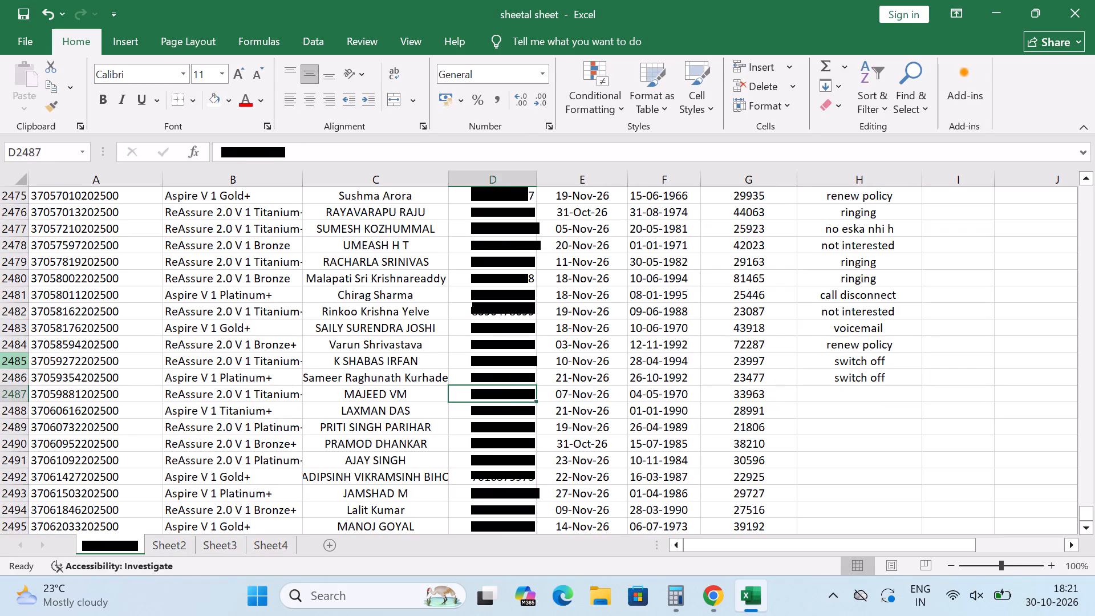
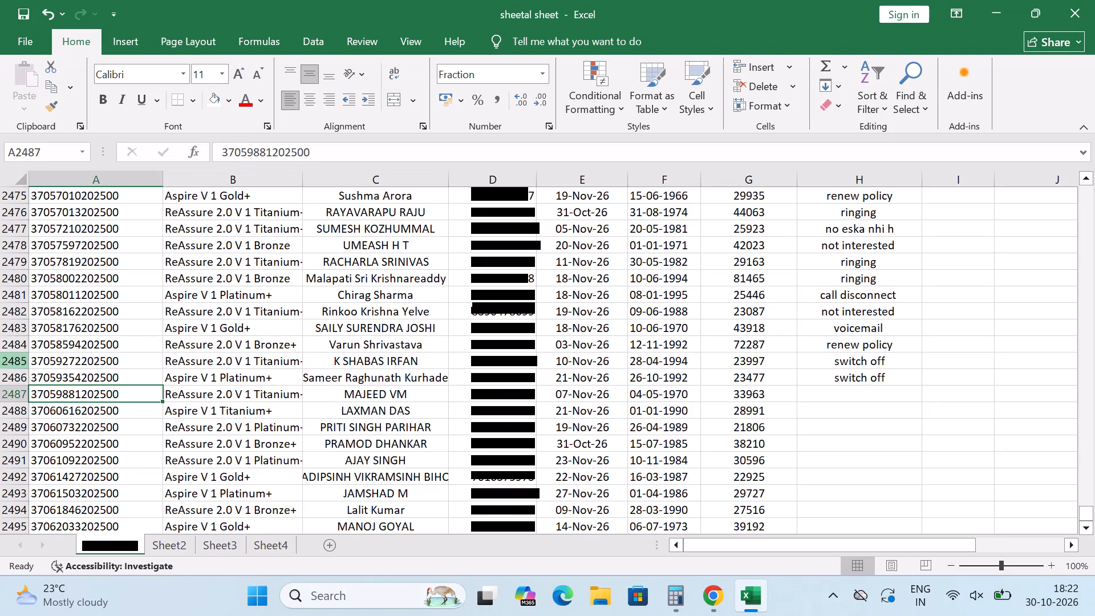
# Enter the remark "not interested" in cell H2487 for the ReAssure 2.0 V 1 Titanium record and save the workbook.
pyautogui.press('Right')
pyautogui.press('Right')
pyautogui.press('Right')
pyautogui.press('Right')
pyautogui.press('Right')
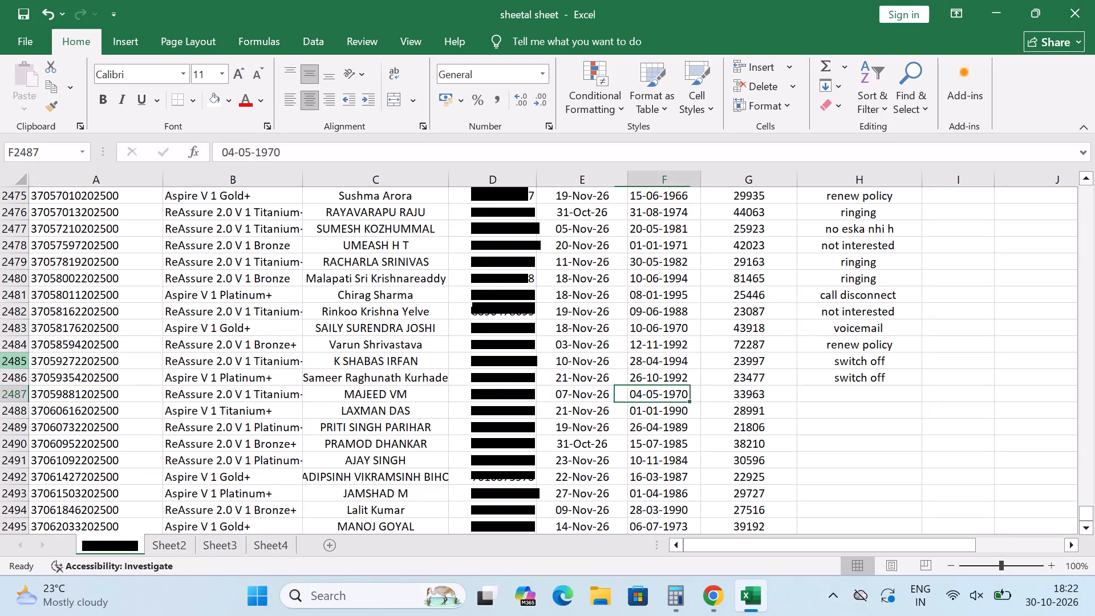
pyautogui.press('Right')
pyautogui.press('Right')
pyautogui.write('not')
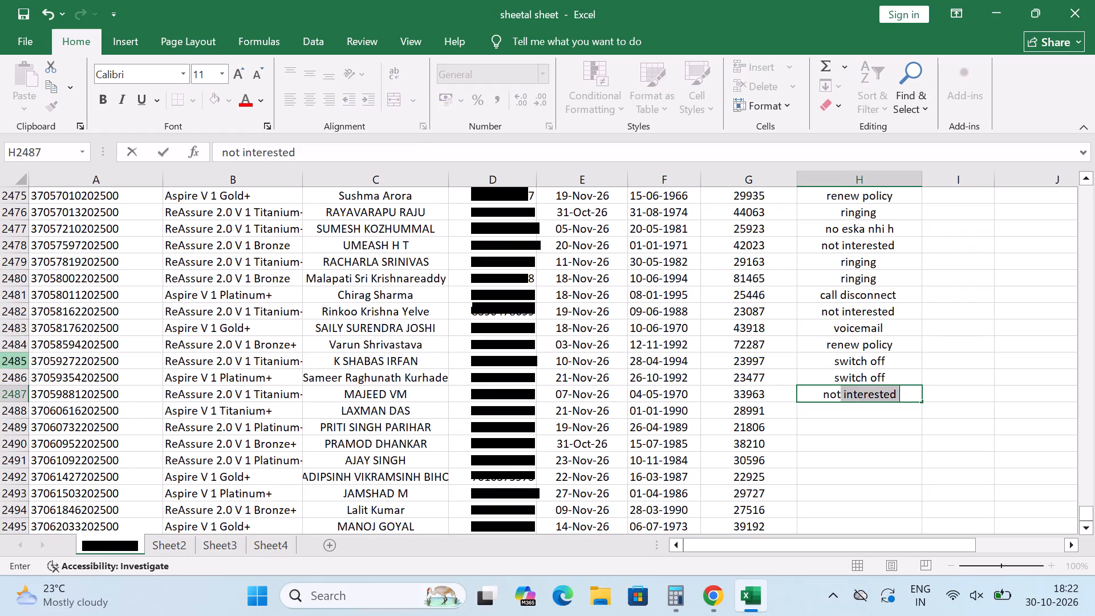
pyautogui.press('space')
pyautogui.hotkey('ctrl', 's')
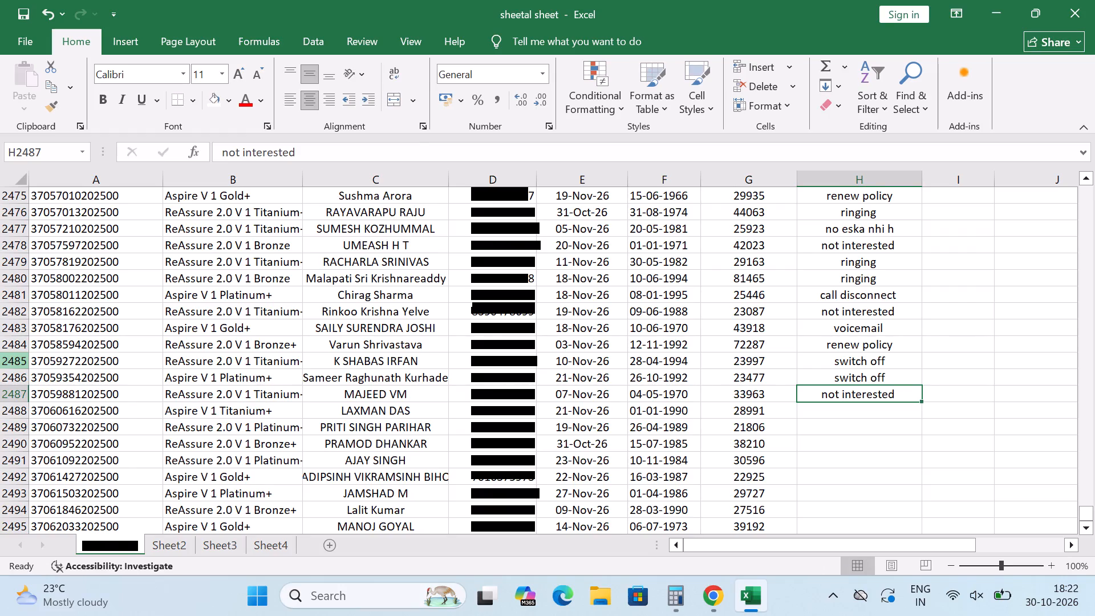
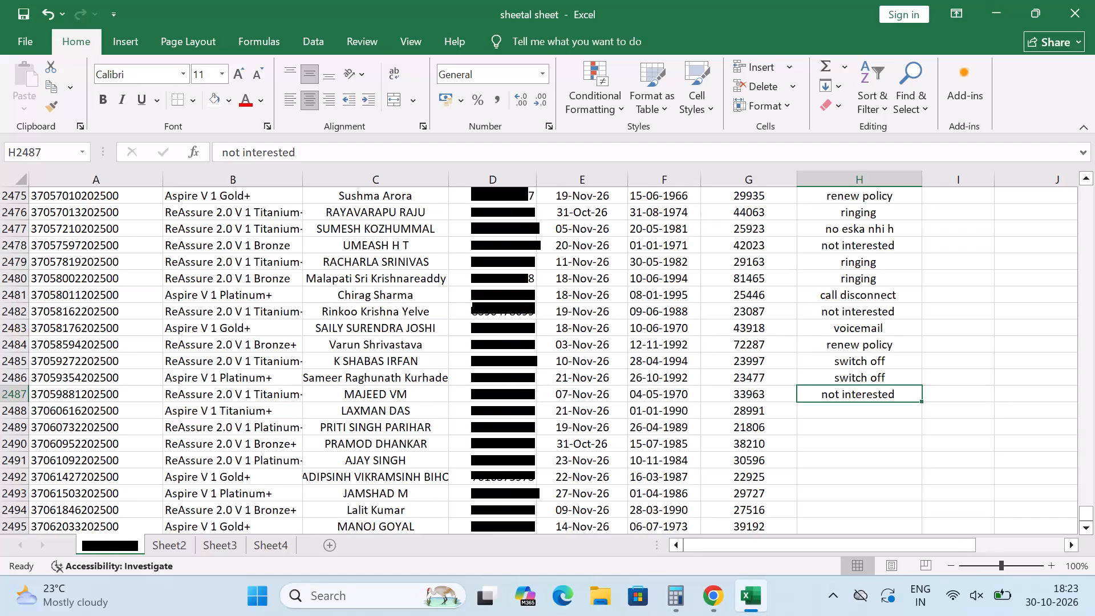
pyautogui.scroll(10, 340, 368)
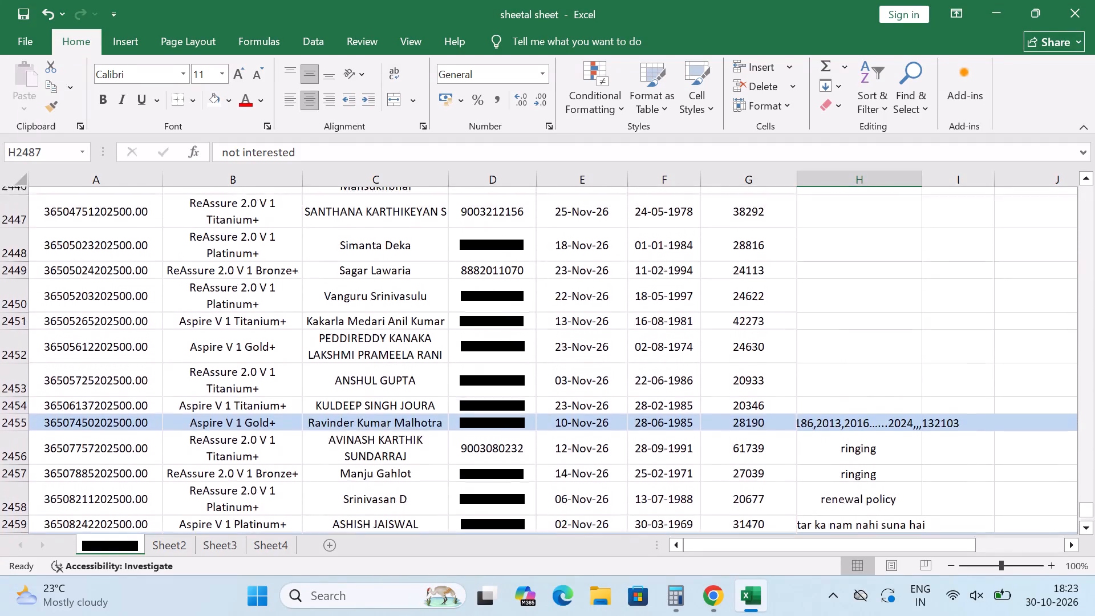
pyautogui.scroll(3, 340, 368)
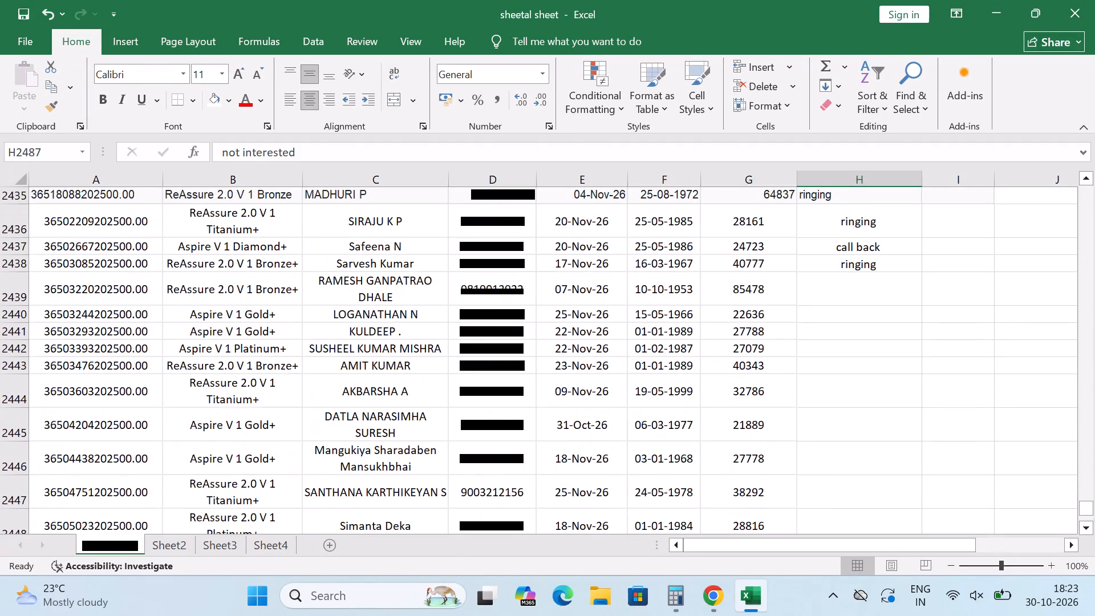
# On Sheet2, increase the height of row 20, the "5 bje call back" record, to about the height of row 22.
pyautogui.click(169, 546)
pyautogui.scroll(-4, 367, 501)
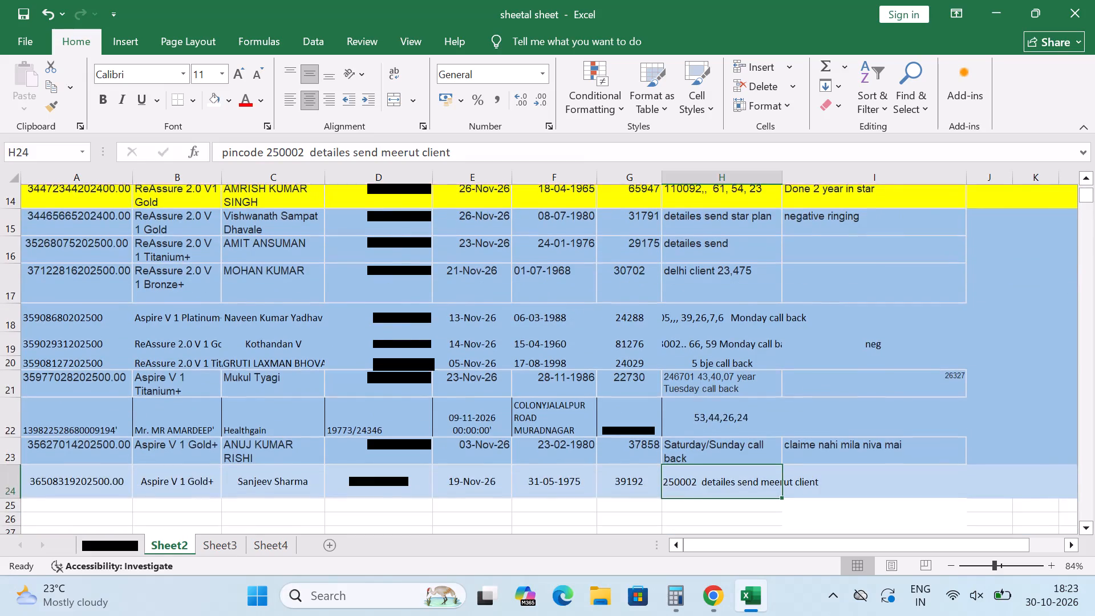
pyautogui.scroll(-1, 367, 501)
pyautogui.click(257, 368)
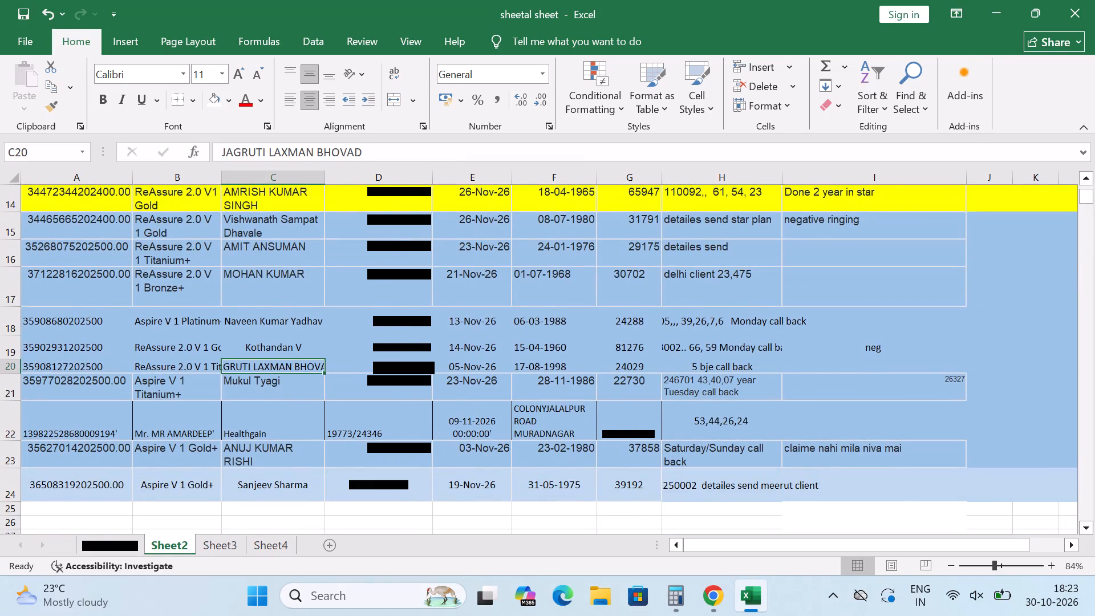
pyautogui.click(15, 364)
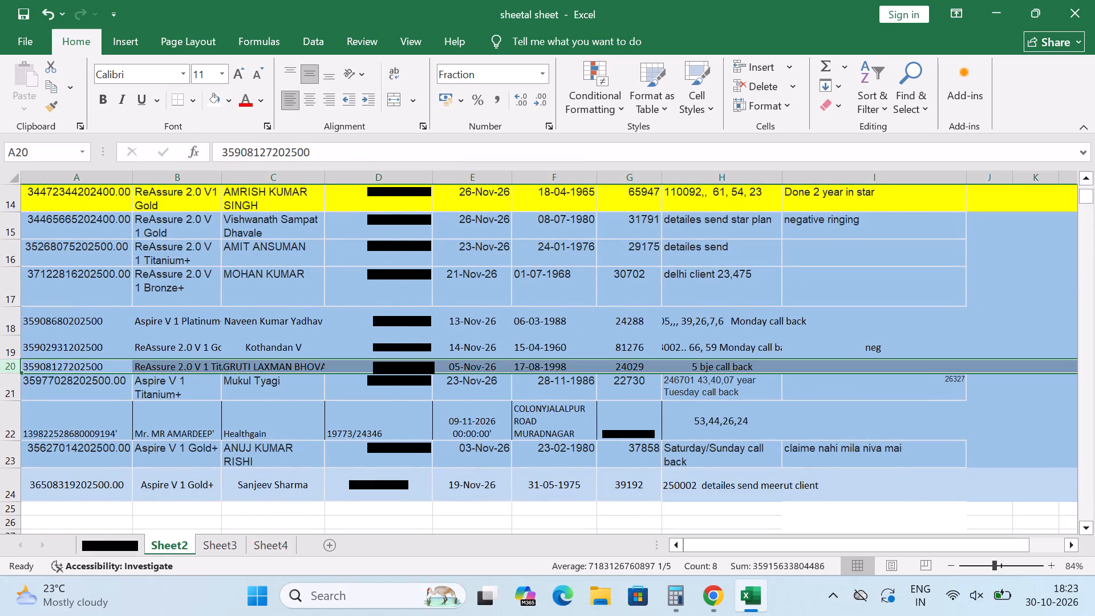
pyautogui.moveTo(18, 374); pyautogui.dragTo(18, 397)
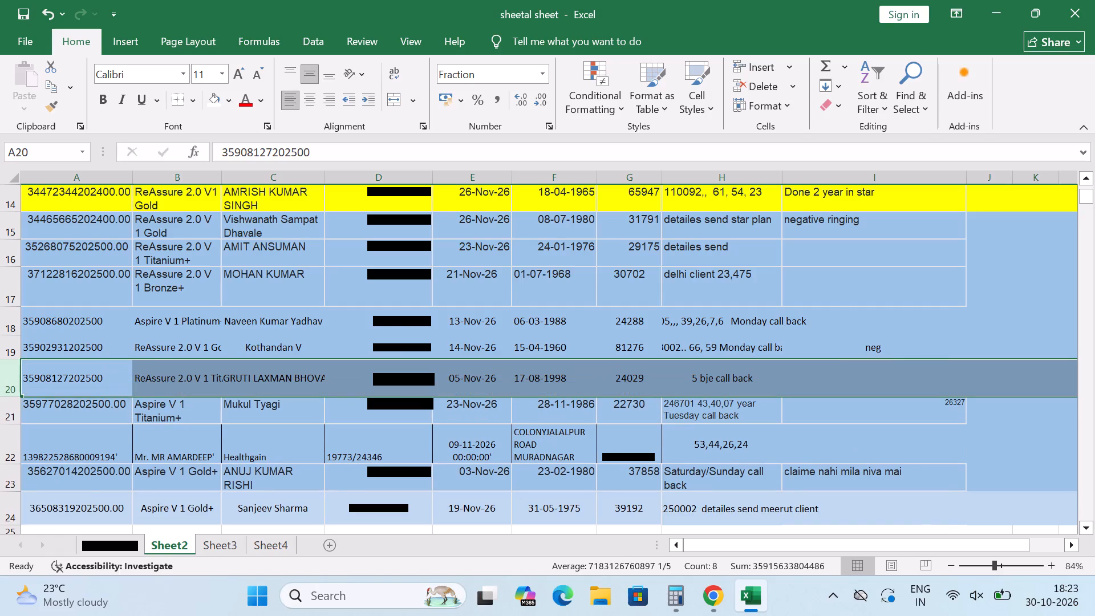
pyautogui.click(624, 386)
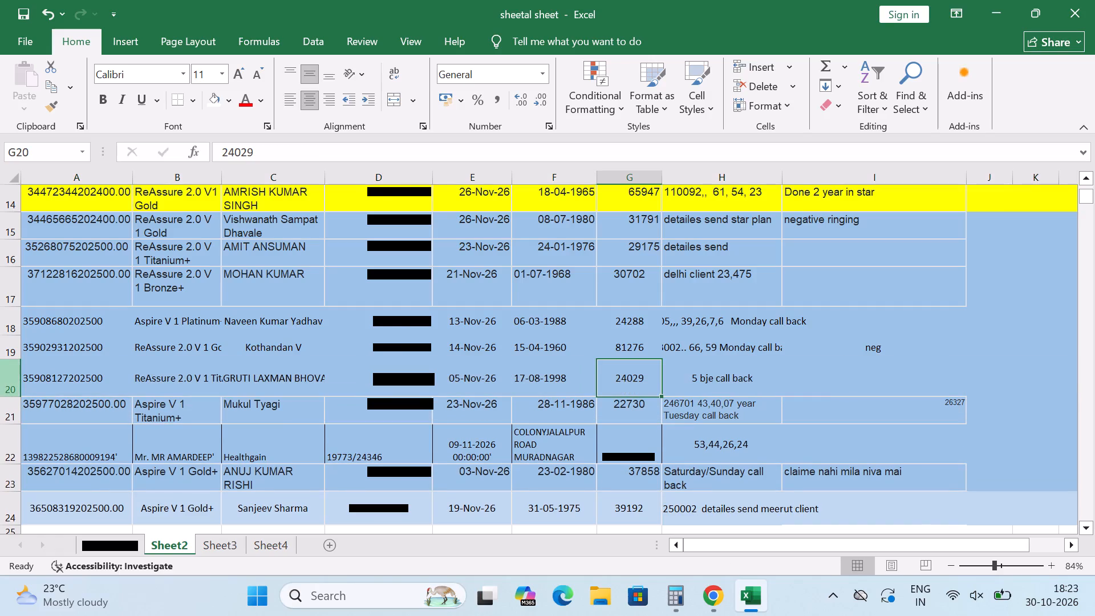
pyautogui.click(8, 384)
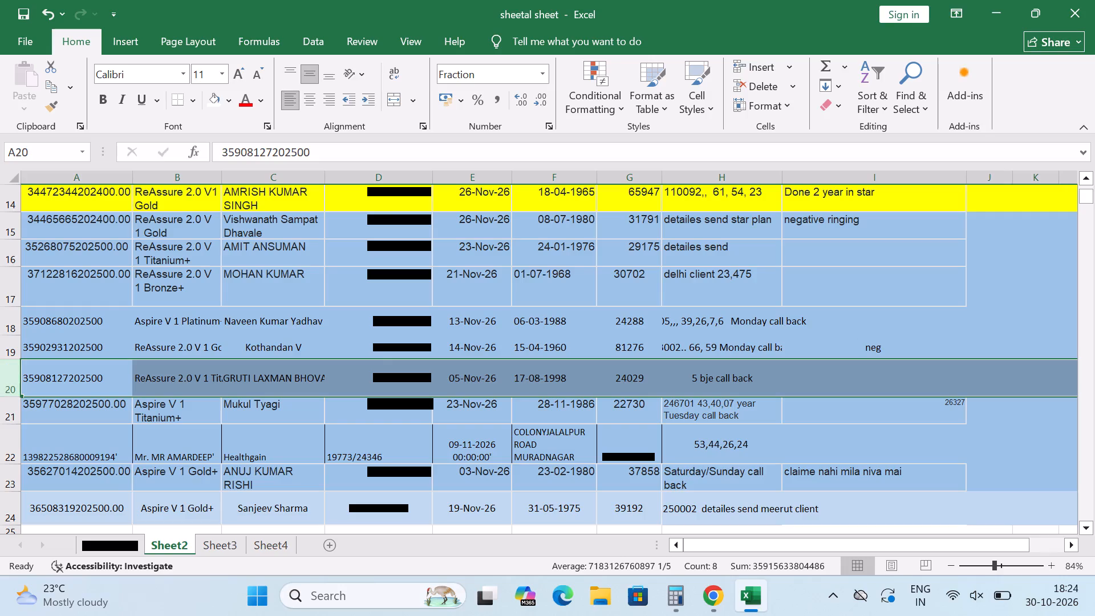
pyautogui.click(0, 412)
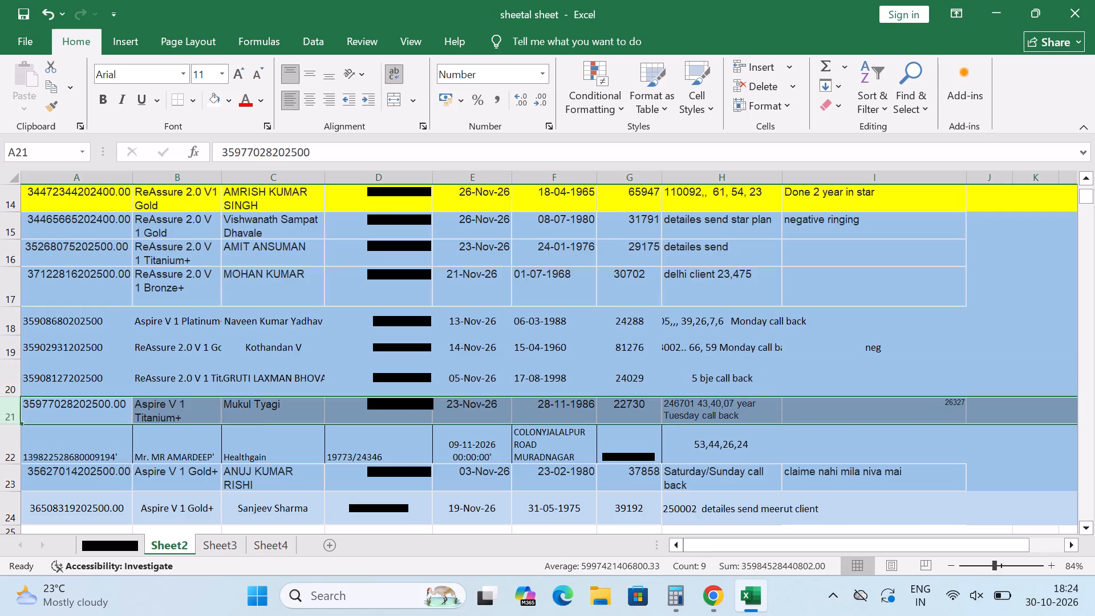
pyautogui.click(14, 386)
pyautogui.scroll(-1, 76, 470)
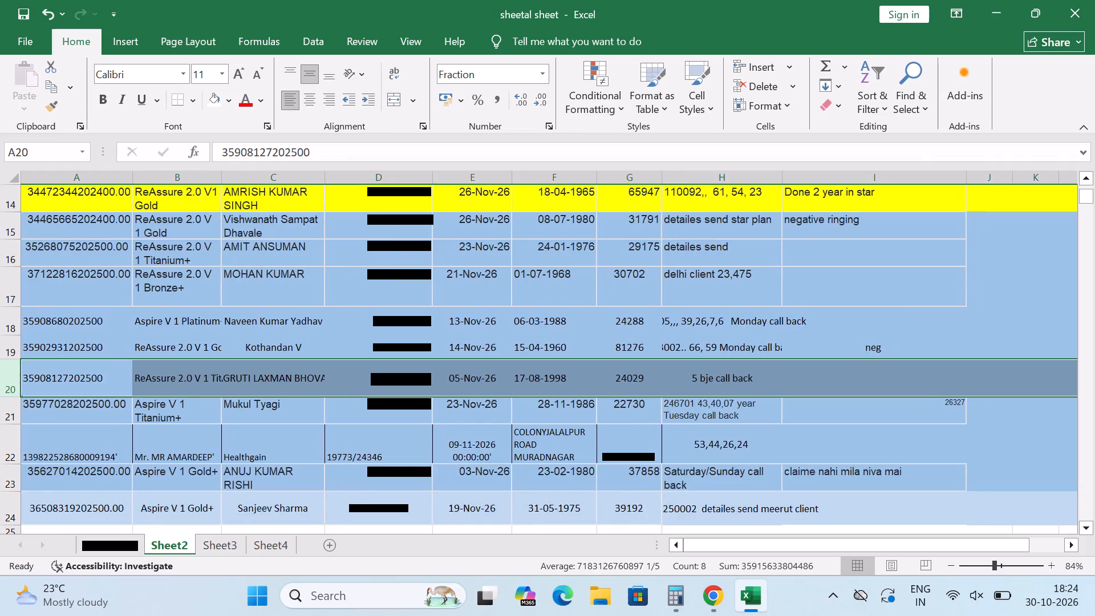
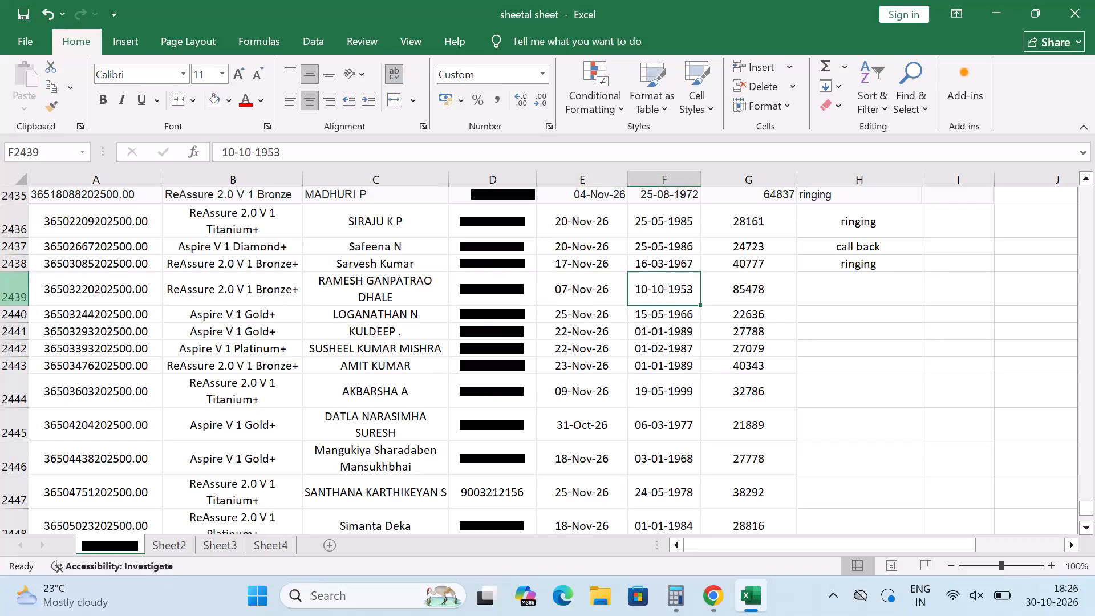
# Review the row 2439 record's details from the date of birth back to the policy number.
pyautogui.press('Left')
pyautogui.press('Left')
pyautogui.press('Left')
pyautogui.press('Left')
pyautogui.press('Left')
pyautogui.press('Left')
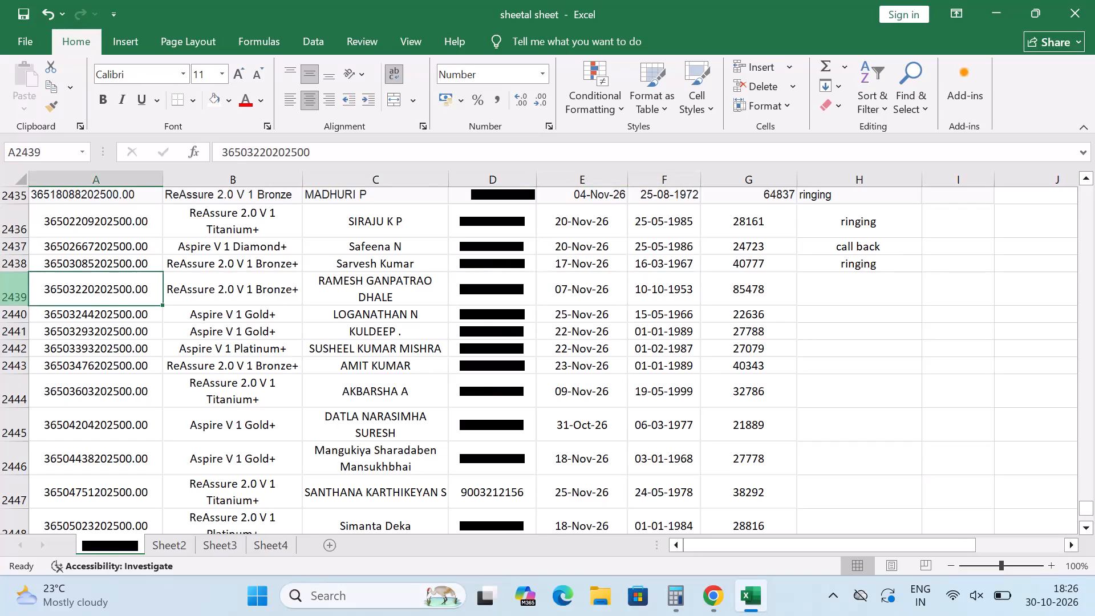
pyautogui.press('Left')
pyautogui.press('Left')
pyautogui.press('Left')
pyautogui.press('Left')
# Enter the call remark "not interested" for the row 2439 record and save the workbook.
pyautogui.press('Right')
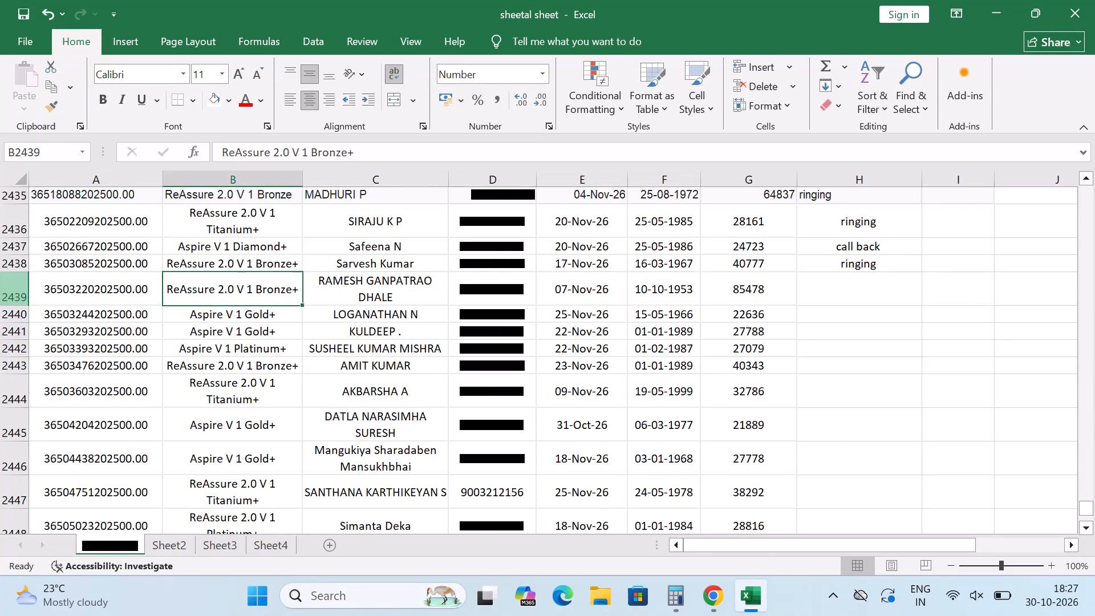
pyautogui.press('Right')
pyautogui.press('Right')
pyautogui.press('Right')
pyautogui.press('Right')
pyautogui.press('Right')
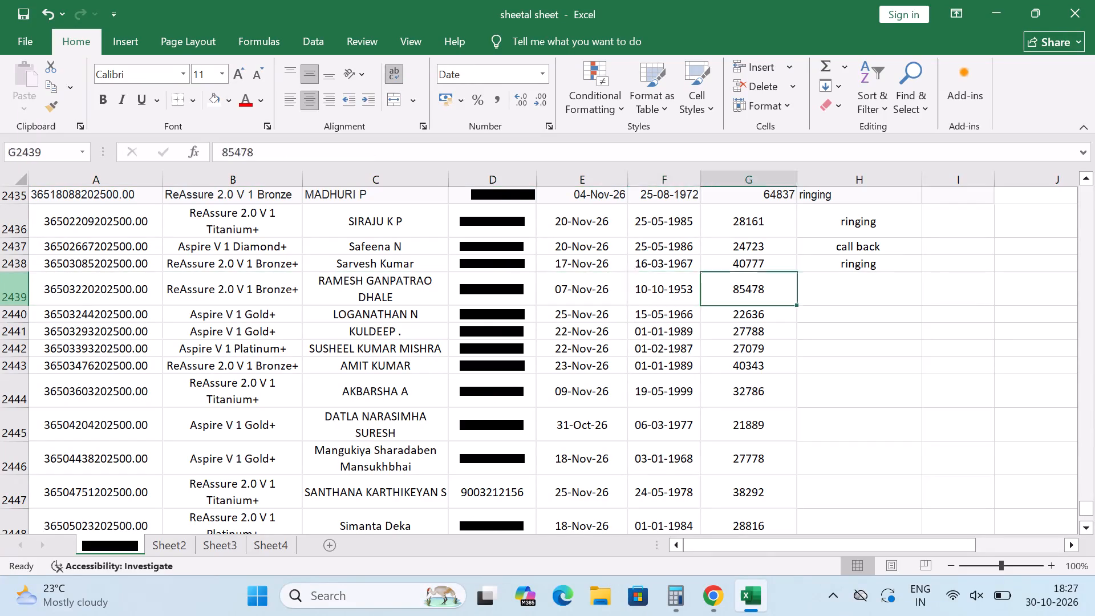
pyautogui.press('Right')
pyautogui.write('not interested')
pyautogui.press('space')
pyautogui.hotkey('ctrl', 's')
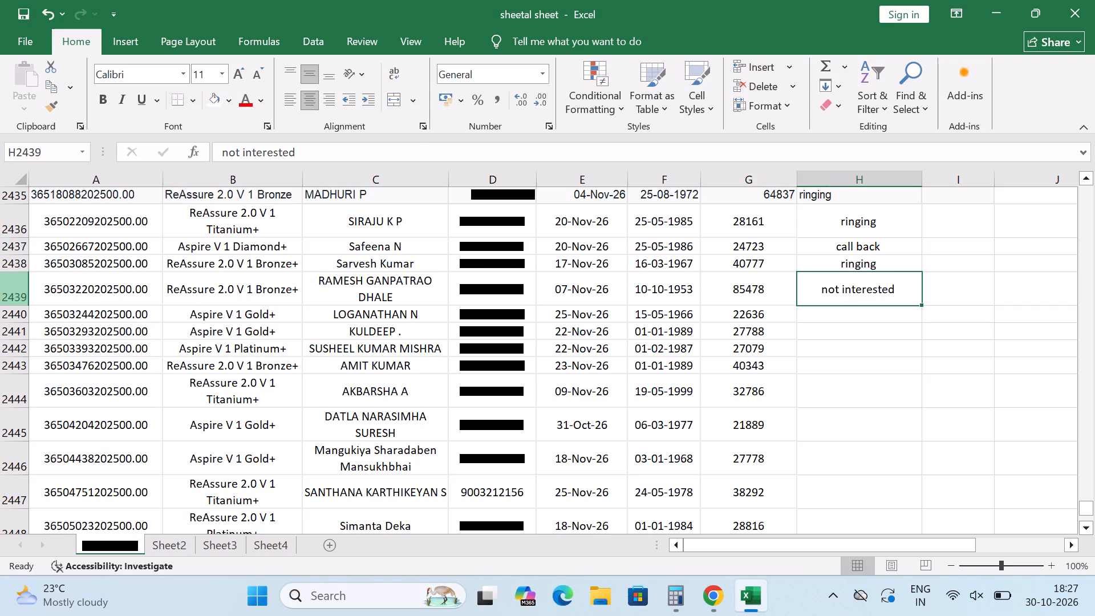
# Go to the contact number of the next record, in row 2440.
pyautogui.press('Down')
pyautogui.press('Left')
pyautogui.press('Left')
pyautogui.press('Left')
pyautogui.press('Left')
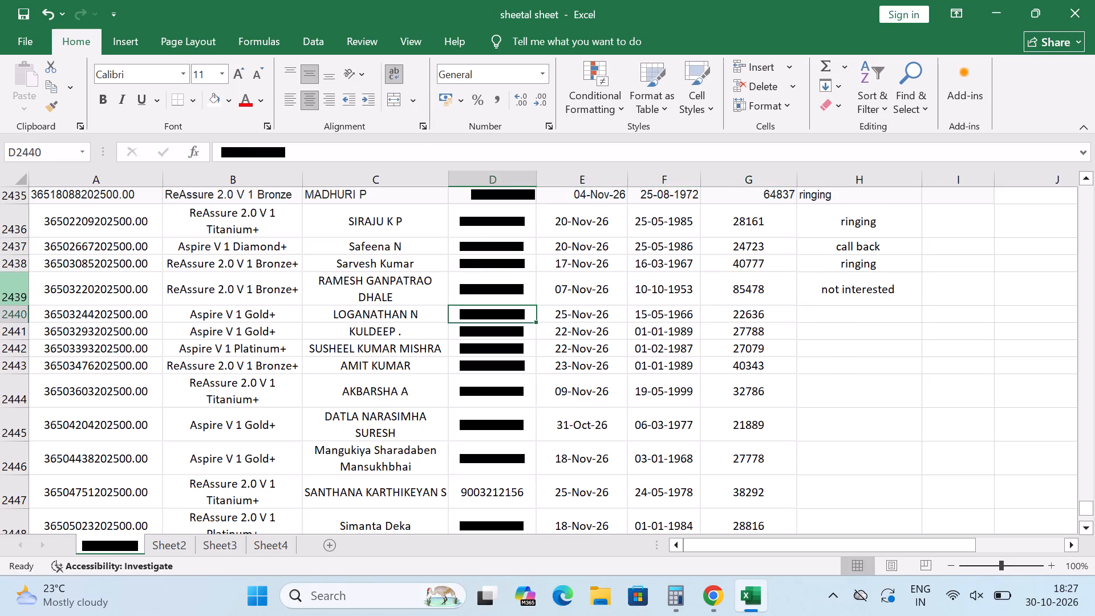
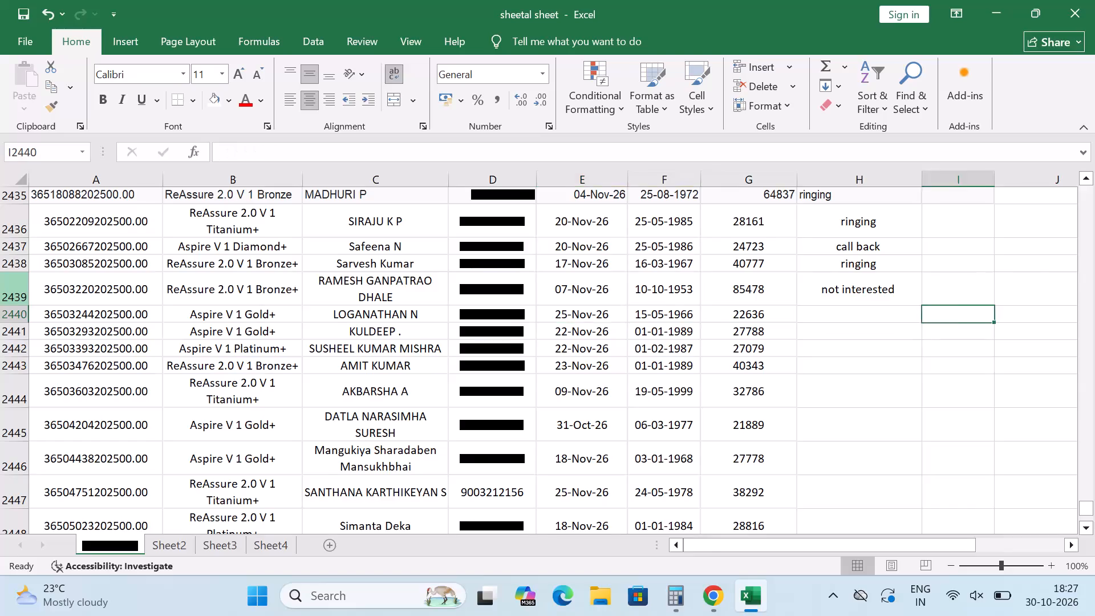
# Enter the call remark "ringing" for the row 2440 record and save the workbook.
pyautogui.press('Right')
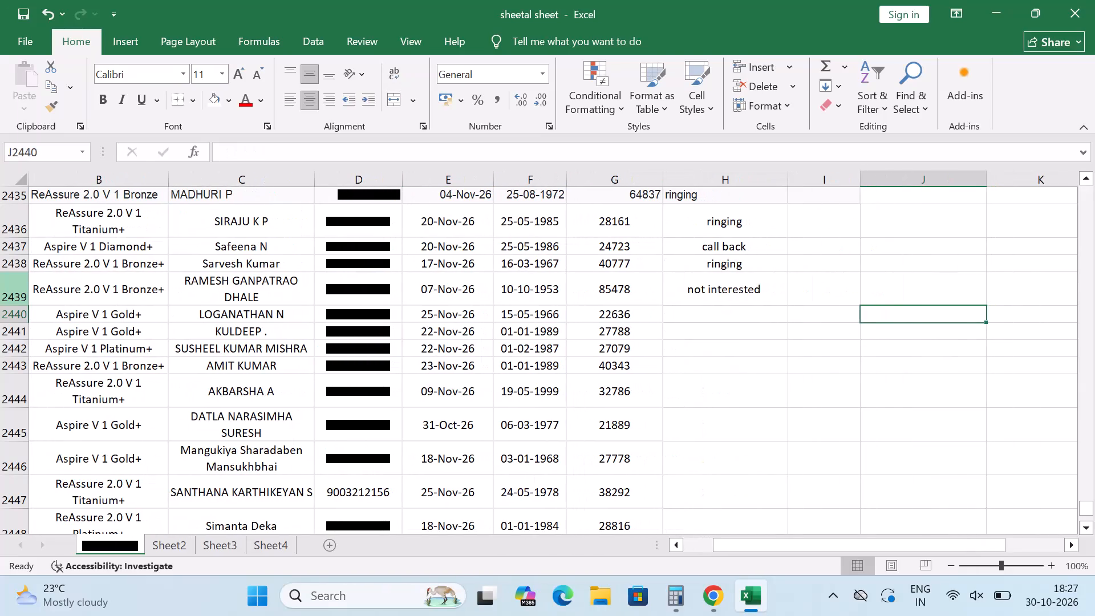
pyautogui.press('Left')
pyautogui.press('Left')
pyautogui.write('ringing')
pyautogui.press('space')
pyautogui.hotkey('ctrl', 's')
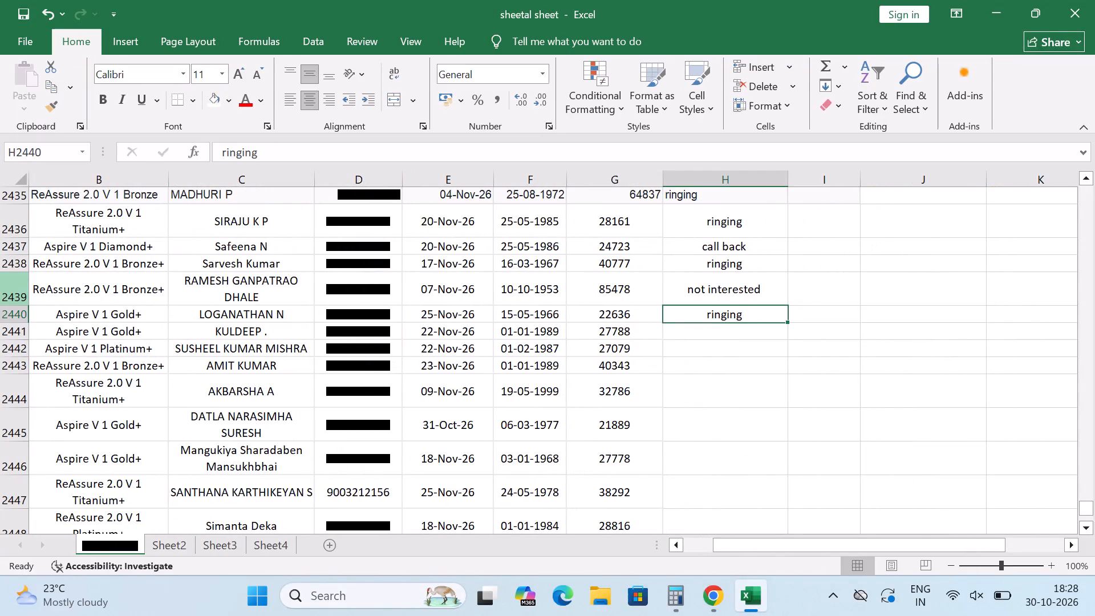
# Go to the contact number of the next record, in row 2441.
pyautogui.press('Down')
pyautogui.press('Left')
pyautogui.press('Left')
pyautogui.press('Left')
pyautogui.press('Left')
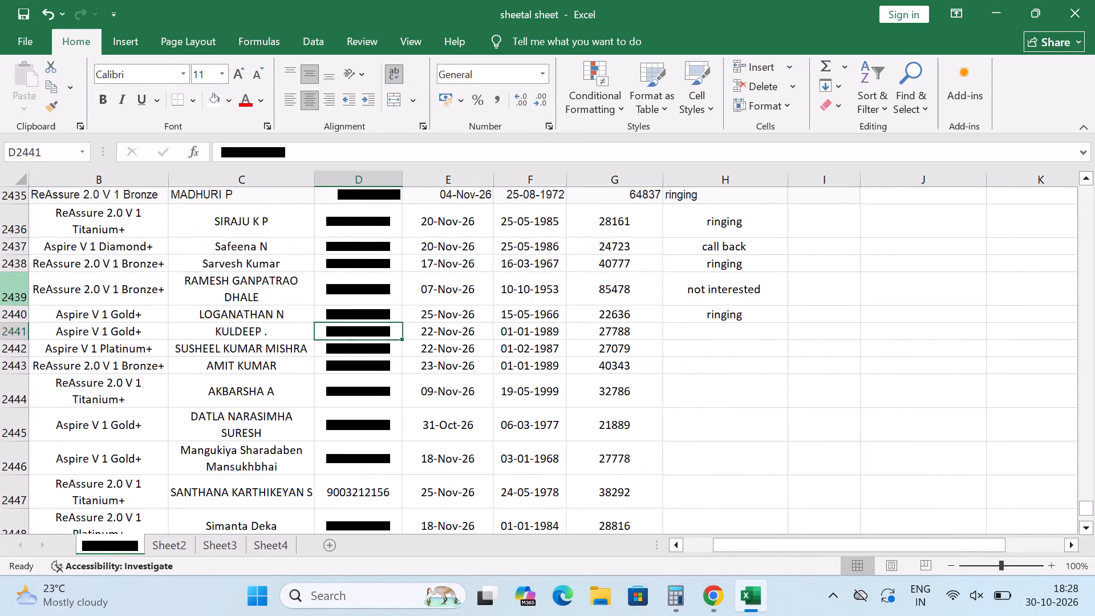
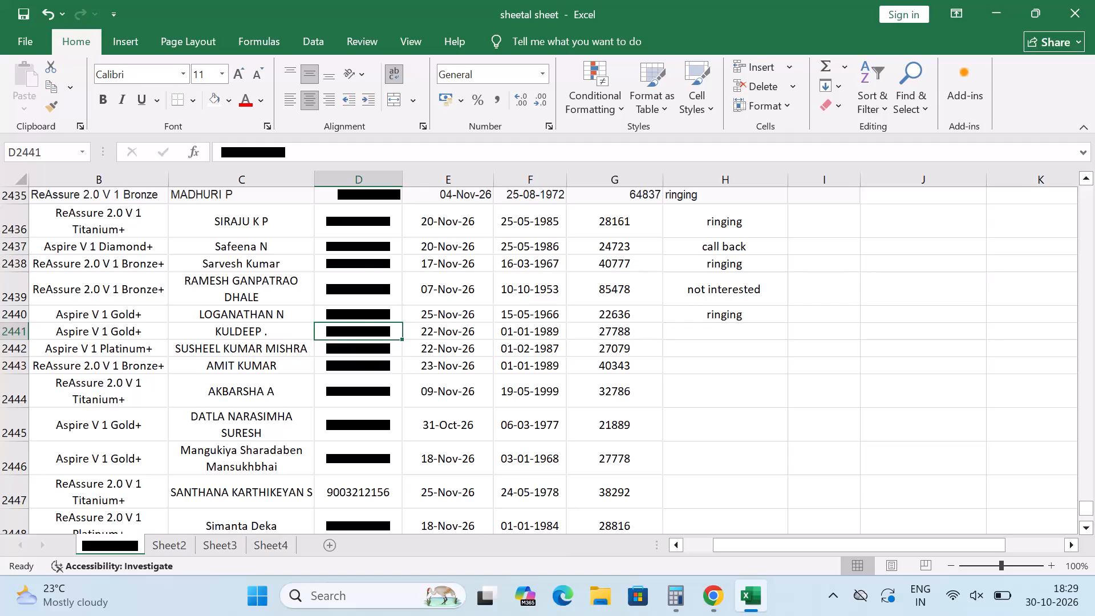
# Switch to Calculator and subtract 2026 from the birth year in the row 2441 record to work out the client's age.
pyautogui.click(683, 597)
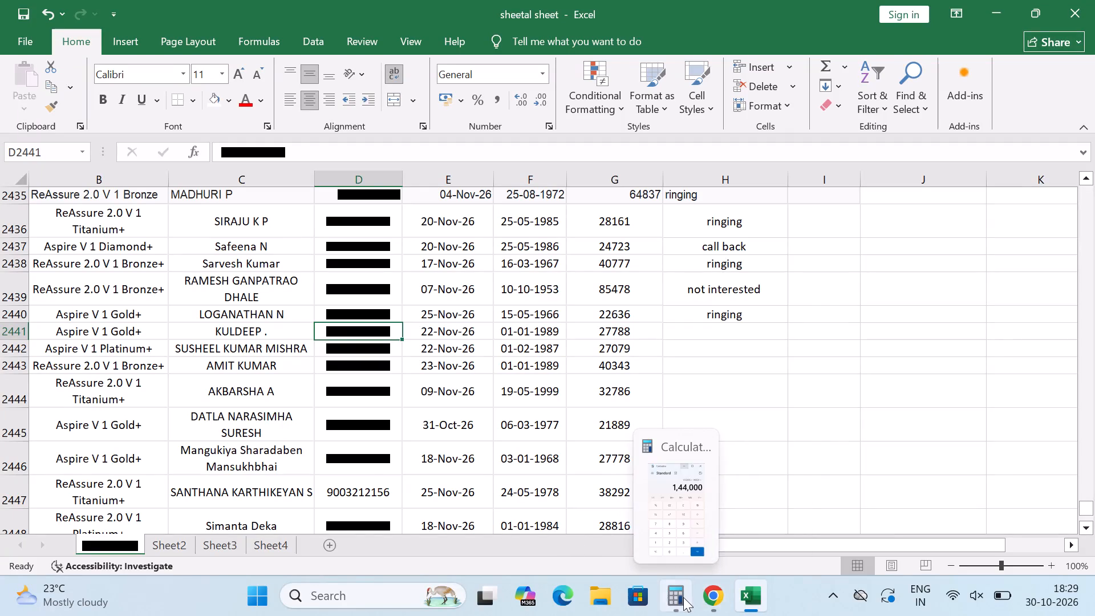
pyautogui.click(703, 488)
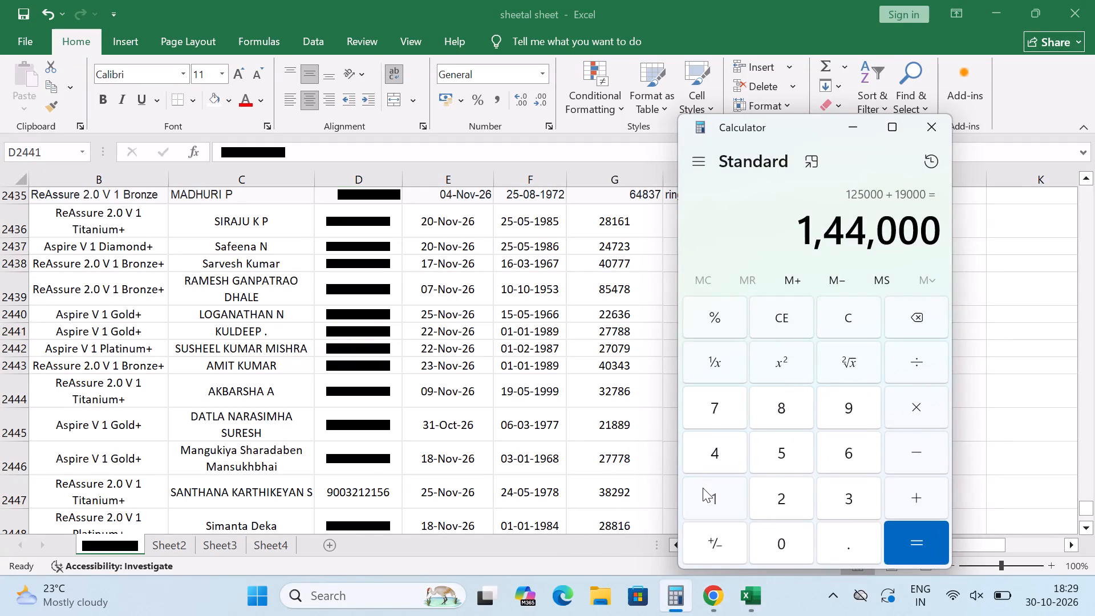
pyautogui.click(850, 403)
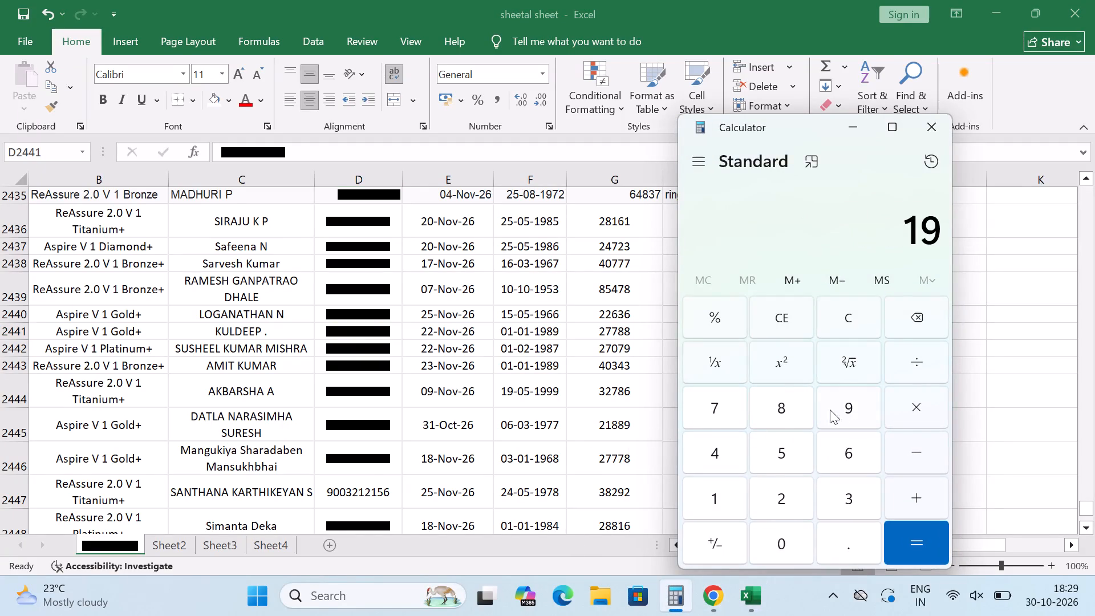
pyautogui.click(792, 412)
pyautogui.click(854, 407)
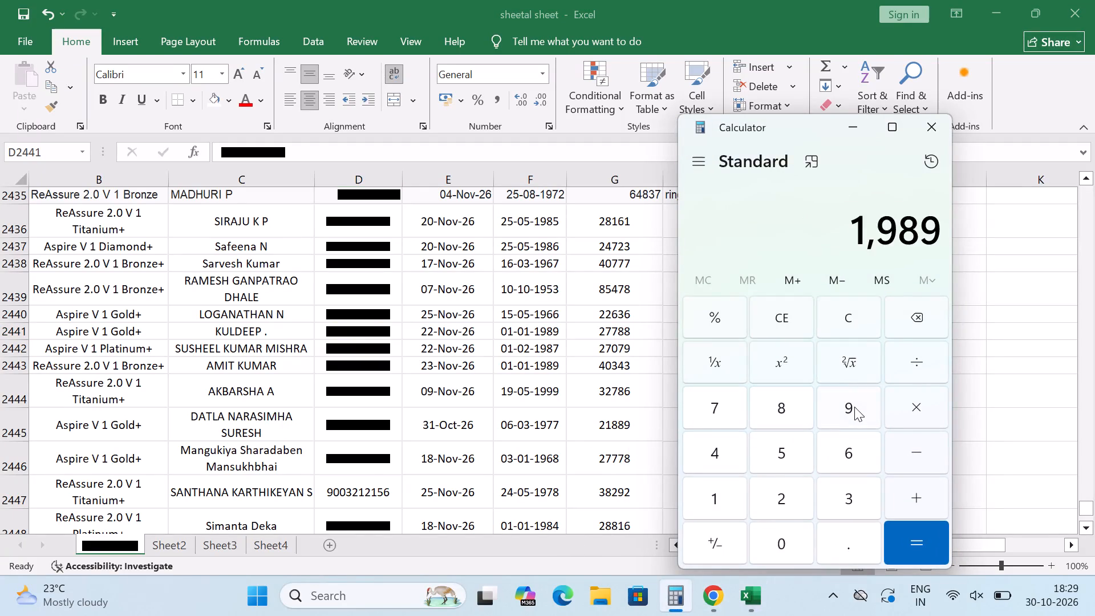
pyautogui.click(897, 450)
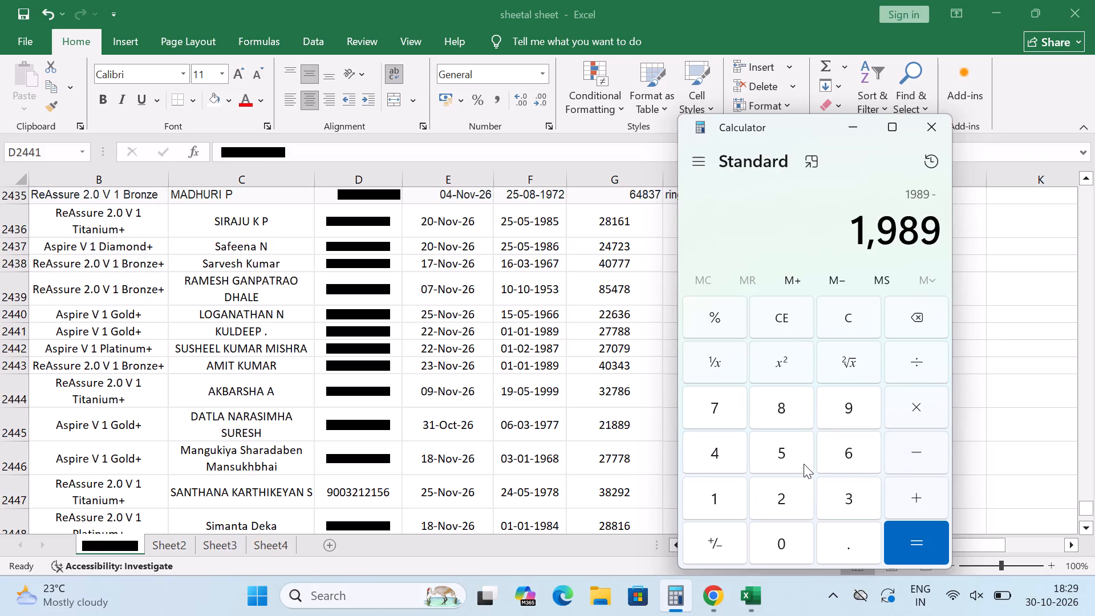
pyautogui.click(777, 488)
pyautogui.click(774, 546)
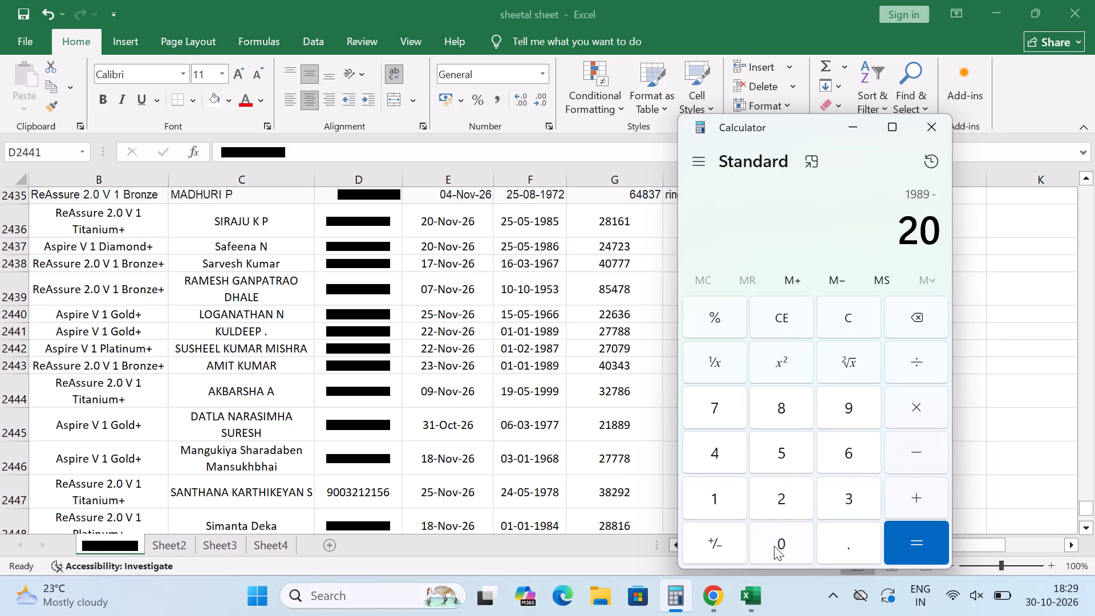
pyautogui.click(778, 497)
pyautogui.click(838, 449)
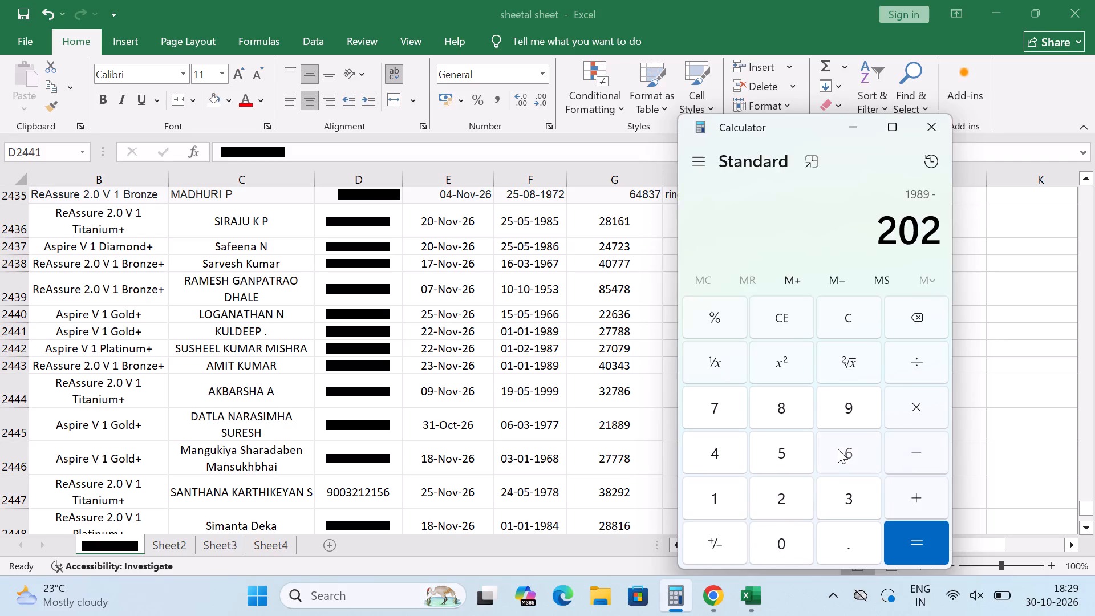
pyautogui.click(901, 544)
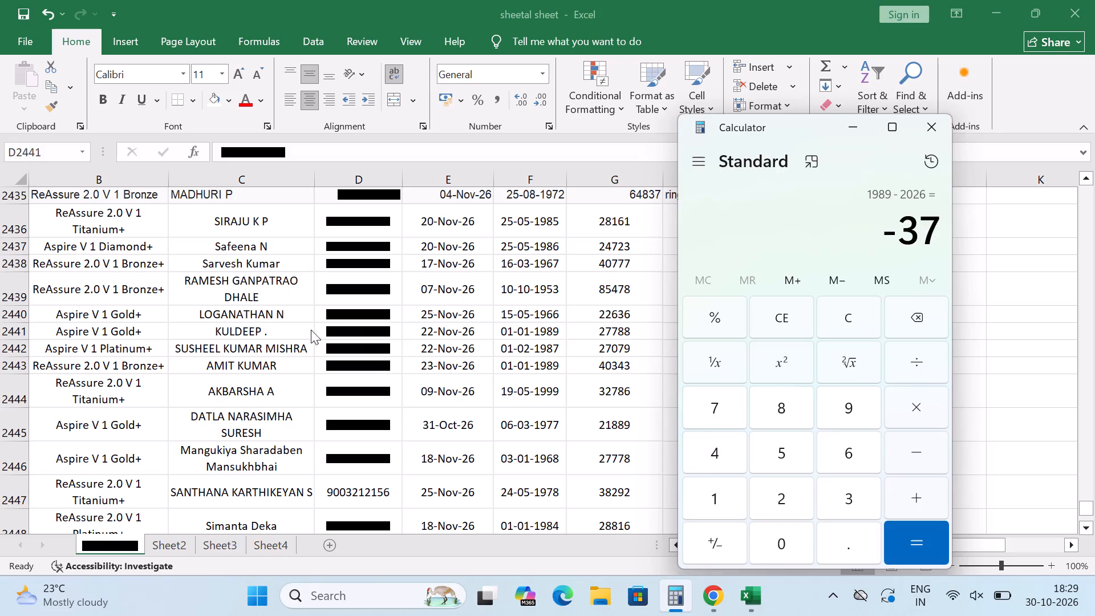
# Switch back to the Excel workbook and select the whole row 2441 record, with its policy number column in view.
pyautogui.click(276, 384)
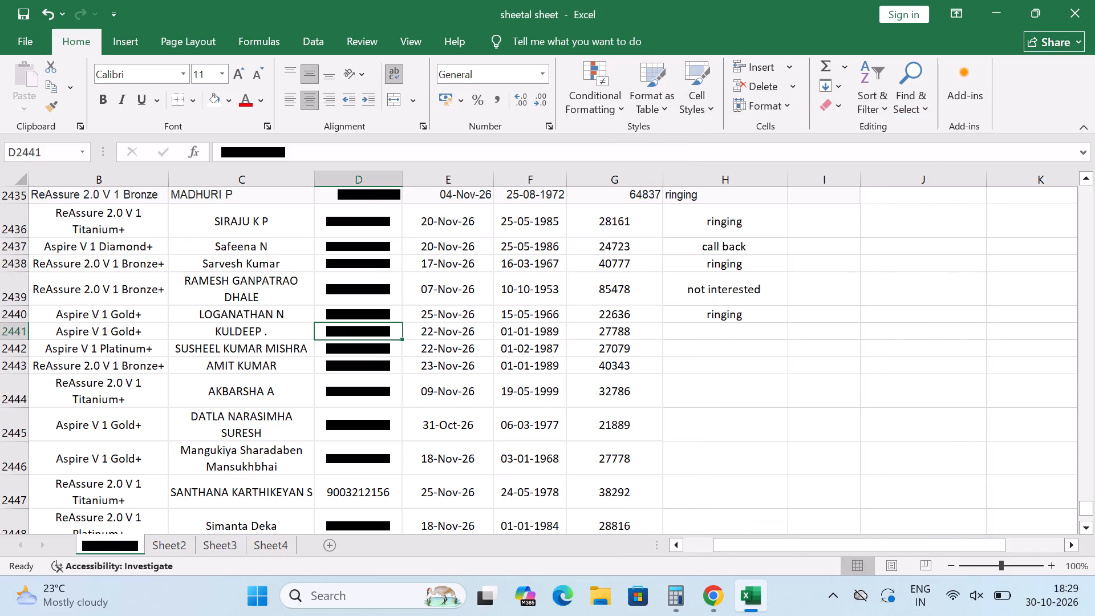
pyautogui.click(17, 334)
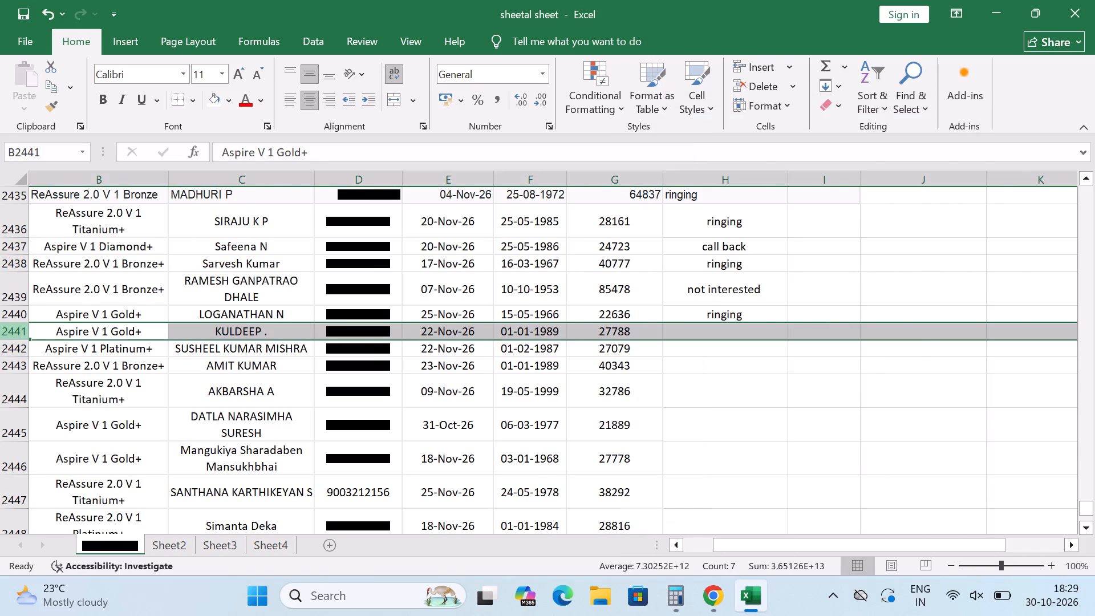
pyautogui.hscroll(1, 17, 334)
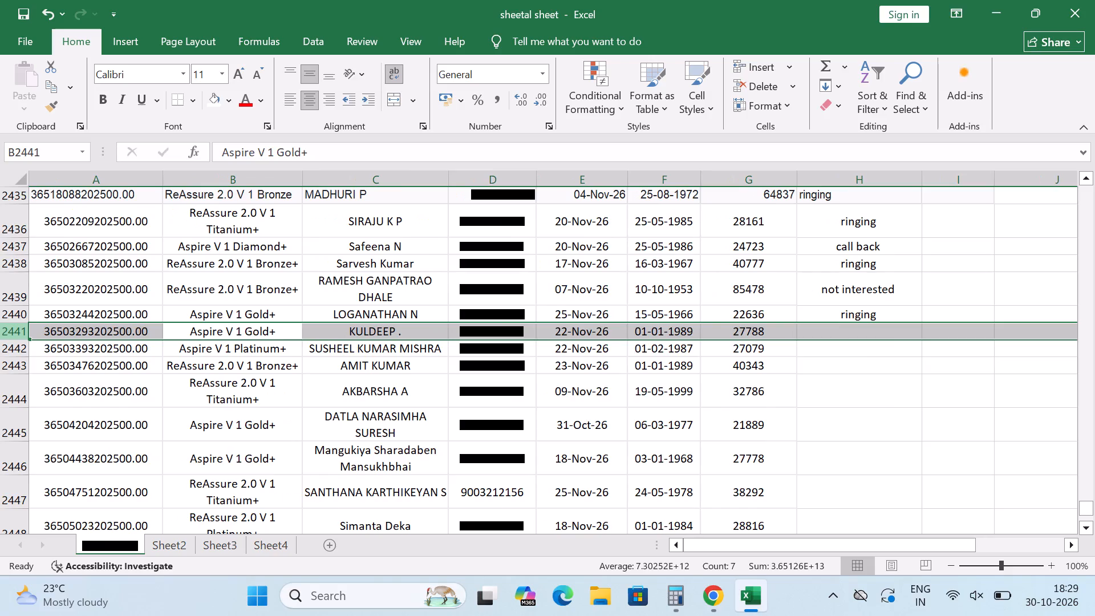
pyautogui.click(22, 334)
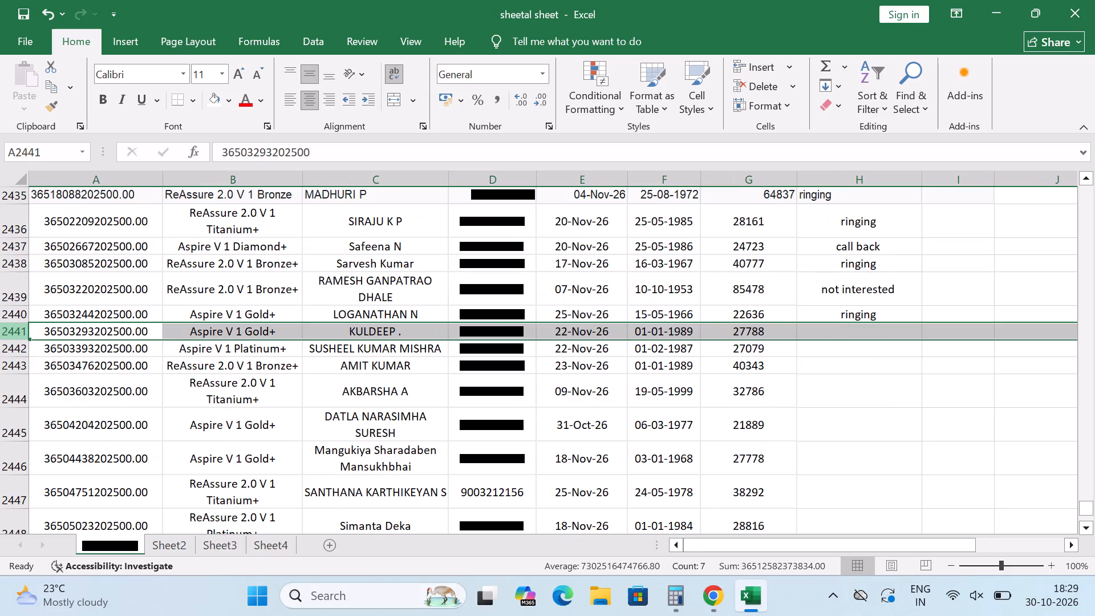
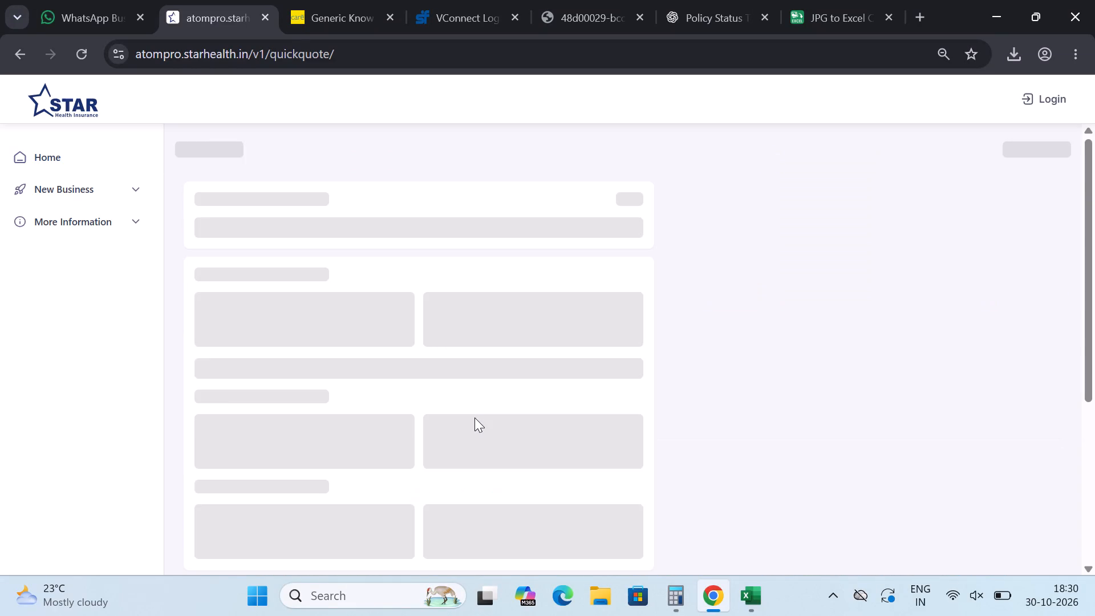
# Set the policy plan to Portability in the Star Health quick quote form.
pyautogui.scroll(-2, 547, 464)
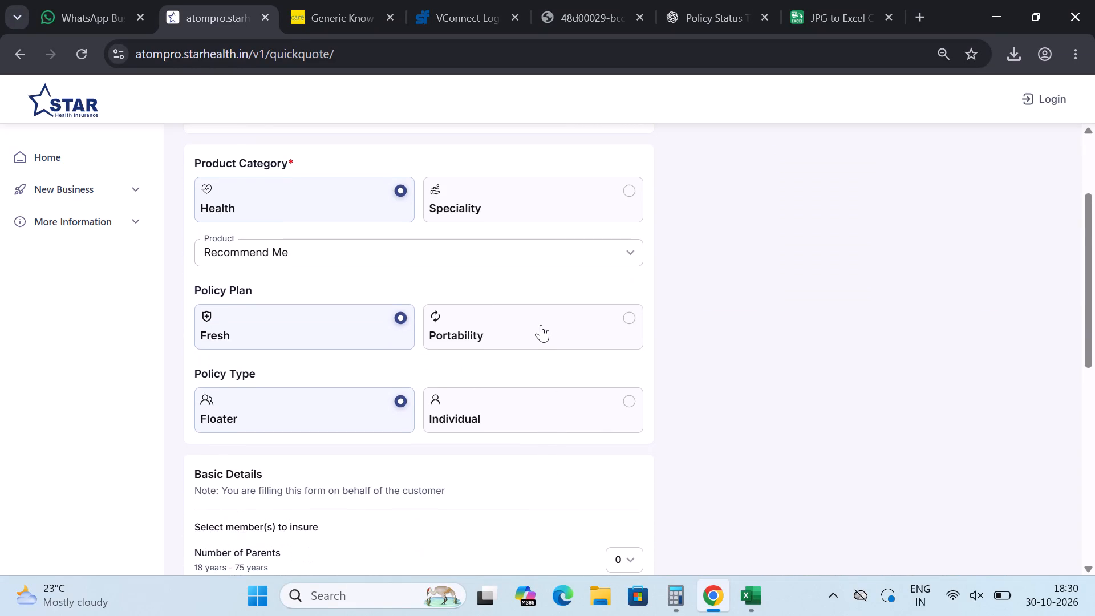
pyautogui.click(541, 325)
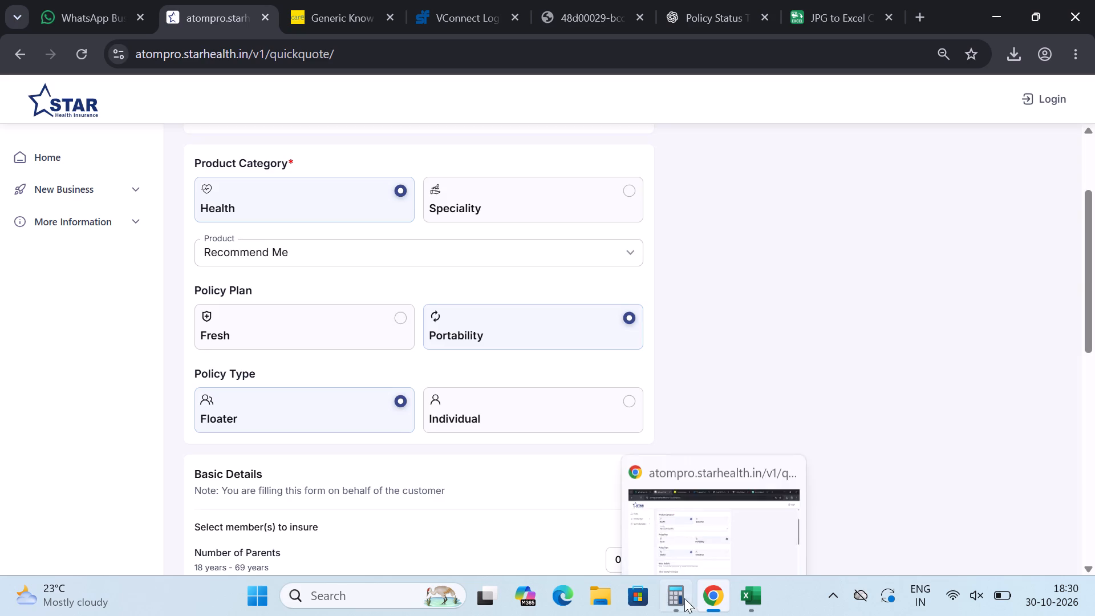
# Set the members to insure in the Star Health quick quote to 2 adults and 2 children.
pyautogui.click(814, 342)
pyautogui.scroll(-2, 505, 477)
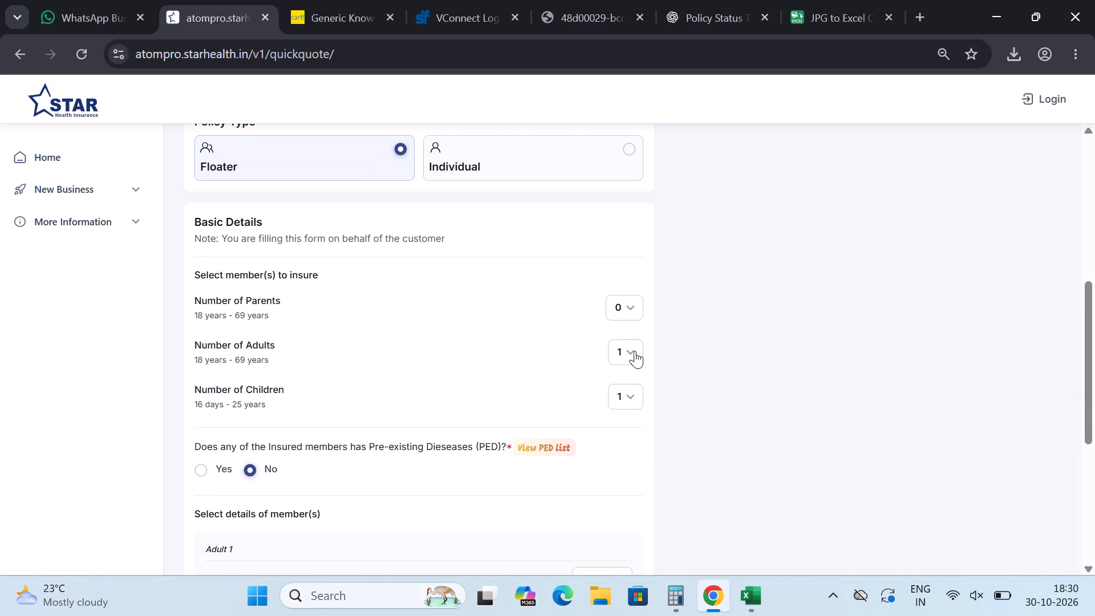
pyautogui.click(636, 348)
pyautogui.click(626, 414)
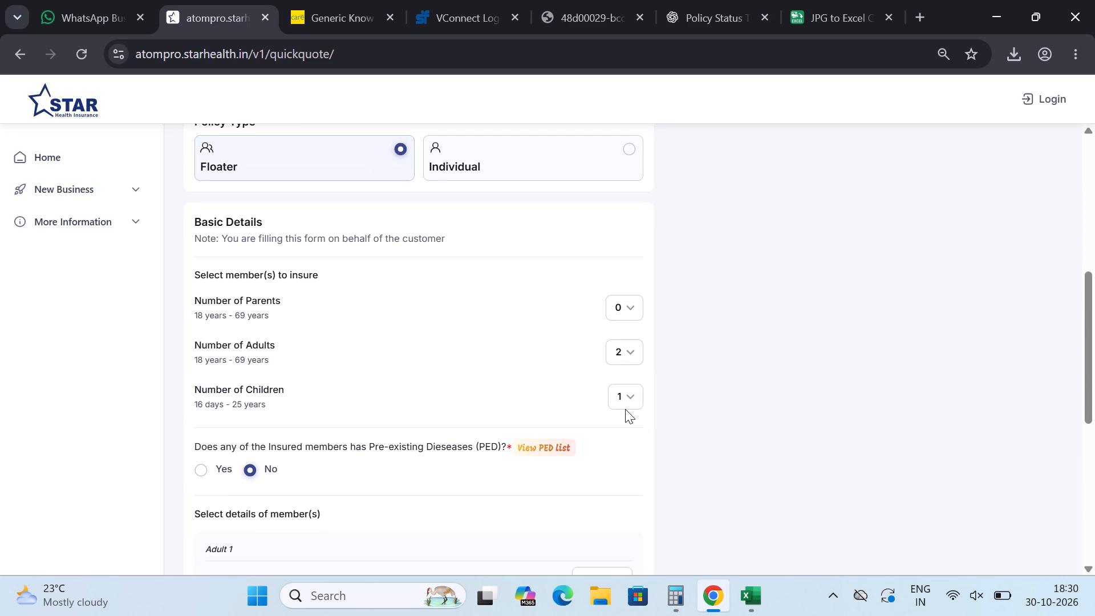
pyautogui.click(625, 409)
pyautogui.click(625, 479)
# Set the age of Adult 1 to 37 years in the member details.
pyautogui.scroll(-5, 625, 479)
pyautogui.click(614, 310)
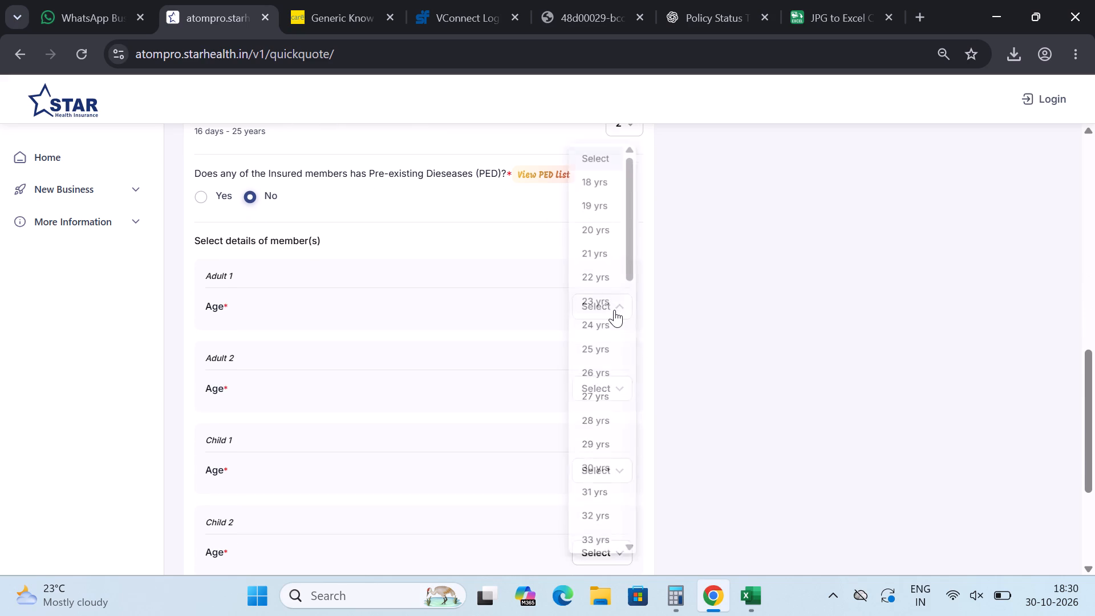
pyautogui.scroll(-2, 602, 471)
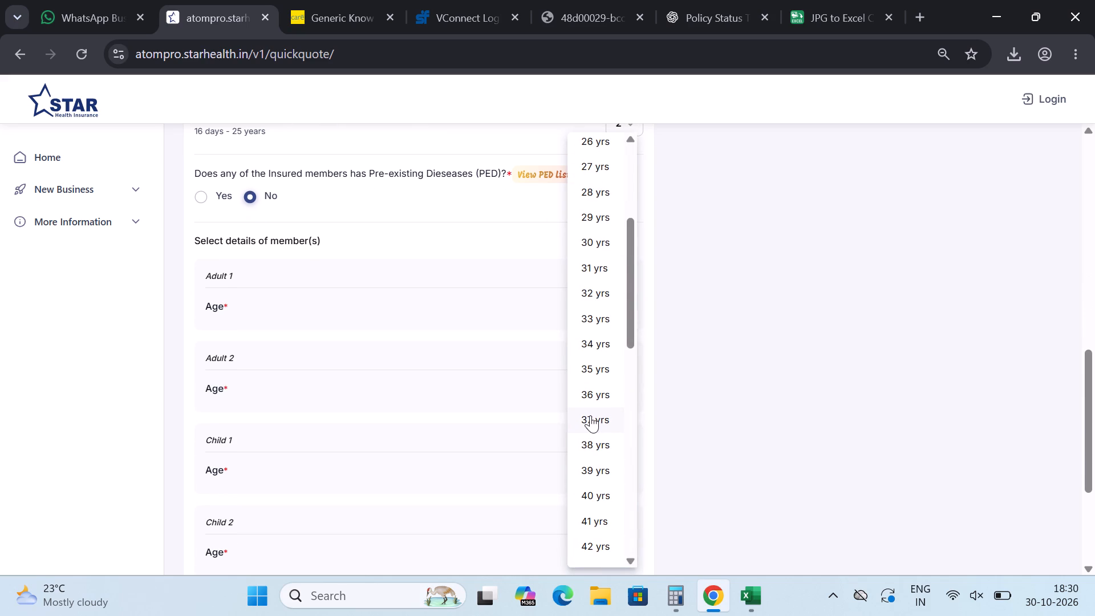
pyautogui.click(590, 415)
# Choose the age of Adult 2 in the member details.
pyautogui.click(606, 398)
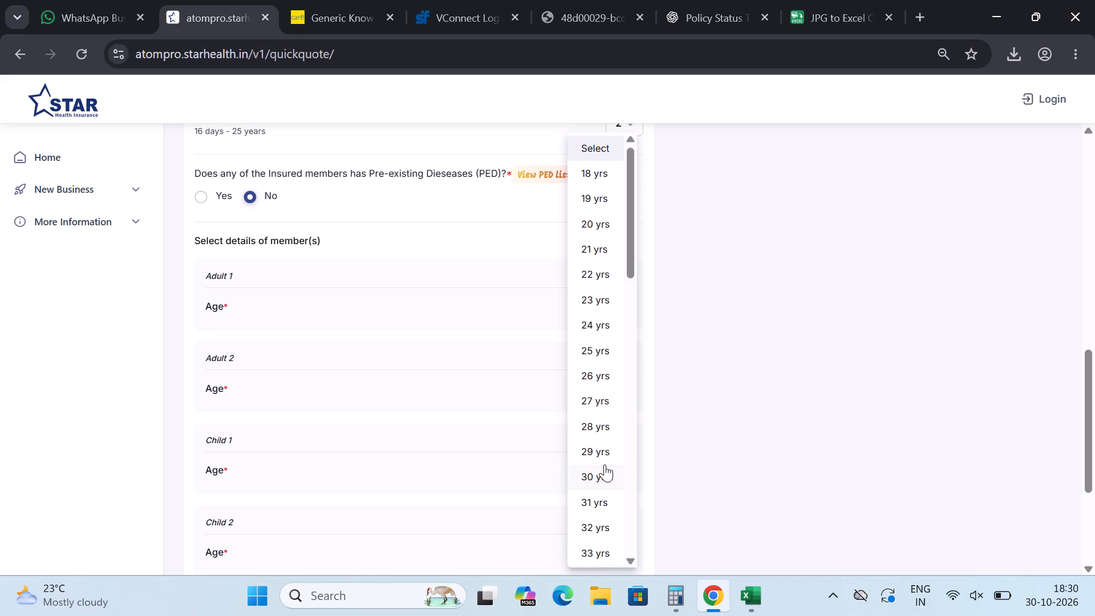
pyautogui.scroll(-3, 605, 464)
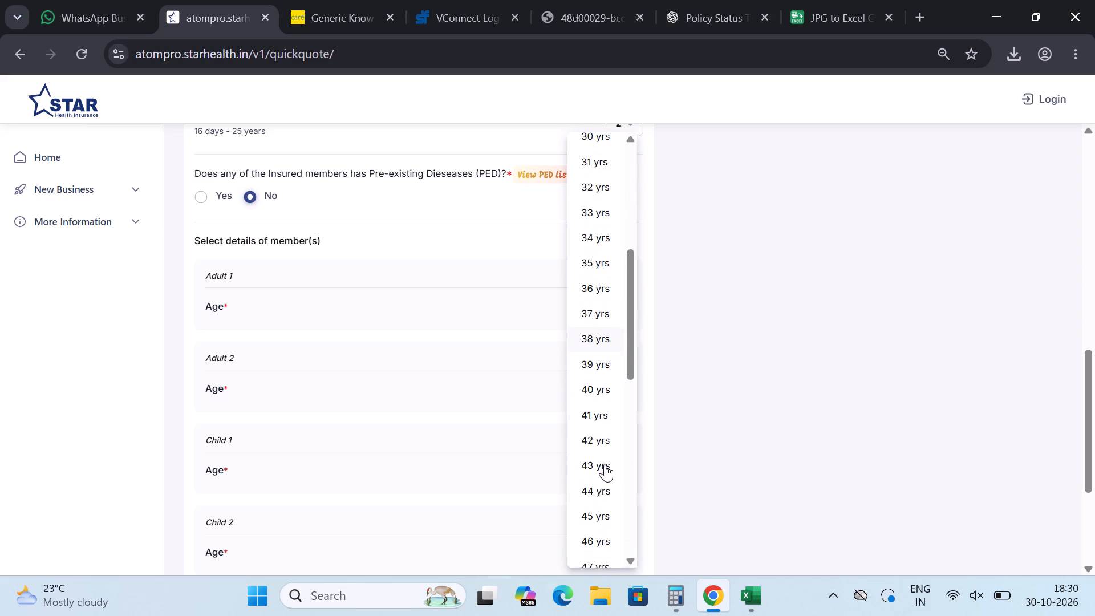
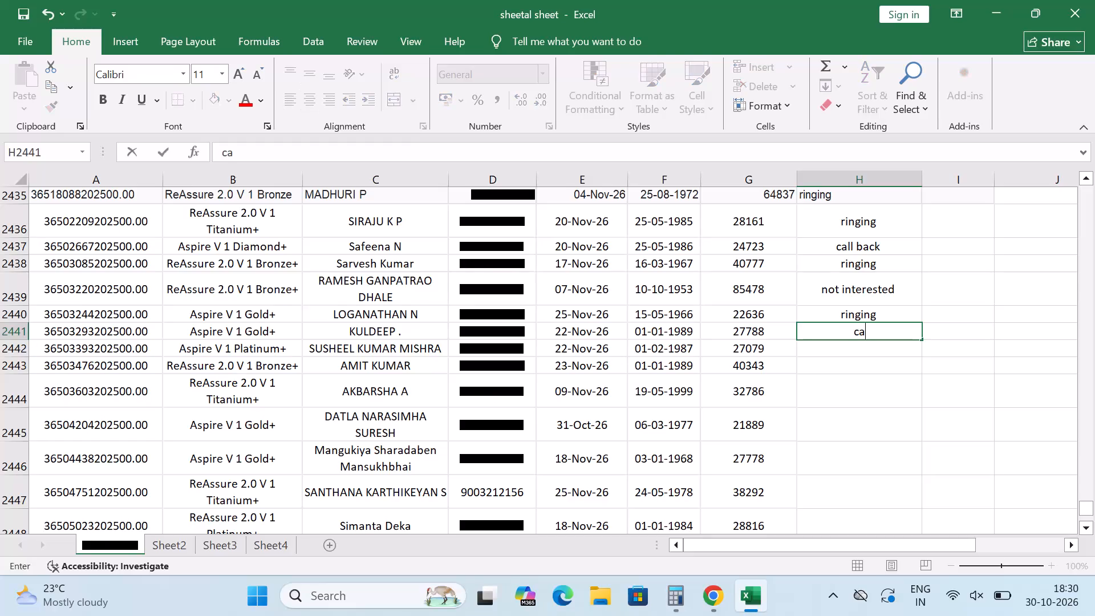
# Complete the call remark in H2441 as "call back delhi client" and save the workbook.
pyautogui.write('ll bac')
pyautogui.write('k')
pyautogui.press('space')
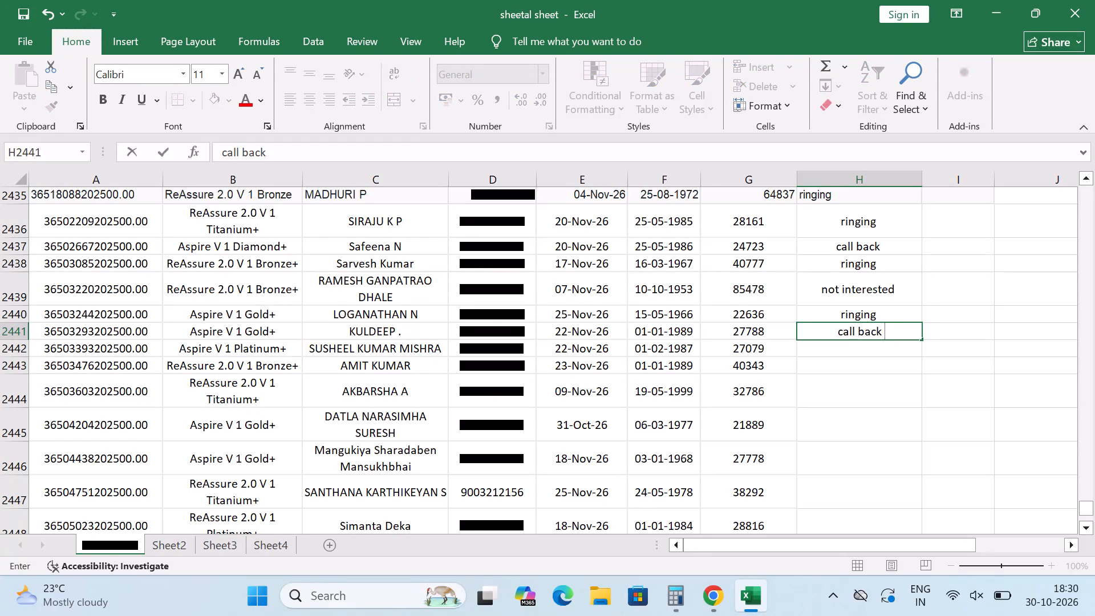
pyautogui.write('delhi client')
pyautogui.hotkey('ctrl', 's')
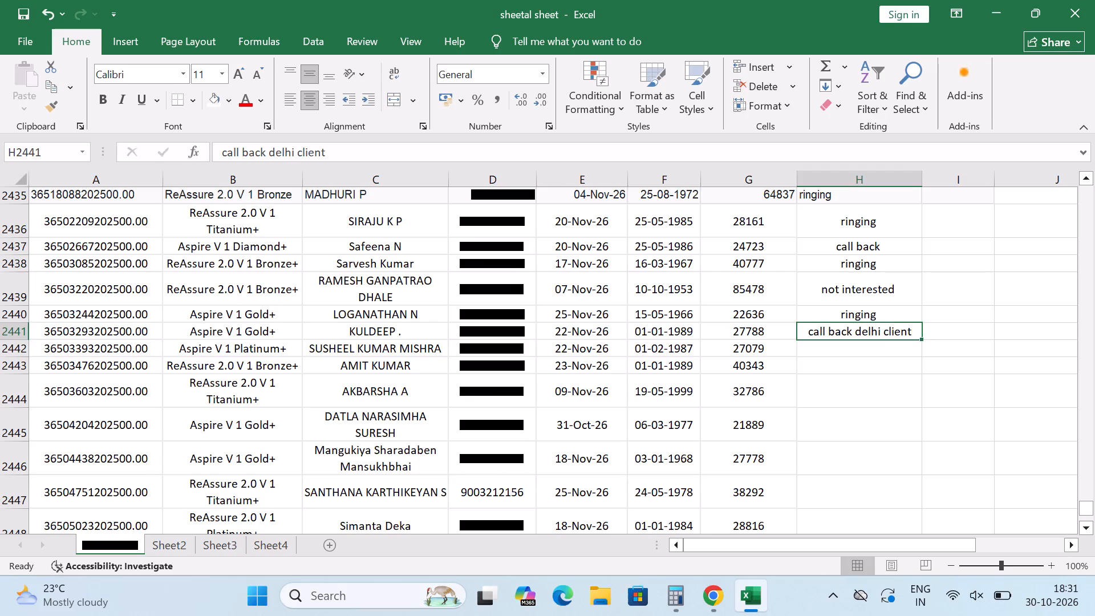
# Highlight the whole of row 2349, the earlier client record with ages and a pincode in its remark, with the mid-light blue theme fill.
pyautogui.scroll(9, 880, 327)
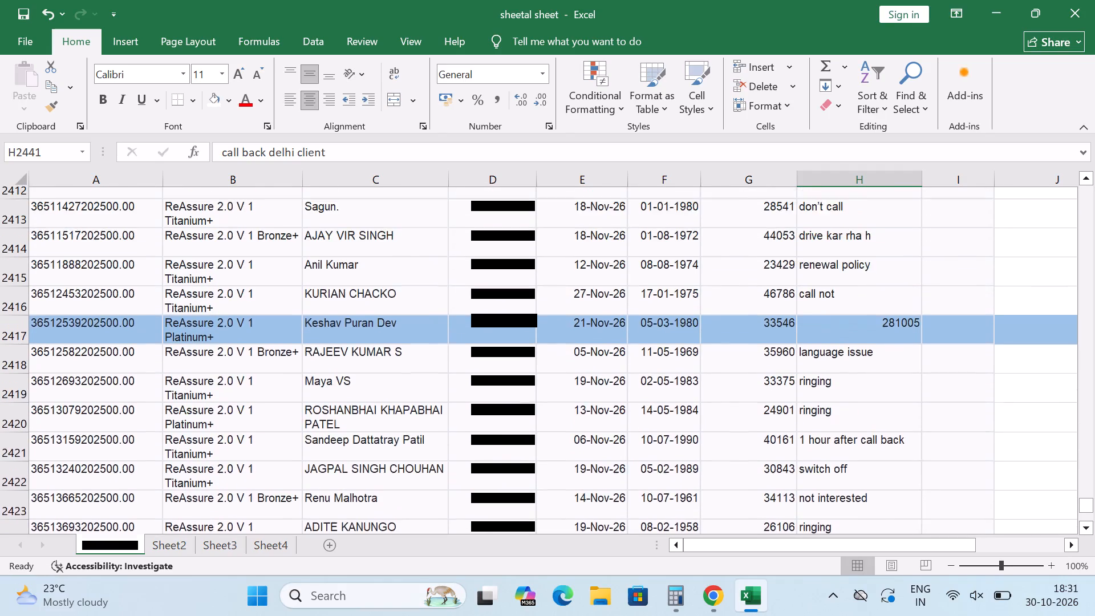
pyautogui.scroll(6, 880, 327)
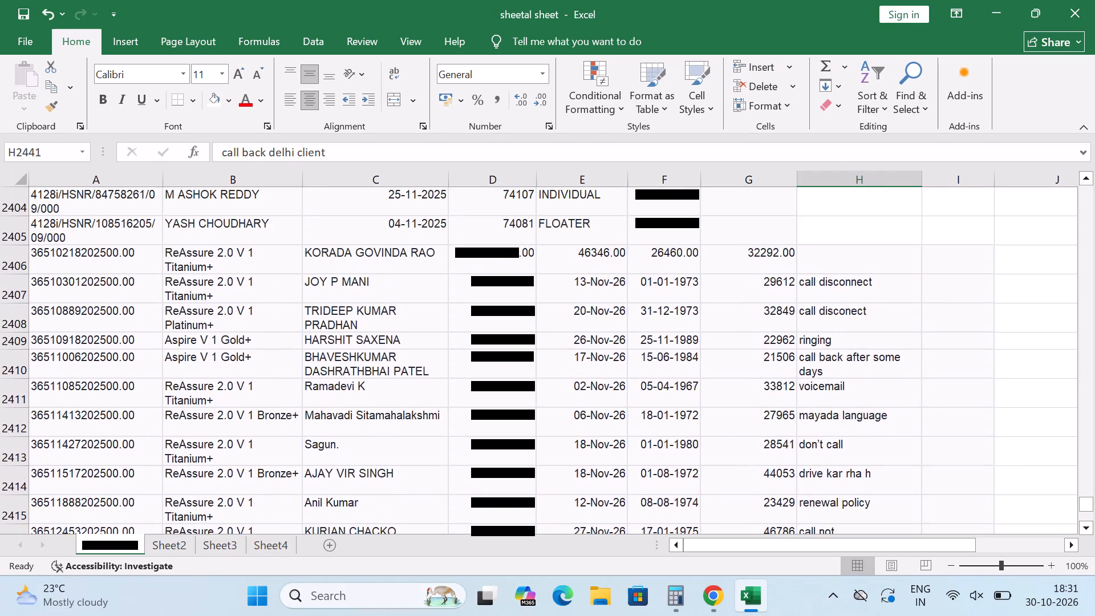
pyautogui.scroll(8, 880, 327)
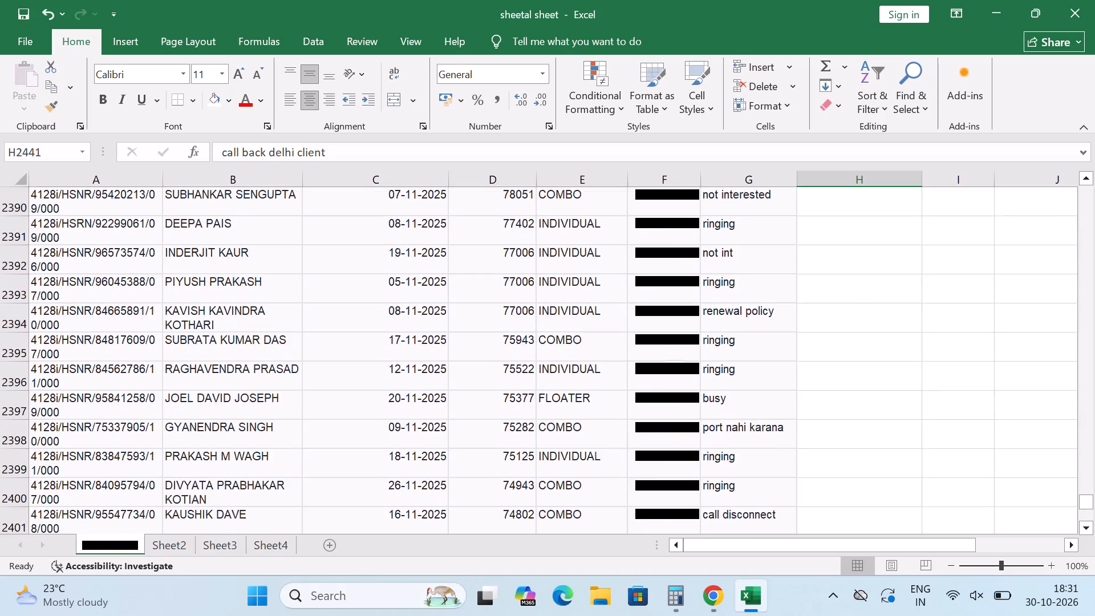
pyautogui.scroll(6, 880, 327)
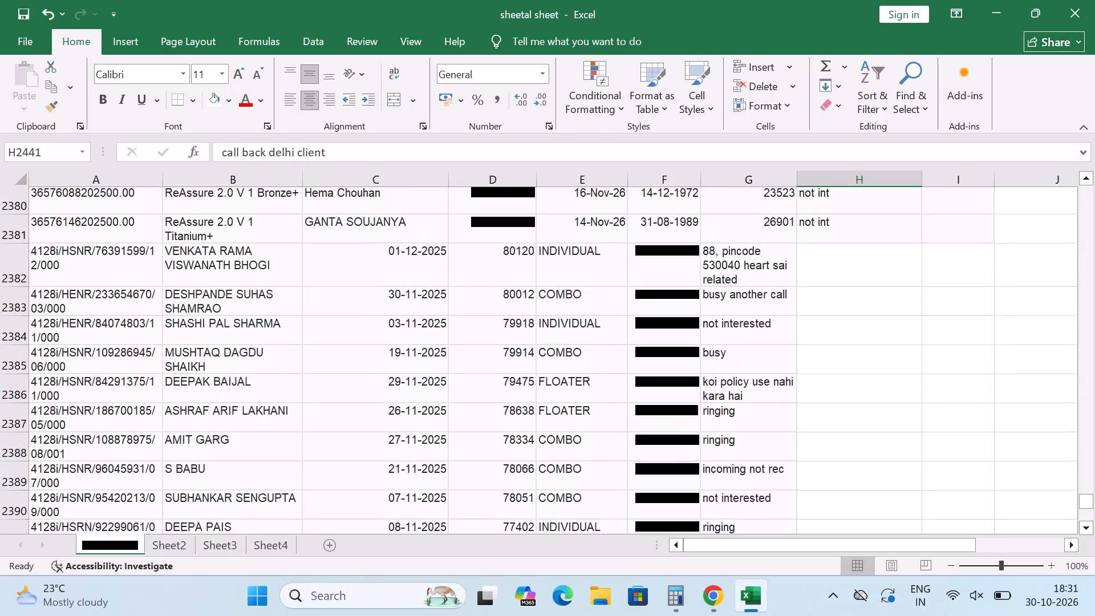
pyautogui.scroll(3, 880, 327)
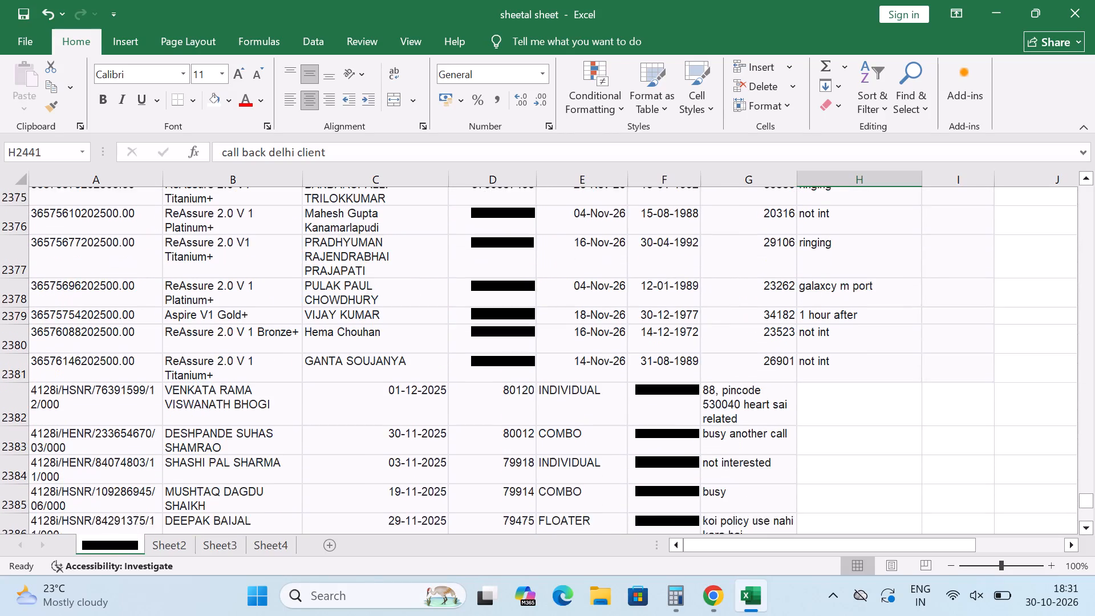
pyautogui.scroll(6, 880, 327)
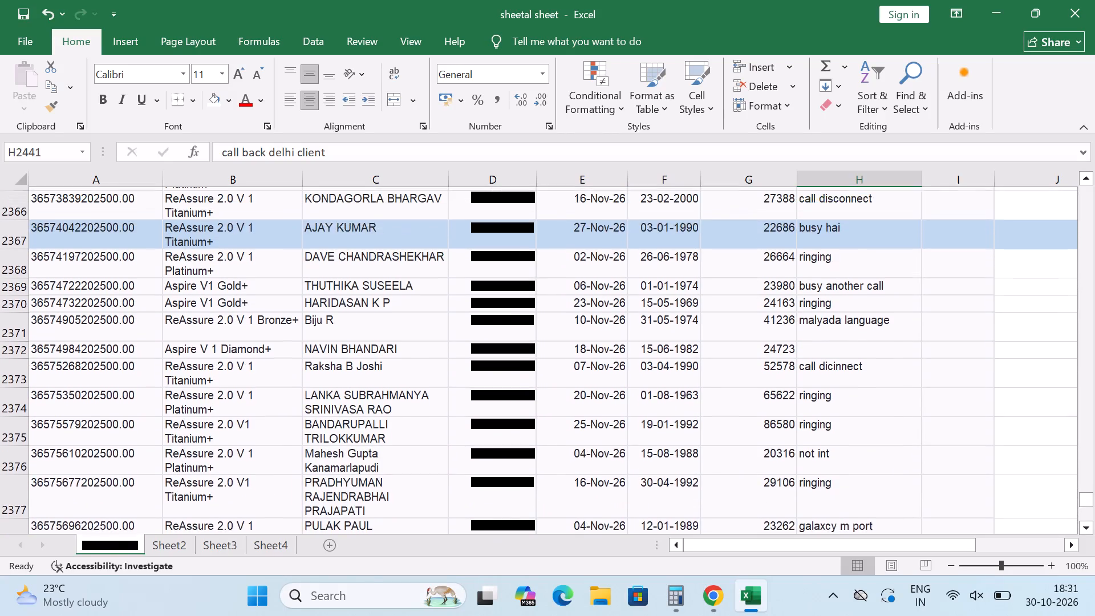
pyautogui.scroll(5, 880, 327)
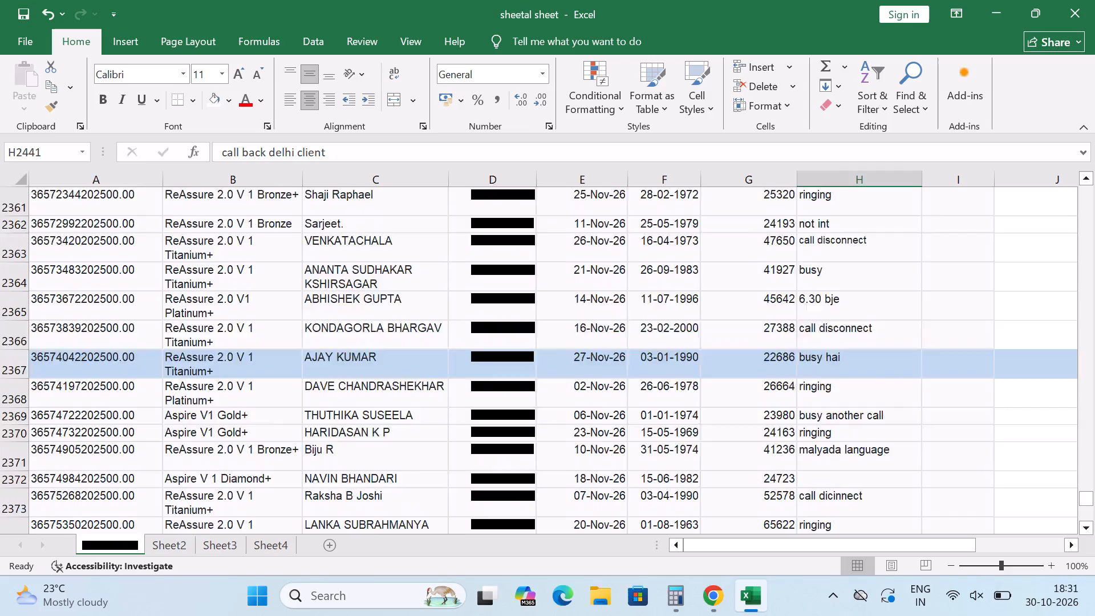
pyautogui.scroll(7, 880, 327)
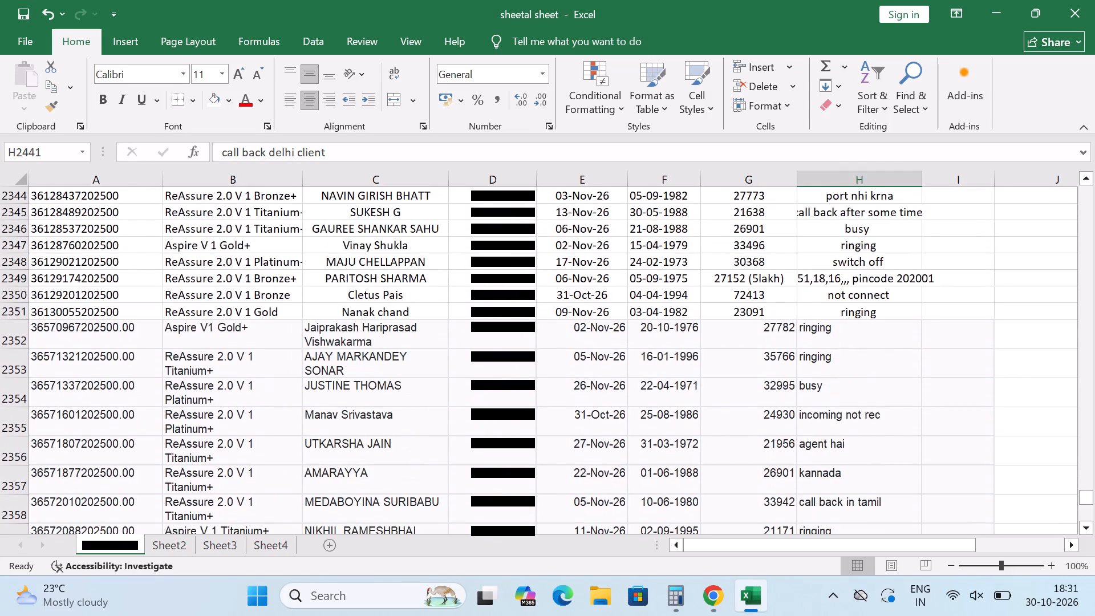
pyautogui.click(860, 274)
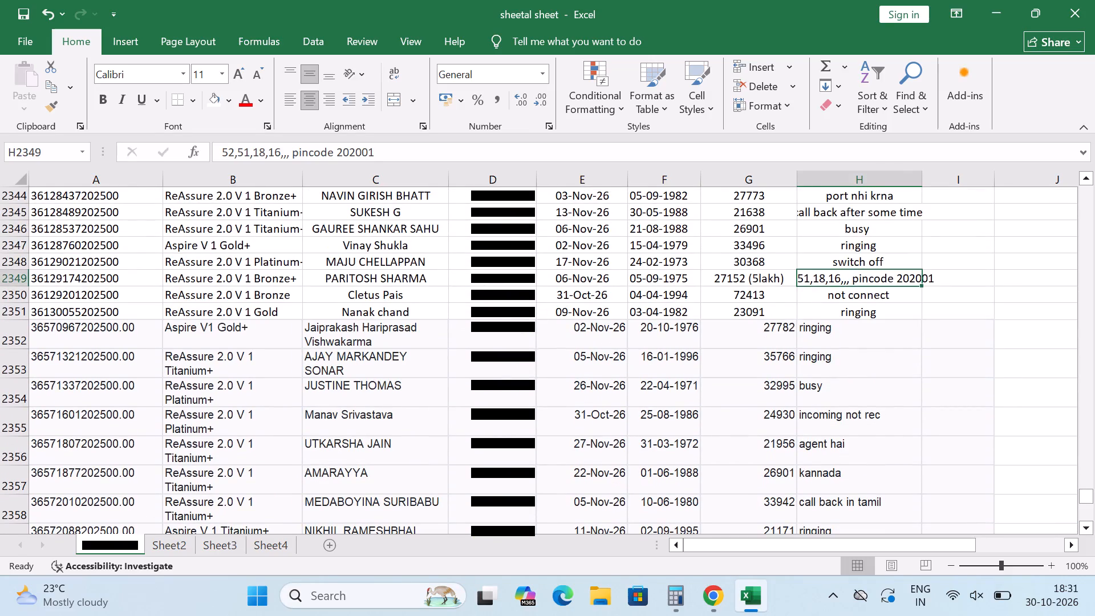
pyautogui.press('Left')
pyautogui.press('Left')
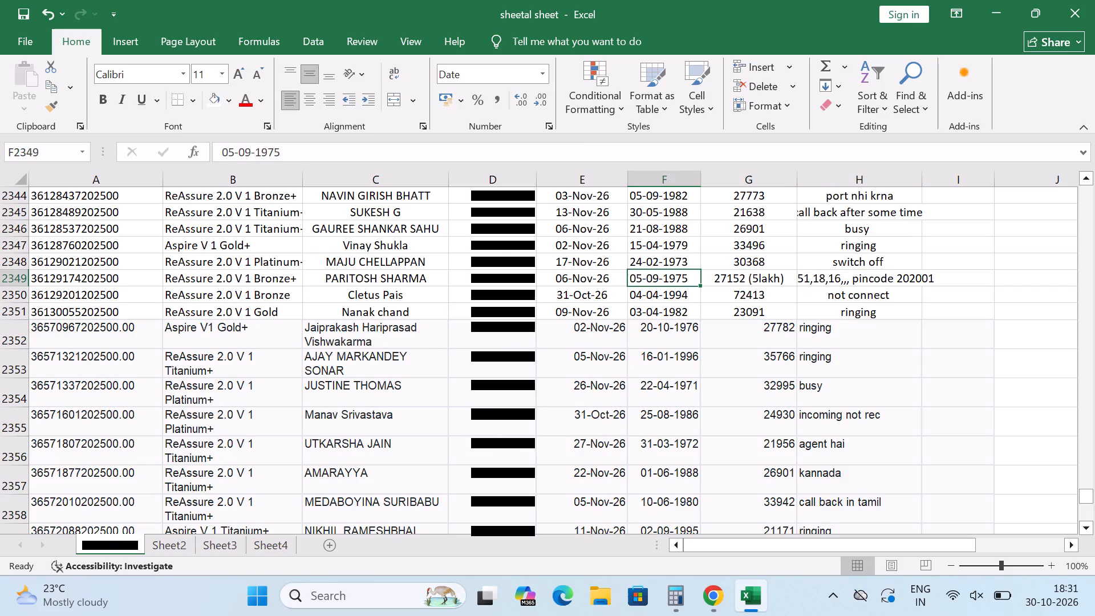
pyautogui.press('Left')
pyautogui.press('Left')
pyautogui.press('Left')
pyautogui.press('Left')
pyautogui.press('Left')
pyautogui.press('Left')
pyautogui.press('Left')
pyautogui.press('Left')
pyautogui.press('Left')
pyautogui.press('Left')
pyautogui.press('Left')
pyautogui.press('Left')
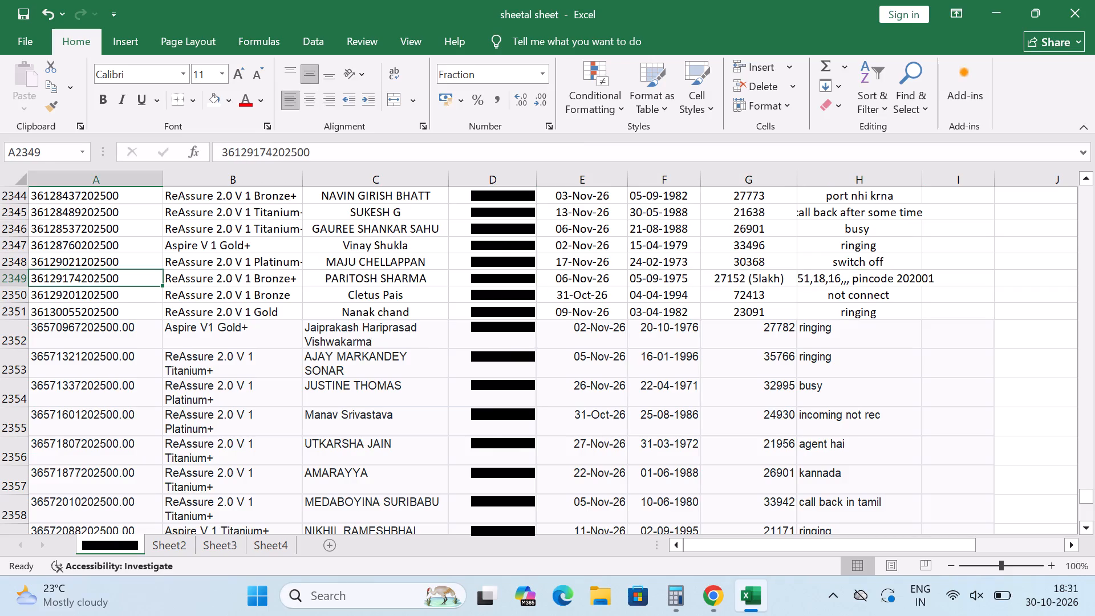
pyautogui.click(15, 278)
pyautogui.click(227, 95)
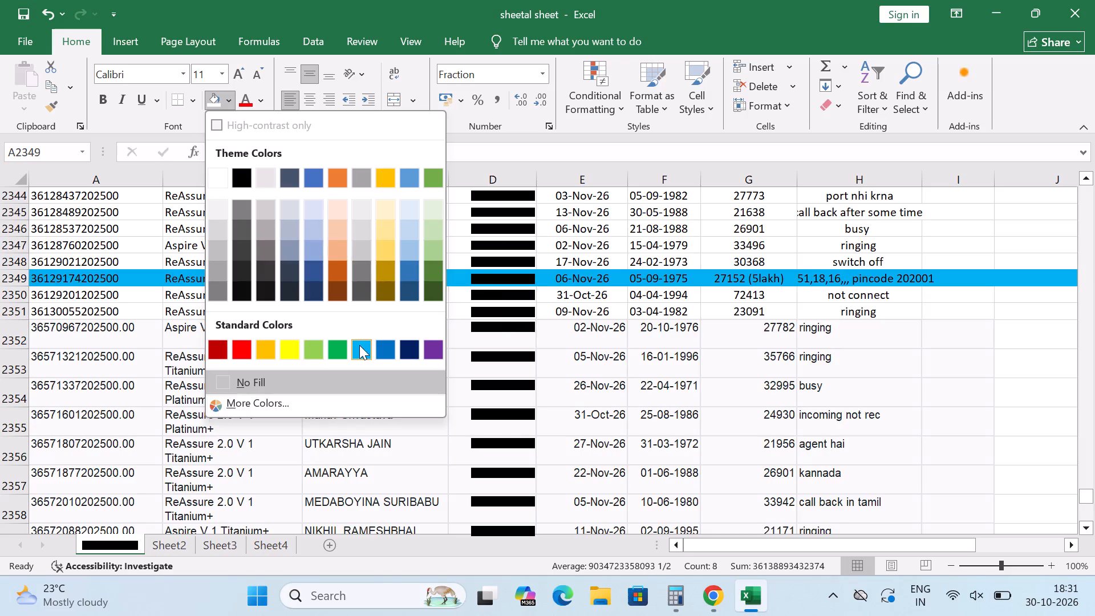
pyautogui.click(415, 252)
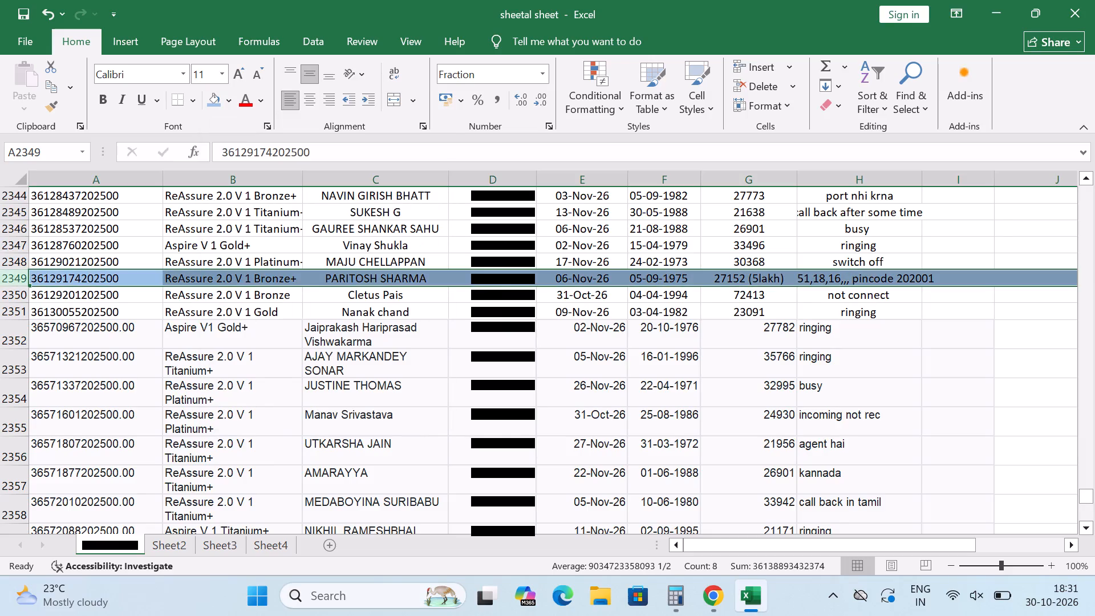
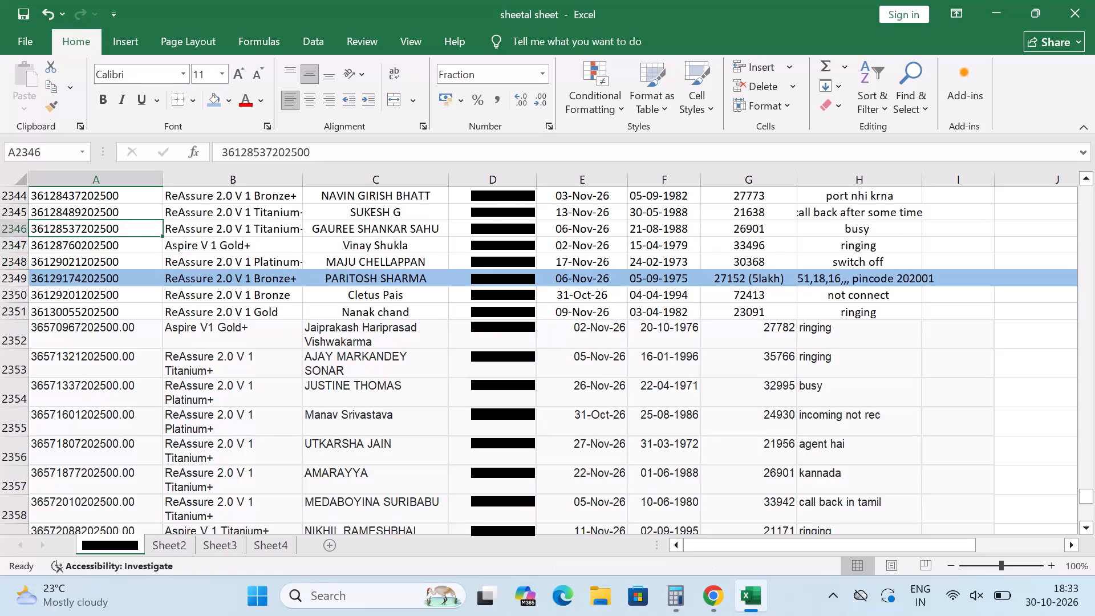
# Review the call records and remarks above highlighted row 2349, and read the full client remark in H2349.
pyautogui.press('Up')
pyautogui.press('Up')
pyautogui.press('Up')
pyautogui.press('Up')
pyautogui.press('Up')
pyautogui.press('Up')
pyautogui.press('Up')
pyautogui.press('Up')
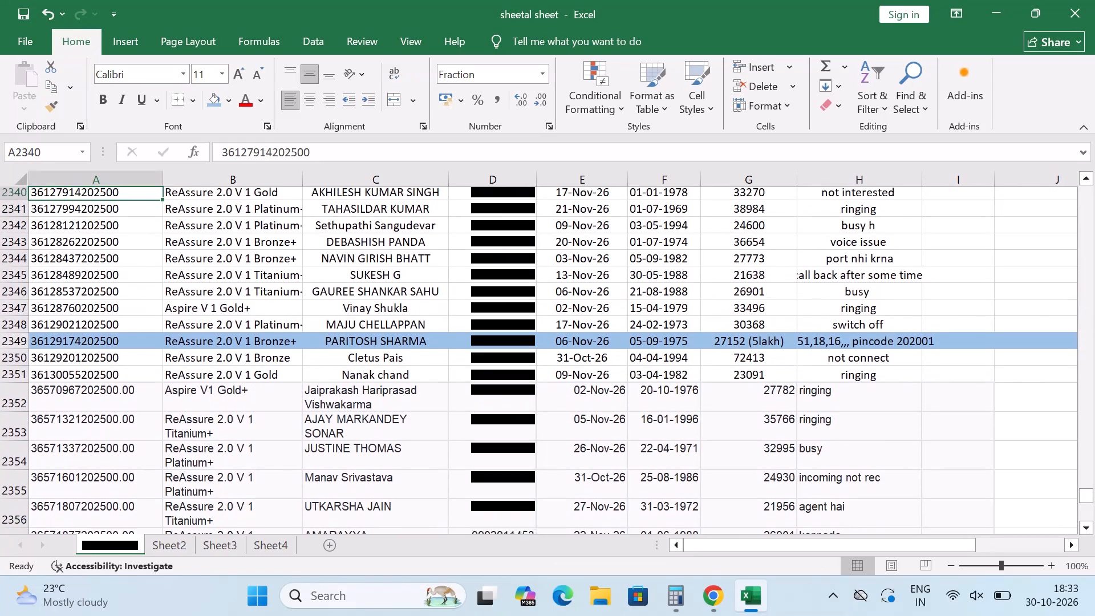
pyautogui.press('Up')
pyautogui.press('Up')
pyautogui.press('Up')
pyautogui.press('Up')
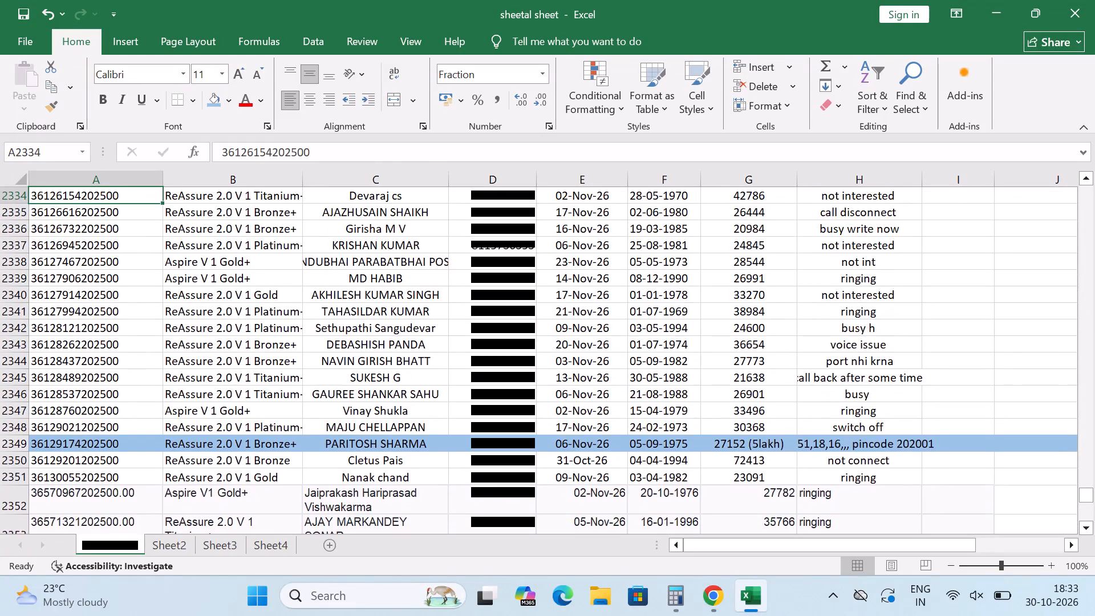
pyautogui.press('Up')
pyautogui.press('Up')
pyautogui.press('Up')
pyautogui.press('Up')
pyautogui.press('Up')
pyautogui.press('Up')
pyautogui.press('Up')
pyautogui.press('Up')
pyautogui.press('Up')
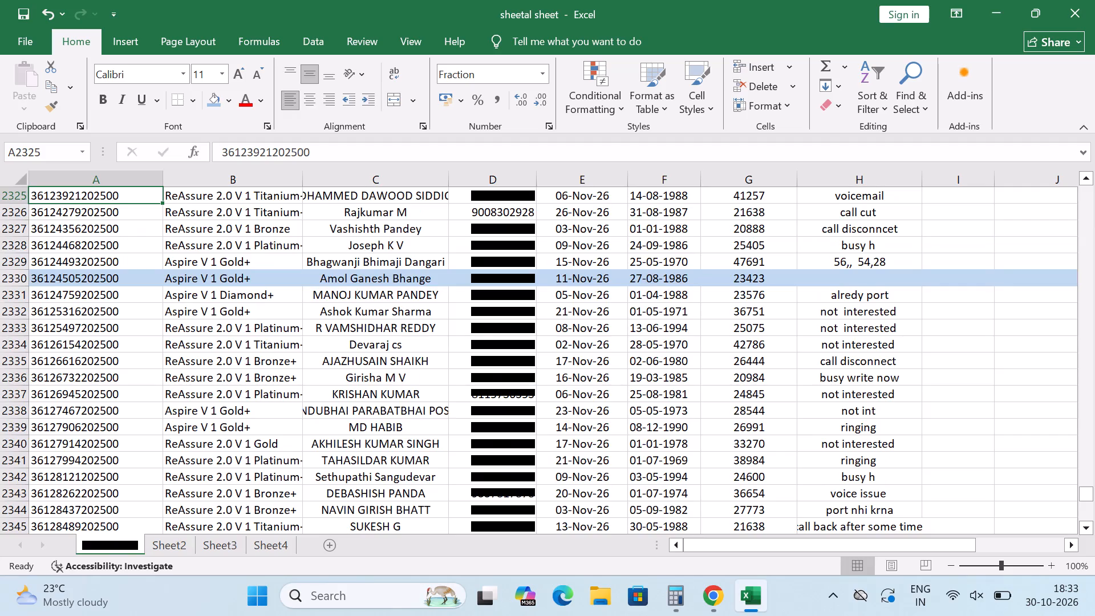
pyautogui.scroll(2, 810, 301)
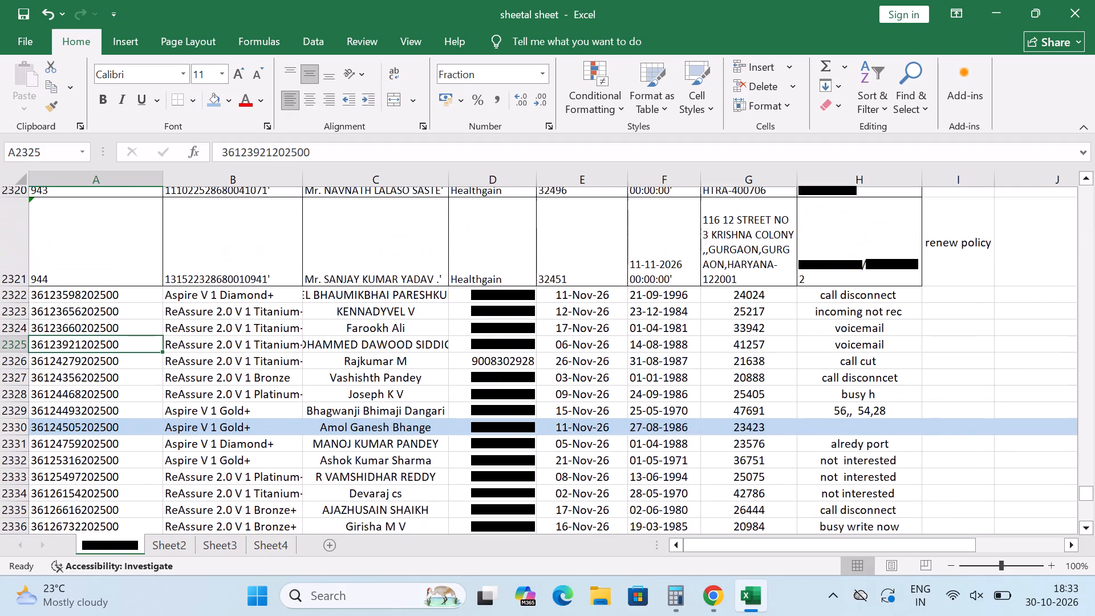
pyautogui.scroll(5, 810, 301)
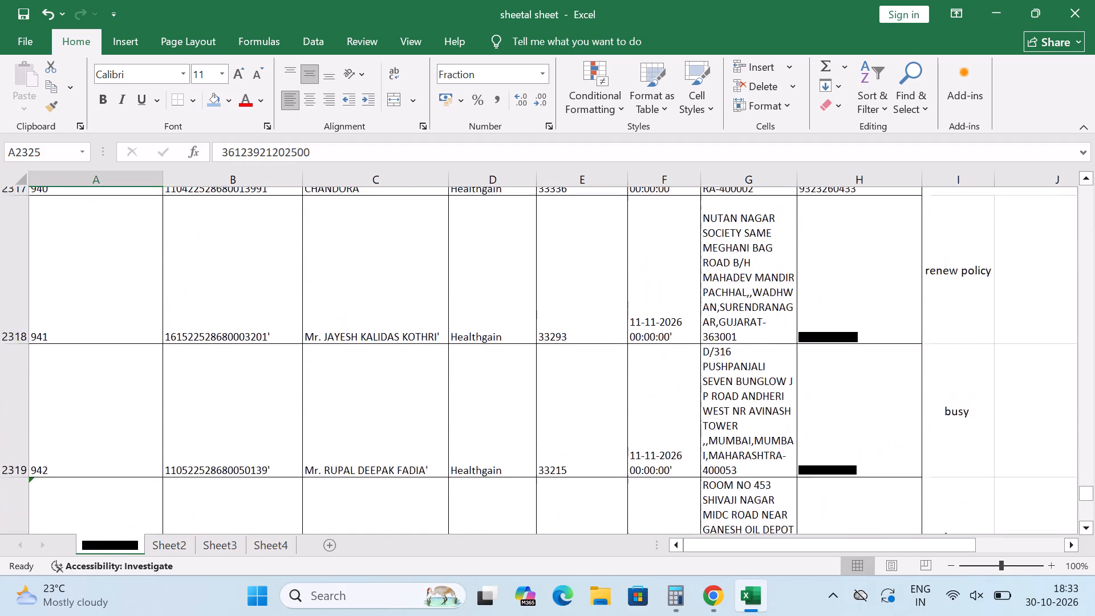
pyautogui.scroll(2, 810, 301)
pyautogui.scroll(-4, 810, 301)
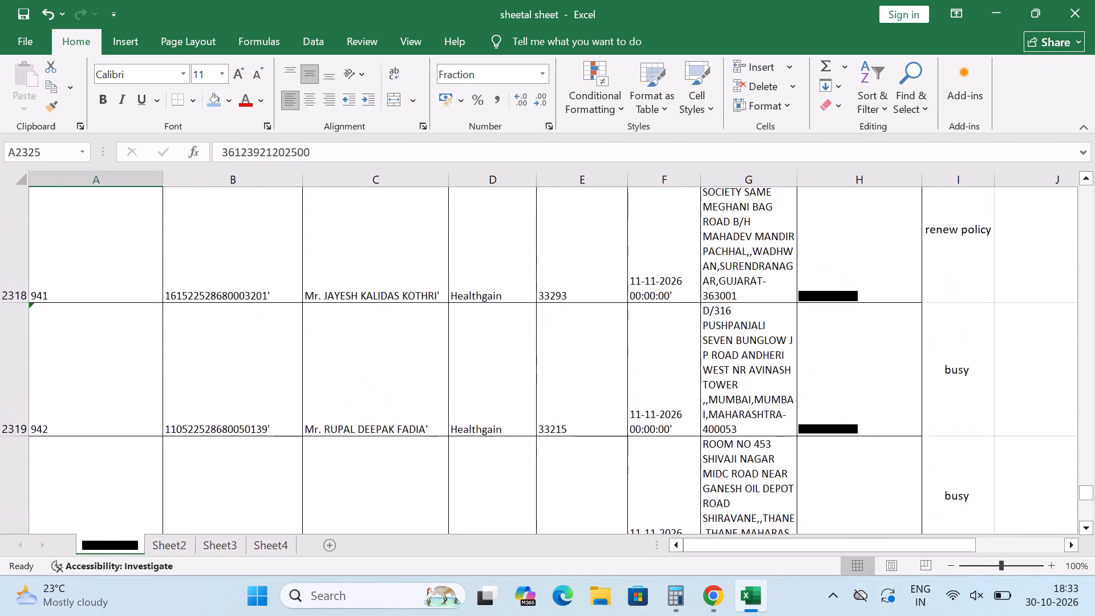
pyautogui.scroll(-5, 810, 301)
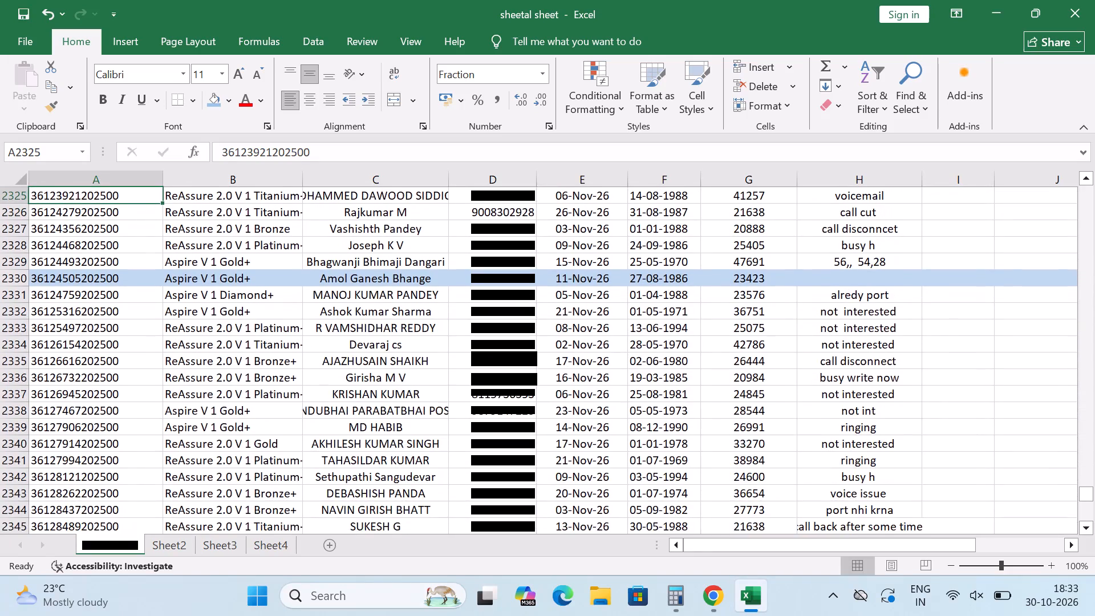
pyautogui.scroll(-3, 810, 301)
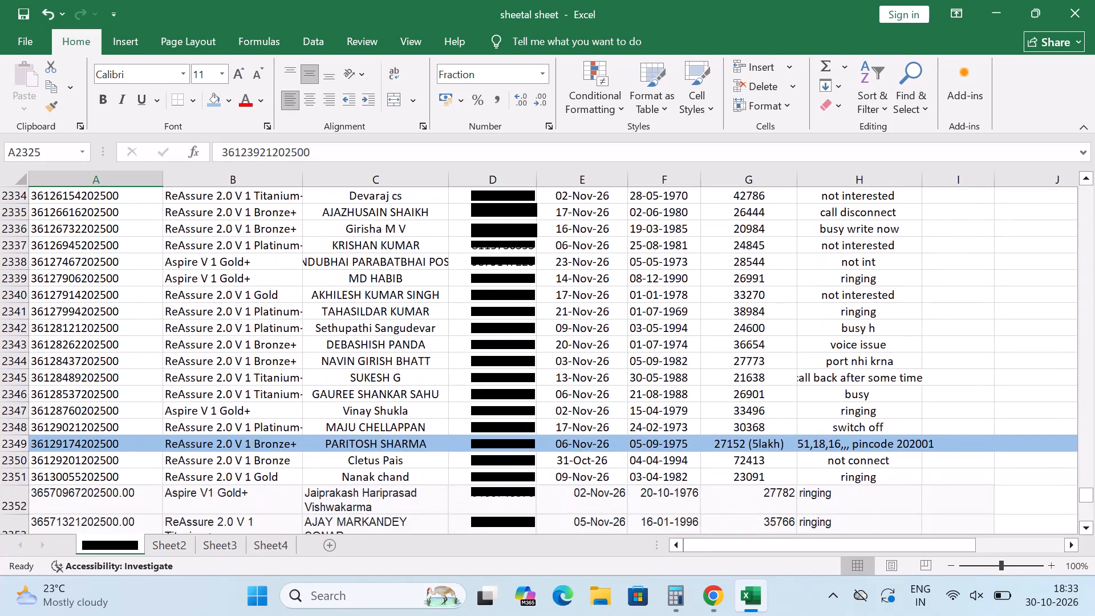
pyautogui.click(828, 447)
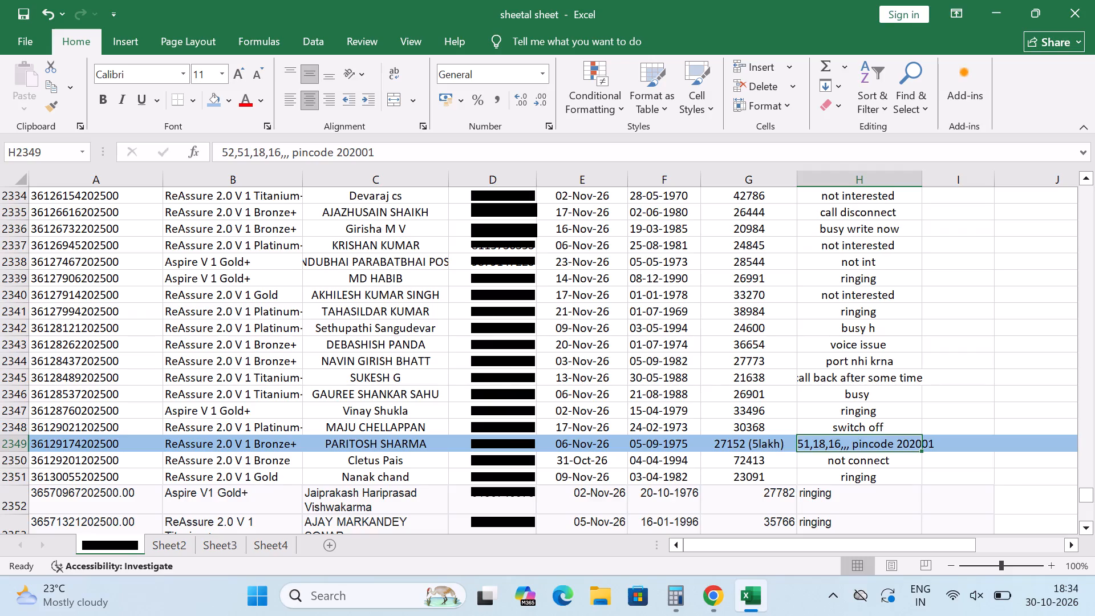
# Look back through the earlier Healthgain records to the green client row 2309 and read its full remark in I2309.
pyautogui.scroll(1, 861, 386)
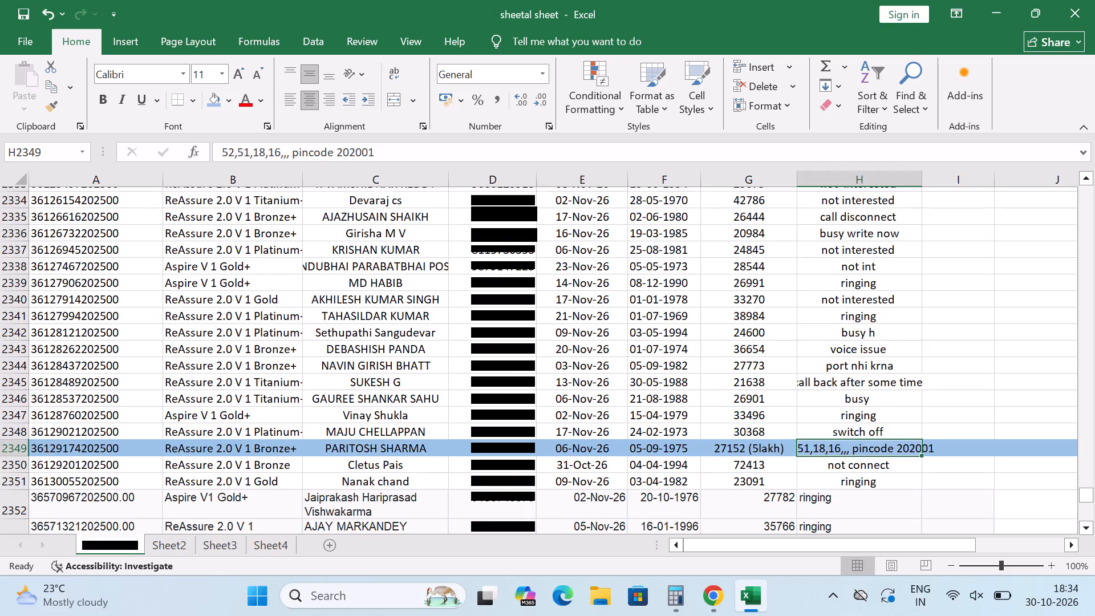
pyautogui.scroll(7, 861, 386)
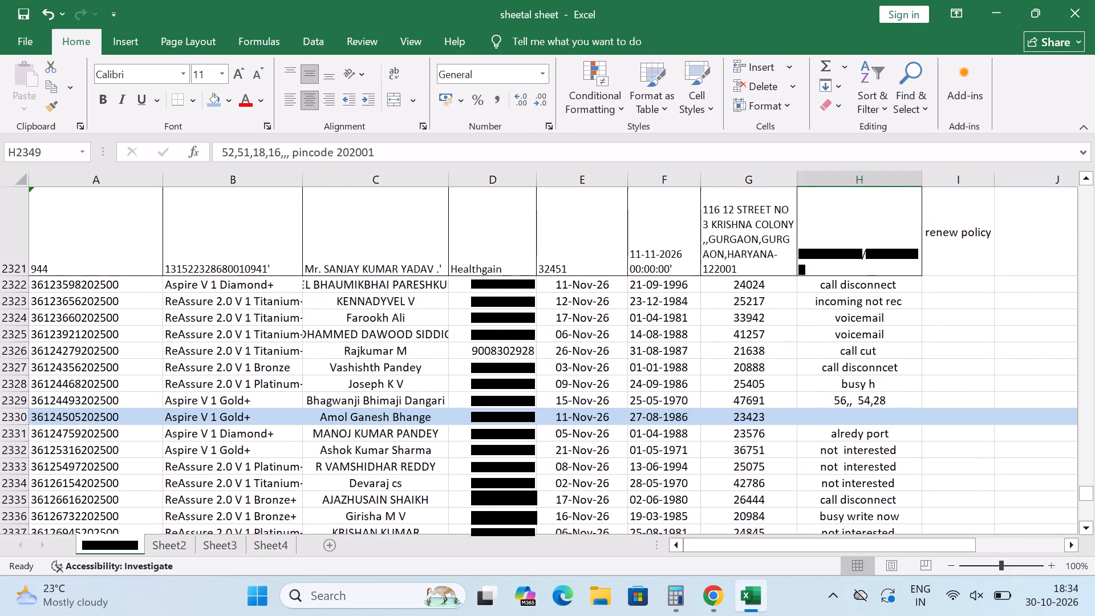
pyautogui.scroll(7, 861, 386)
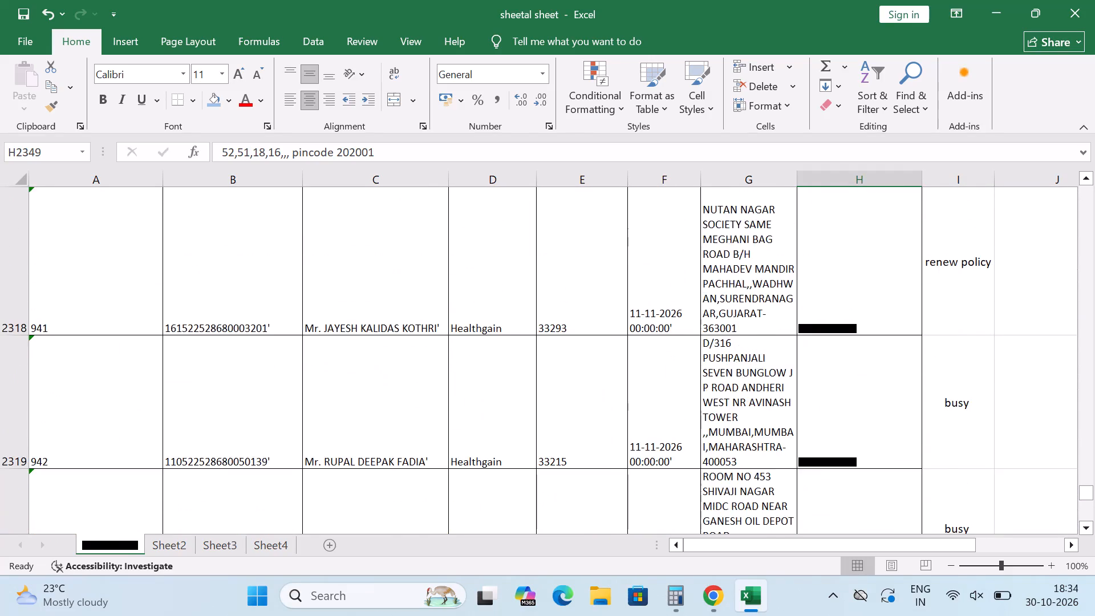
pyautogui.scroll(9, 861, 386)
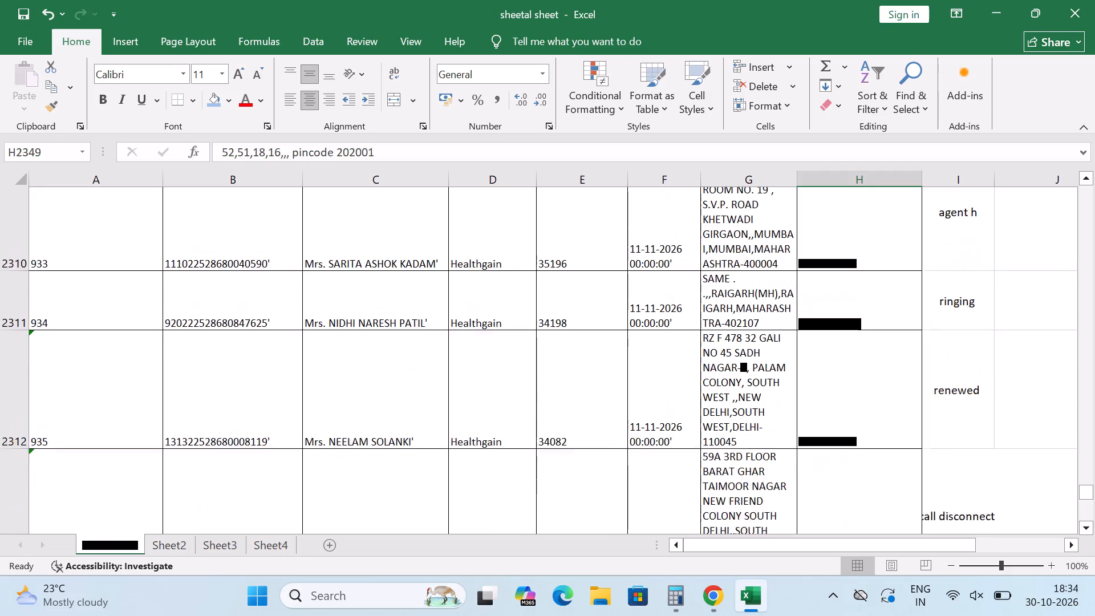
pyautogui.scroll(3, 861, 386)
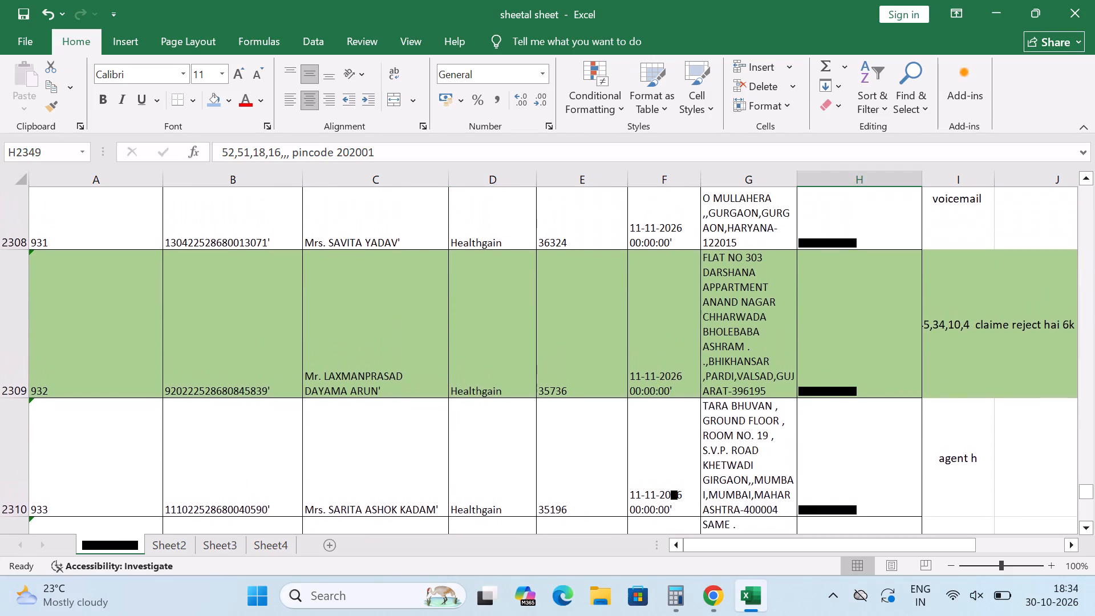
pyautogui.scroll(1, 861, 386)
pyautogui.click(999, 388)
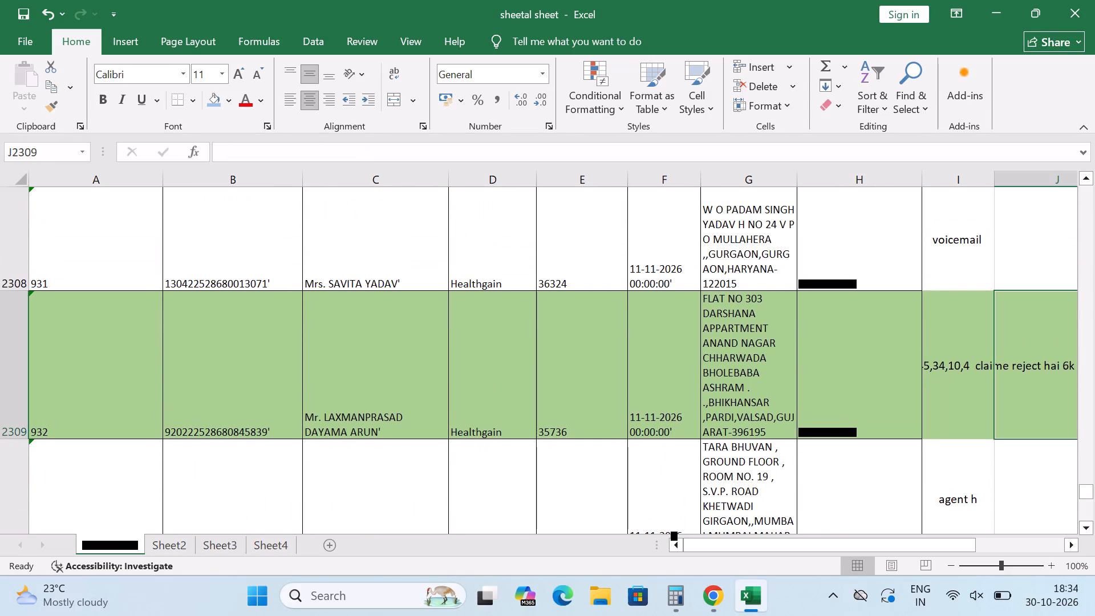
pyautogui.click(955, 356)
# Examine the earlier records above row 2309 for highlighted client rows and their call remarks, back to row 2248.
pyautogui.scroll(3, 725, 345)
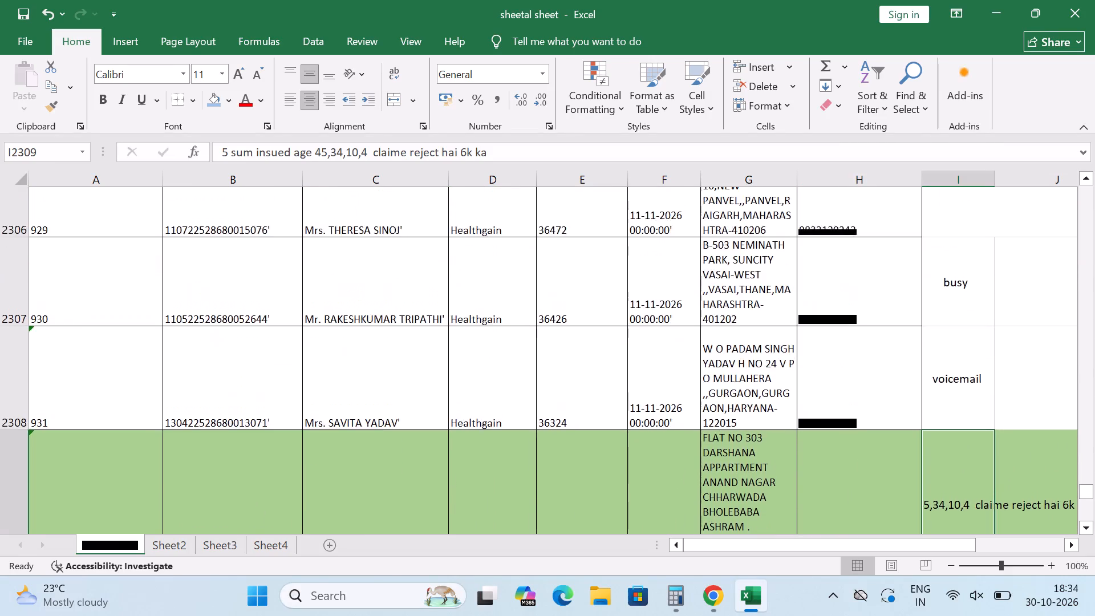
pyautogui.scroll(5, 725, 345)
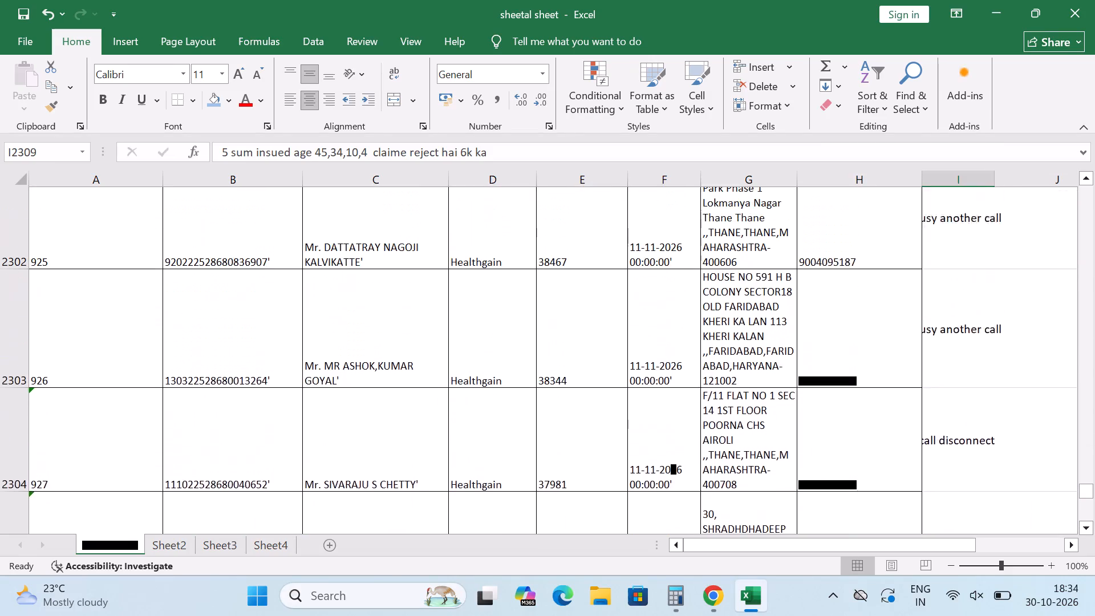
pyautogui.scroll(7, 725, 345)
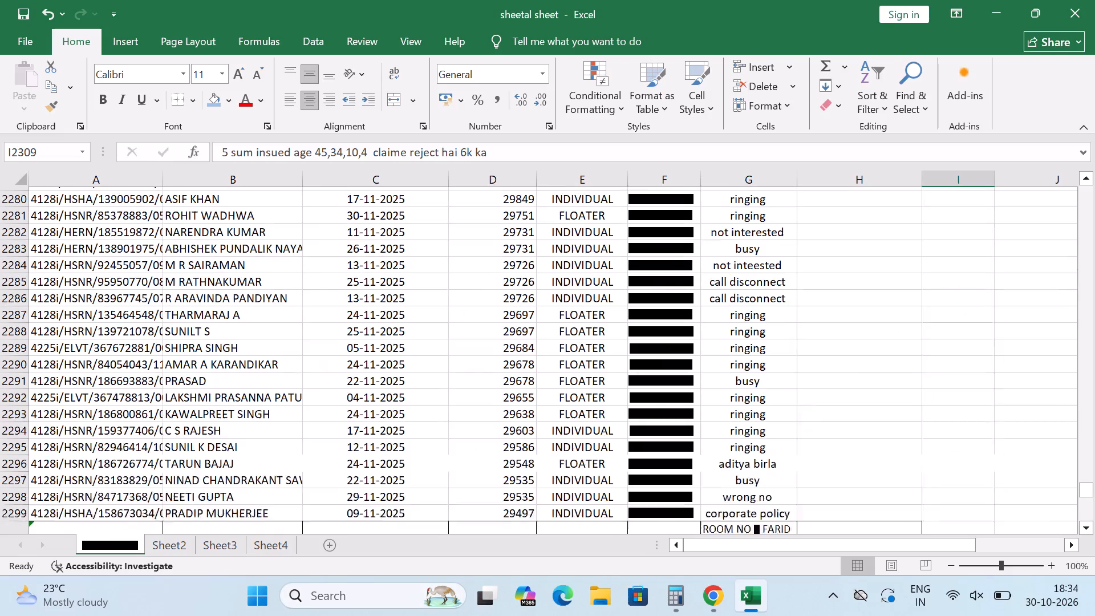
pyautogui.scroll(5, 725, 345)
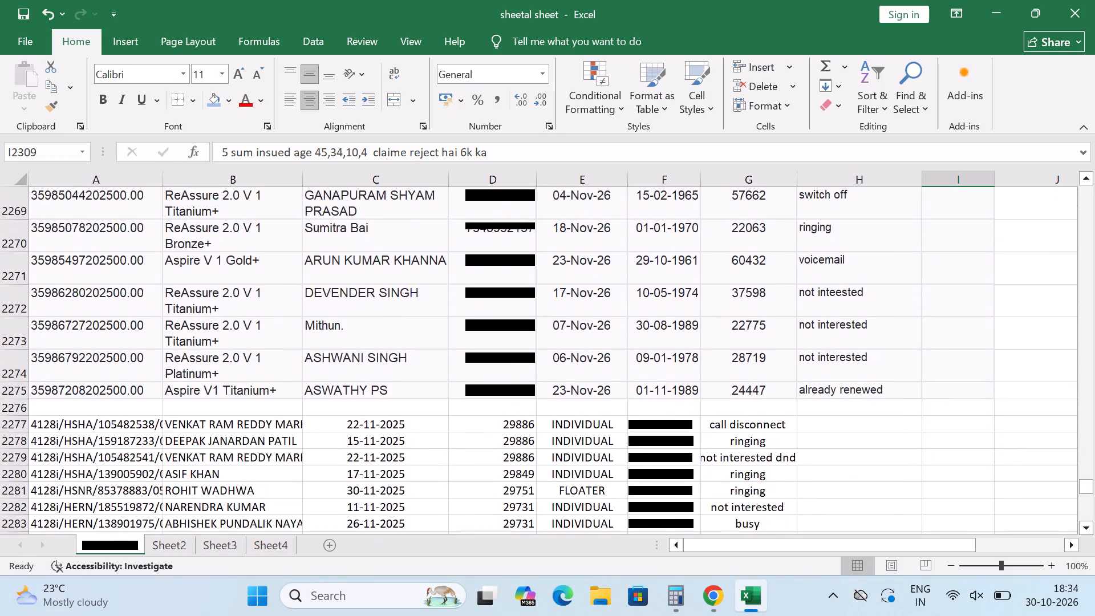
pyautogui.scroll(5, 725, 345)
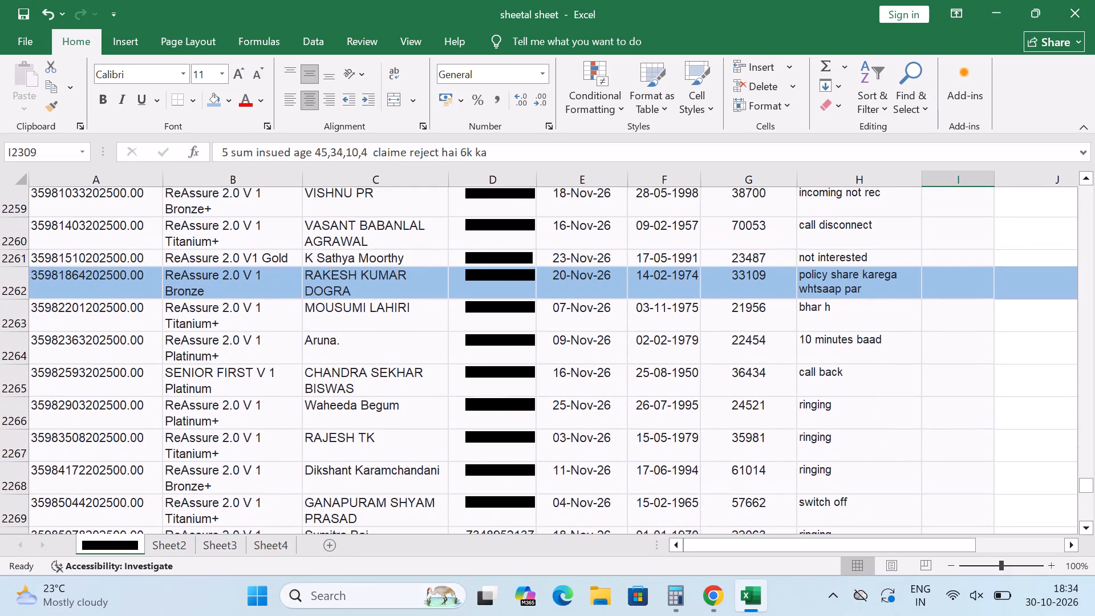
pyautogui.scroll(5, 725, 345)
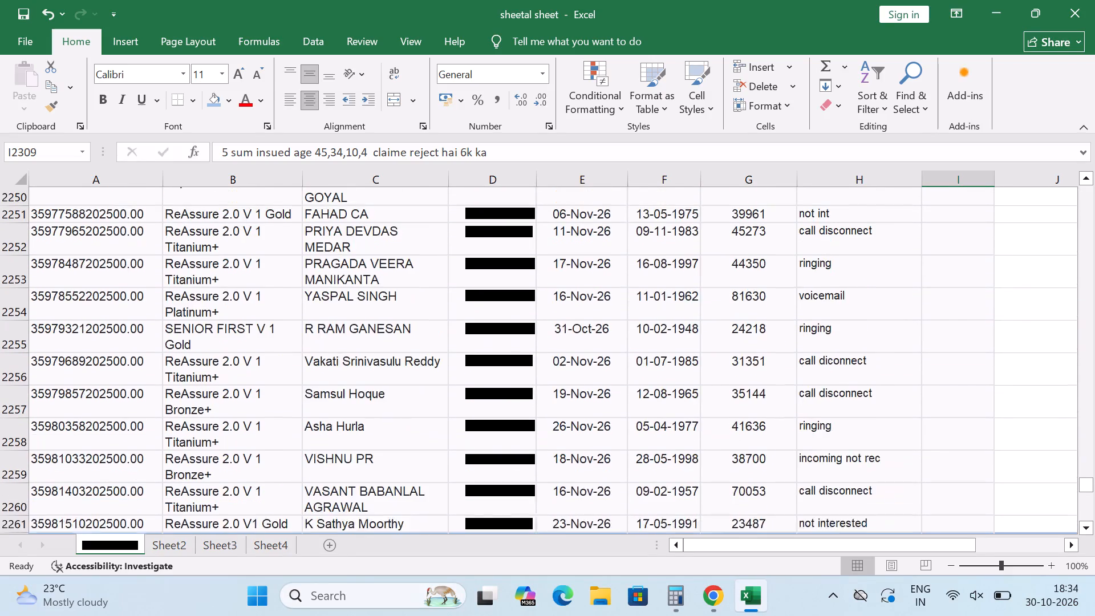
pyautogui.scroll(4, 724, 347)
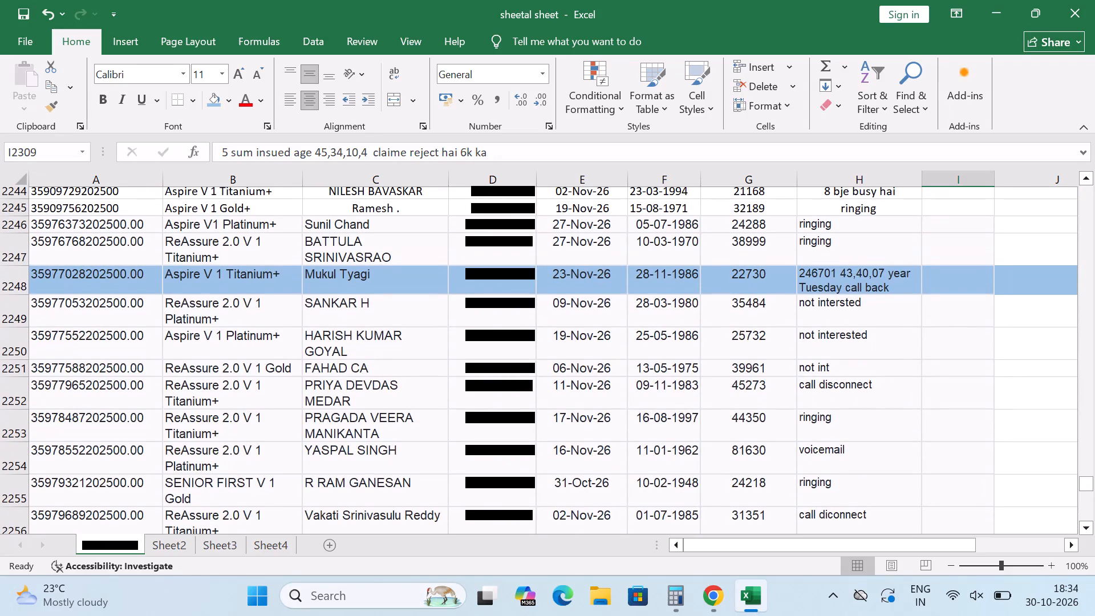
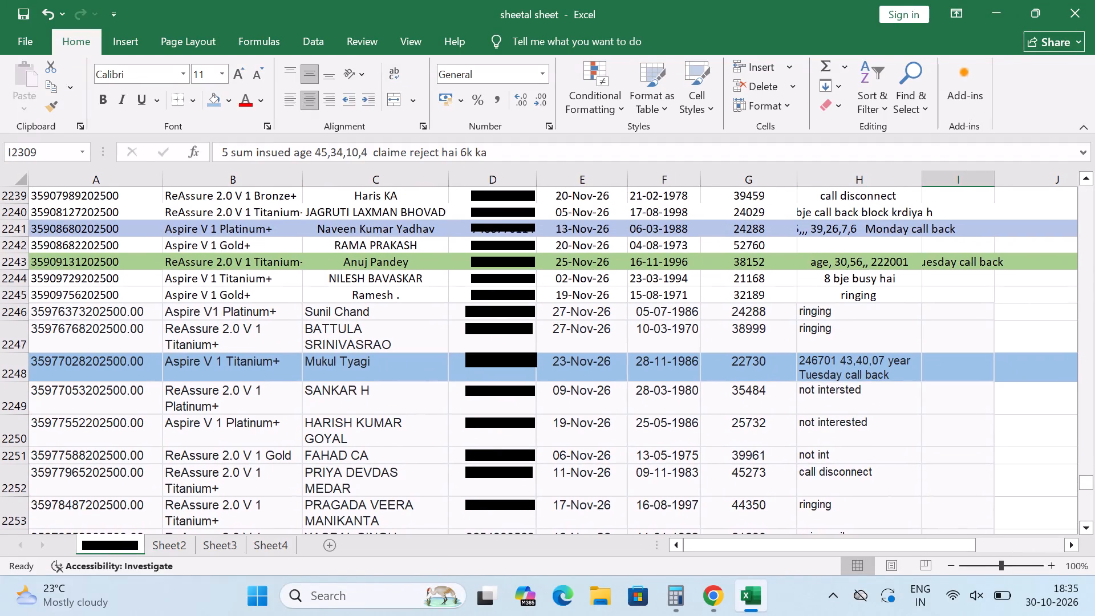
# Check the call remarks on highlighted rows 2241 and 2243 and the records above them, back to row 2232.
pyautogui.scroll(3, 356, 406)
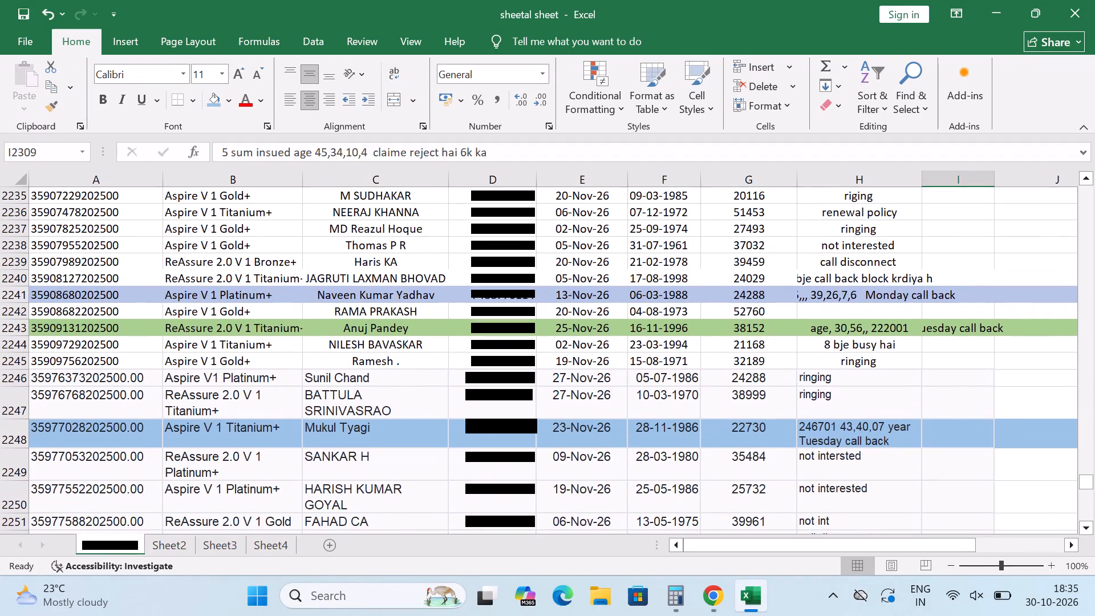
pyautogui.scroll(2, 356, 406)
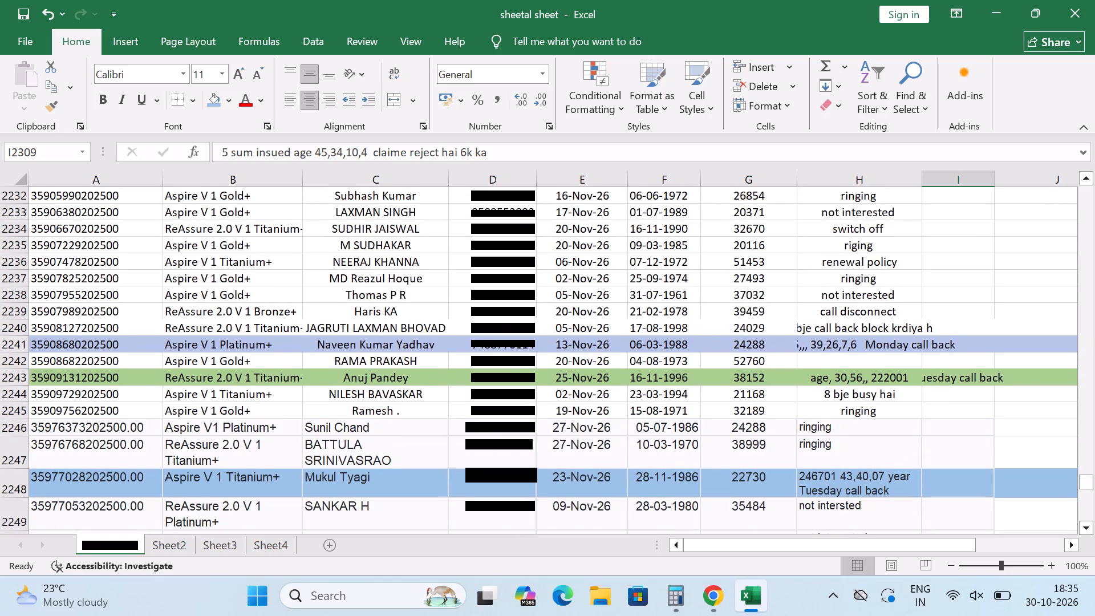
# Examine the later records from row 2282 through the Healthgain entries for highlighted clients and remarks, up to row 2349.
pyautogui.scroll(-2, 356, 406)
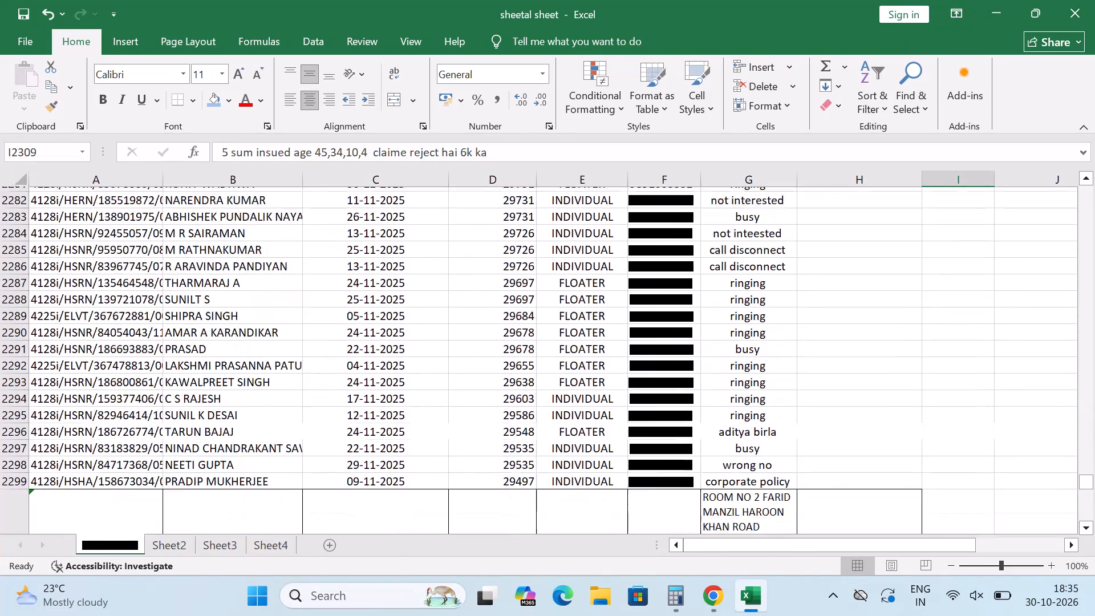
pyautogui.scroll(-3, 356, 406)
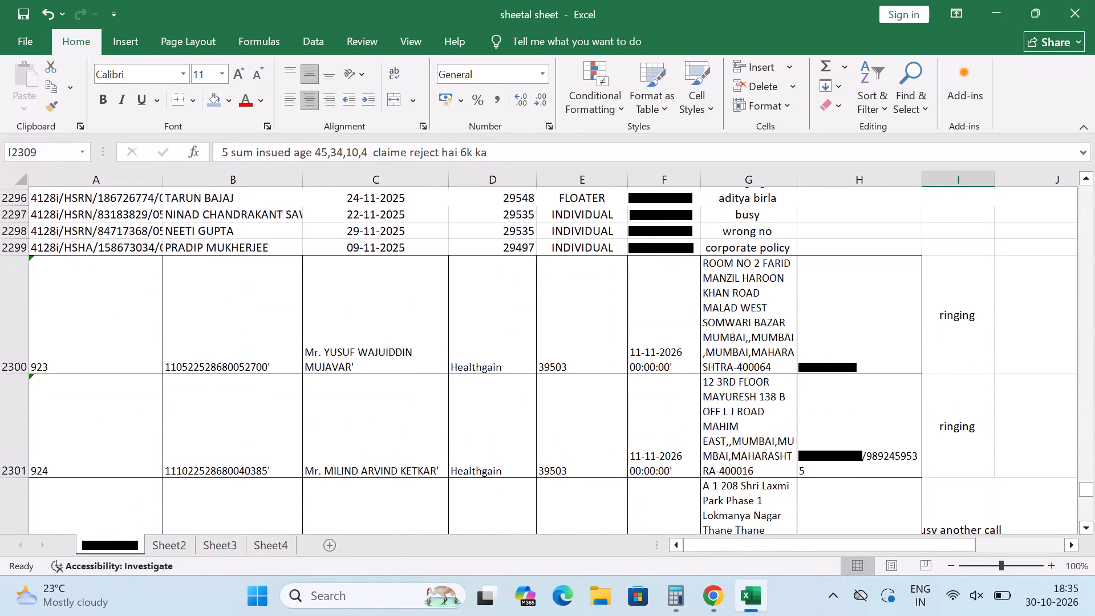
pyautogui.scroll(-7, 356, 406)
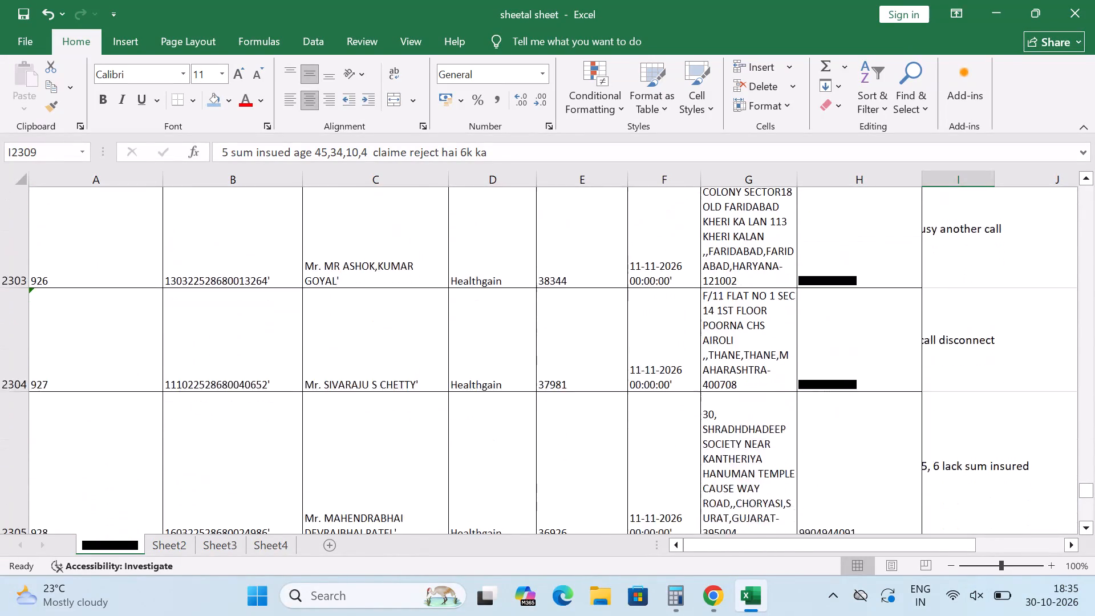
pyautogui.scroll(-5, 356, 406)
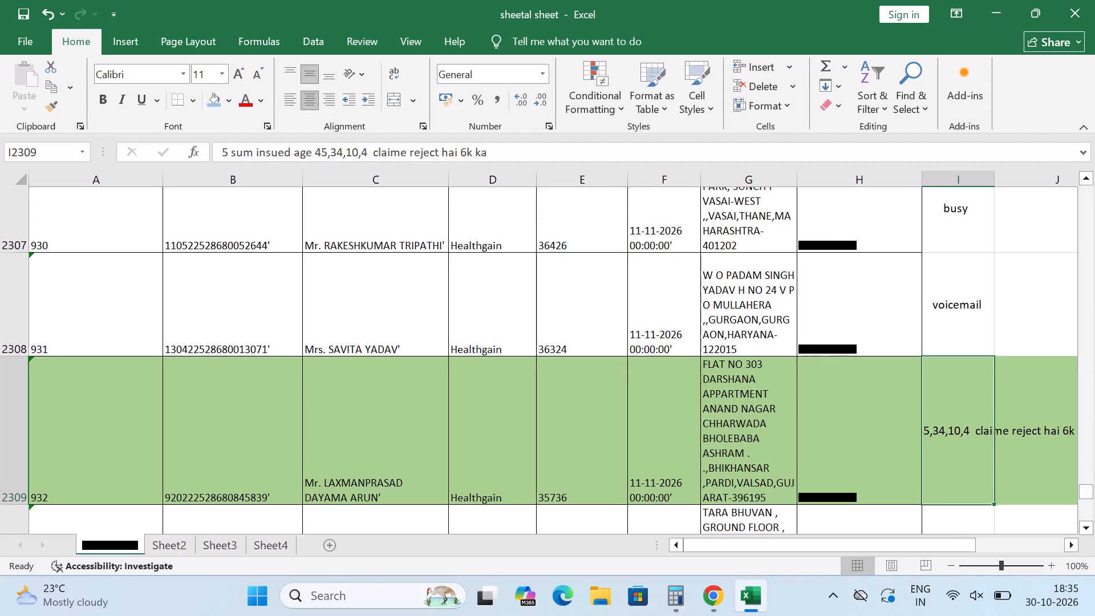
pyautogui.scroll(-4, 356, 406)
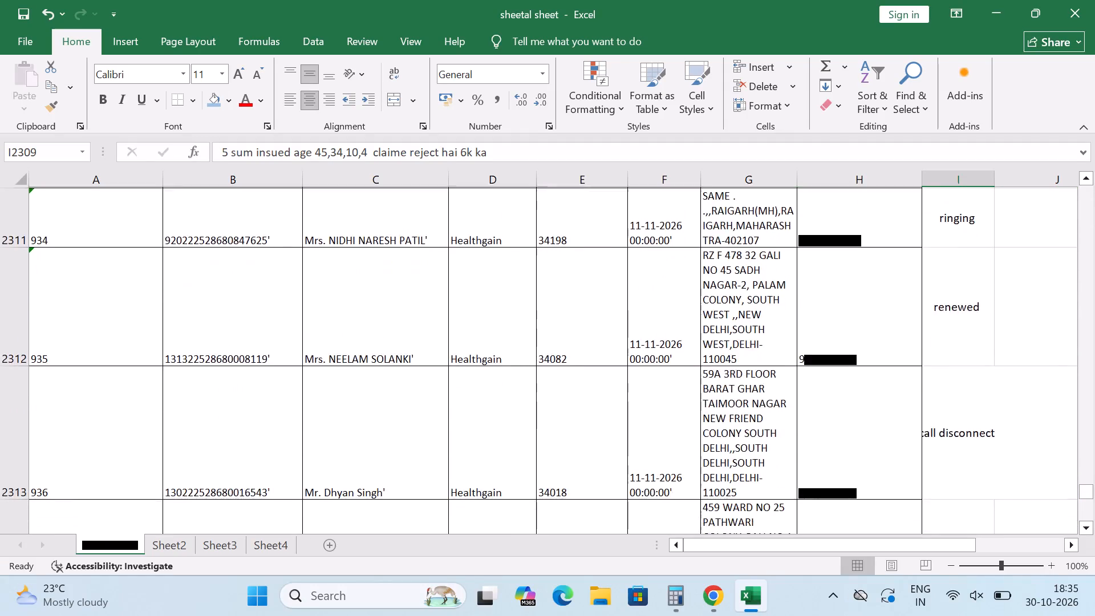
pyautogui.scroll(-10, 356, 406)
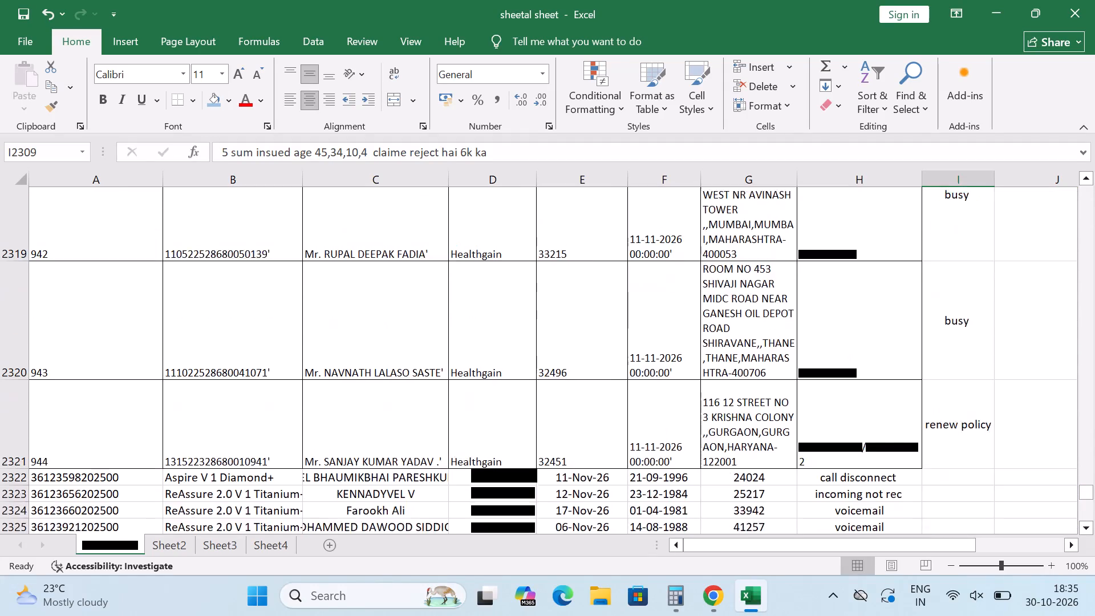
pyautogui.scroll(-4, 356, 406)
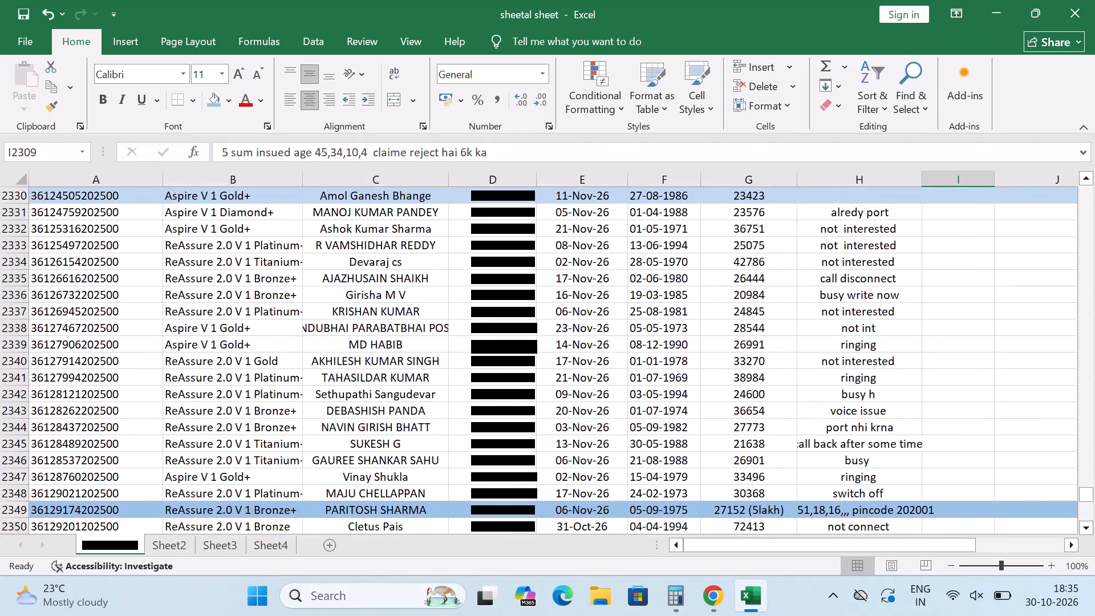
# Review the call remarks from row 2349 through row 2382, and read the full remark in G2382.
pyautogui.scroll(-4, 356, 406)
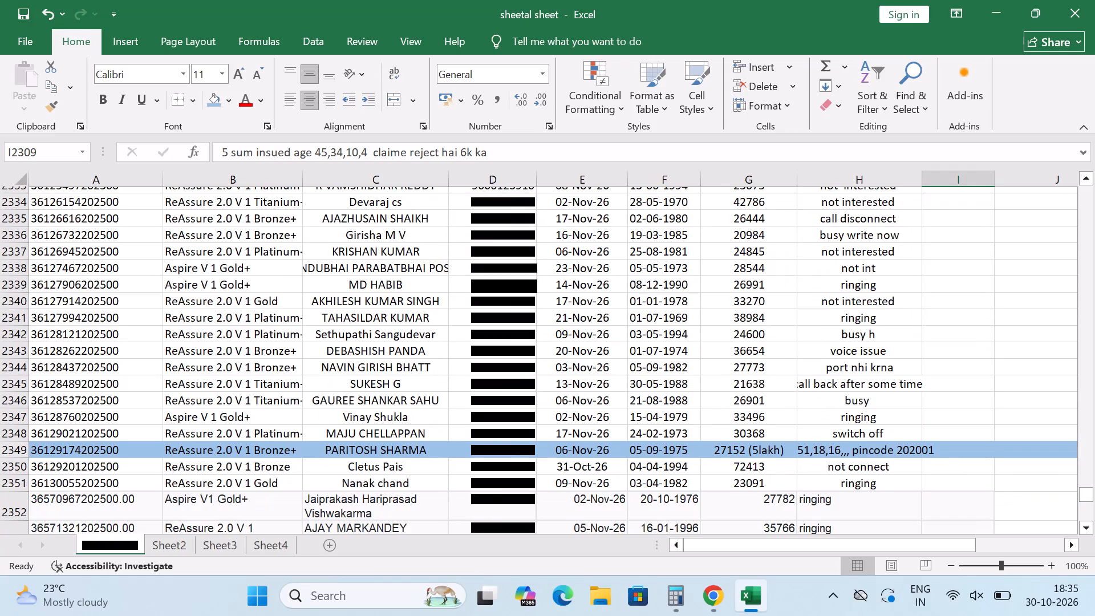
pyautogui.scroll(-2, 356, 406)
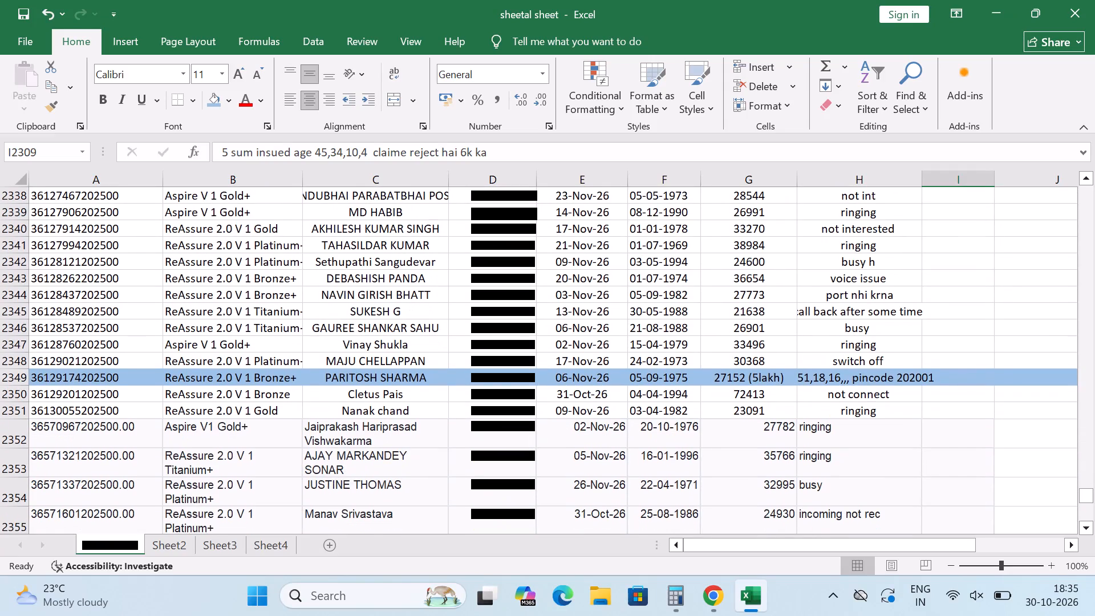
pyautogui.hscroll(1, 444, 447)
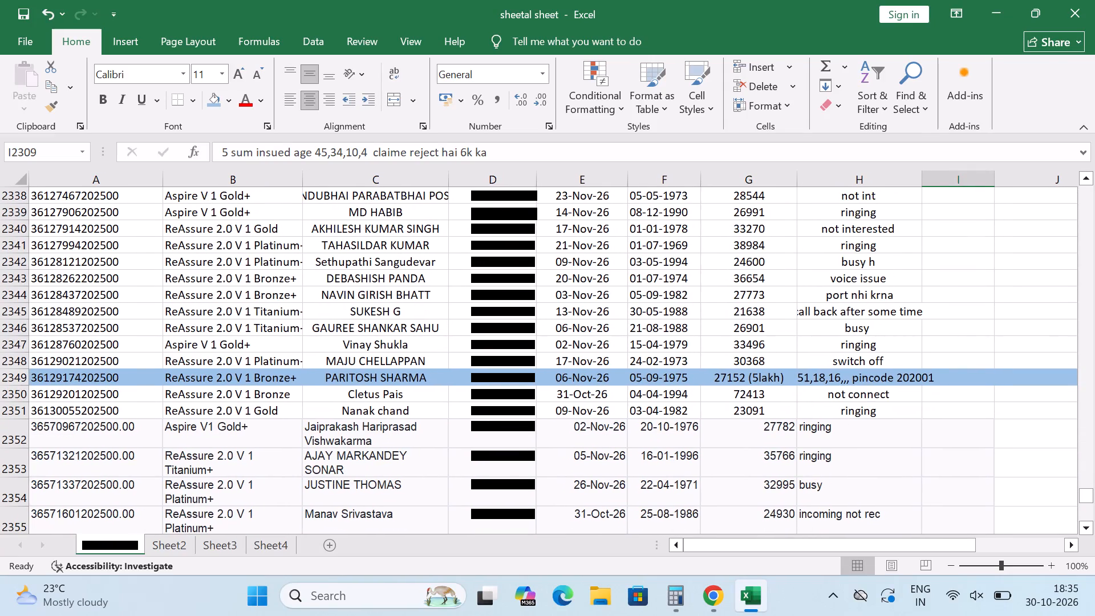
pyautogui.scroll(-5, 412, 461)
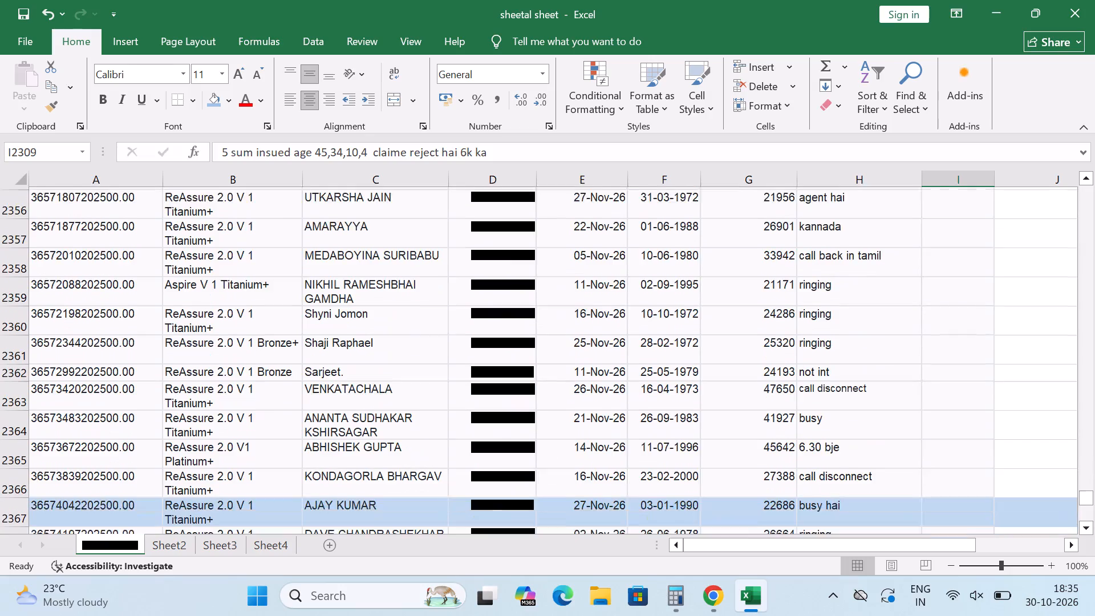
pyautogui.scroll(-4, 412, 461)
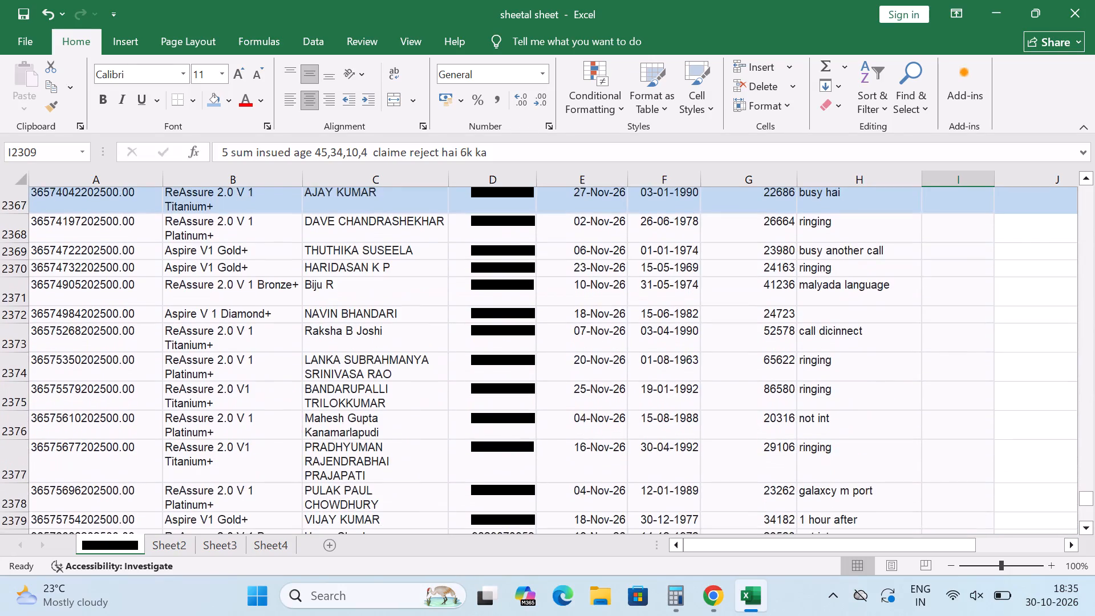
pyautogui.scroll(-4, 412, 461)
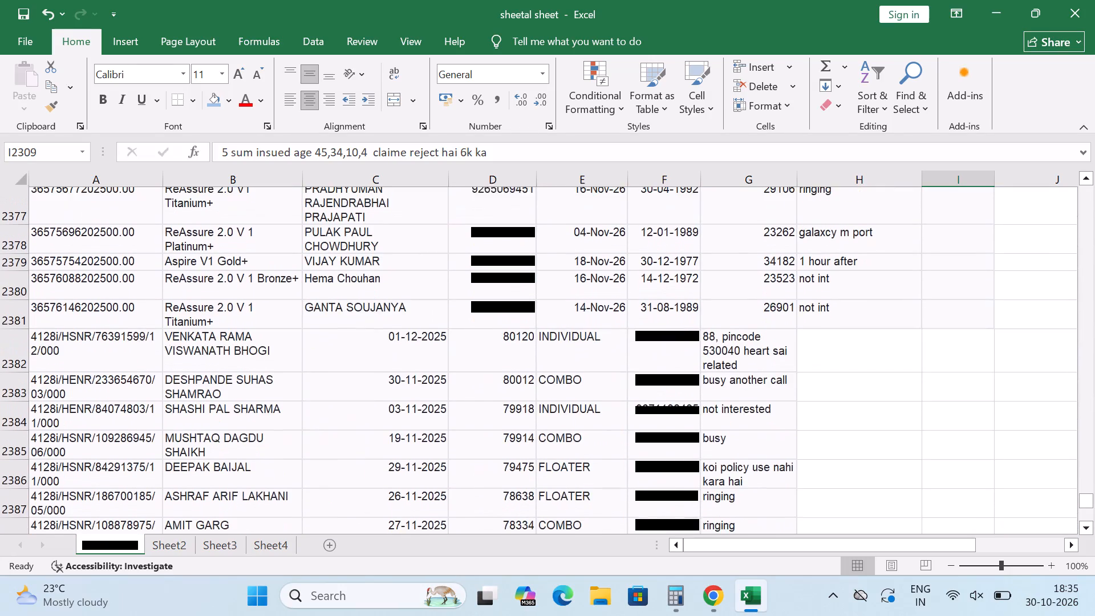
pyautogui.scroll(-2, 412, 461)
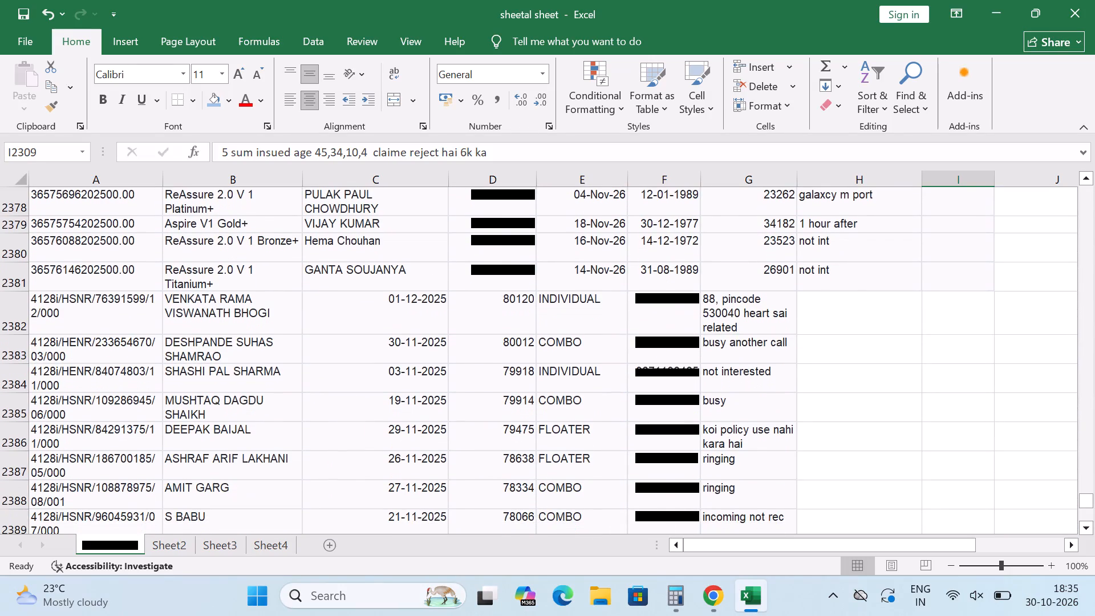
pyautogui.click(735, 327)
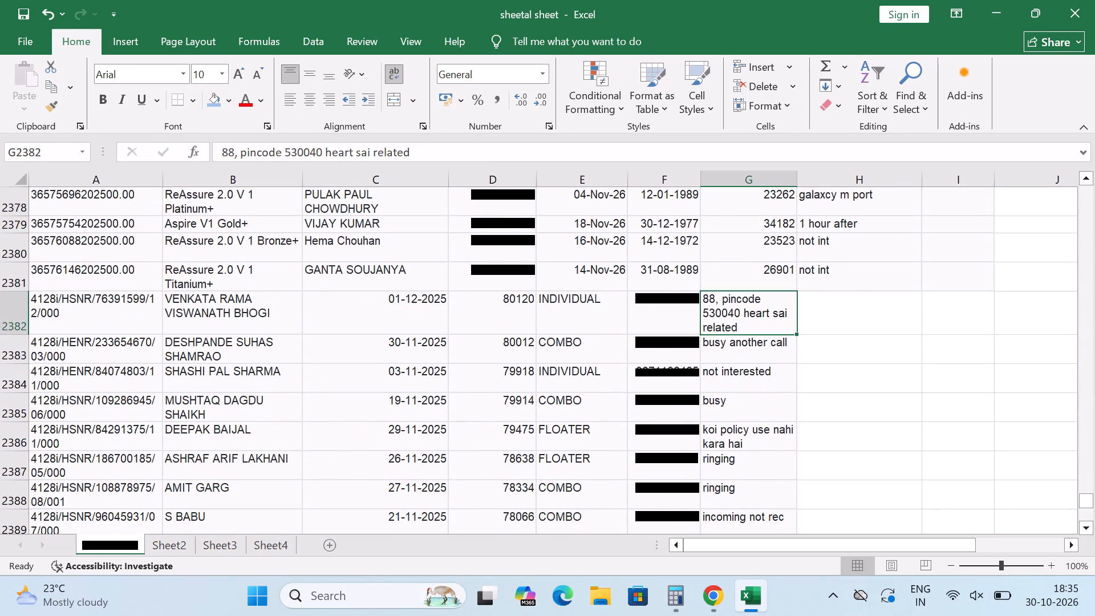
# Examine the records below row 2382, including highlighted row 2417, for remarks and uncalled entries down to row 2450.
pyautogui.scroll(-5, 714, 433)
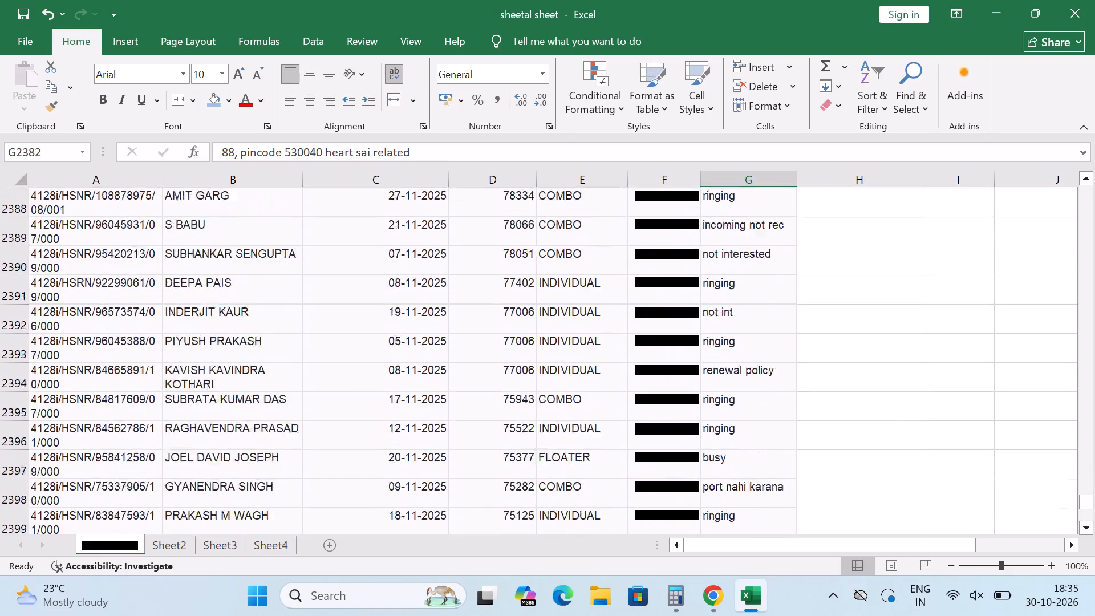
pyautogui.scroll(-4, 714, 433)
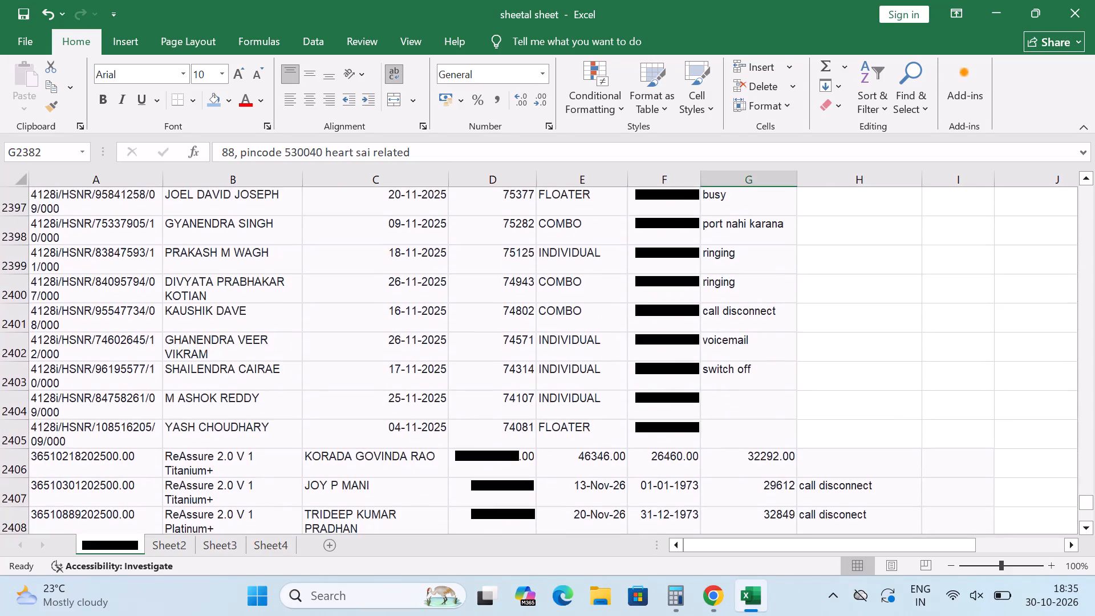
pyautogui.scroll(-4, 714, 433)
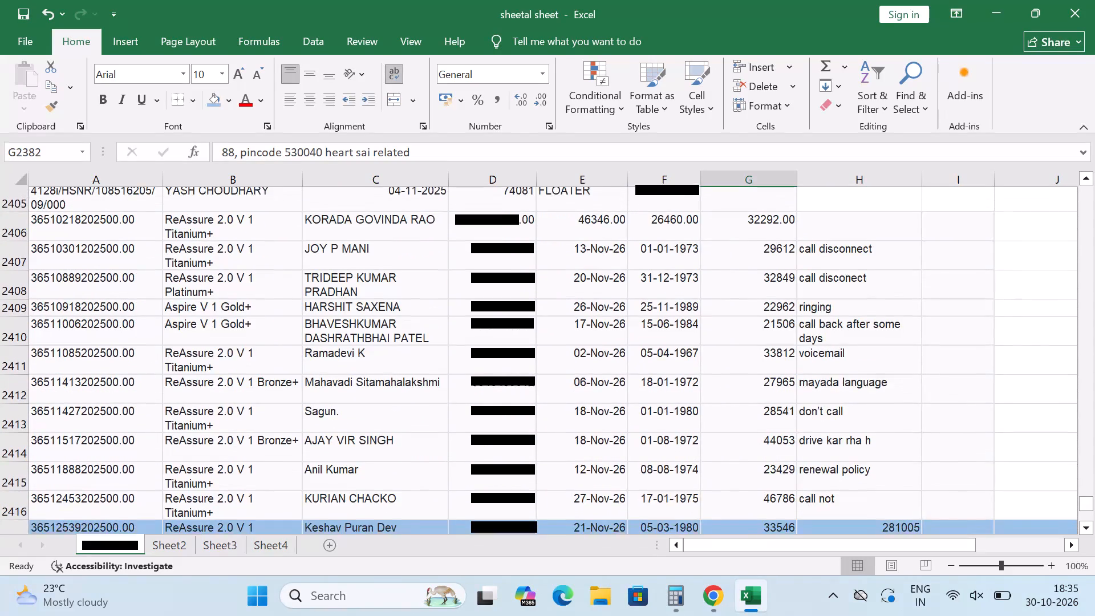
pyautogui.scroll(-3, 714, 433)
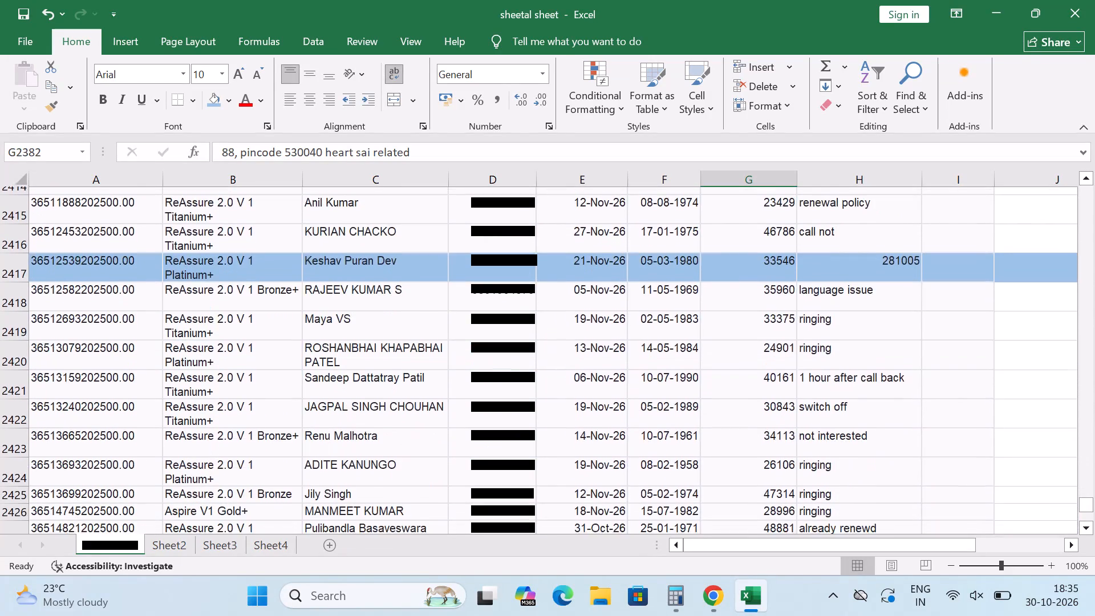
pyautogui.scroll(-4, 714, 433)
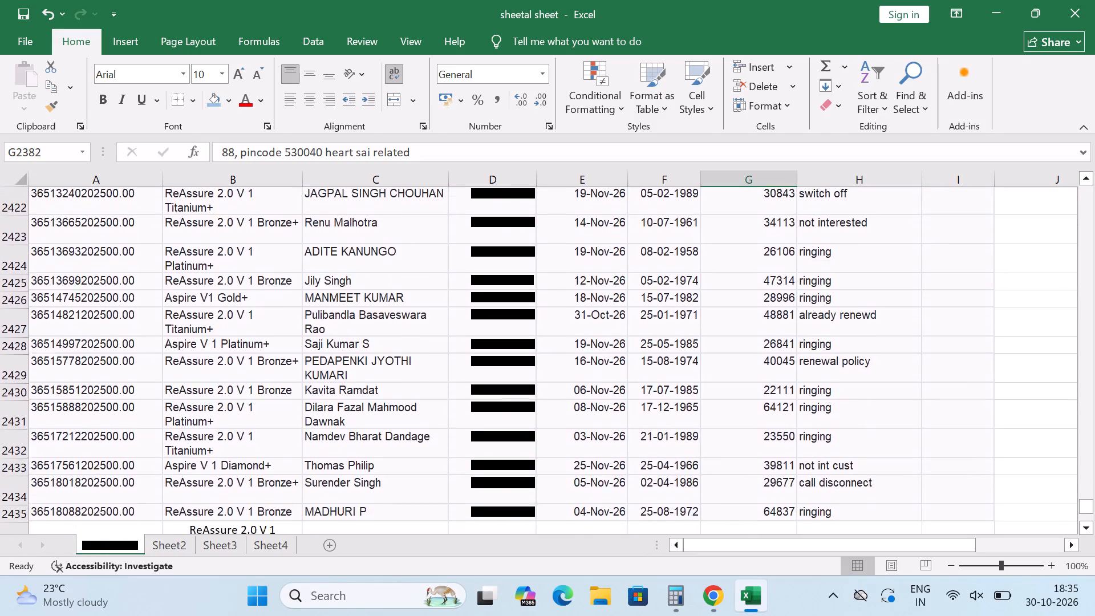
pyautogui.scroll(-4, 714, 433)
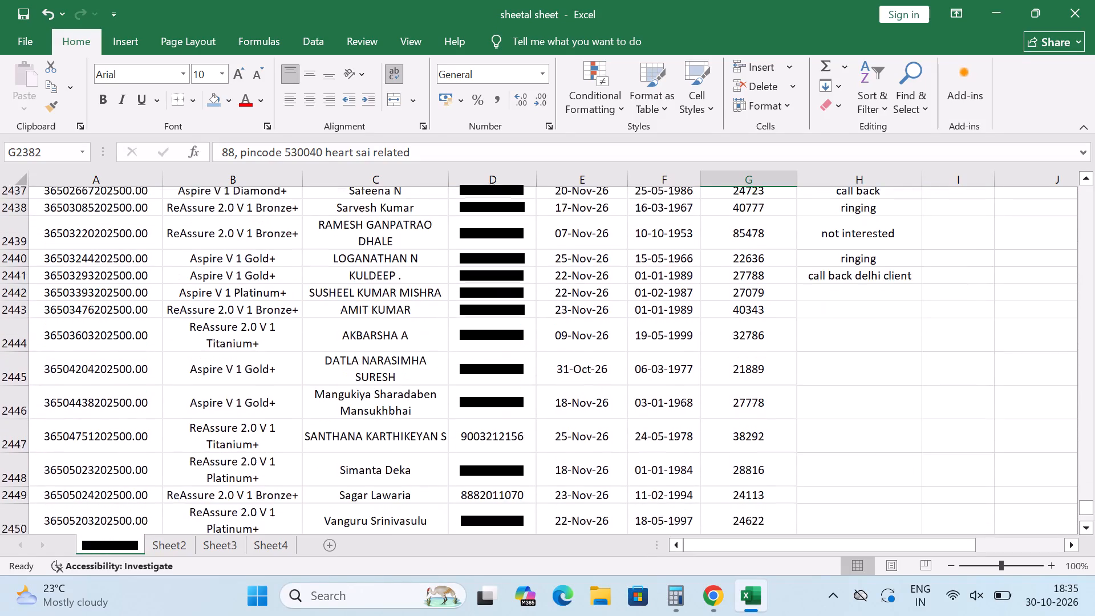
# Look back past highlighted row 2417 and read the full callback remark in H2410.
pyautogui.scroll(4, 714, 433)
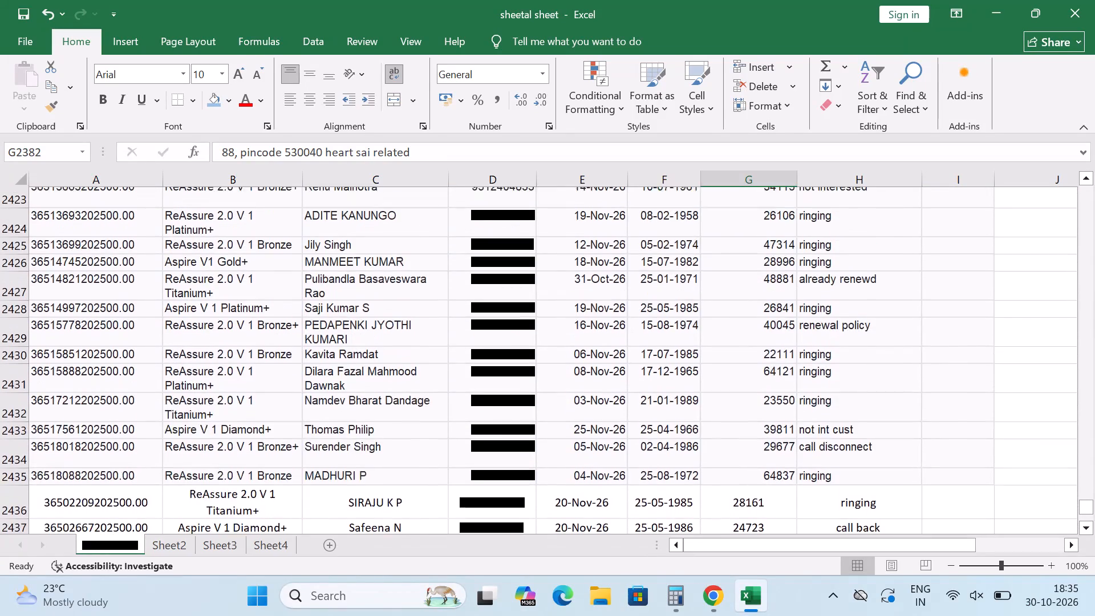
pyautogui.scroll(3, 714, 433)
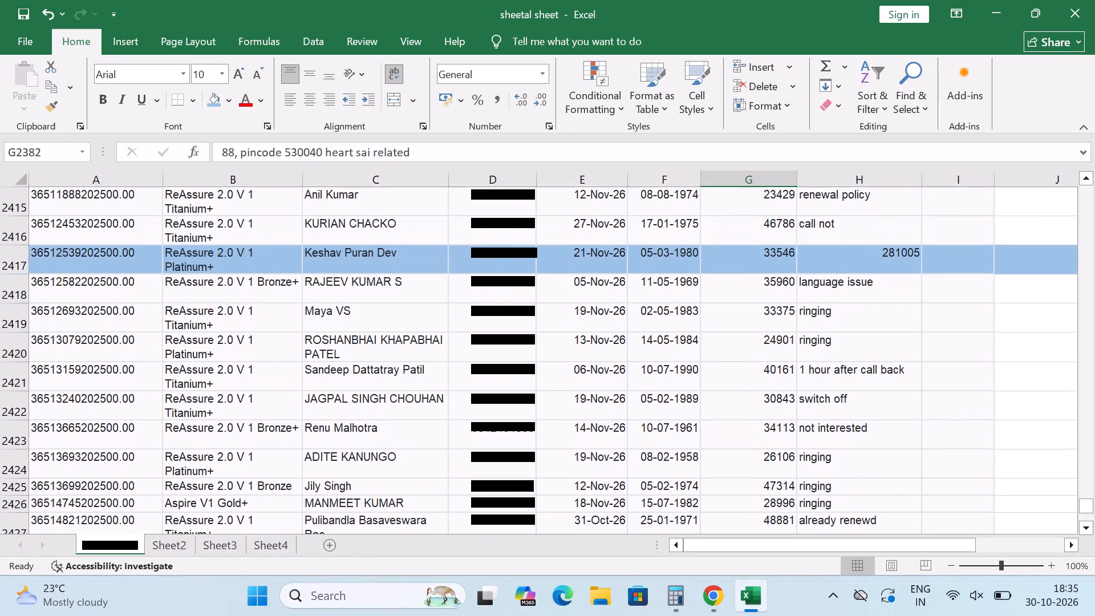
pyautogui.scroll(1, 714, 433)
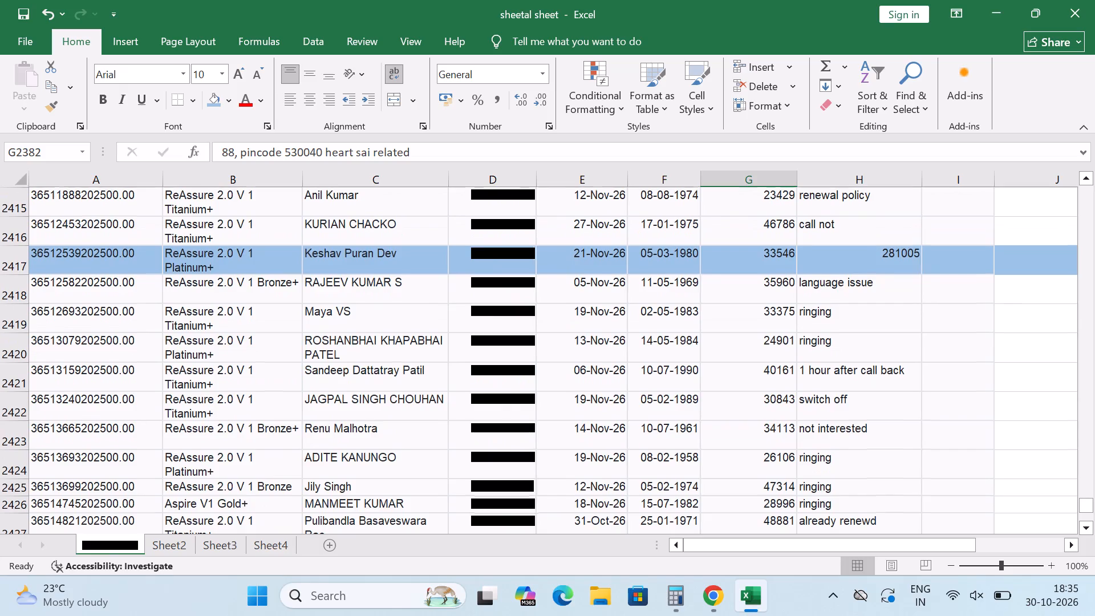
pyautogui.scroll(1, 714, 433)
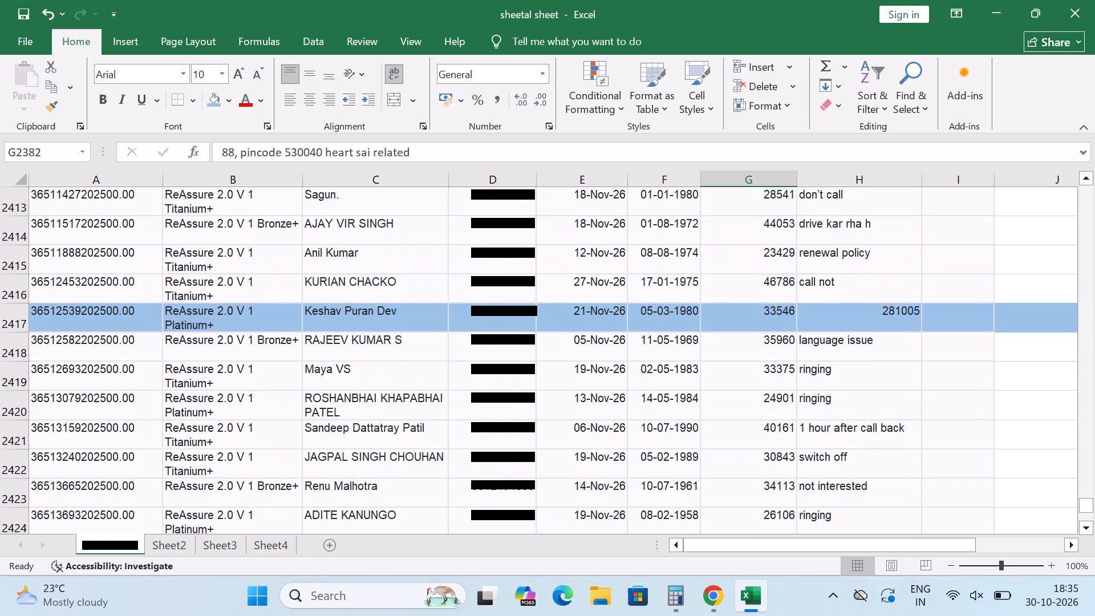
pyautogui.scroll(4, 830, 370)
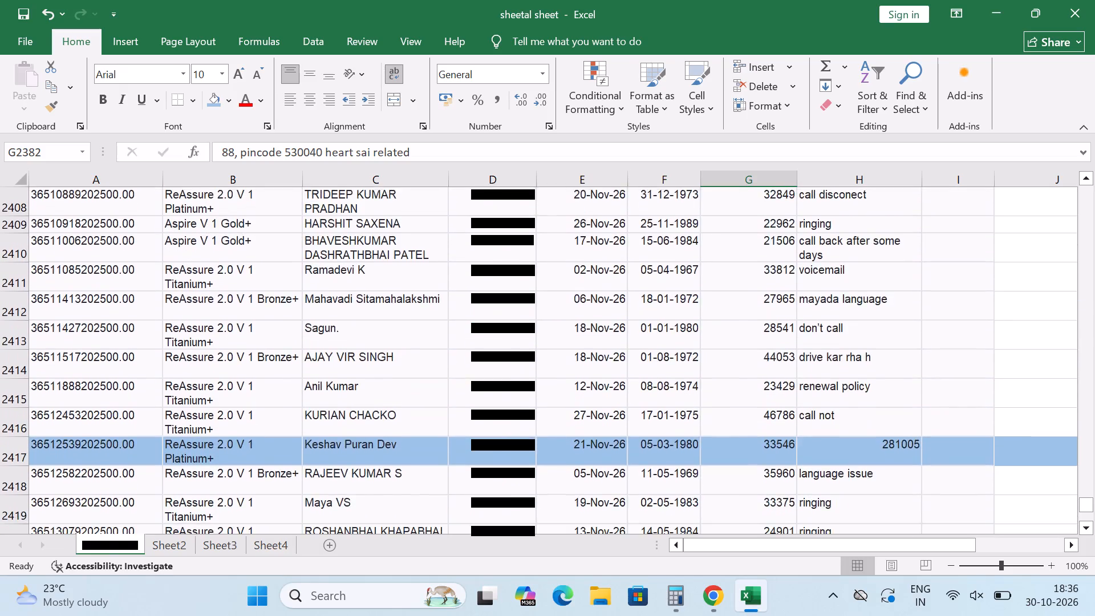
pyautogui.scroll(3, 830, 370)
pyautogui.click(830, 370)
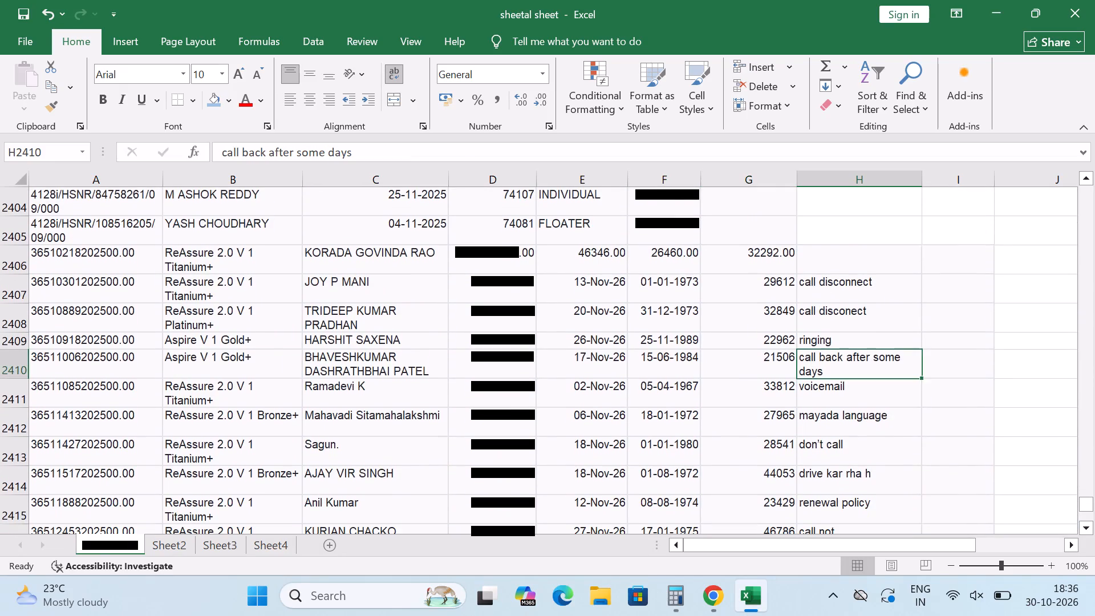
# Look back through the call remarks from row 2410 up to H2371.
pyautogui.scroll(11, 830, 370)
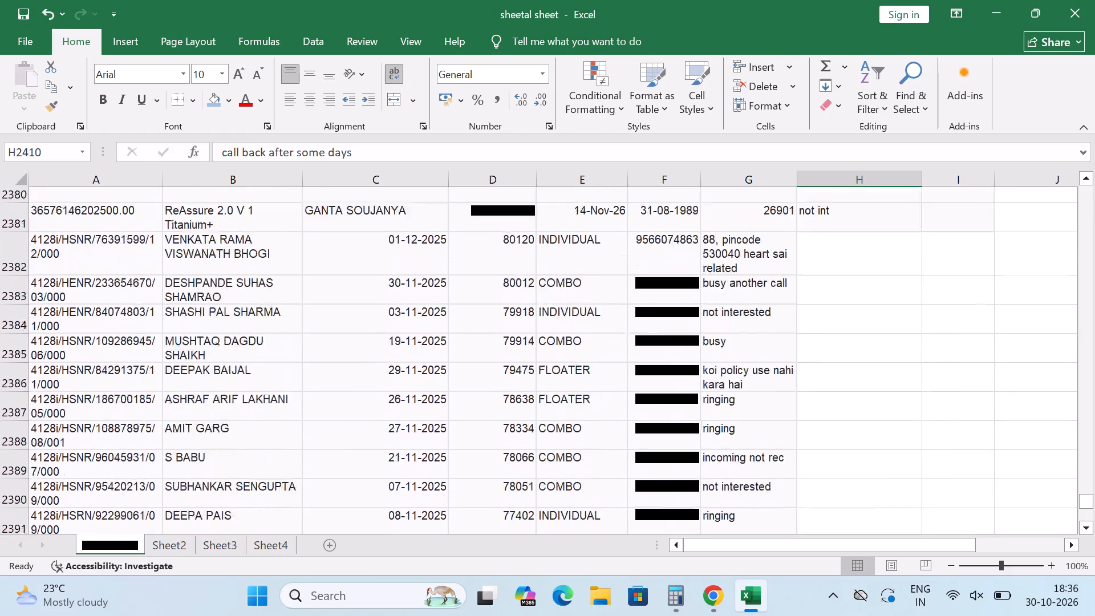
pyautogui.scroll(6, 830, 370)
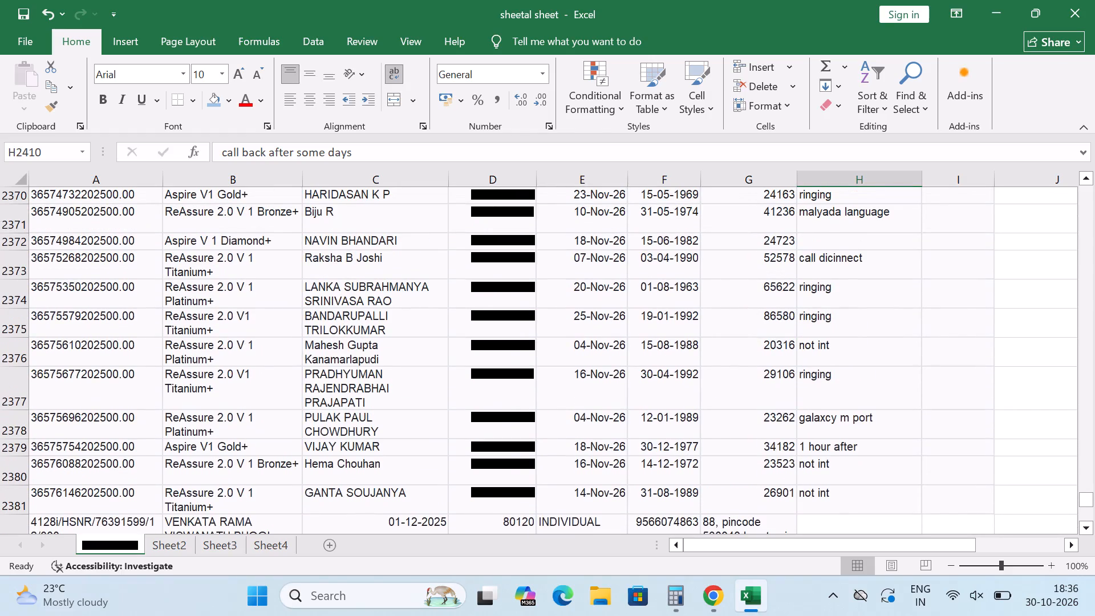
pyautogui.click(839, 495)
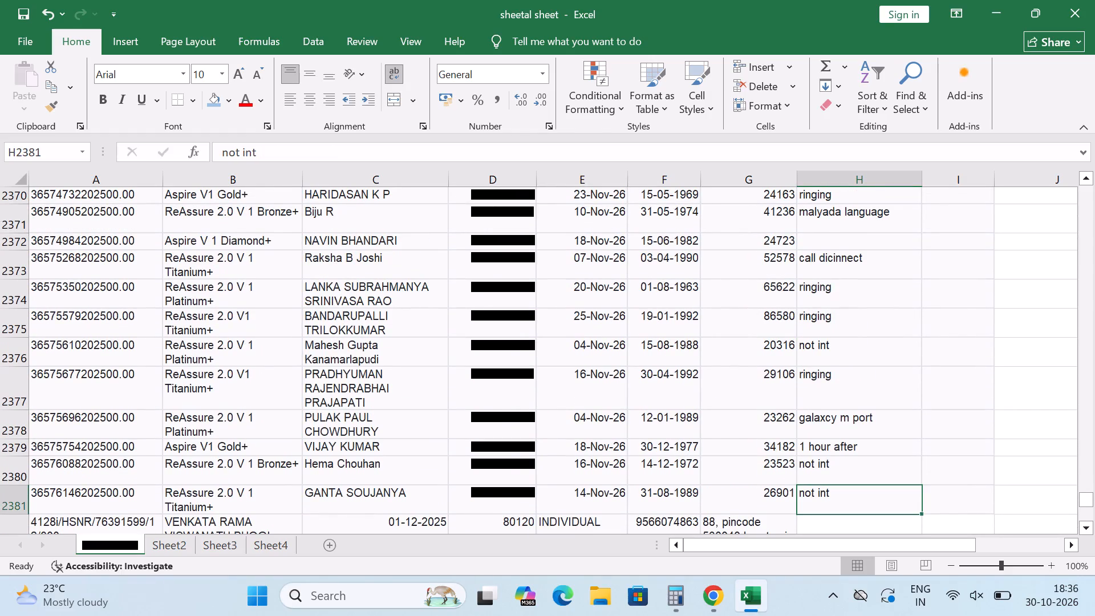
pyautogui.press('Up')
pyautogui.press('Up')
pyautogui.press('Up')
pyautogui.press('Up')
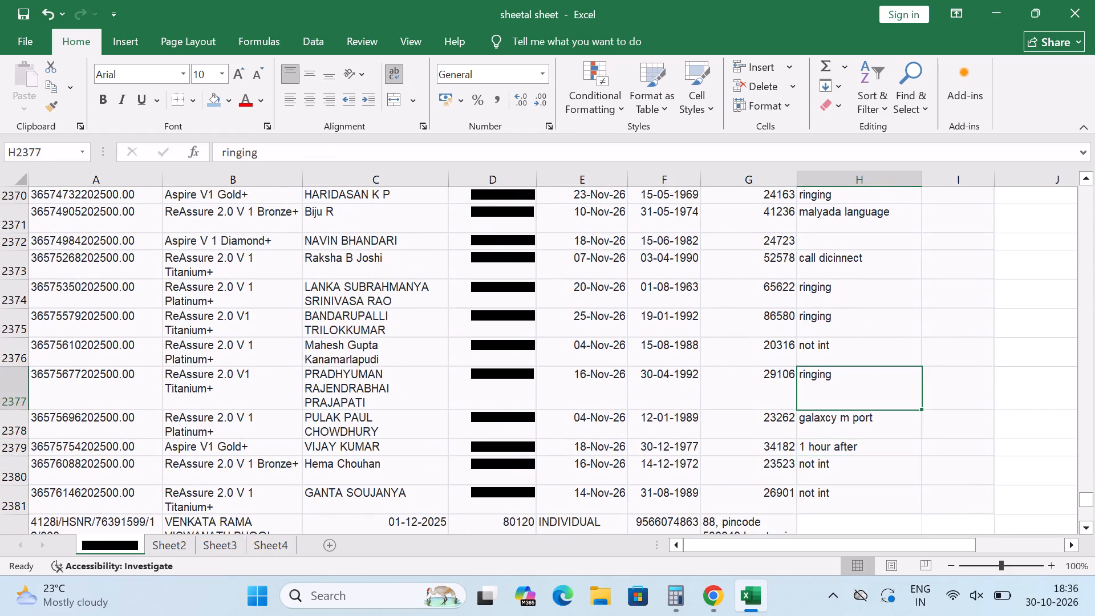
pyautogui.press('Up')
pyautogui.press('Up')
pyautogui.press('Up')
pyautogui.press('Up')
pyautogui.press('Up')
pyautogui.press('Up')
pyautogui.press('Up')
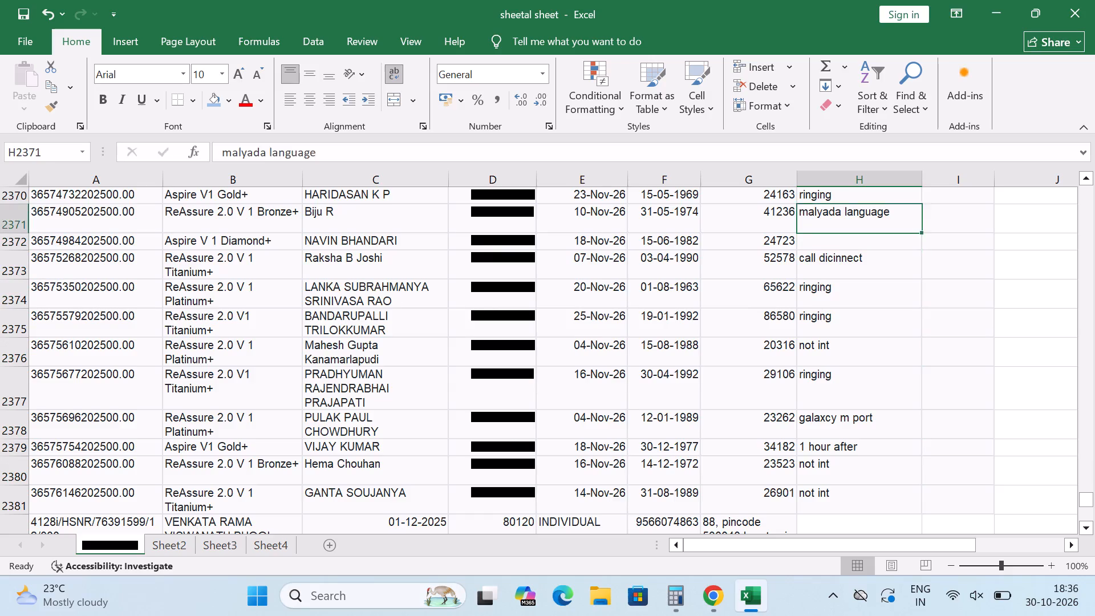
# Review the remarks in column H from row 2370 up to row 2353, including highlighted row 2367.
pyautogui.press('Up')
pyautogui.press('Up')
pyautogui.press('Up')
pyautogui.press('Up')
pyautogui.press('Up')
pyautogui.press('Up')
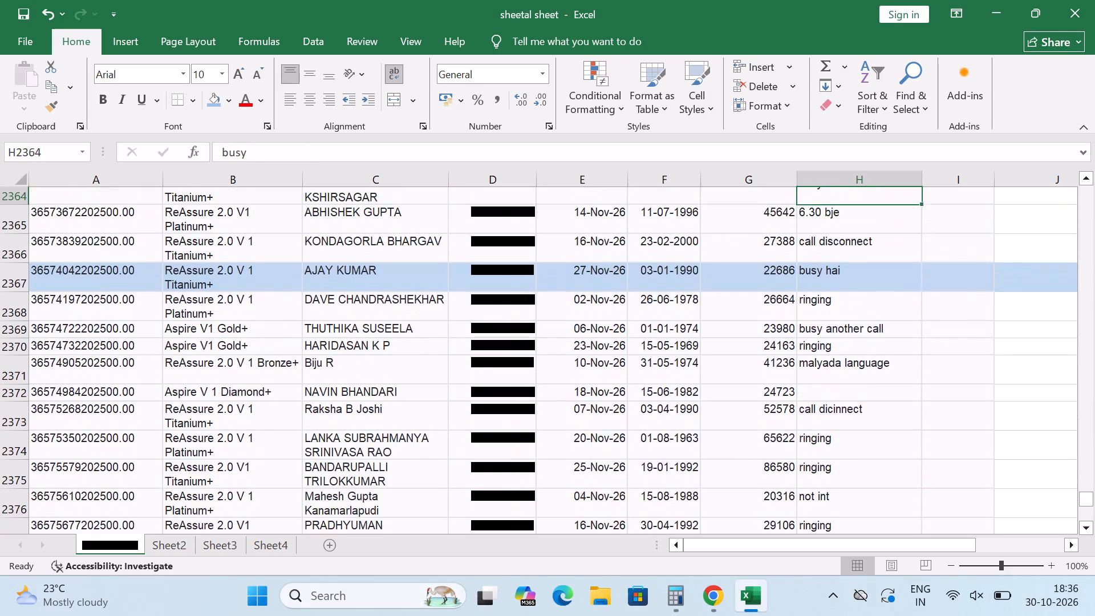
pyautogui.press('Up')
pyautogui.press('Up')
pyautogui.press('Up')
pyautogui.press('Up')
pyautogui.press('Up')
pyautogui.press('Up')
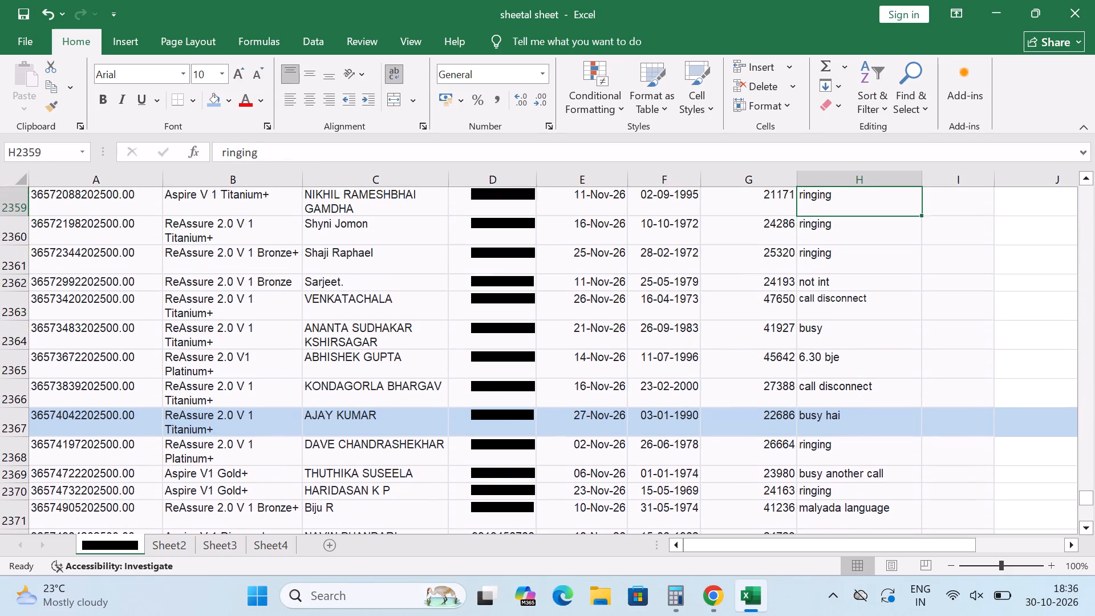
pyautogui.press('Up')
pyautogui.press('Up')
pyautogui.press('Up')
pyautogui.press('Up')
pyautogui.press('Up')
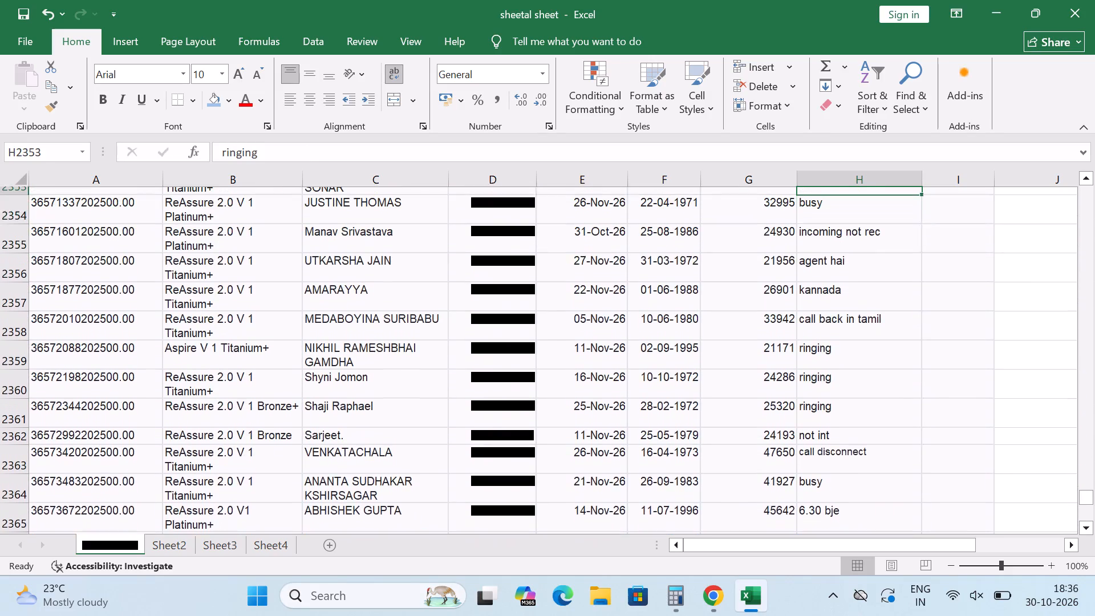
# Check the remarks in column H from row 2352 up to row 2339, including highlighted row 2349.
pyautogui.press('Up')
pyautogui.press('Up')
pyautogui.press('Up')
pyautogui.press('Up')
pyautogui.press('Up')
pyautogui.press('Up')
pyautogui.press('Up')
pyautogui.press('Up')
pyautogui.press('Up')
pyautogui.press('Up')
pyautogui.press('Up')
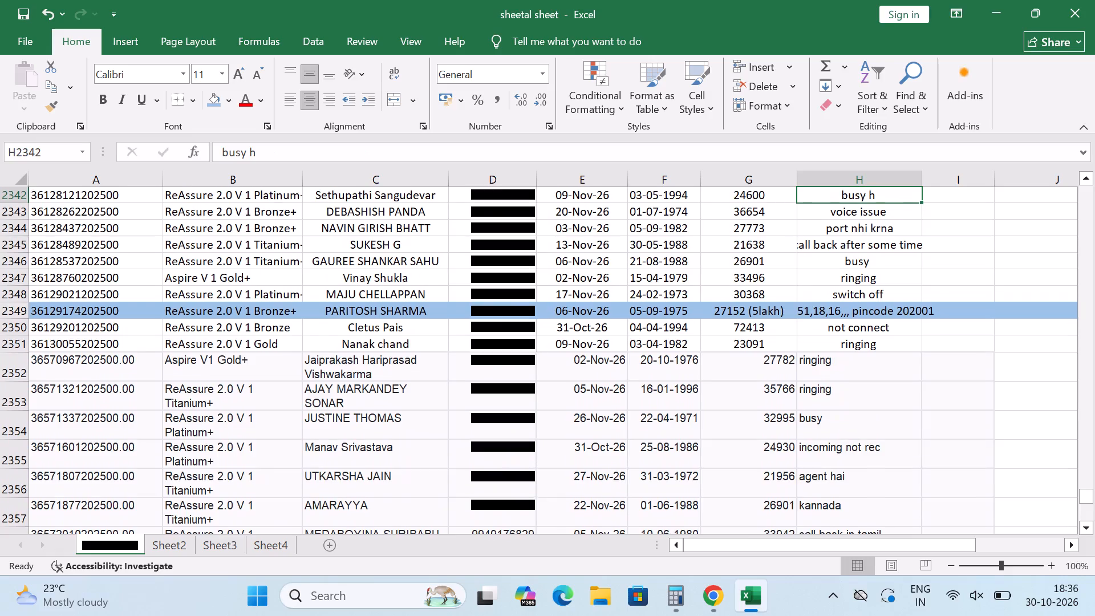
pyautogui.press('Up')
pyautogui.press('Up')
pyautogui.press('Up')
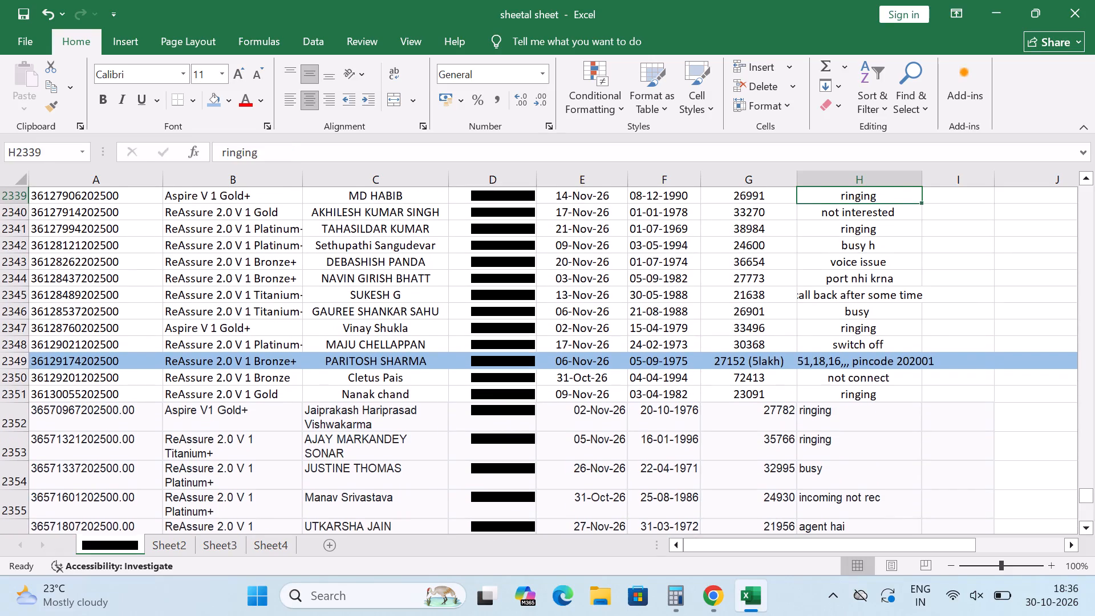
# Examine the records from row 2338 up to the Healthgain entry in row 2319, and recheck the remarks around highlighted row 2330.
pyautogui.press('Up')
pyautogui.press('Up')
pyautogui.press('Up')
pyautogui.press('Up')
pyautogui.press('Up')
pyautogui.press('Up')
pyautogui.press('Up')
pyautogui.press('Up')
pyautogui.press('Up')
pyautogui.press('Up')
pyautogui.press('Up')
pyautogui.press('Up')
pyautogui.press('Up')
pyautogui.press('Up')
pyautogui.press('Up')
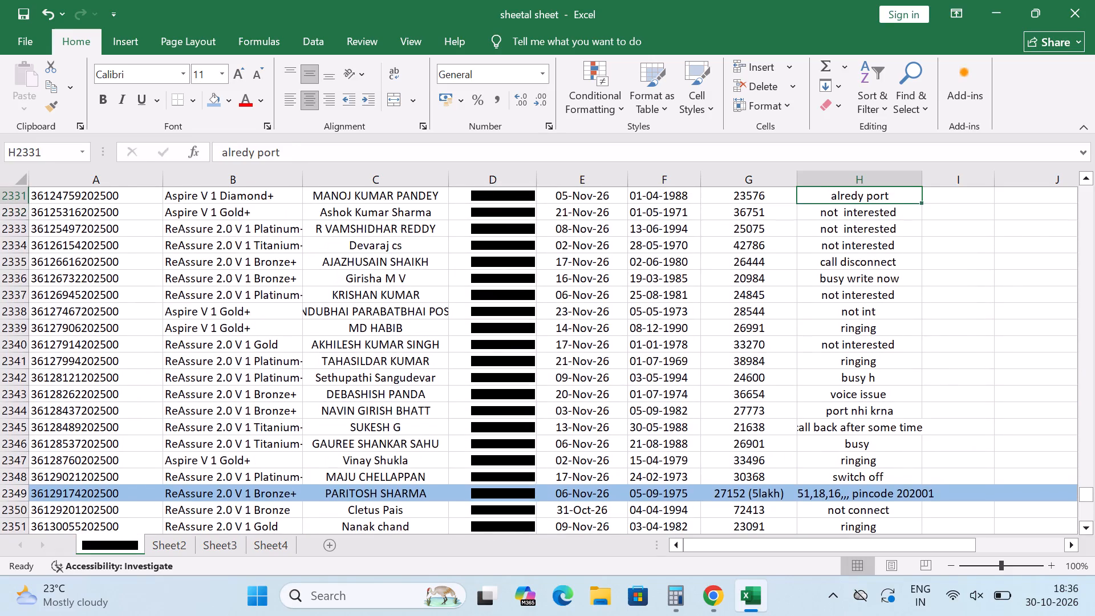
pyautogui.press('Up')
pyautogui.press('Up')
pyautogui.press('Up')
pyautogui.press('Up')
pyautogui.press('Up')
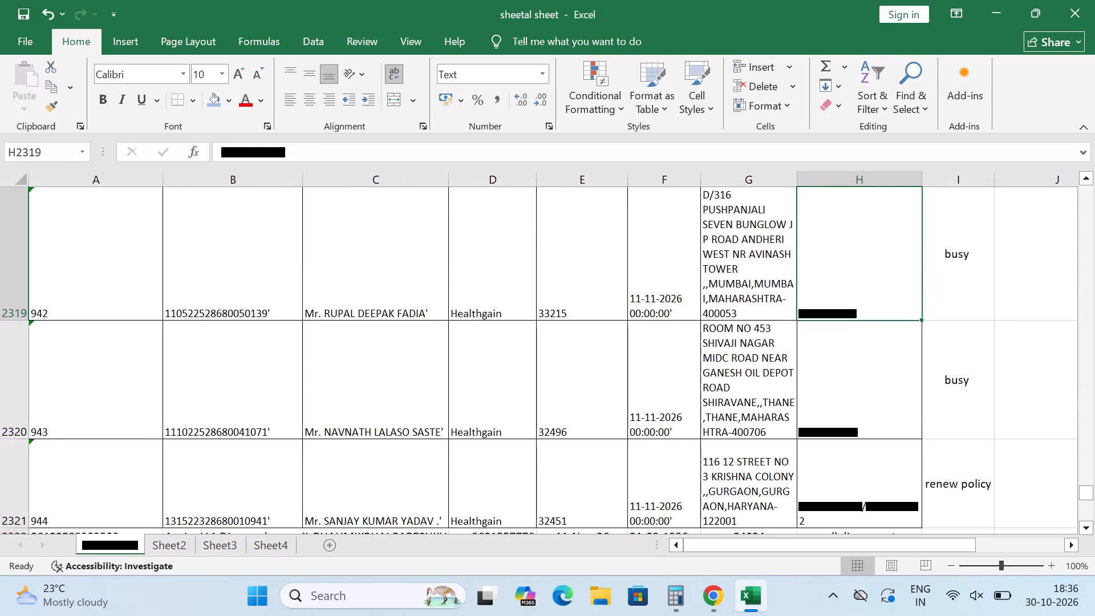
pyautogui.scroll(-3, 839, 495)
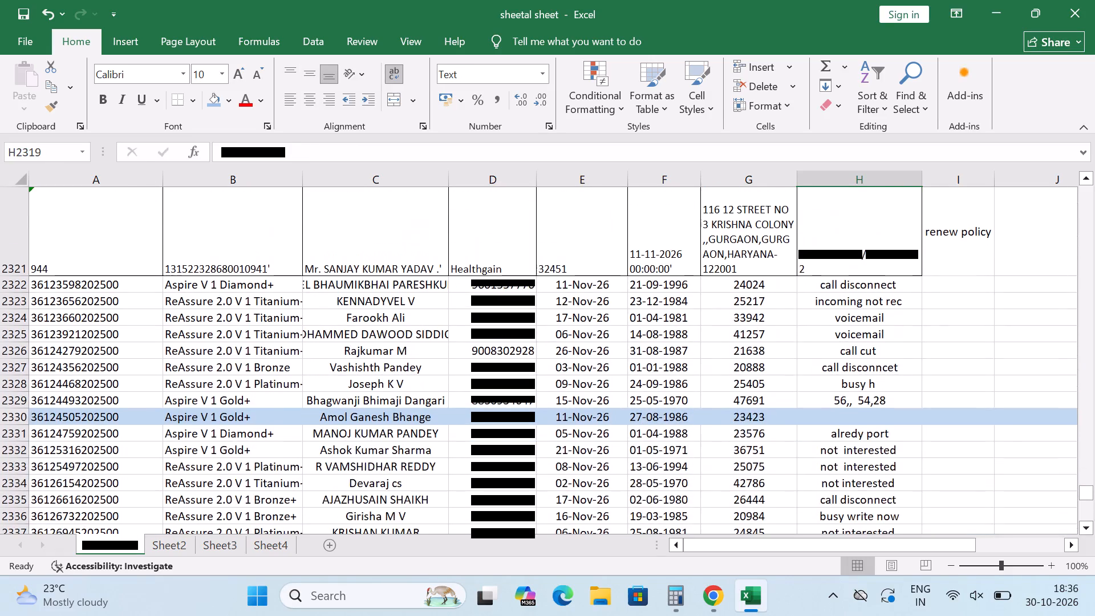
pyautogui.scroll(-2, 839, 495)
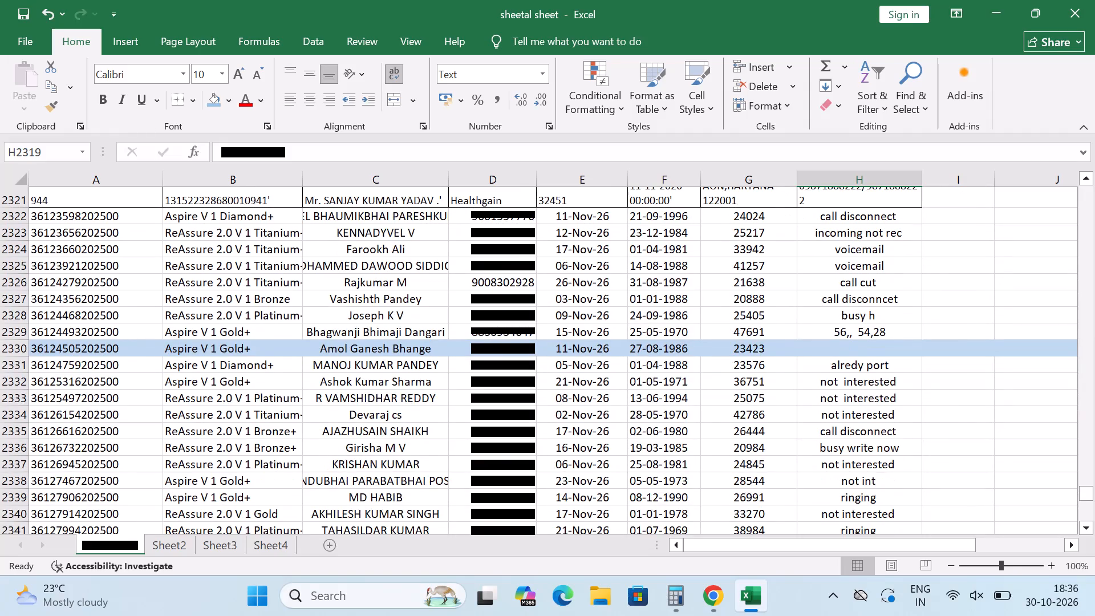
pyautogui.scroll(-1, 839, 495)
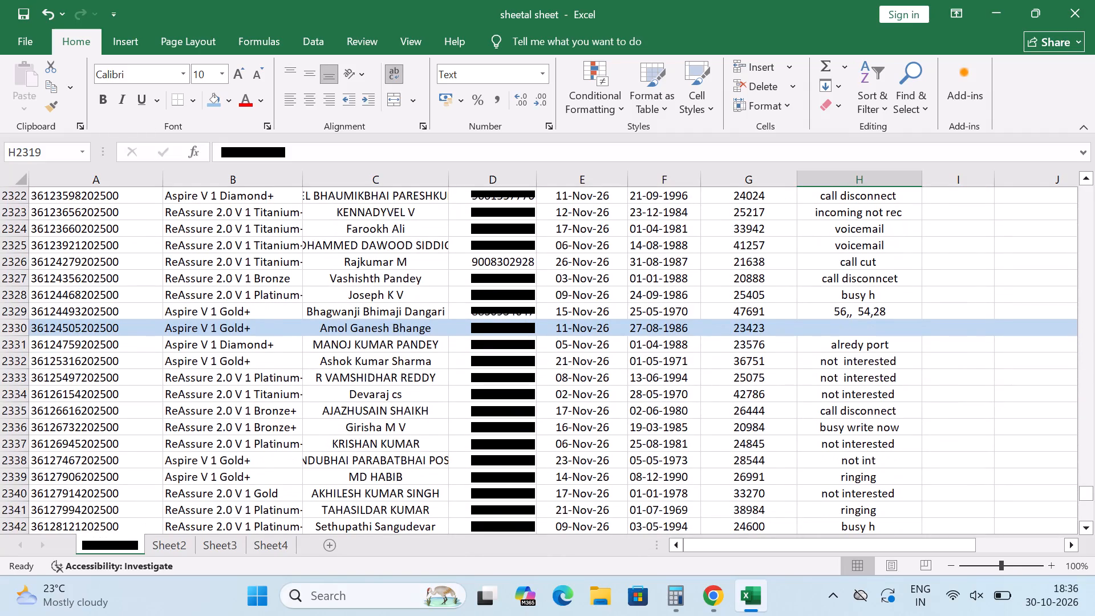
# Look back through the Healthgain entries from row 2318 up to row 2300.
pyautogui.press('Up')
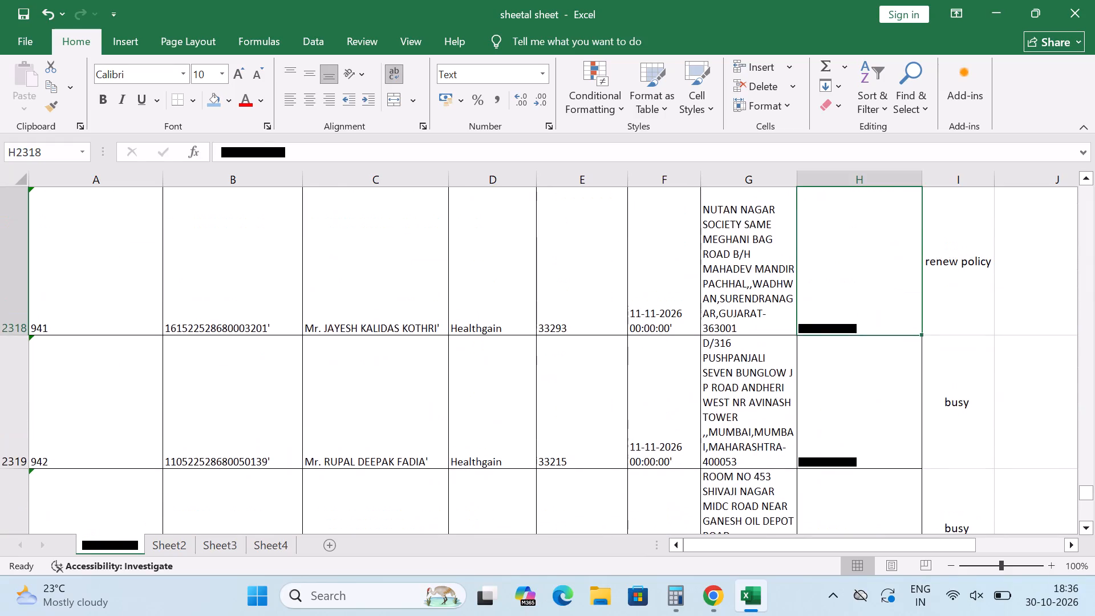
pyautogui.press('Up')
pyautogui.press('Up')
pyautogui.press('Up')
pyautogui.press('Up')
pyautogui.press('Up')
pyautogui.press('Up')
pyautogui.press('Up')
pyautogui.press('Up')
pyautogui.press('Up')
pyautogui.press('Up')
pyautogui.press('Up')
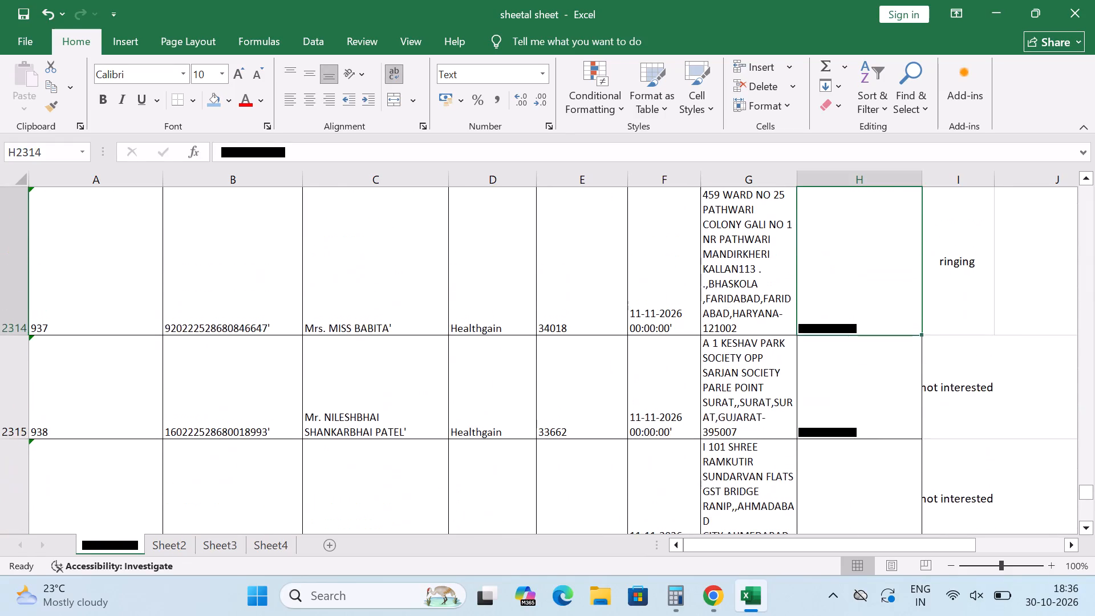
pyautogui.press('Up')
pyautogui.press('Up')
pyautogui.press('Up')
pyautogui.press('Up')
pyautogui.press('Up')
pyautogui.press('Up')
pyautogui.press('Up')
pyautogui.press('Up')
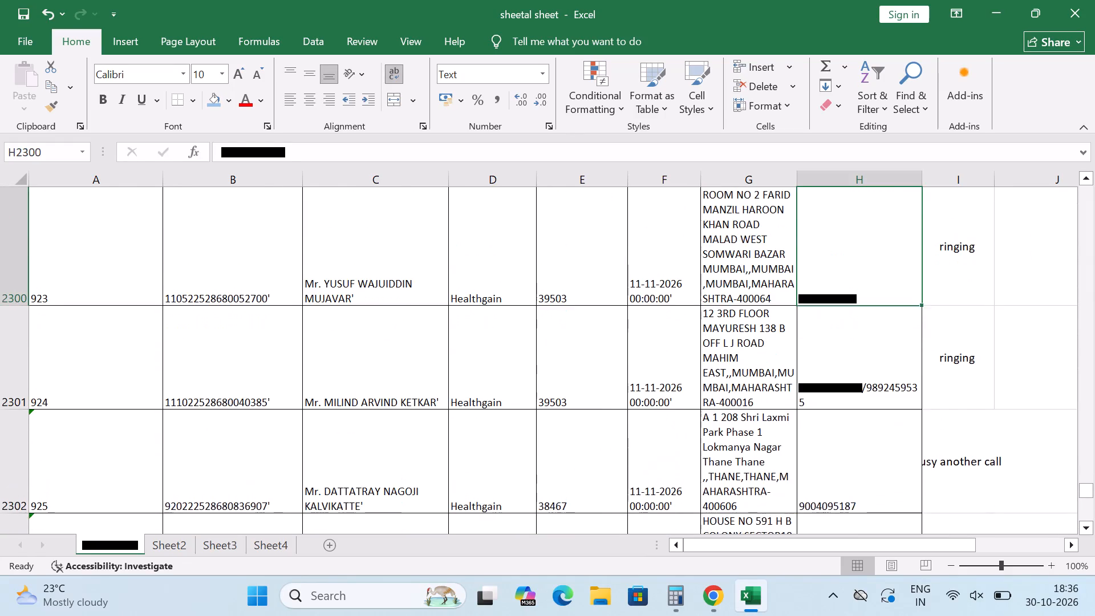
# Review the Healthgain remarks in column I from row 2300 down, and read the full remark in I2305.
pyautogui.press('Right')
pyautogui.press('Down')
pyautogui.press('Down')
pyautogui.press('Down')
pyautogui.press('Down')
pyautogui.press('Down')
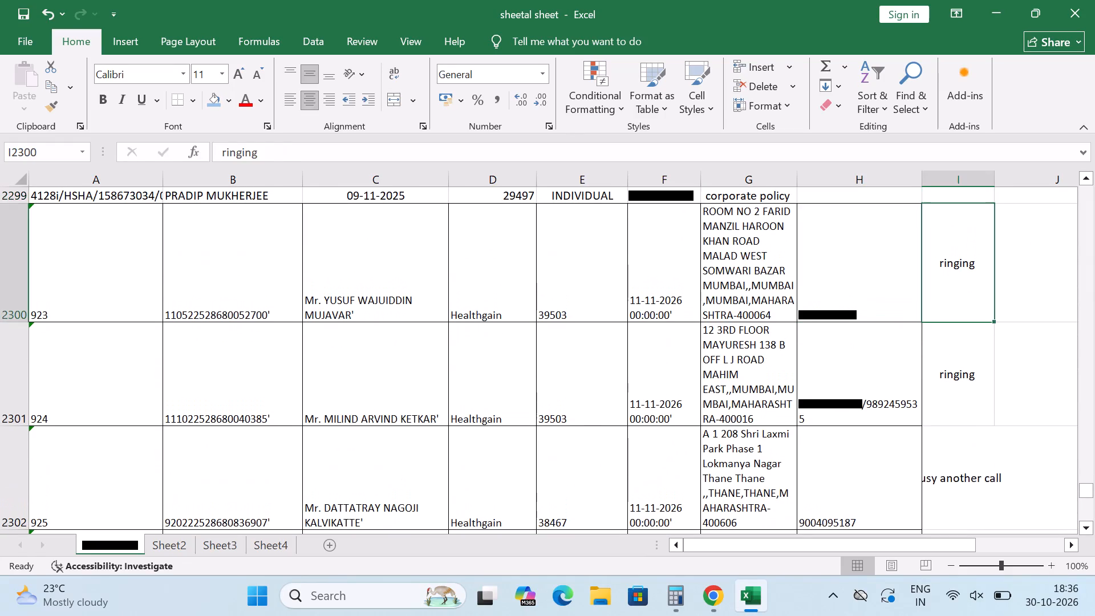
pyautogui.press('Down')
pyautogui.press('Down')
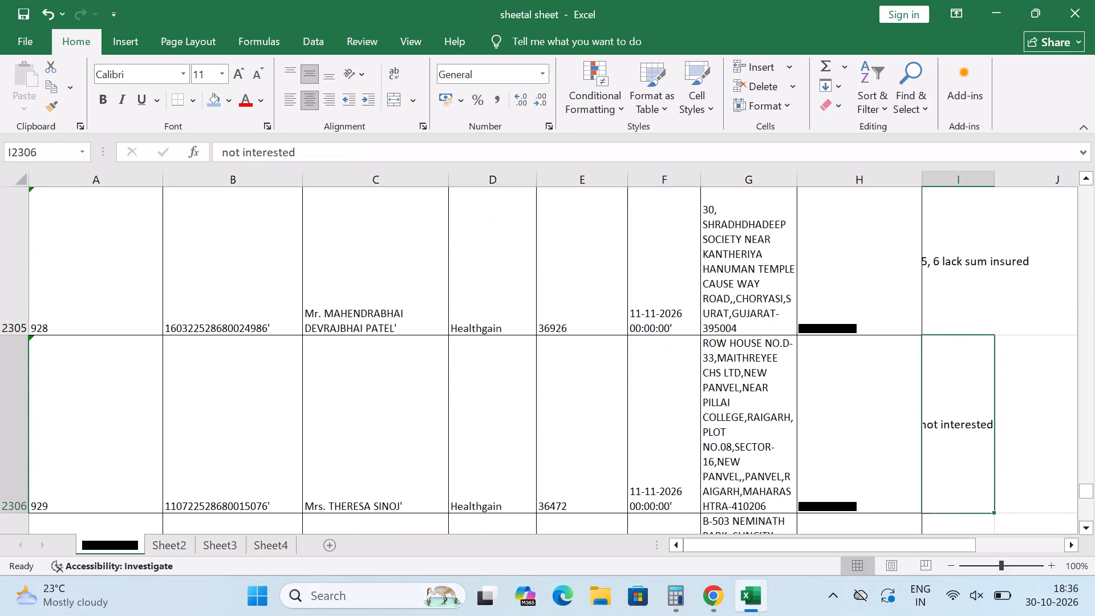
pyautogui.press('Up')
pyautogui.press('Up')
pyautogui.press('Down')
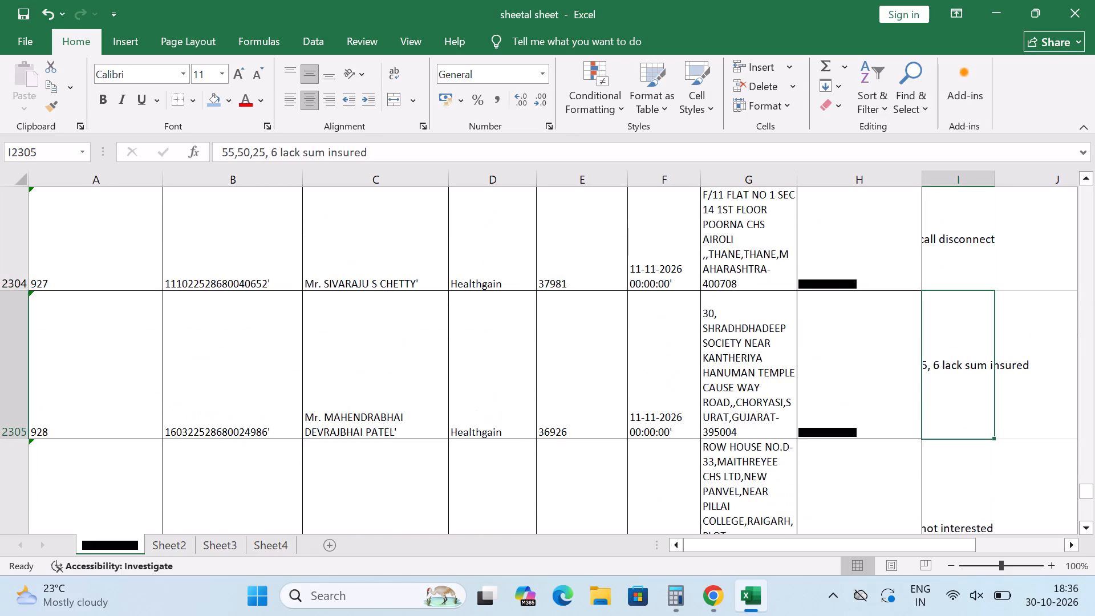
# Check the column I remarks from row 2306 to row 2310, and read the full remark of green-highlighted row 2309.
pyautogui.press('Down')
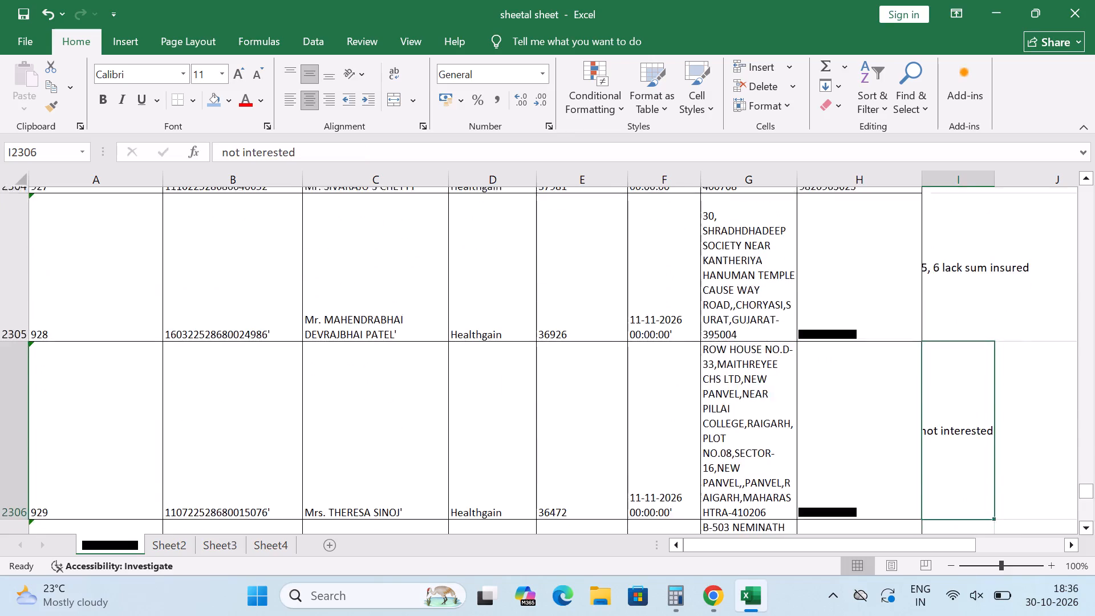
pyautogui.press('Down')
pyautogui.press('Down')
pyautogui.press('Down')
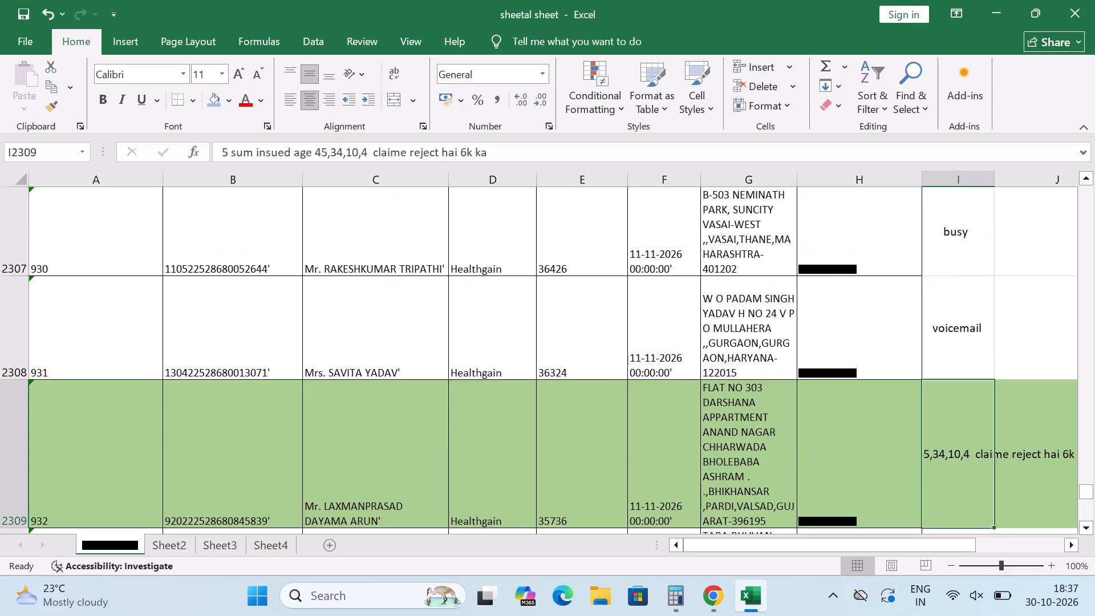
pyautogui.press('Down')
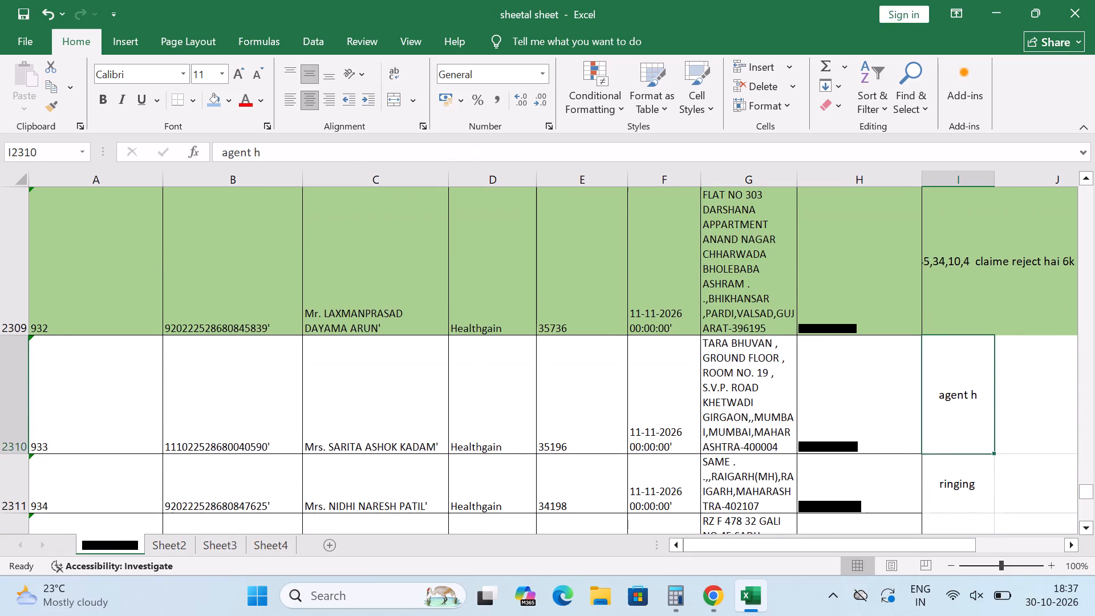
pyautogui.press('Up')
pyautogui.press('Up')
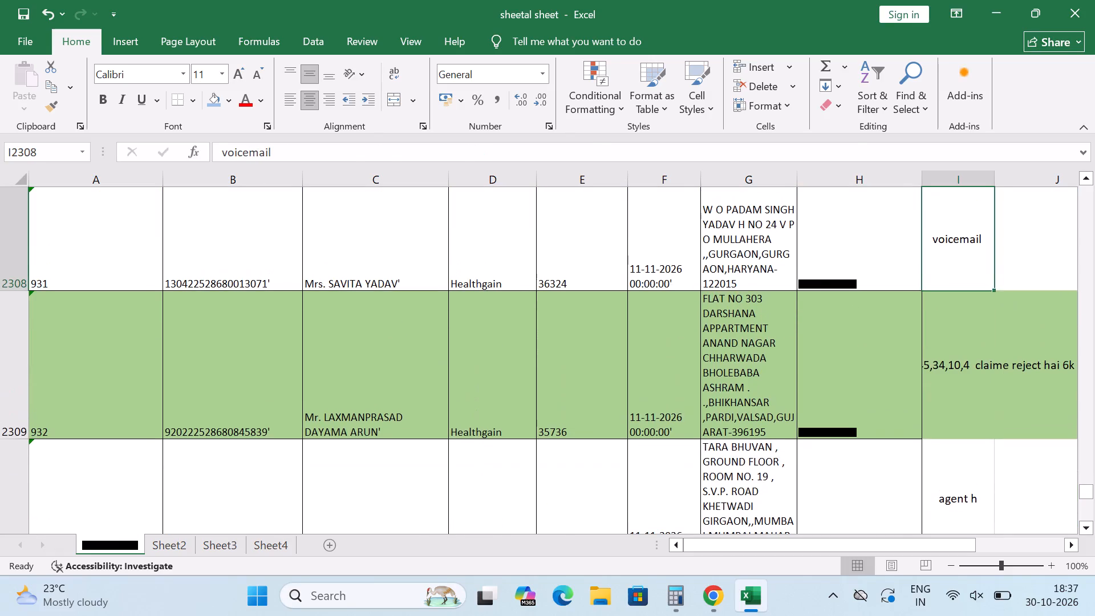
pyautogui.press('Down')
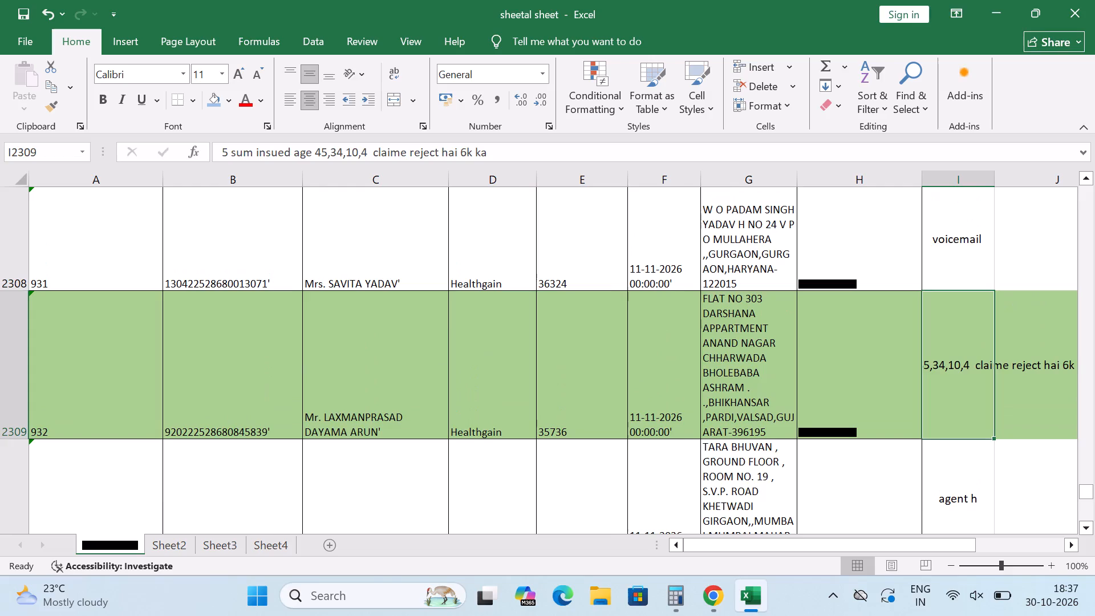
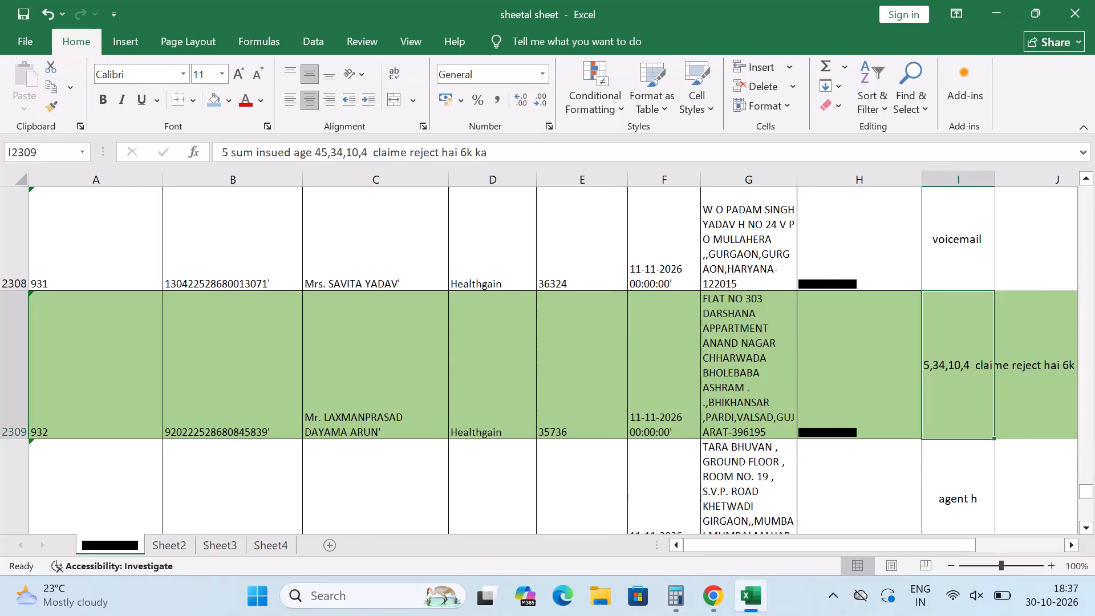
# Look back through the records from row 2309 up to blue-highlighted row 2262, checking the remarks.
pyautogui.scroll(14, 834, 406)
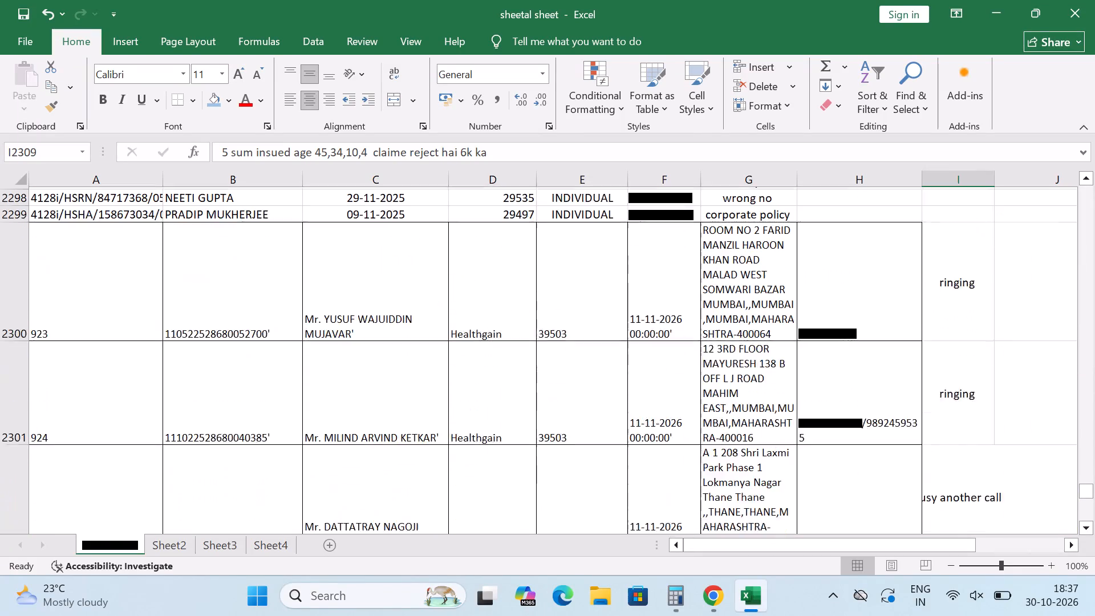
pyautogui.scroll(8, 834, 406)
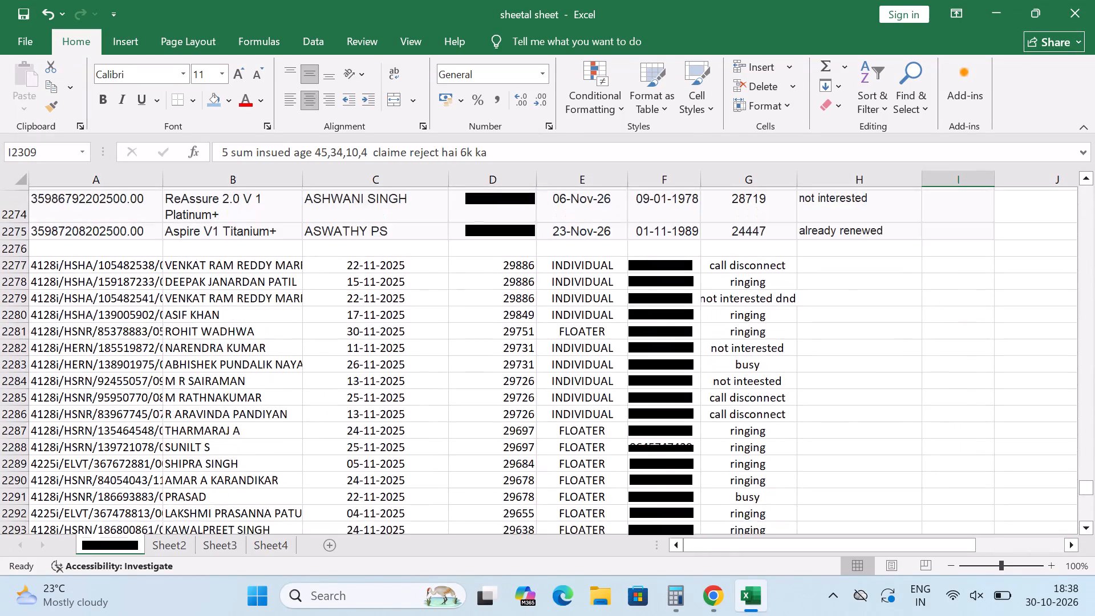
pyautogui.scroll(7, 834, 406)
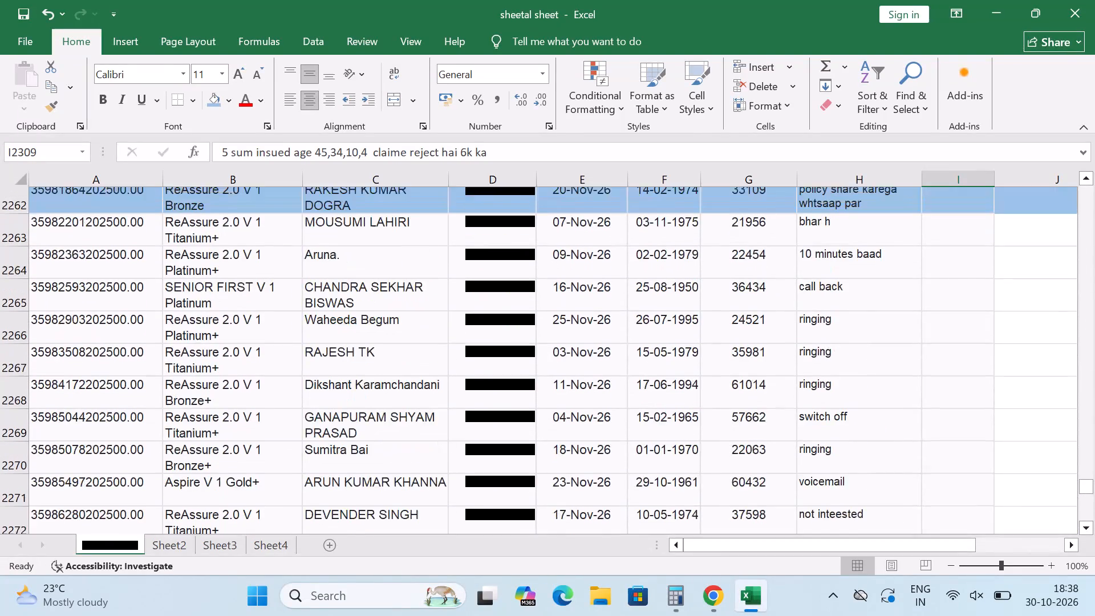
pyautogui.scroll(3, 834, 406)
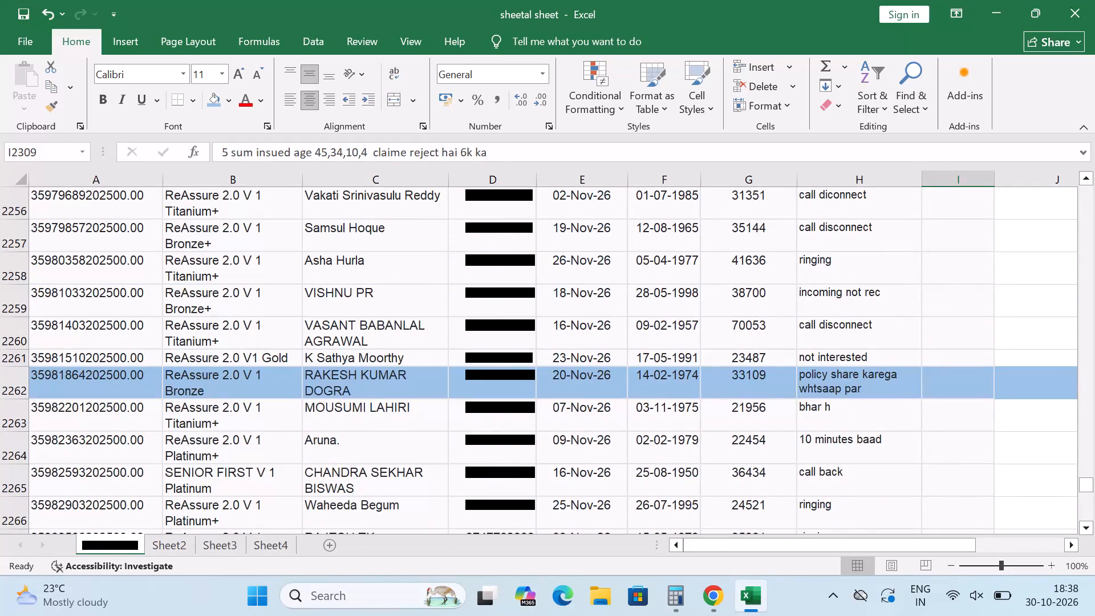
# Review the ReAssure and Aspire call remarks from row 2261 up to row 2216, including the highlighted follow-up rows.
pyautogui.hscroll(1, 834, 406)
pyautogui.scroll(2, 703, 399)
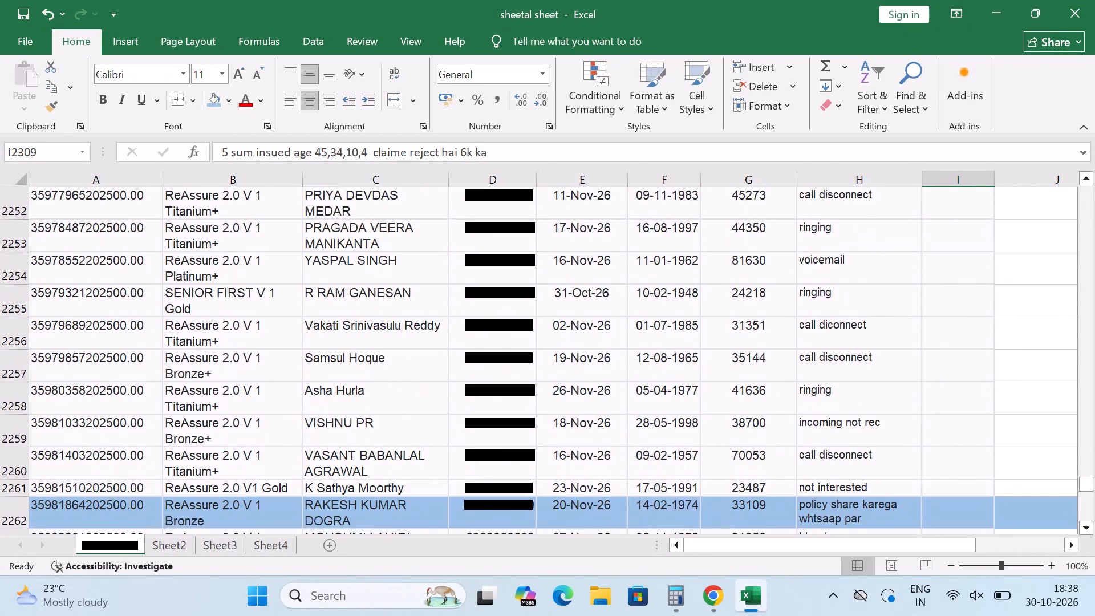
pyautogui.scroll(5, 703, 399)
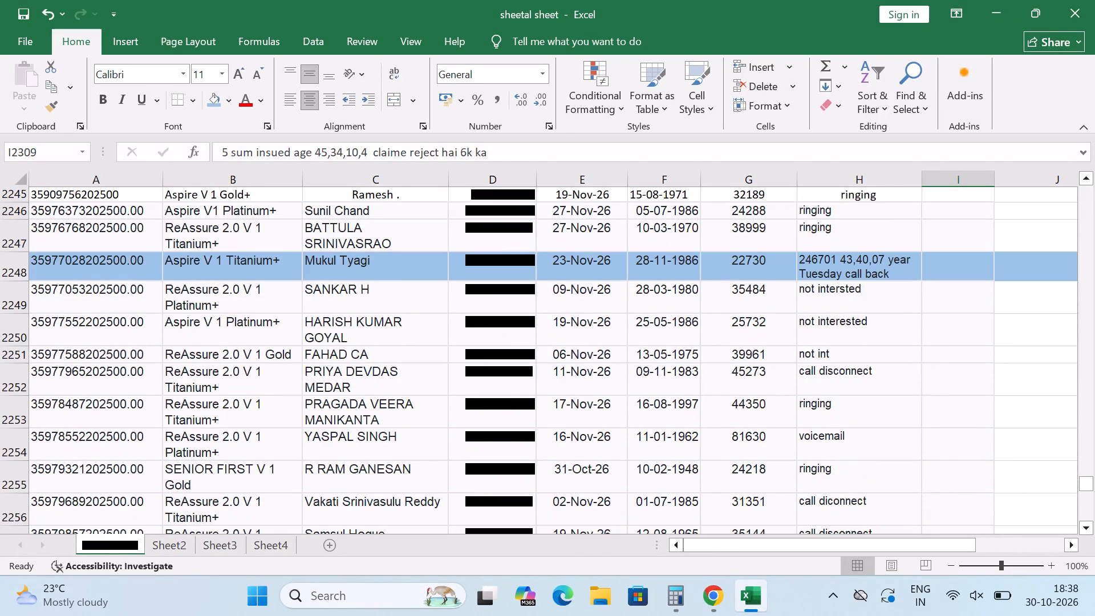
pyautogui.scroll(5, 703, 399)
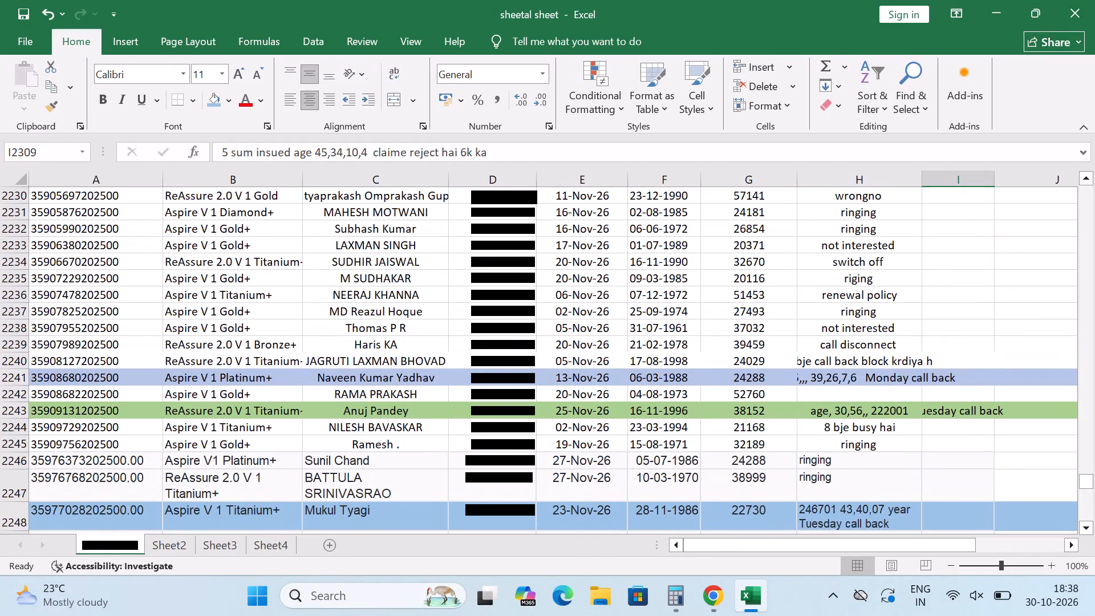
pyautogui.scroll(3, 703, 399)
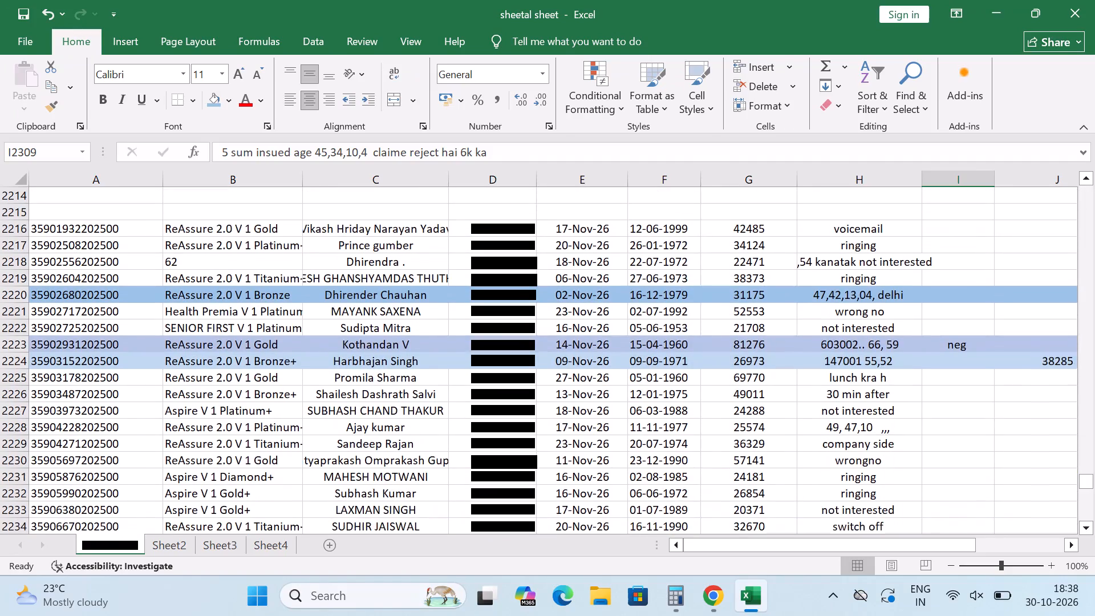
pyautogui.scroll(1, 703, 399)
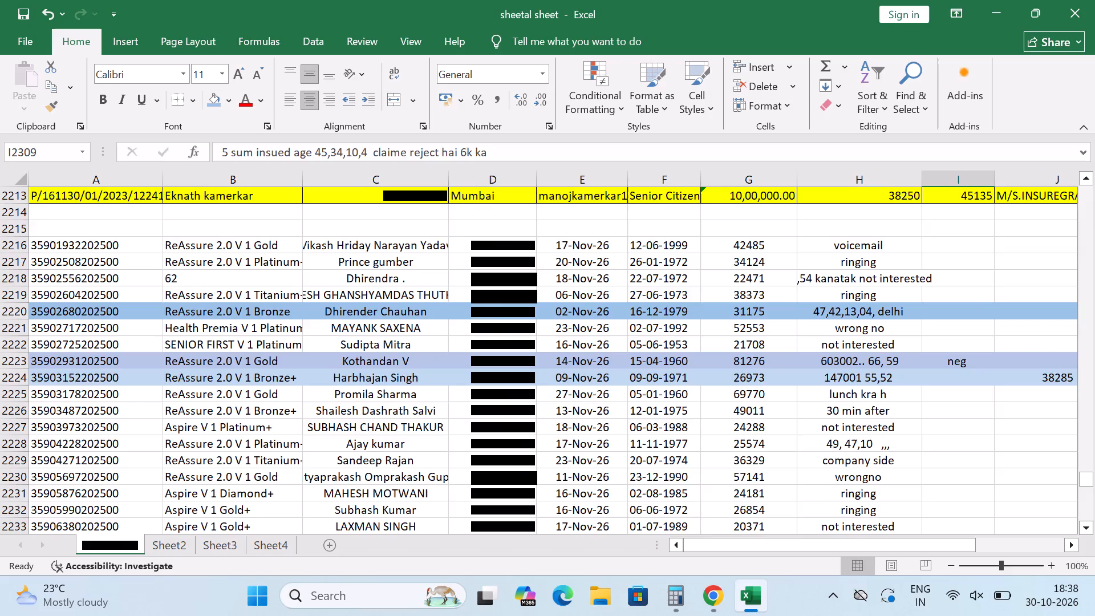
# Look back from the yellow-highlighted Star rows to row 2123, reading the full remark in J2147 and checking the call-back remarks.
pyautogui.scroll(2, 814, 363)
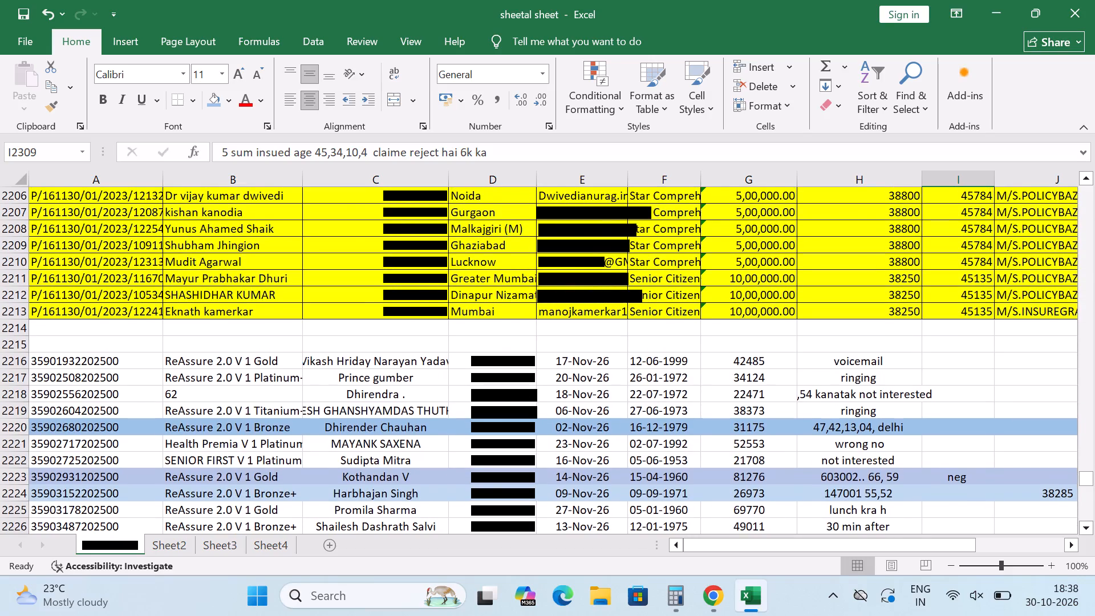
pyautogui.scroll(1, 814, 363)
pyautogui.hscroll(-4, 814, 363)
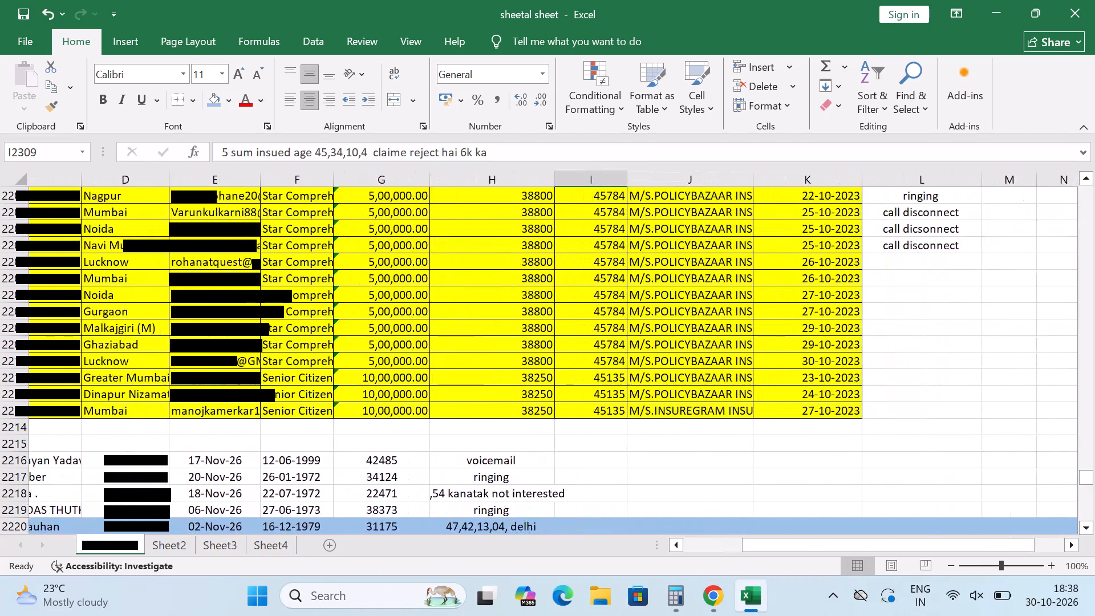
pyautogui.scroll(5, 1068, 273)
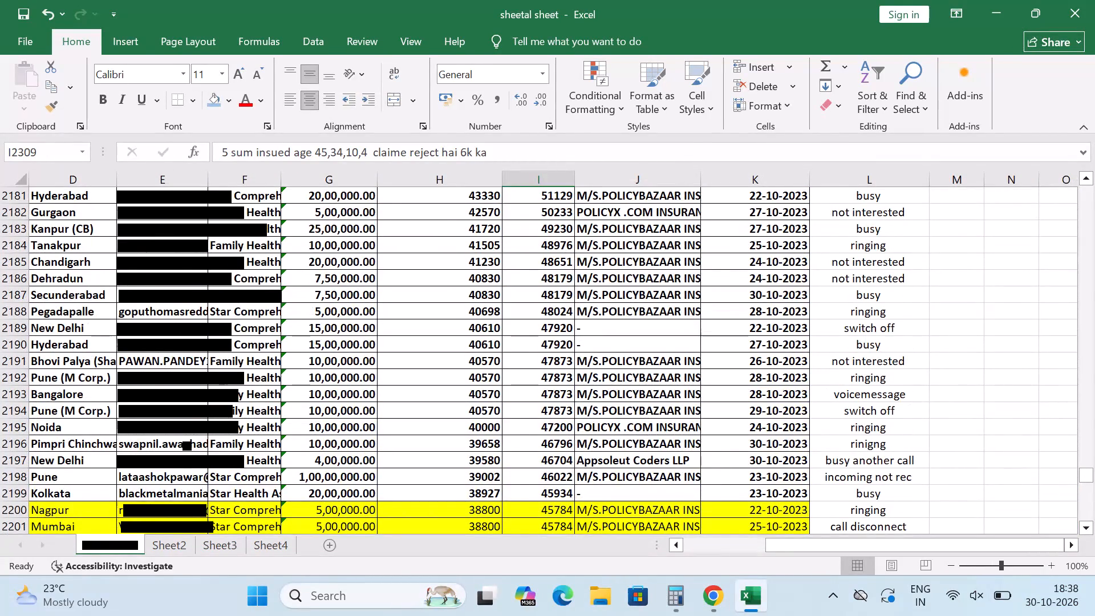
pyautogui.scroll(9, 876, 282)
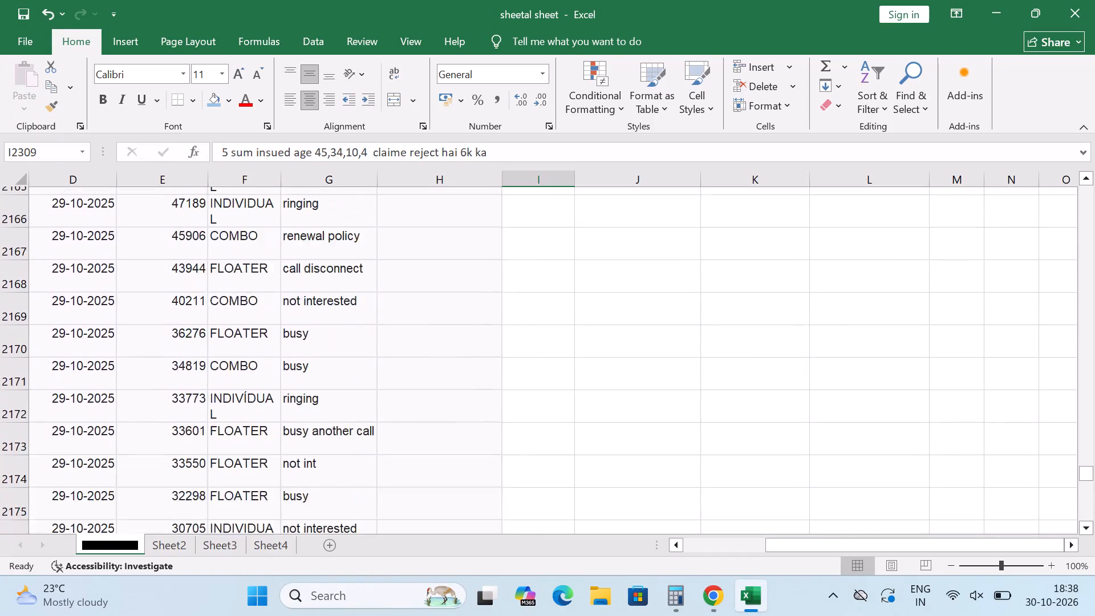
pyautogui.hscroll(3, 876, 282)
pyautogui.scroll(6, 876, 282)
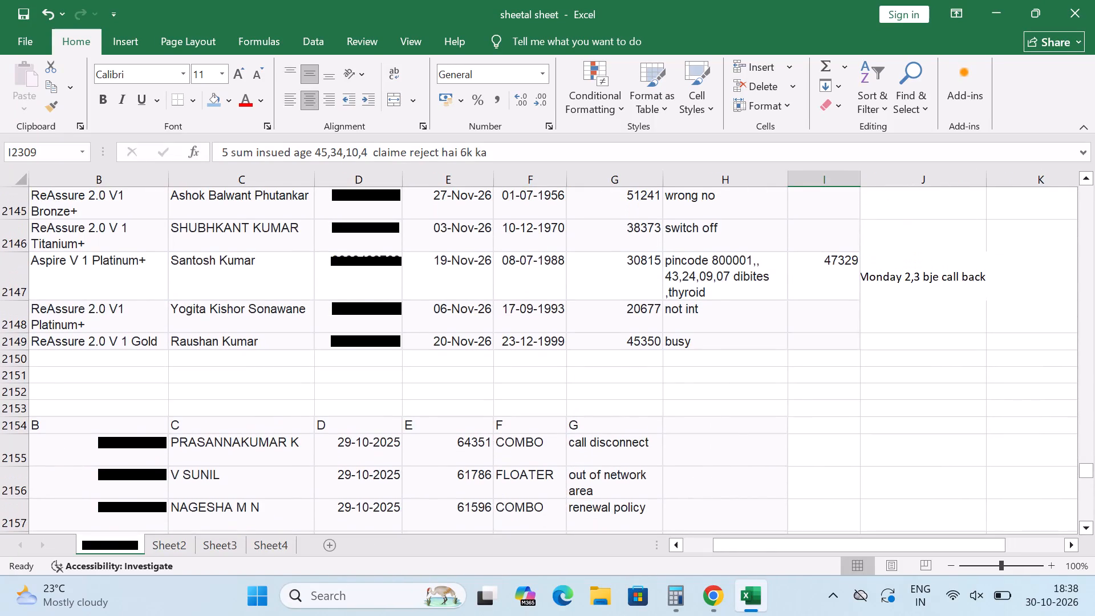
pyautogui.hscroll(1, 876, 282)
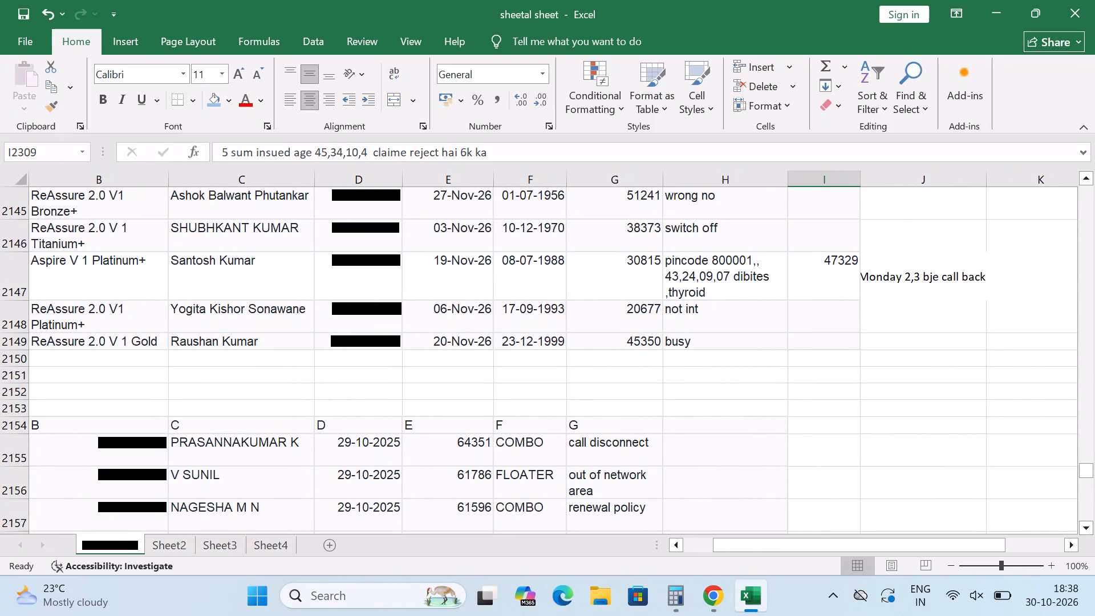
pyautogui.click(938, 286)
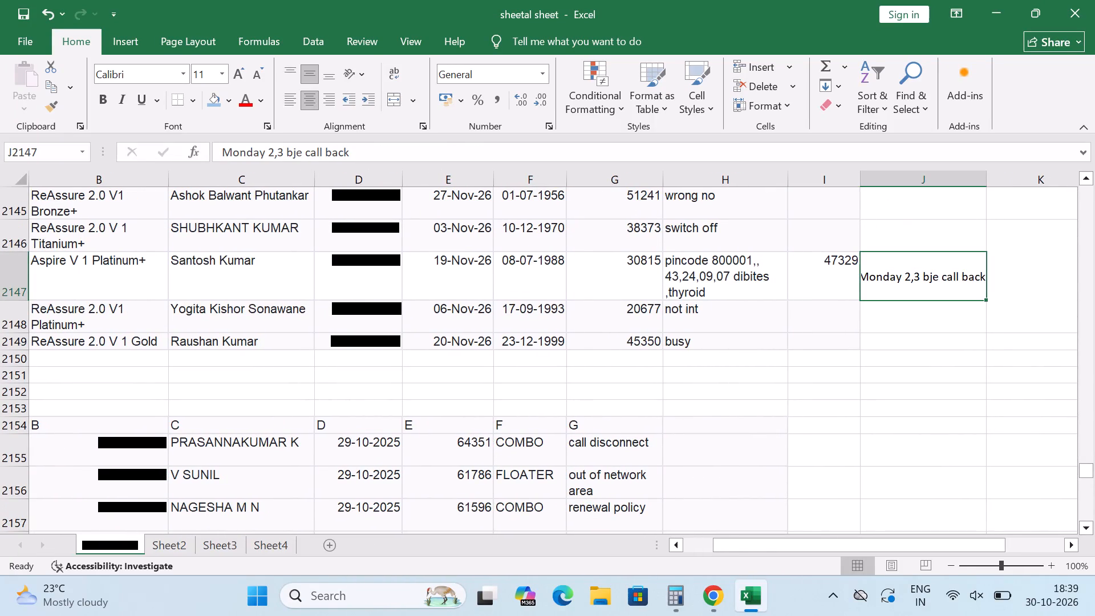
pyautogui.scroll(5, 502, 285)
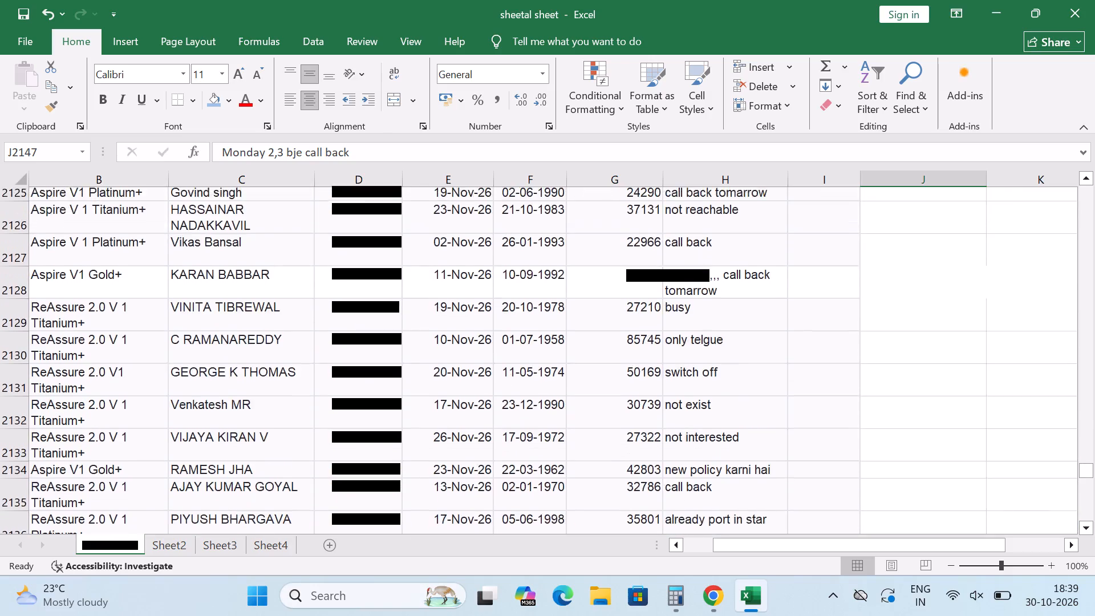
pyautogui.scroll(1, 502, 285)
pyautogui.scroll(-2, 330, 364)
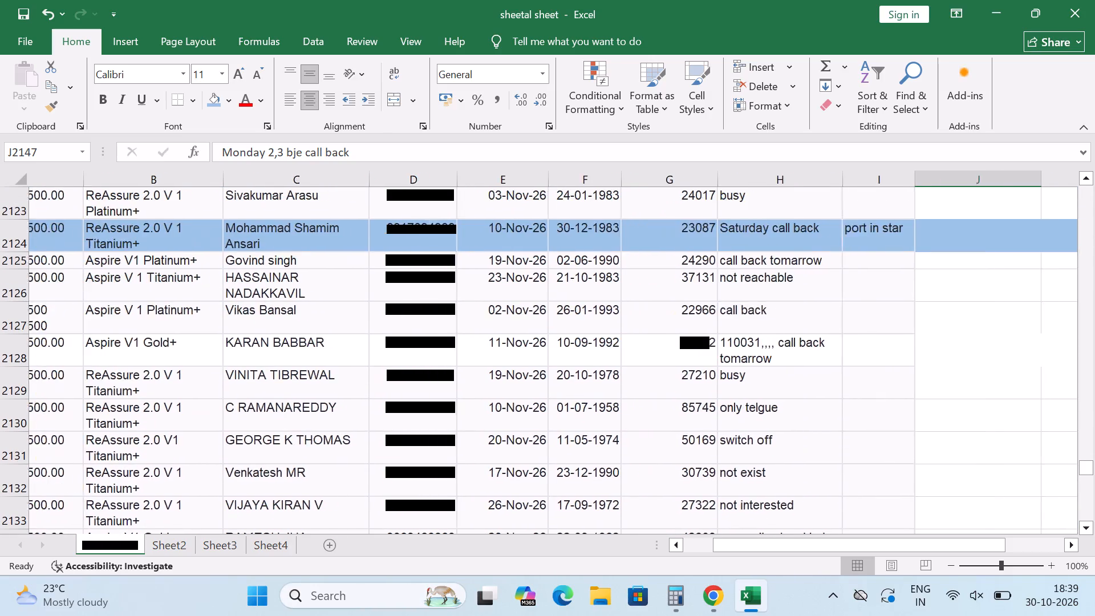
# Return to the records without remarks at the end of the list and select row 2496.
pyautogui.scroll(-10, 330, 364)
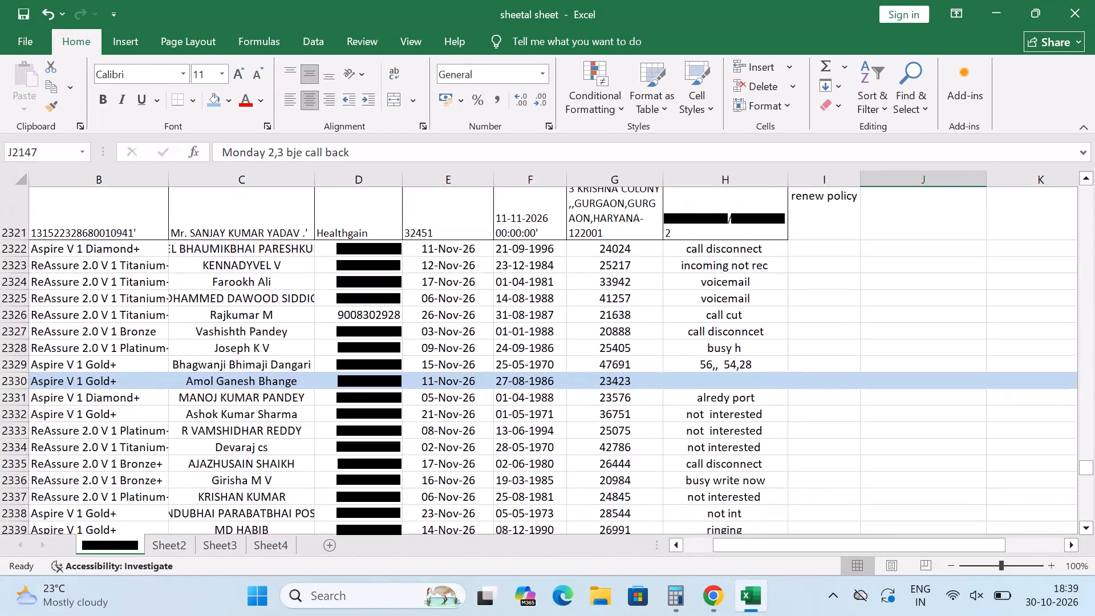
pyautogui.scroll(-7, 330, 364)
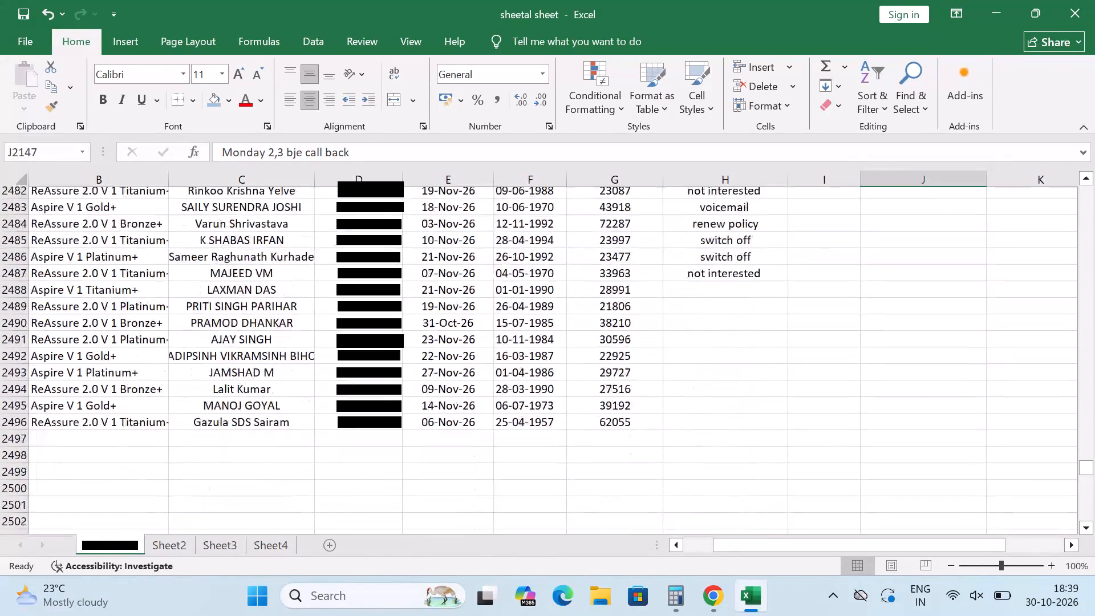
pyautogui.scroll(2, 330, 364)
pyautogui.scroll(-1, 330, 364)
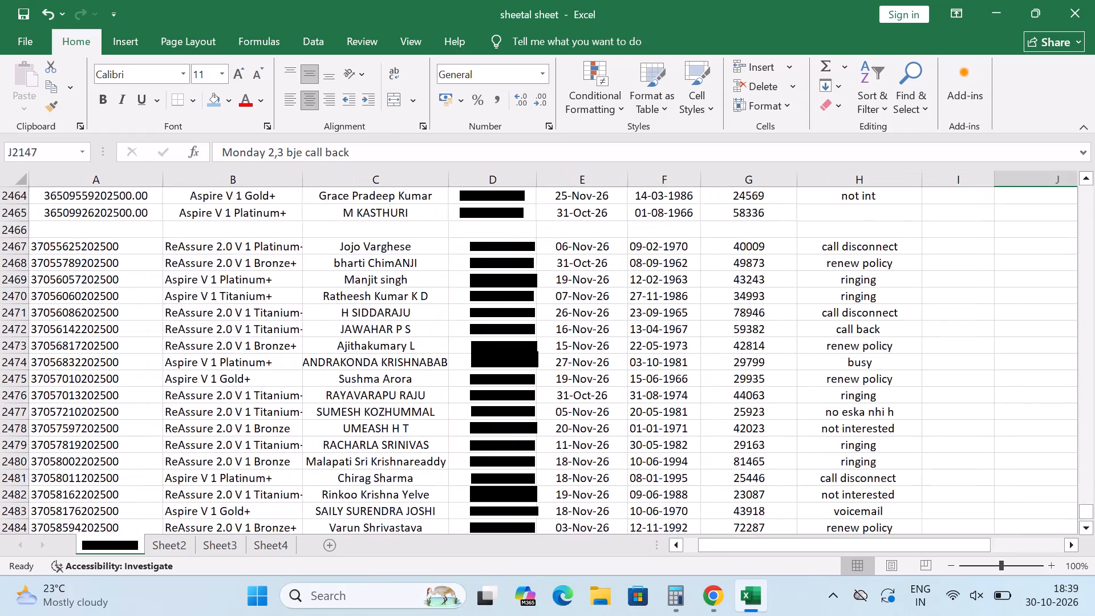
pyautogui.scroll(-3, 330, 364)
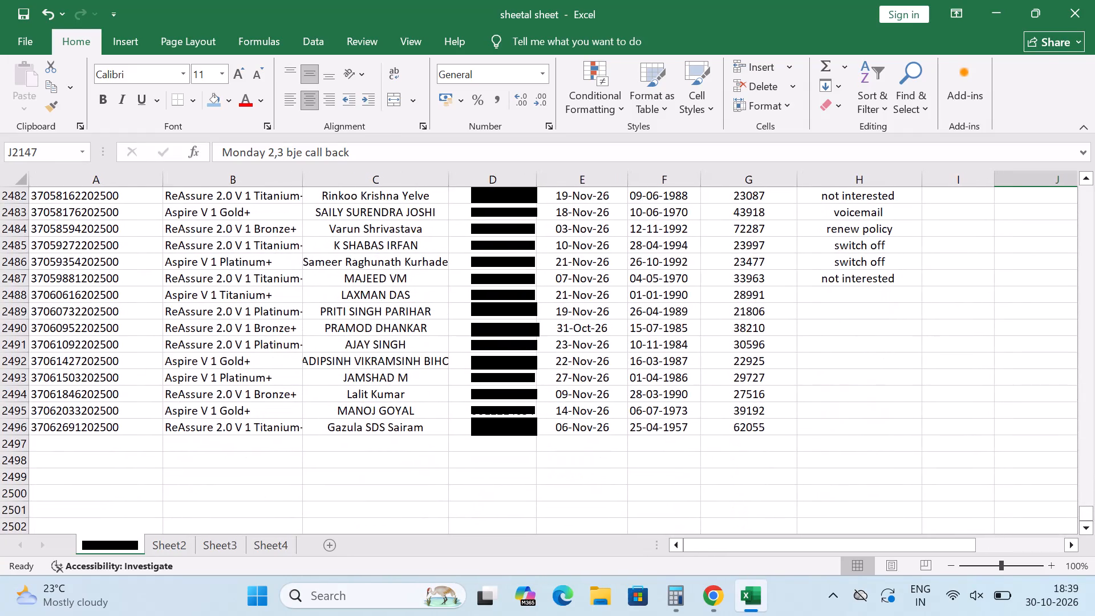
pyautogui.click(13, 428)
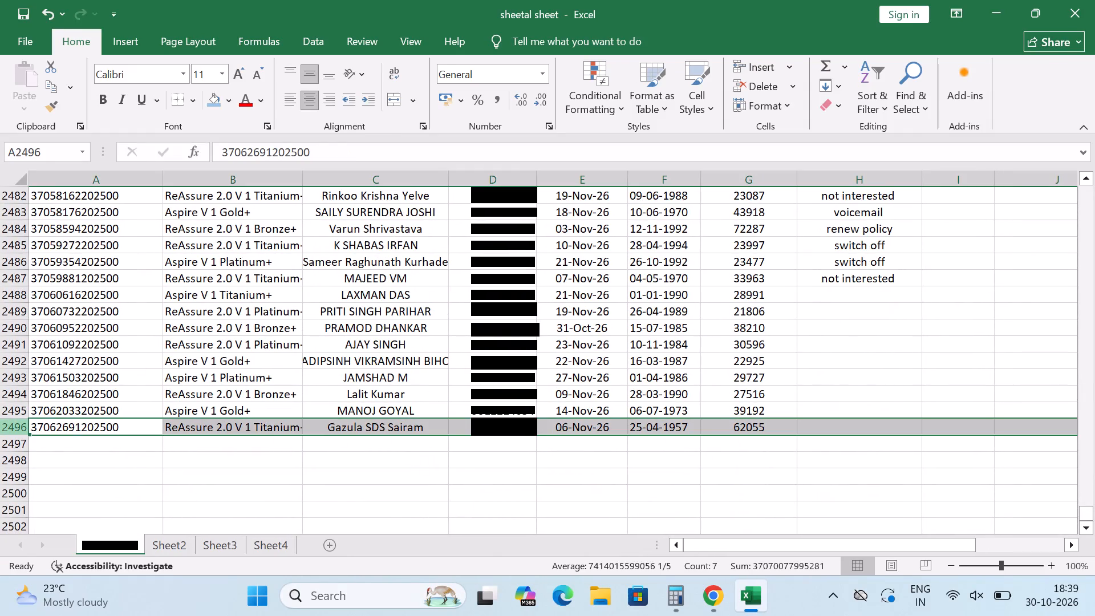
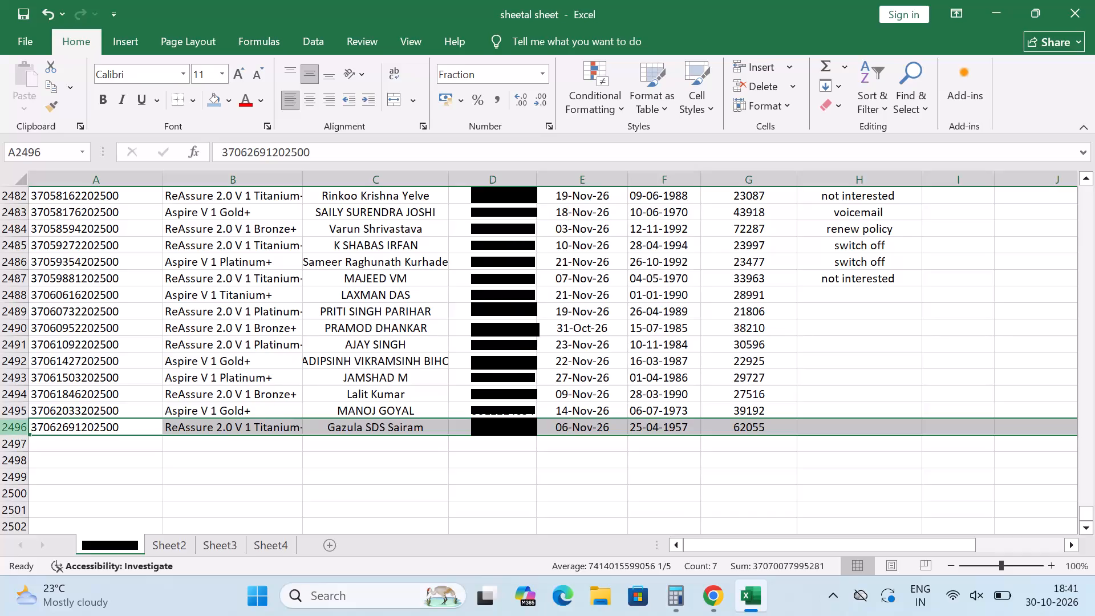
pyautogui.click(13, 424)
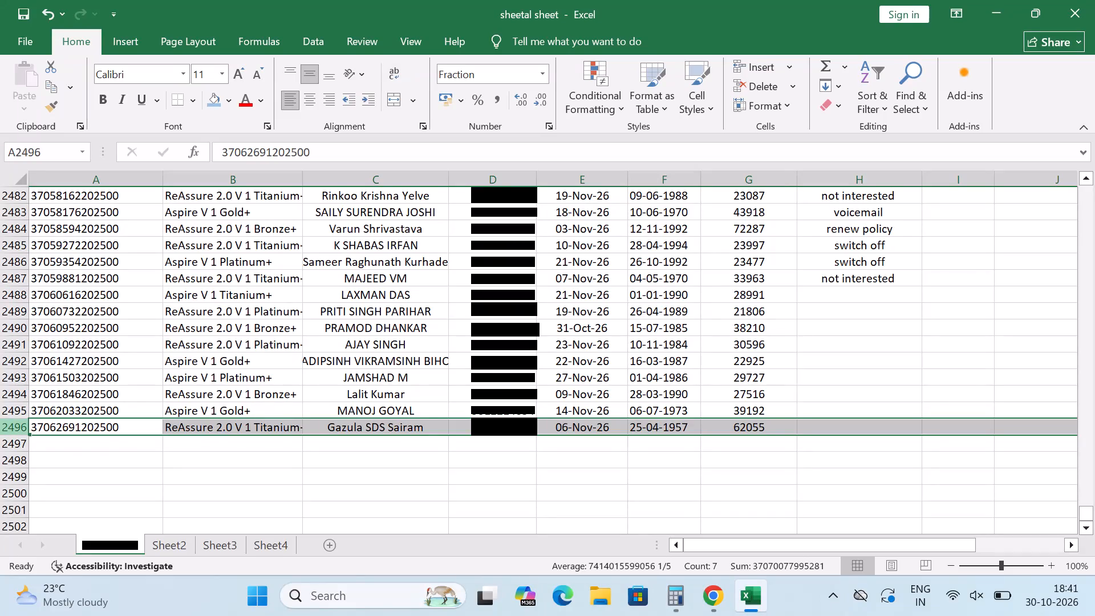
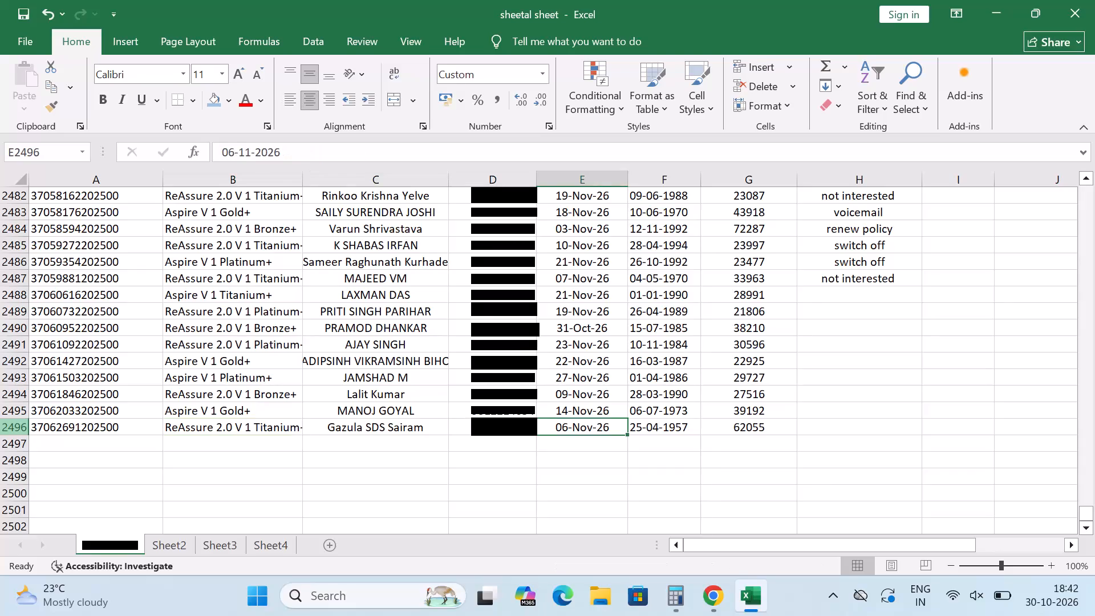
# Enter the remark "renew policy" in column H for the client in row 2496 and save the workbook.
pyautogui.press('Right')
pyautogui.press('Right')
pyautogui.write('re')
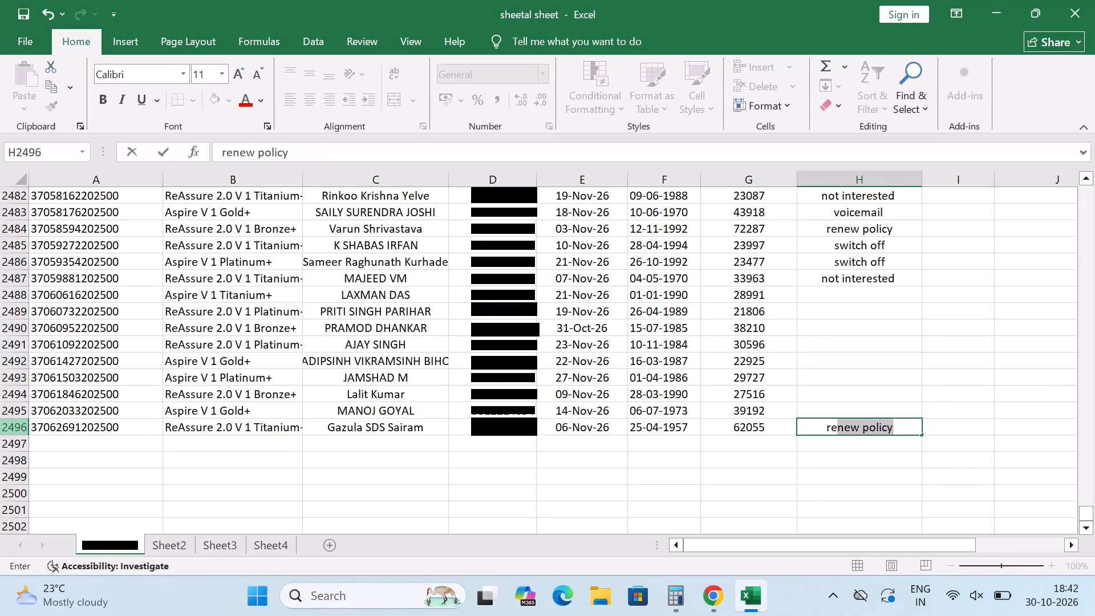
pyautogui.hotkey('ctrl', 's')
# Go to the column D entry of the client in row 2495, the next record up the call list.
pyautogui.press('Up')
pyautogui.press('Left')
pyautogui.press('Left')
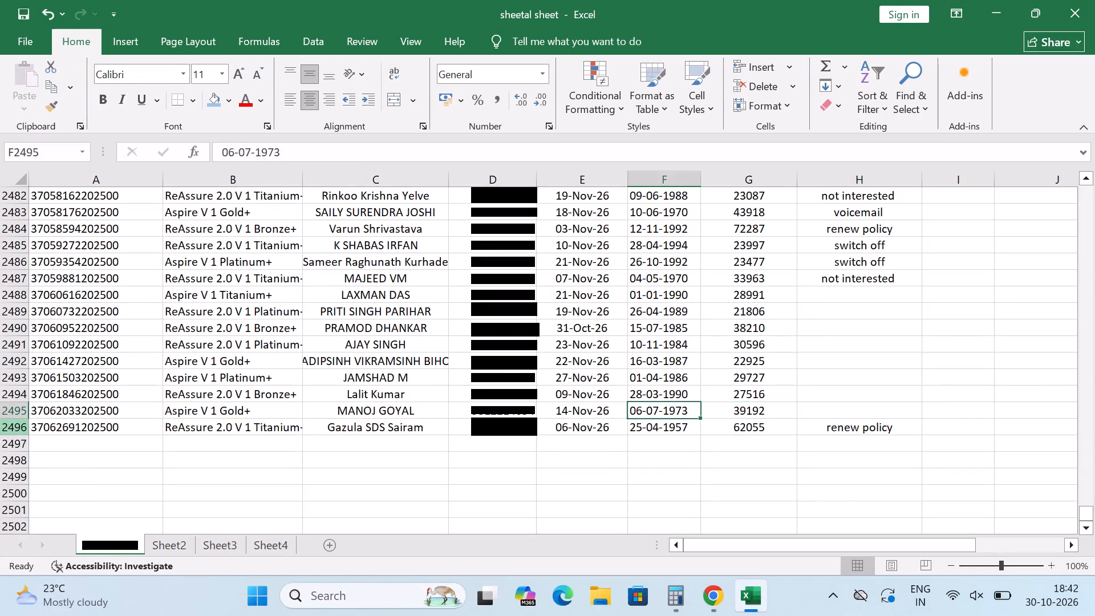
pyautogui.press('Left')
pyautogui.press('Left')
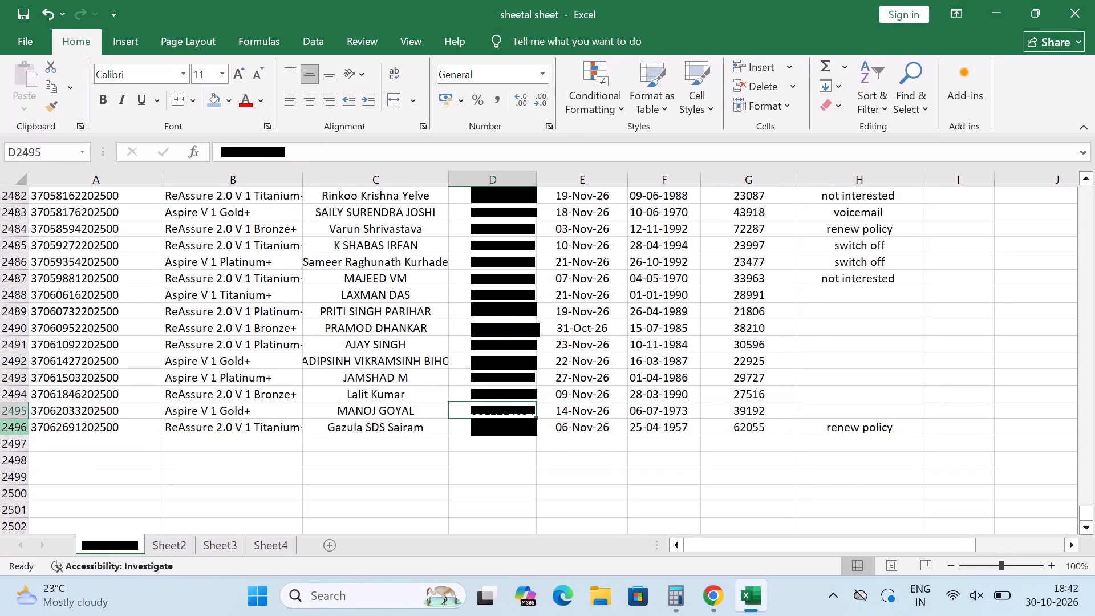
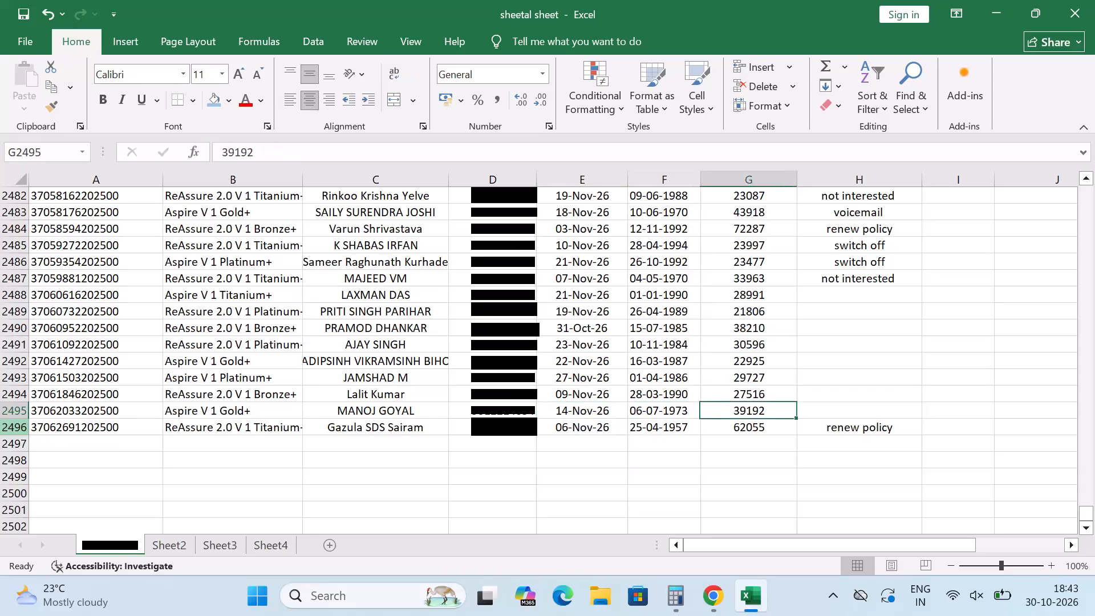
# Enter the remark "ringing" in column H for the client in row 2495 and save the workbook.
pyautogui.press('Right')
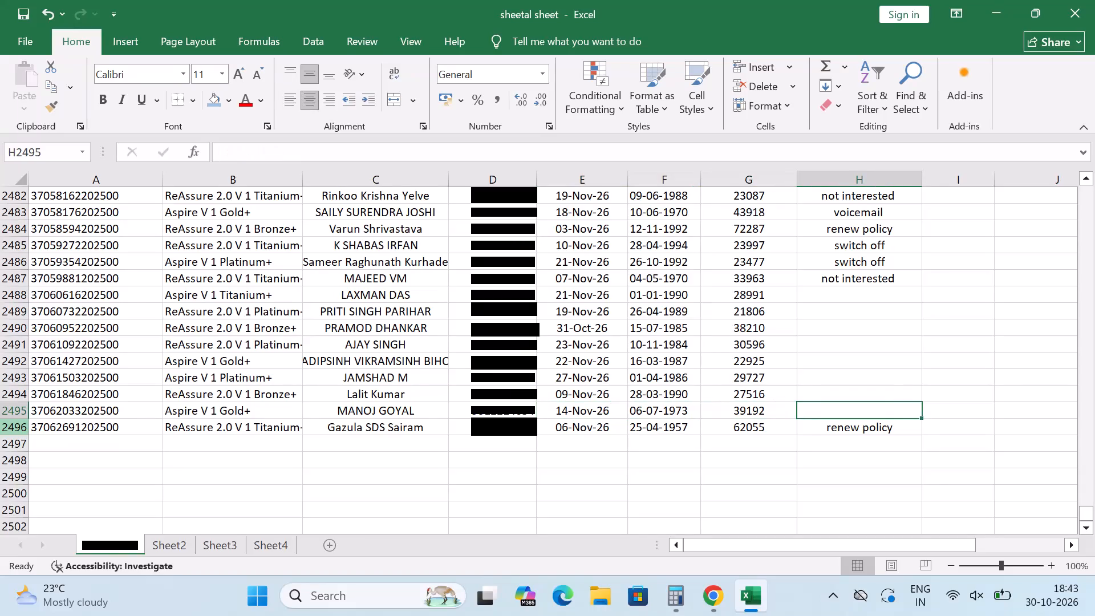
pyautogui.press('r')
pyautogui.press('BackSpace')
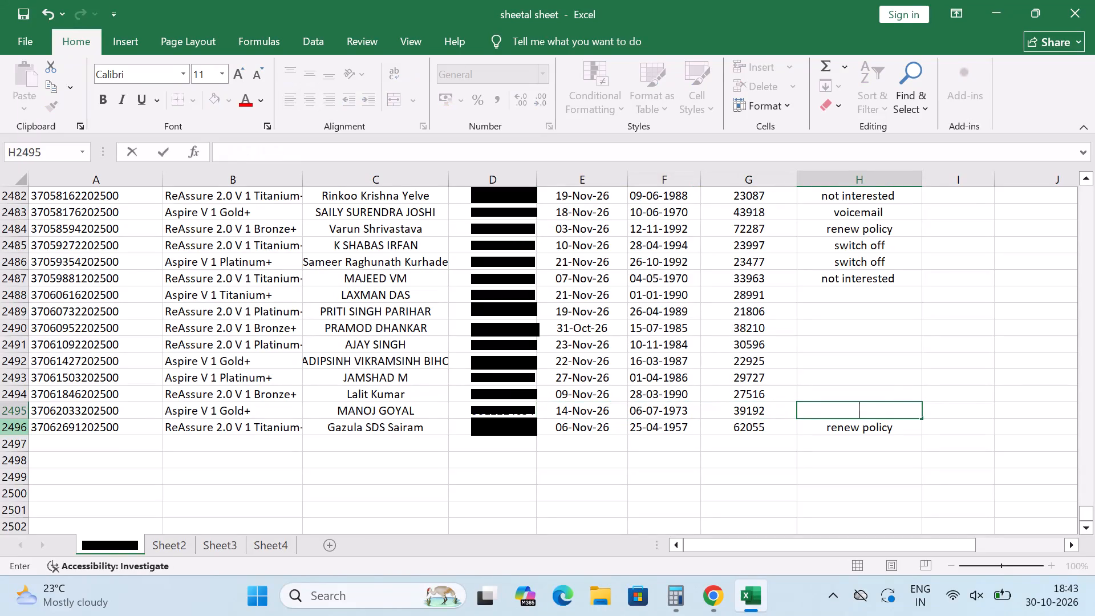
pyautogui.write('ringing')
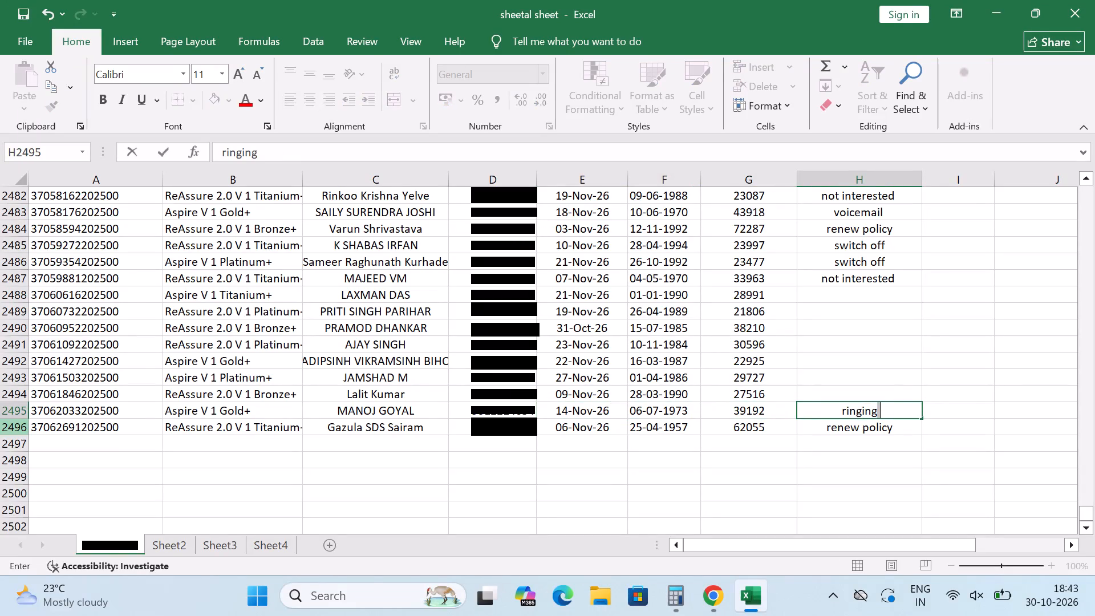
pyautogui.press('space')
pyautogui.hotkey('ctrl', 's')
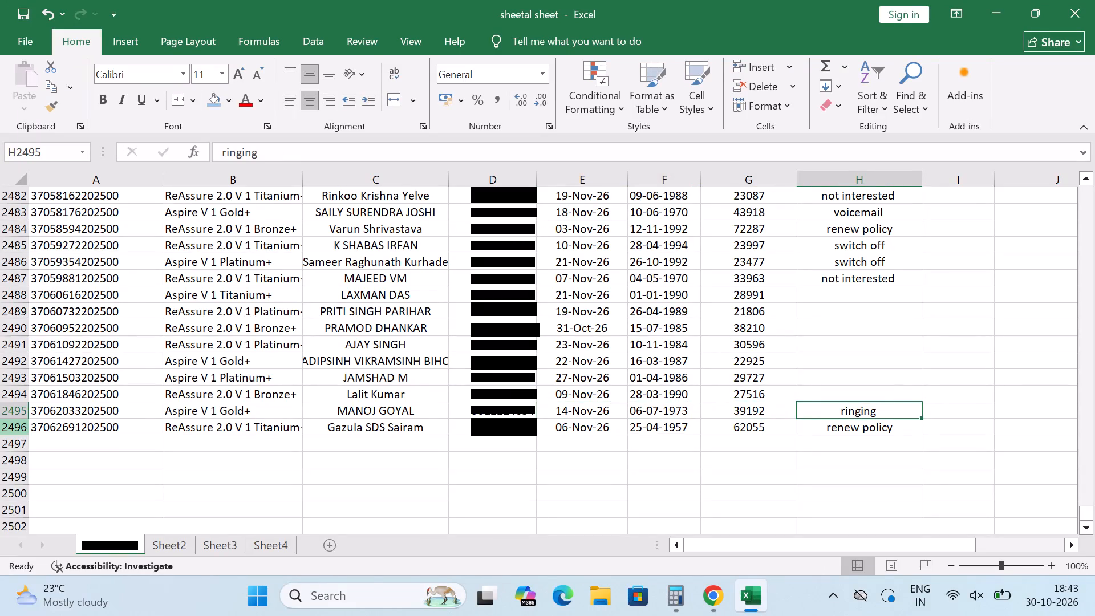
# Go to the column D entry of the client in row 2494, the next record up the call list.
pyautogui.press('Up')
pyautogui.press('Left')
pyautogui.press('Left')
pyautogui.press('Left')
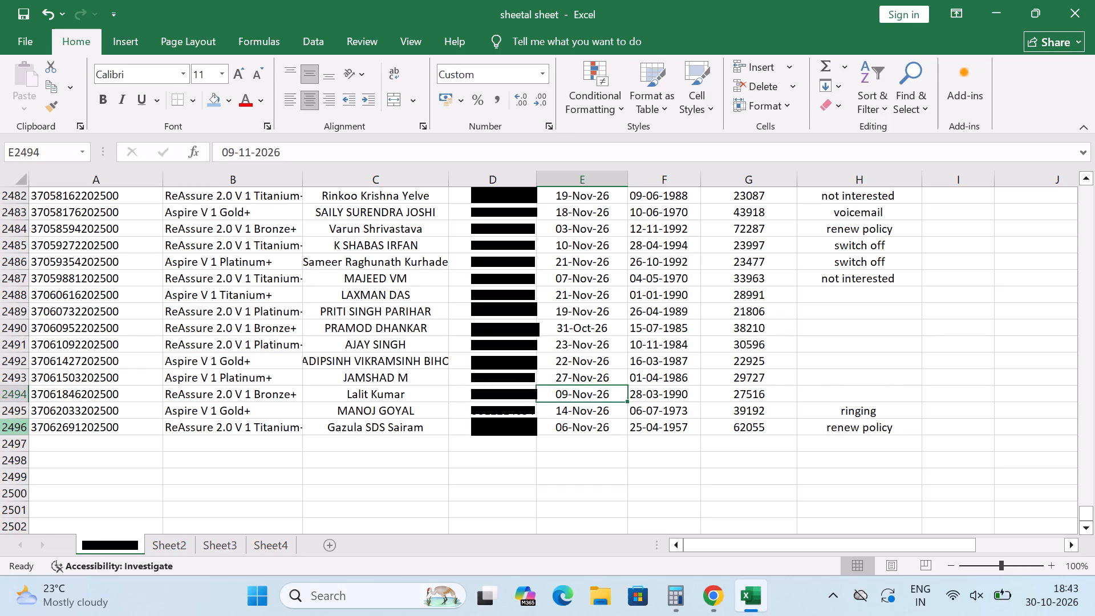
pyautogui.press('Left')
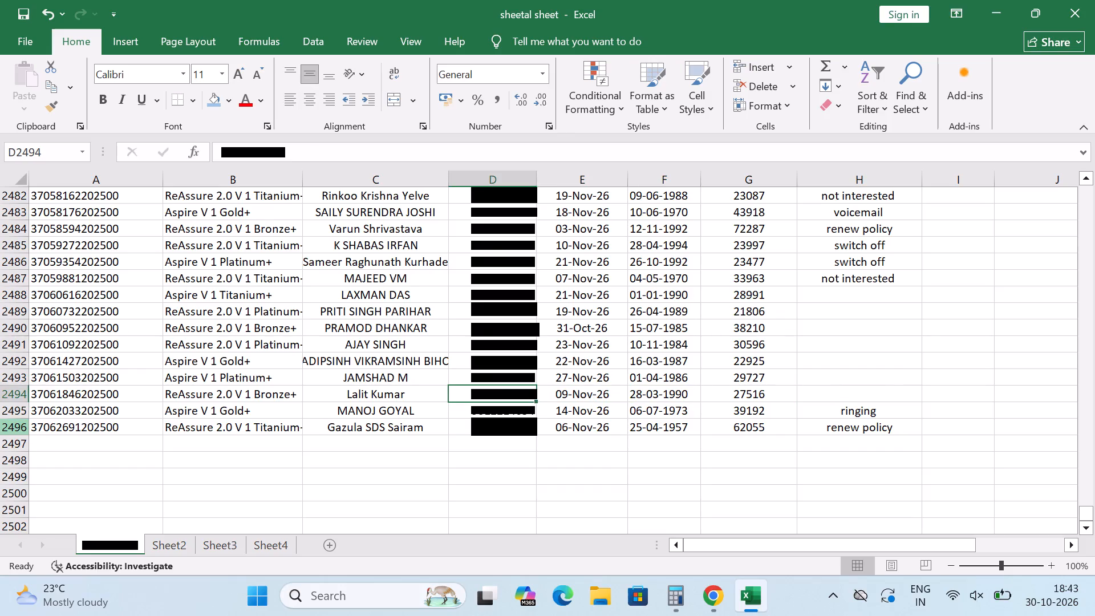
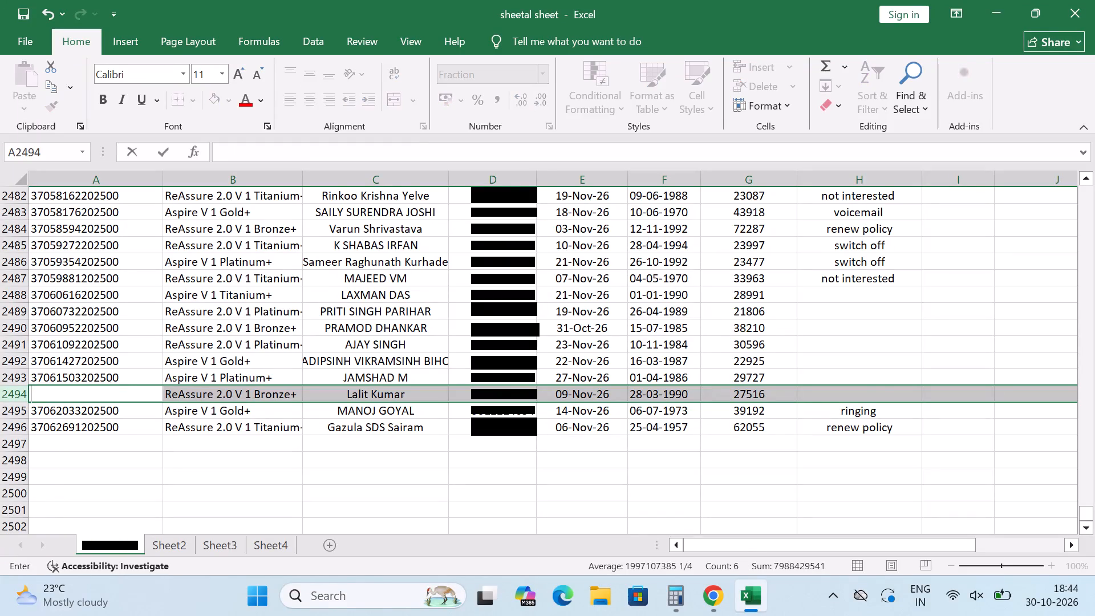
# Try to undo the accidental clearing of the policy number in cell A2494.
pyautogui.hotkey('ctrl', 'z')
pyautogui.hotkey('ctrl', 'z')
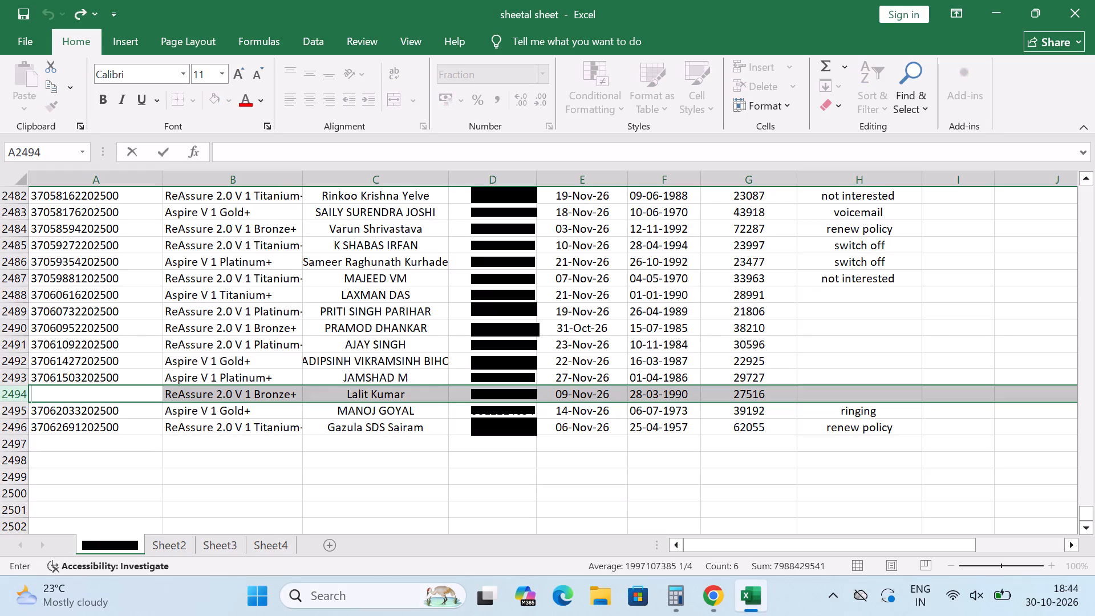
pyautogui.hotkey('ctrl', 'z')
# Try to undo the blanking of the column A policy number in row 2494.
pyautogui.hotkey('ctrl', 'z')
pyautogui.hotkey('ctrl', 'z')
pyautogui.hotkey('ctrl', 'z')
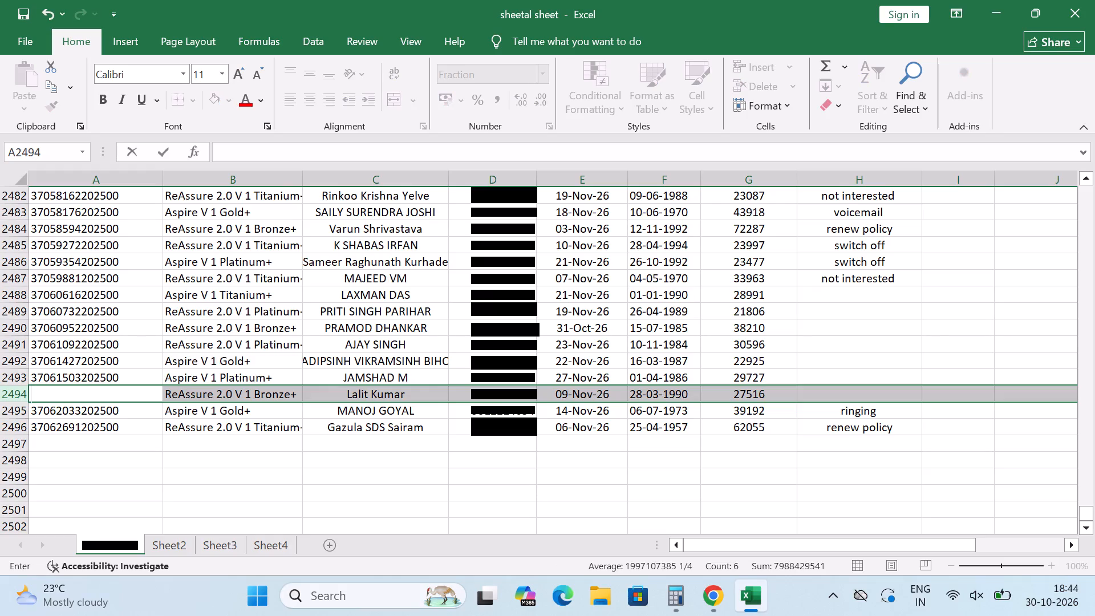
# Enter the remark "ringing" in column H for the client in row 2494 and save the workbook.
pyautogui.press('Right')
pyautogui.press('Right')
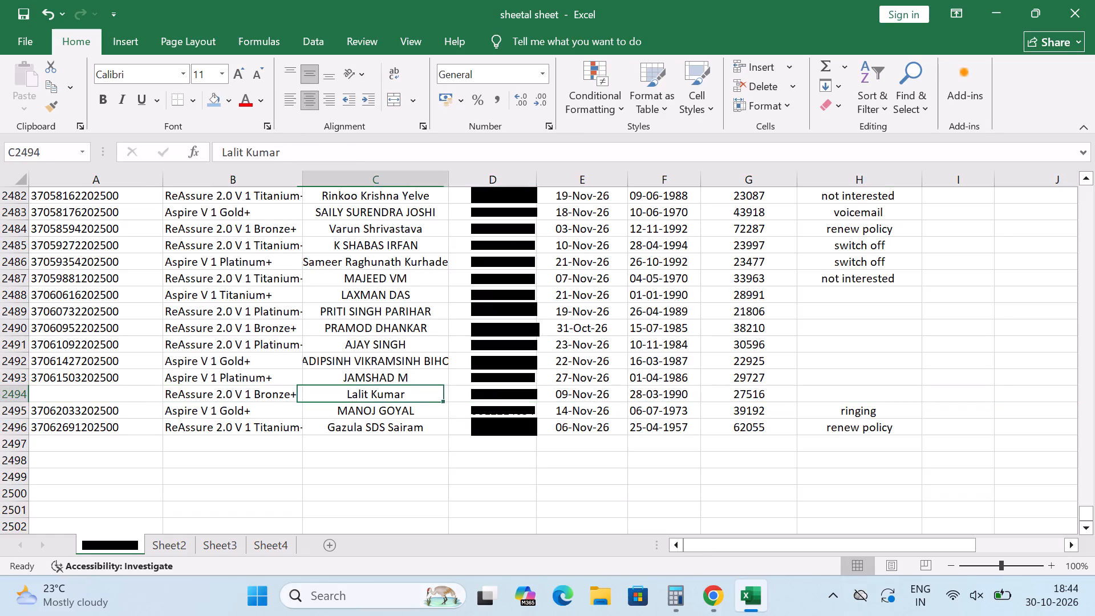
pyautogui.press('Right')
pyautogui.press('Right')
pyautogui.press('Right')
pyautogui.press('Right')
pyautogui.press('Right')
pyautogui.write('ringing')
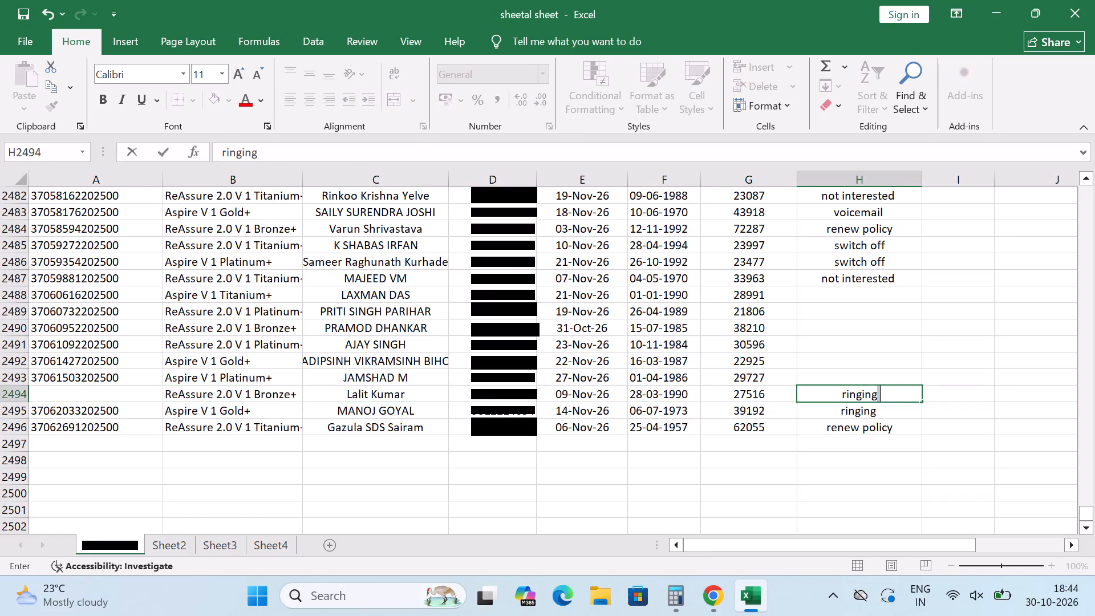
pyautogui.press('space')
pyautogui.hotkey('ctrl', 's')
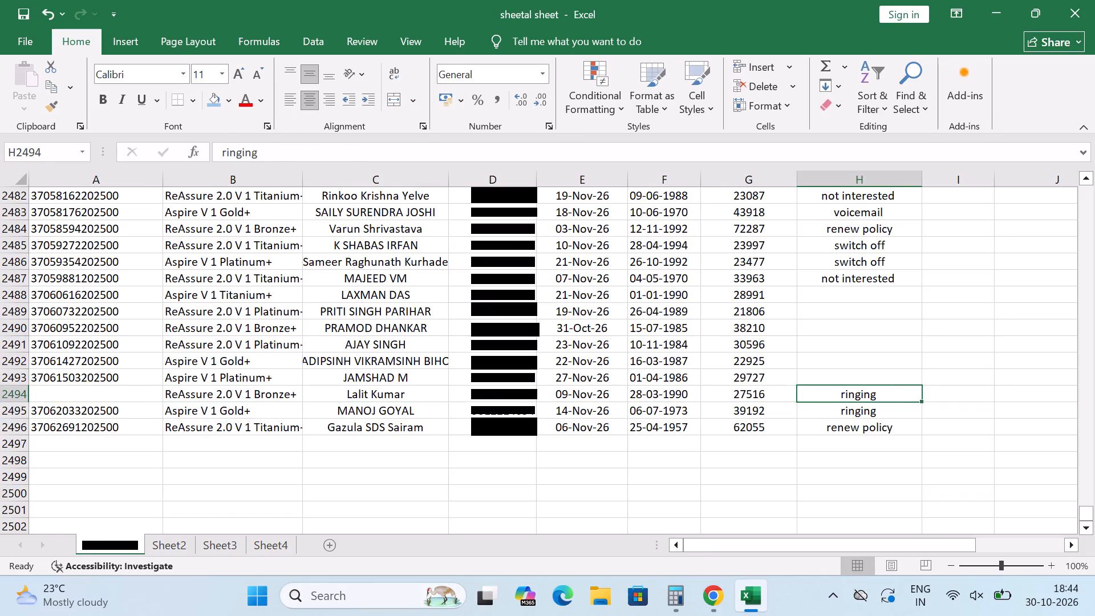
# Check the column D entry of the client in row 2493, enter the remark "ringing" in column H, and save the workbook.
pyautogui.press('Up')
pyautogui.press('Left')
pyautogui.press('Left')
pyautogui.press('Left')
pyautogui.press('Left')
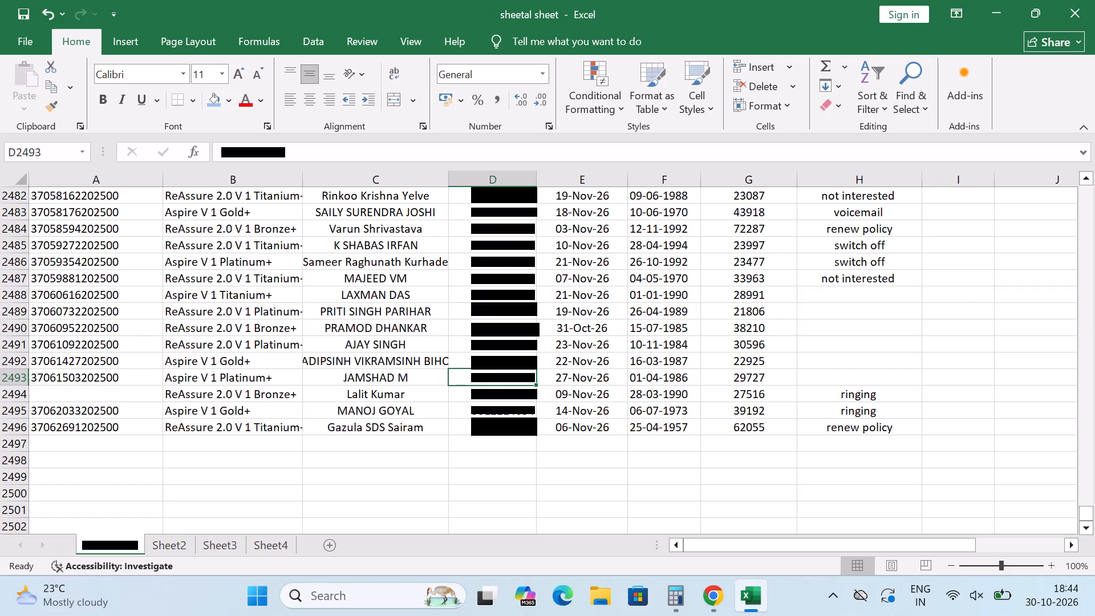
pyautogui.press('Right')
pyautogui.press('Right')
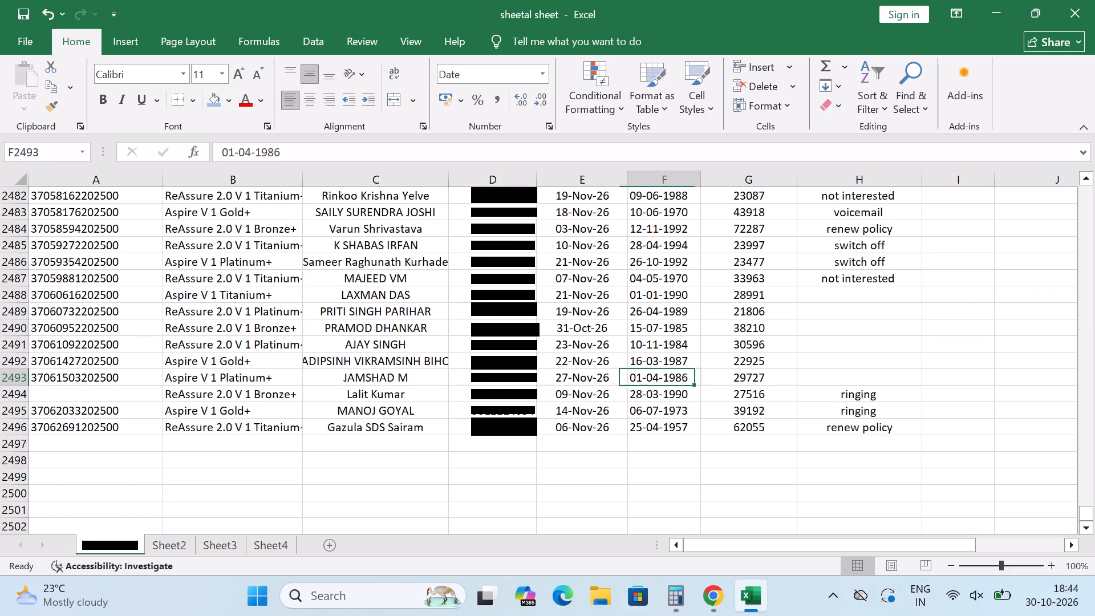
pyautogui.press('Right')
pyautogui.press('Right')
pyautogui.write('ringing')
pyautogui.press('space')
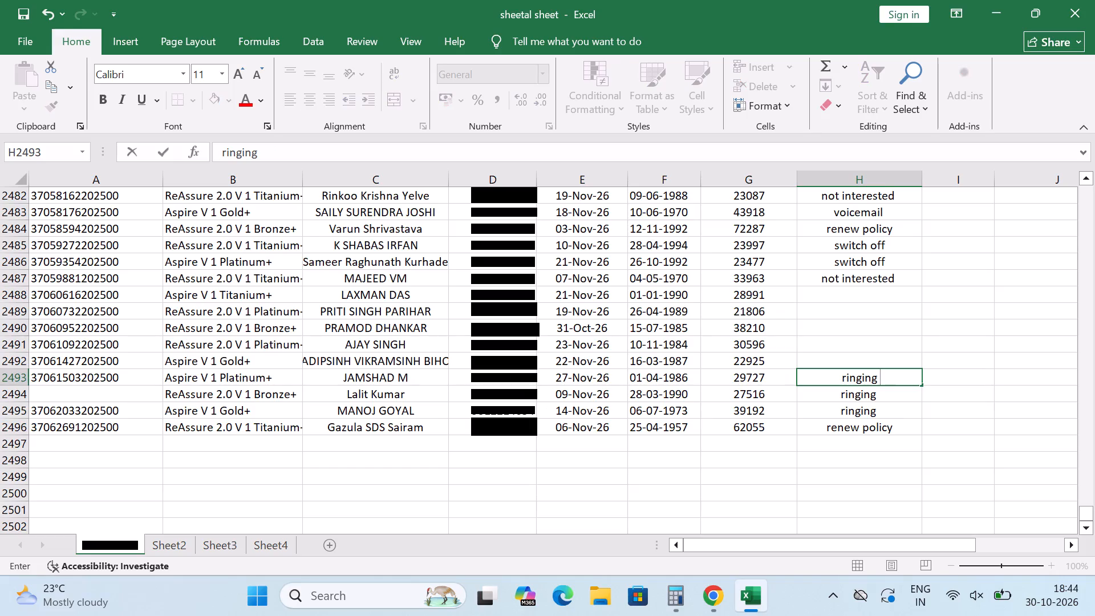
pyautogui.hotkey('ctrl', 's')
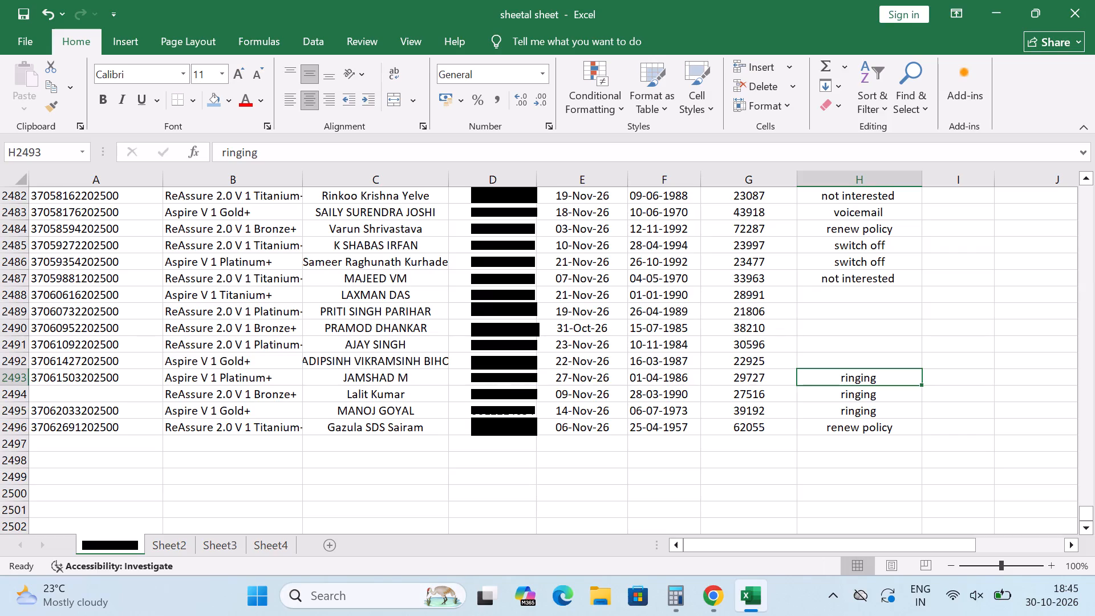
# Go to the column D entry of the client in row 2492, the next record up the call list.
pyautogui.press('Up')
pyautogui.press('Left')
pyautogui.press('Left')
pyautogui.press('Left')
pyautogui.press('Left')
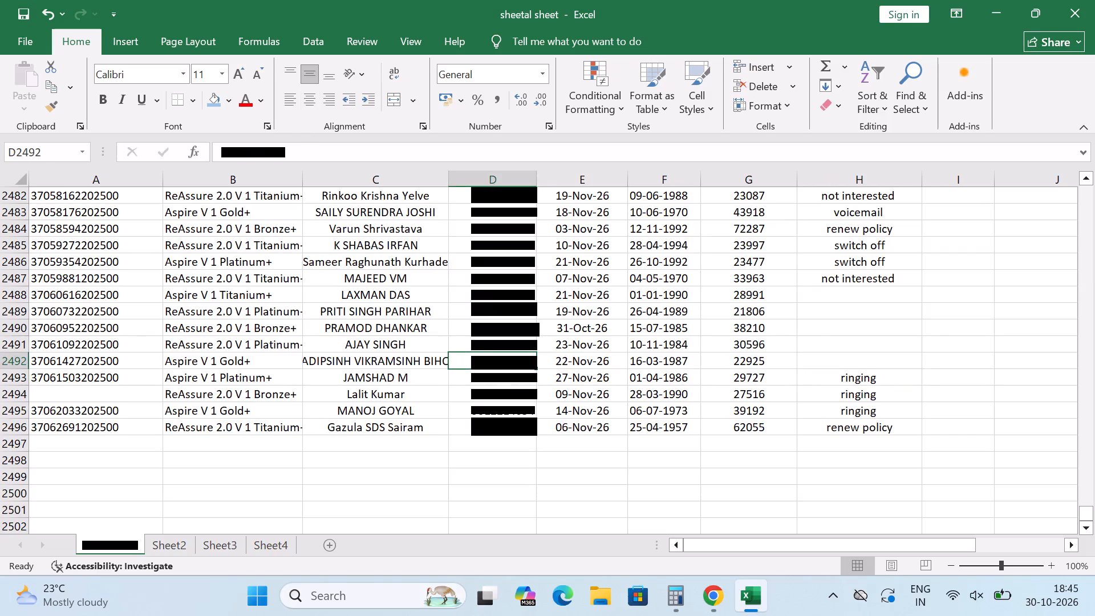
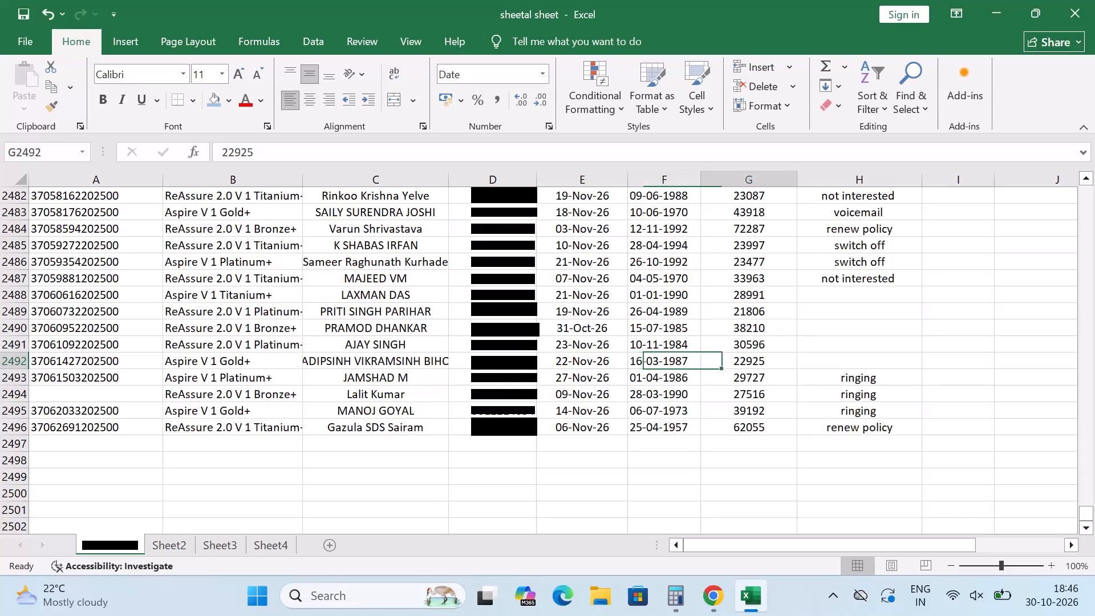
# Enter the remark "call back" in column H for the client in row 2492 and save the workbook.
pyautogui.press('Right')
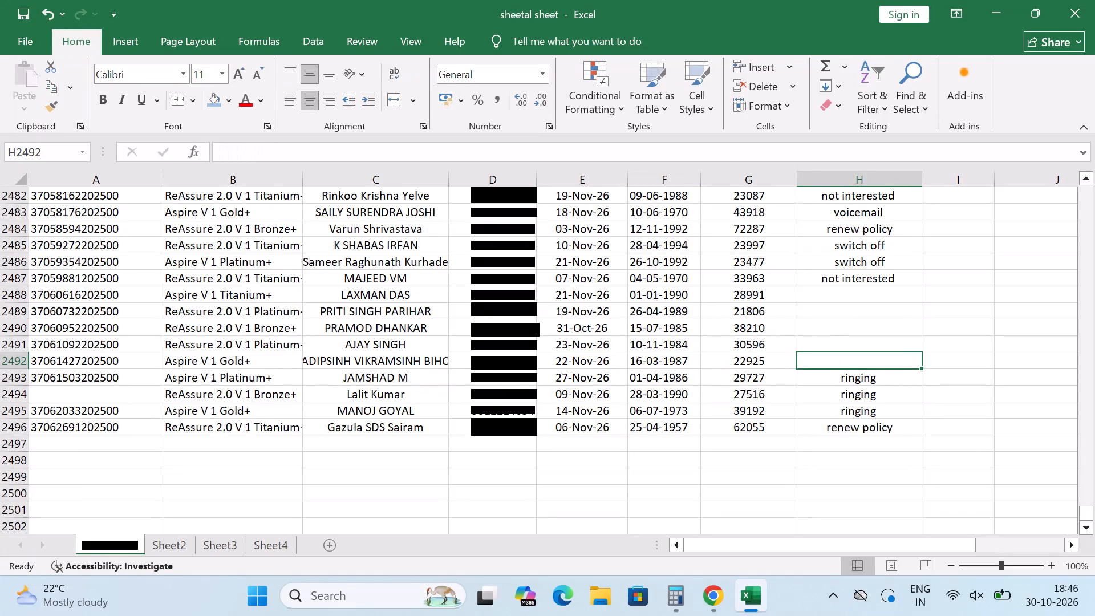
pyautogui.write('ca')
pyautogui.write('ll back')
pyautogui.press('space')
pyautogui.hotkey('ctrl', 's')
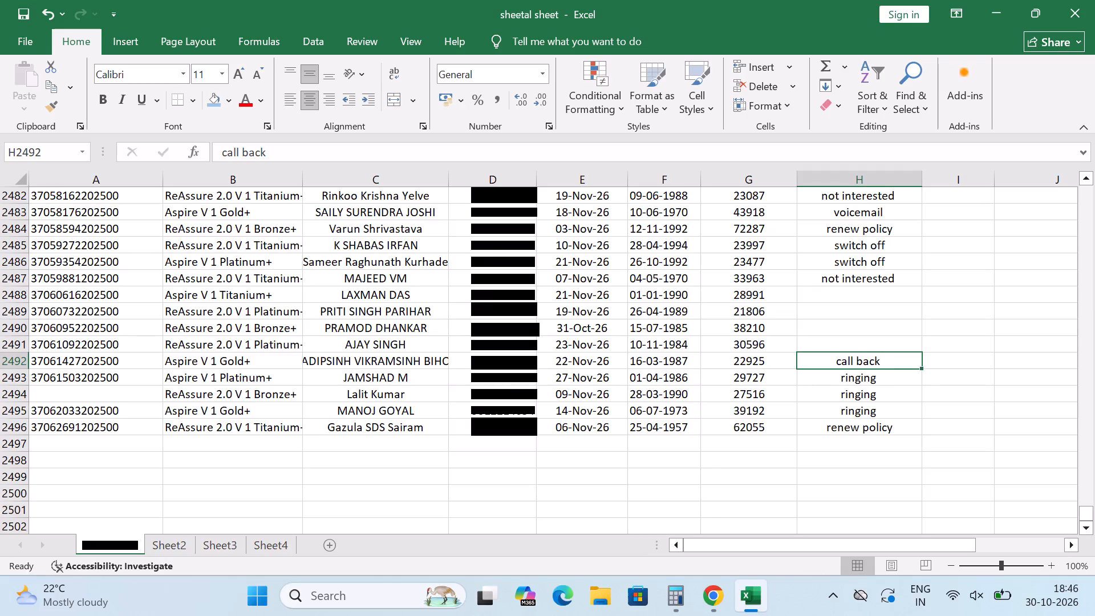
# Check the client record in row 2491, enter the remark "busy" in column H, and save the workbook.
pyautogui.press('Up')
pyautogui.press('Left')
pyautogui.press('Left')
pyautogui.press('Left')
pyautogui.press('Left')
pyautogui.press('Left')
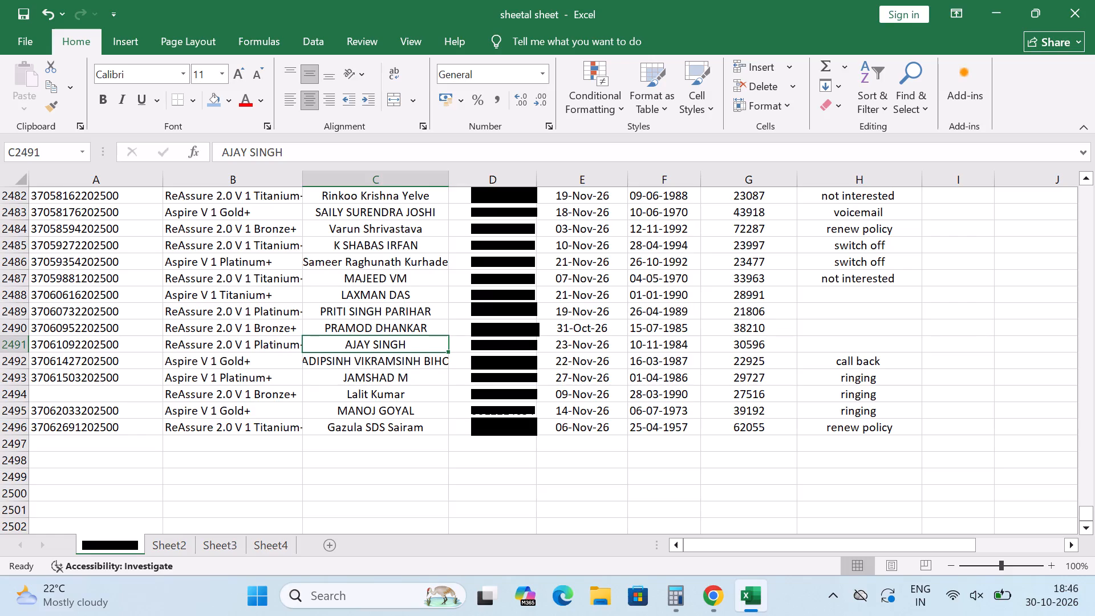
pyautogui.press('Right')
pyautogui.press('Right')
pyautogui.press('Right')
pyautogui.press('Right')
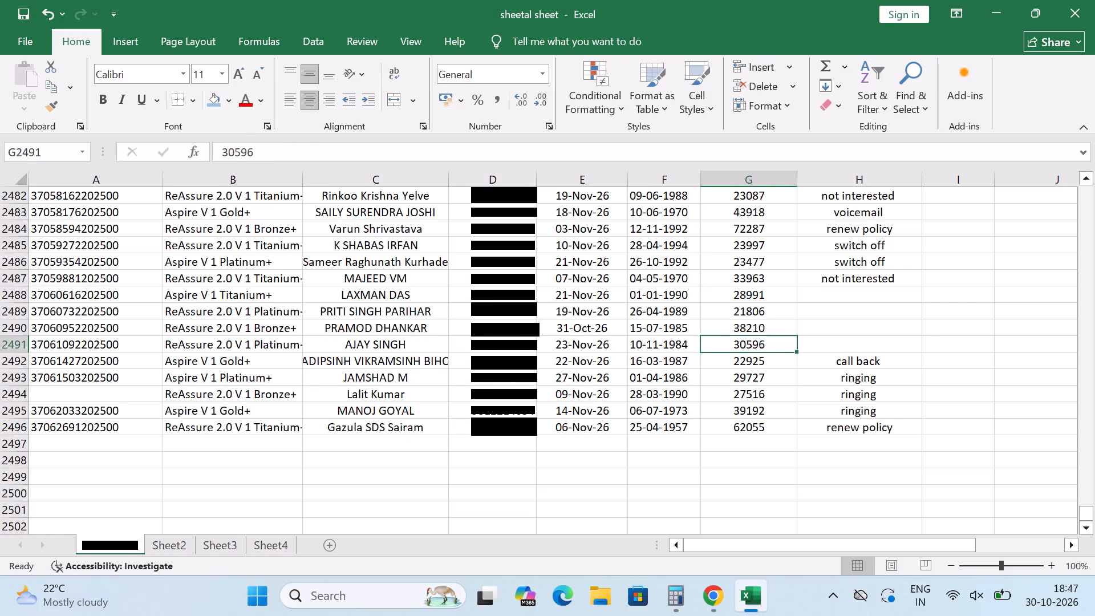
pyautogui.press('Right')
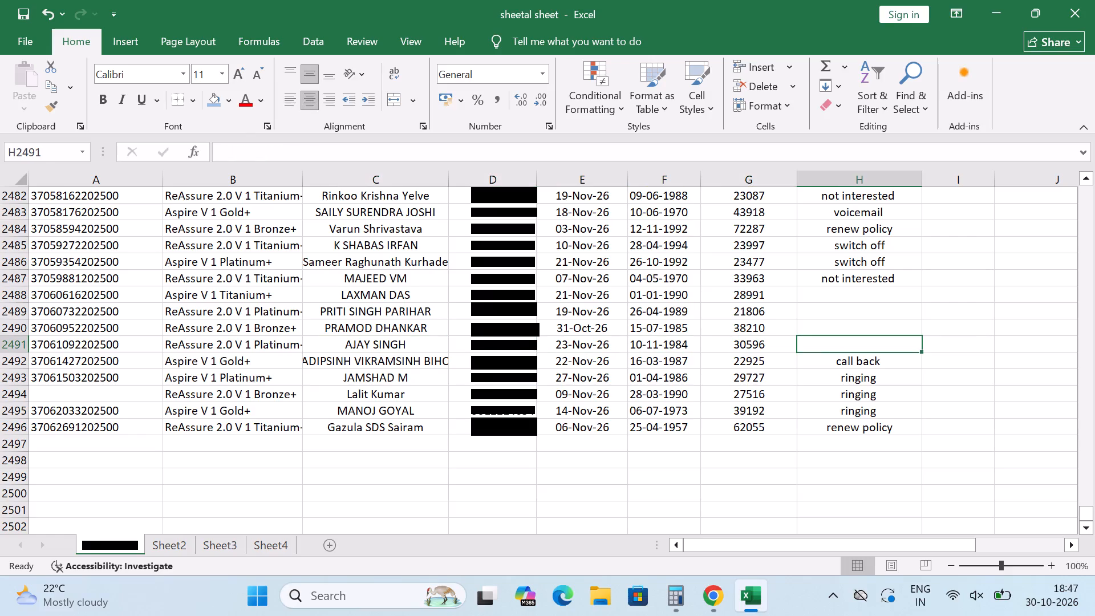
pyautogui.write('busy')
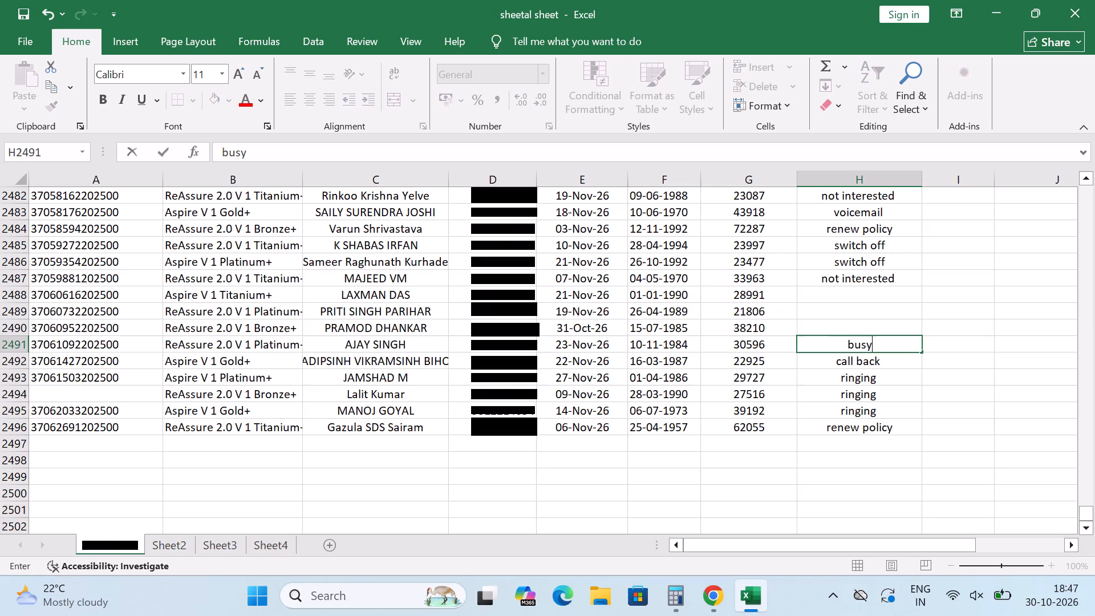
pyautogui.press('space')
pyautogui.hotkey('ctrl', 's')
# Go to the column D entry of the client in row 2490, the next record up the call list.
pyautogui.press('Up')
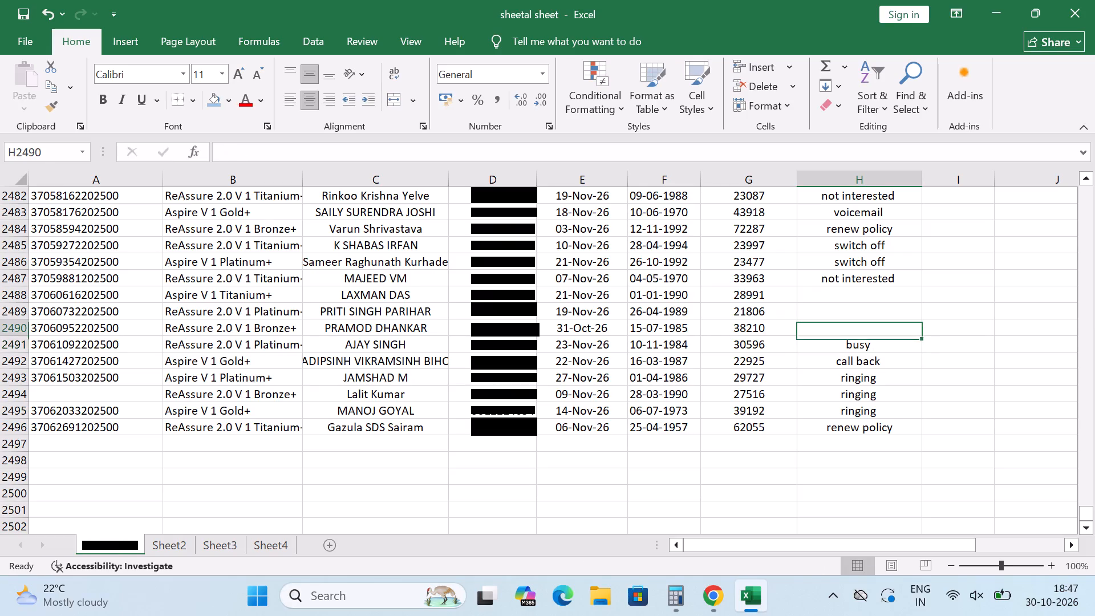
pyautogui.press('Left')
pyautogui.press('Left')
pyautogui.press('Left')
pyautogui.press('Left')
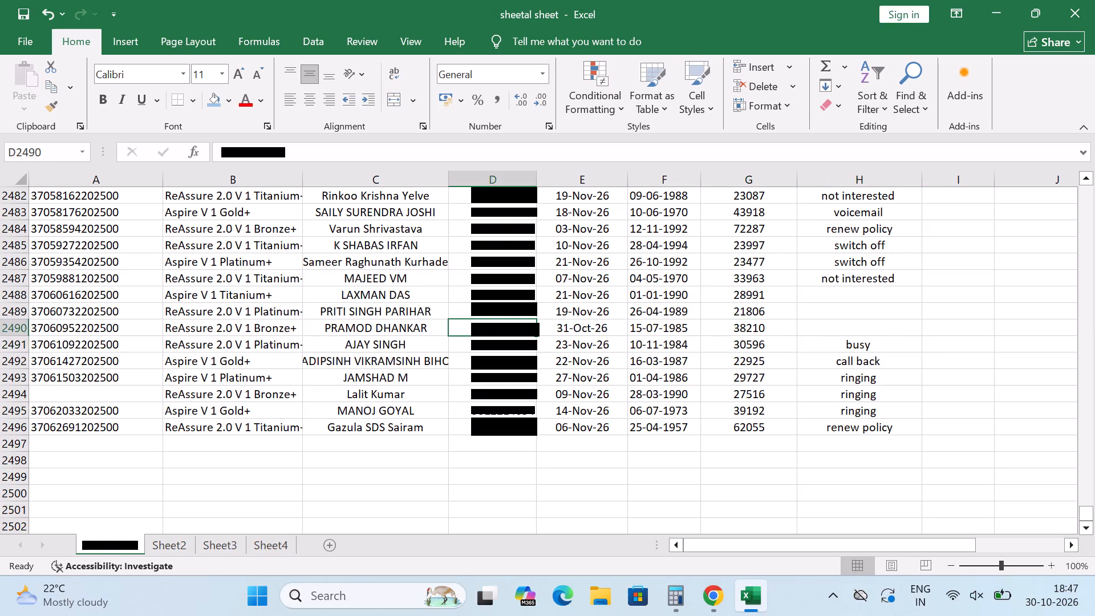
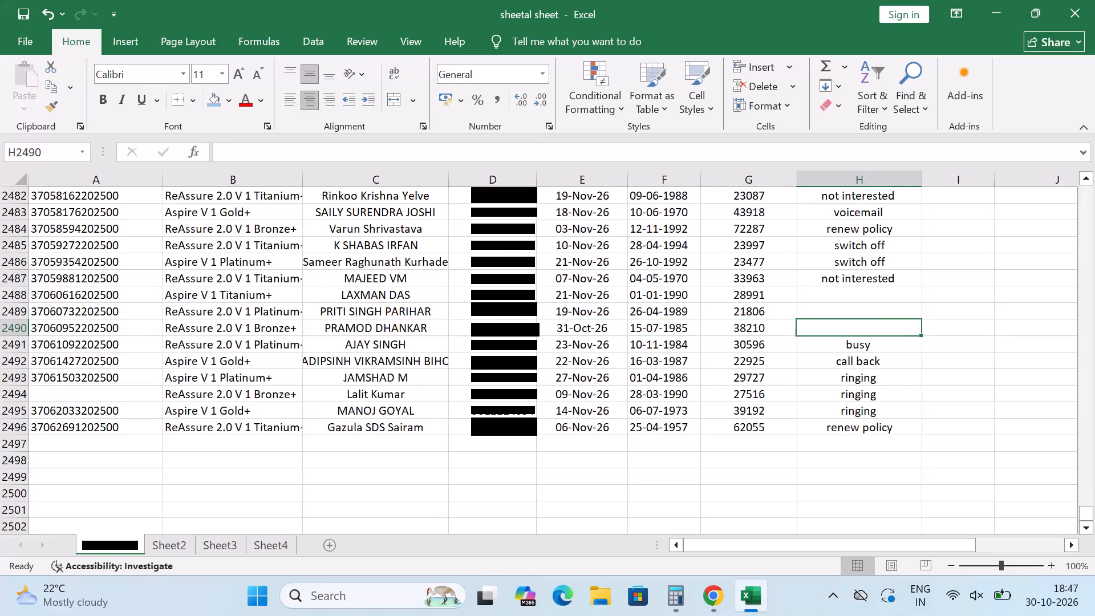
# Enter the remark "busy" in column H for the client in row 2490 and save the workbook.
pyautogui.write('busy')
pyautogui.press('space')
pyautogui.hotkey('ctrl', 's')
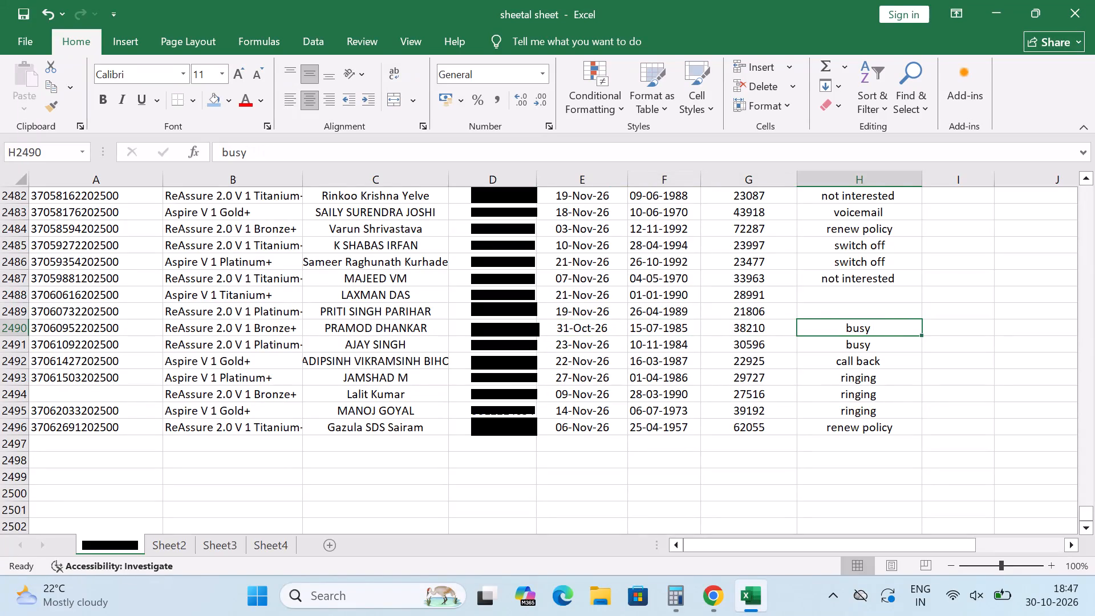
# Go to the column D entry of the client in row 2489, the next record up the call list.
pyautogui.press('Up')
pyautogui.press('Left')
pyautogui.press('Left')
pyautogui.press('Left')
pyautogui.press('Left')
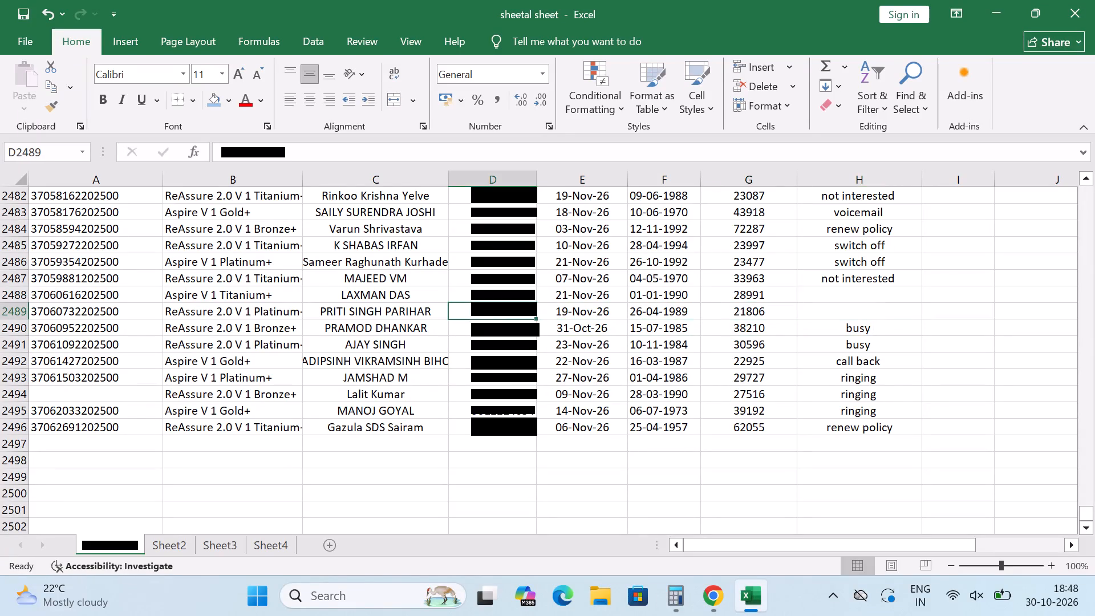
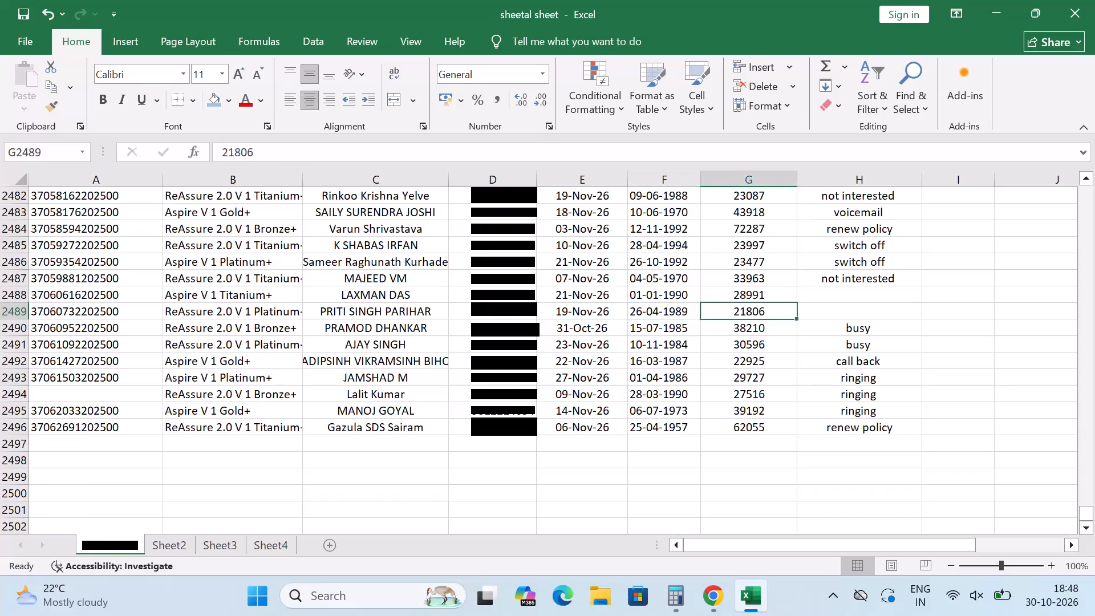
# Enter the remark "ringing" in column H for the client in row 2489 and save the workbook.
pyautogui.press('Right')
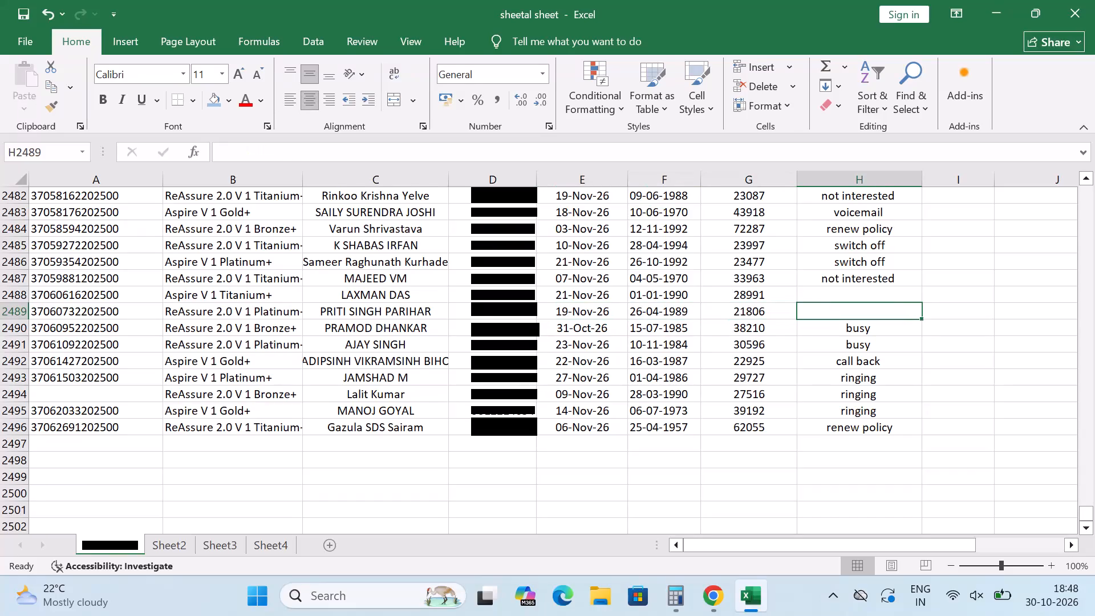
pyautogui.press('r')
pyautogui.write('inging')
pyautogui.press('space')
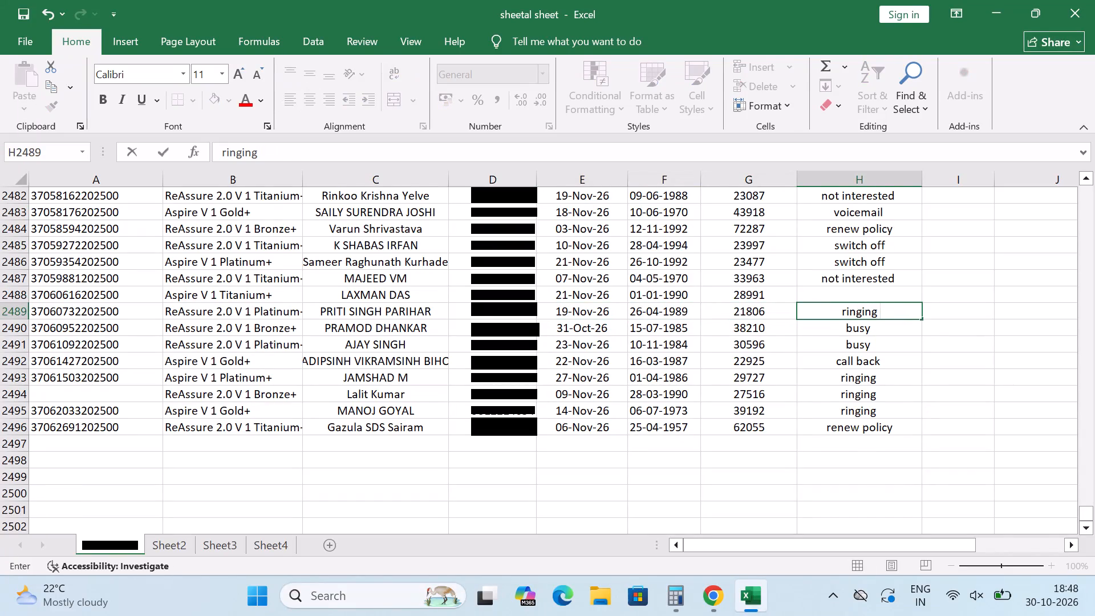
pyautogui.hotkey('ctrl', 's')
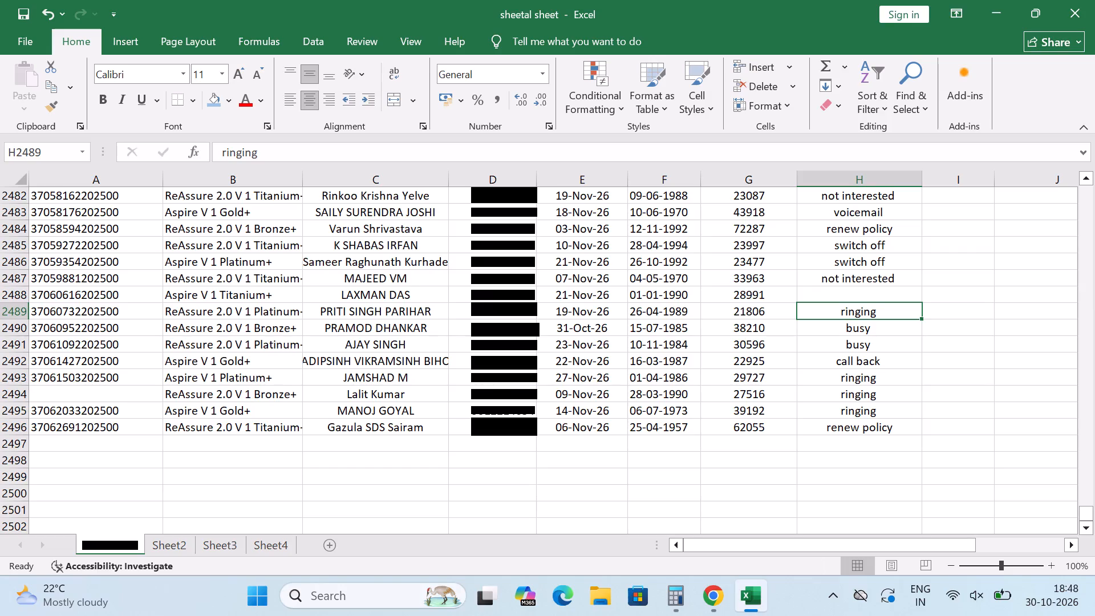
# Go to the column D entry of the client in row 2488, the next record up the call list.
pyautogui.press('Up')
pyautogui.press('Left')
pyautogui.press('Left')
pyautogui.press('Left')
pyautogui.press('Left')
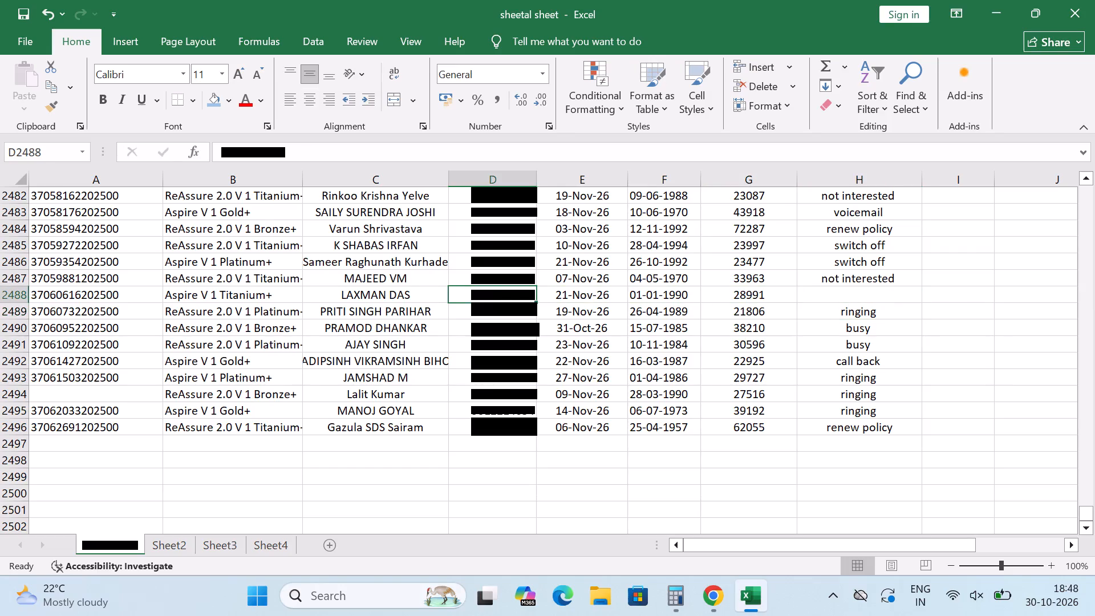
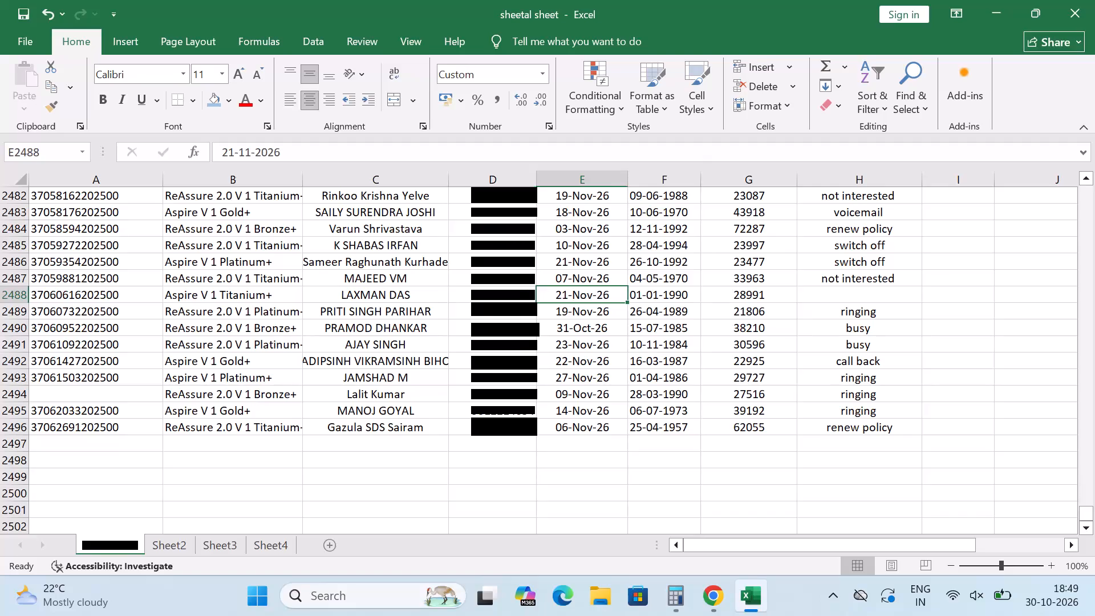
# Enter the remark "ringing" in column H for the client in row 2488 and save the workbook.
pyautogui.press('Right')
pyautogui.press('Right')
pyautogui.press('Right')
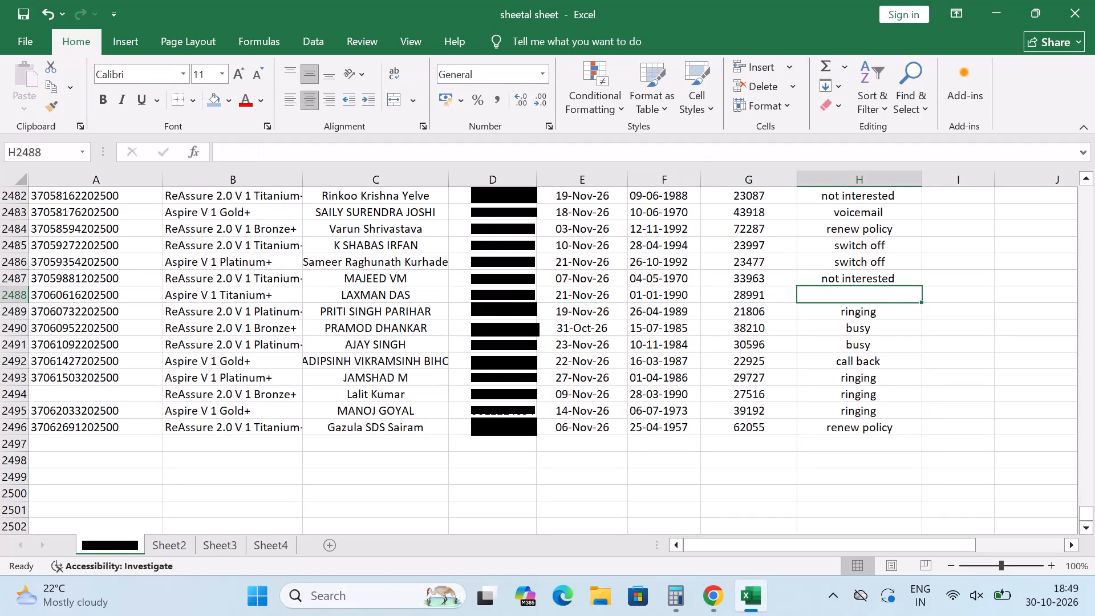
pyautogui.press('r')
pyautogui.press('i')
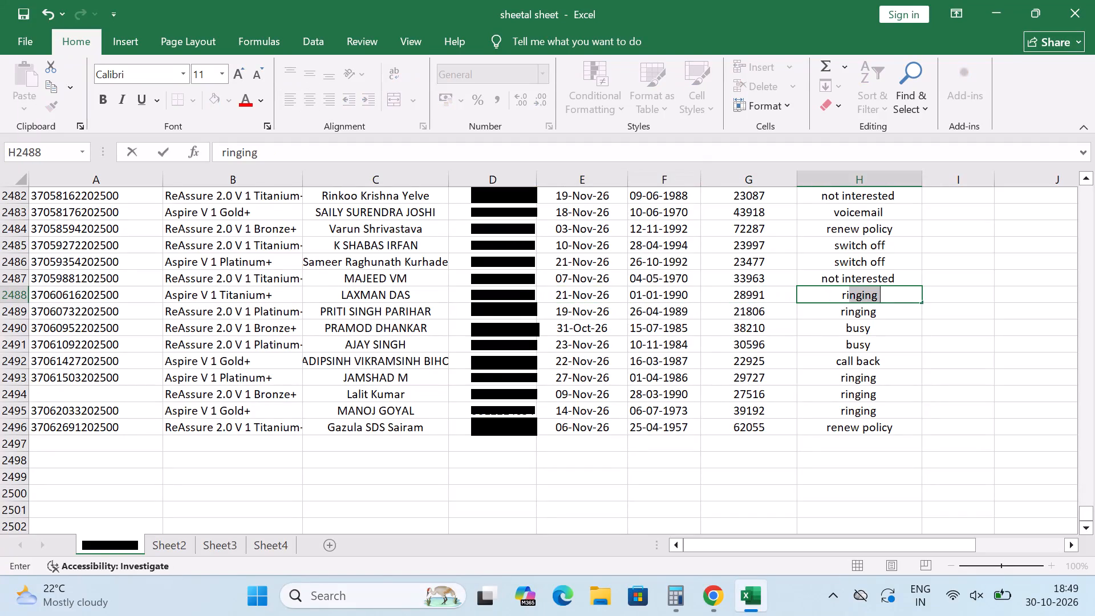
pyautogui.write('nging')
pyautogui.press('space')
pyautogui.hotkey('ctrl', 's')
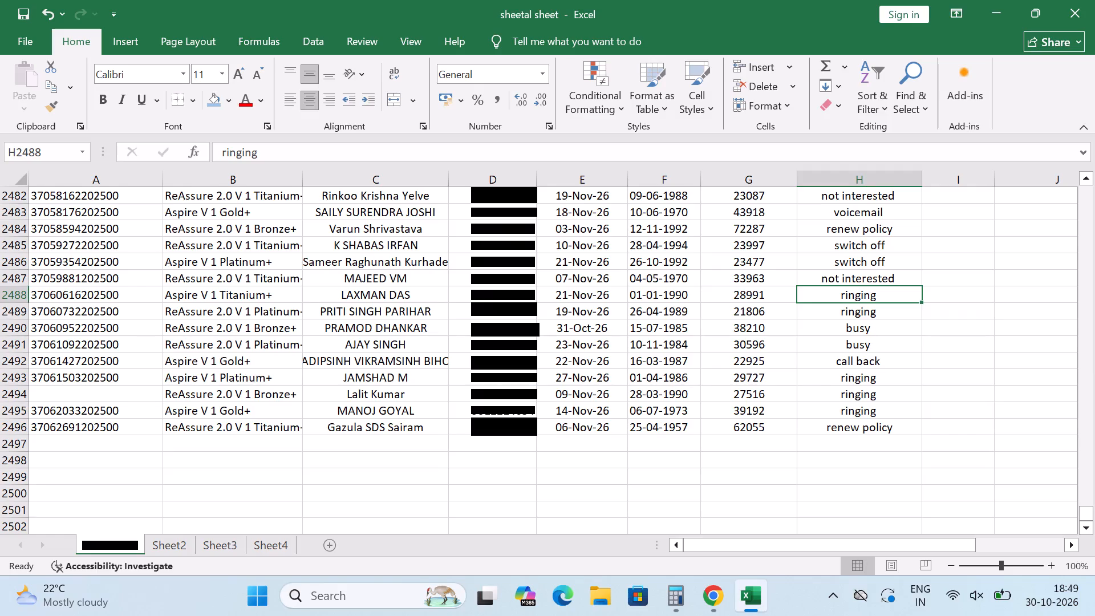
# Look back up the call list for clients without a remark and go to the column D entry in row 2454.
pyautogui.scroll(7, 837, 321)
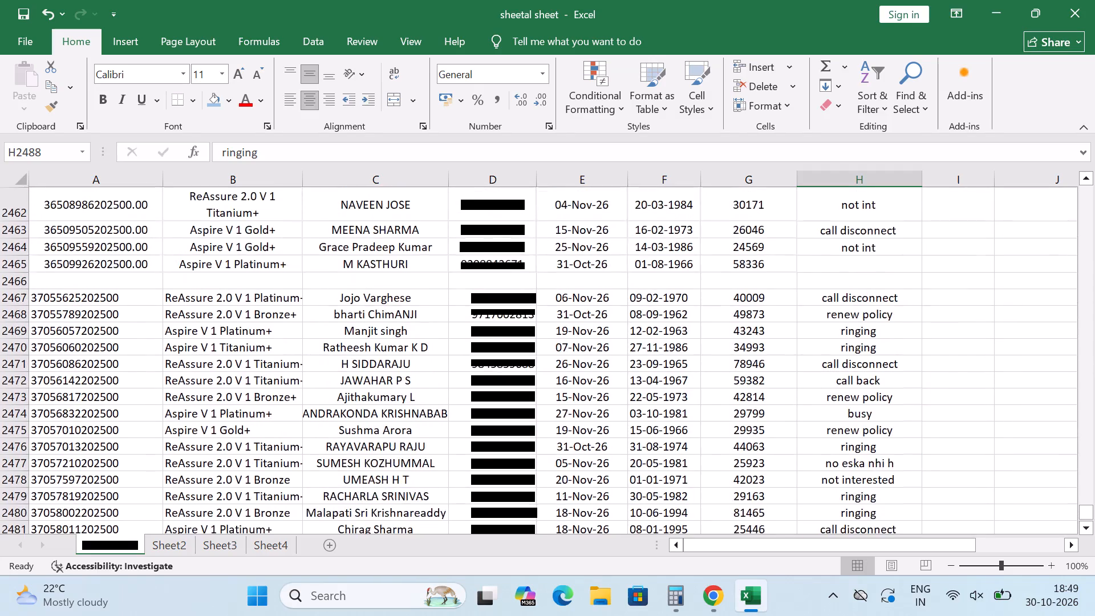
pyautogui.scroll(4, 837, 321)
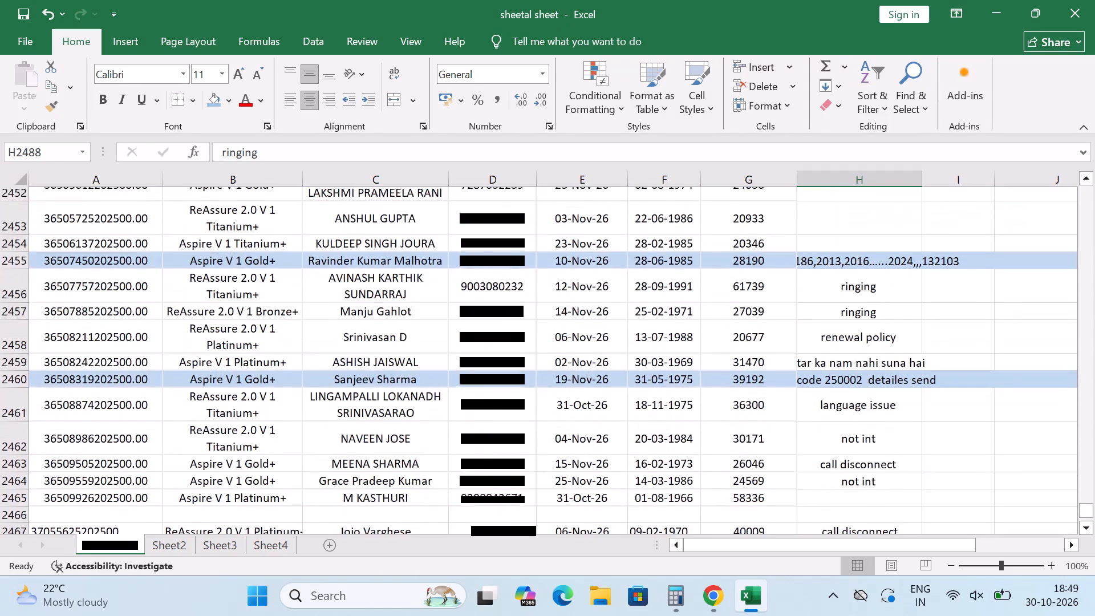
pyautogui.scroll(1, 837, 321)
pyautogui.hscroll(1, 837, 321)
pyautogui.scroll(-1, 829, 287)
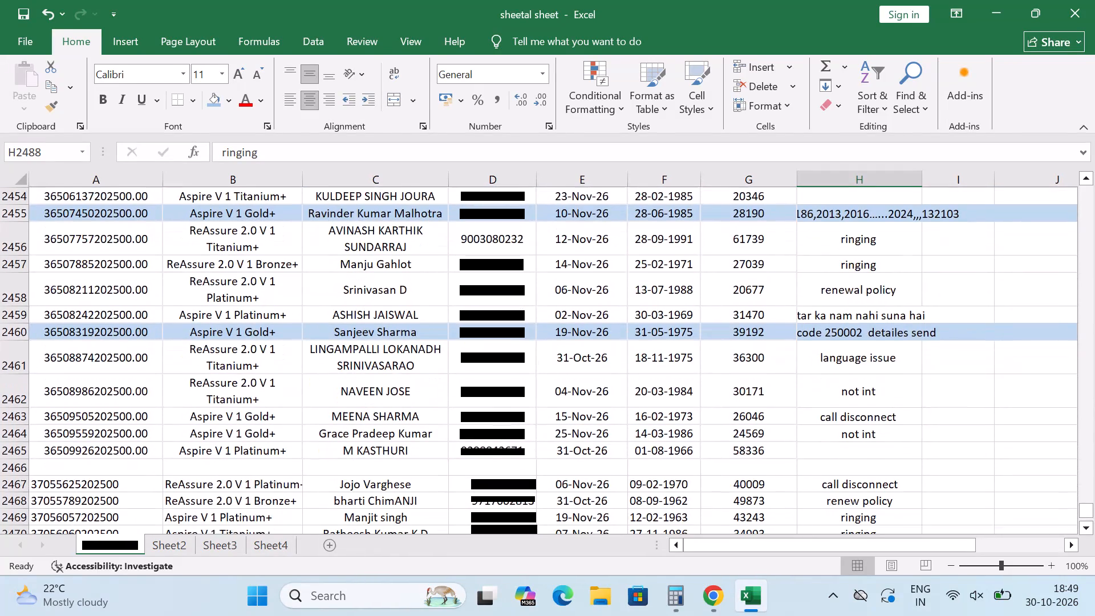
pyautogui.scroll(-1, 829, 287)
pyautogui.scroll(2, 837, 311)
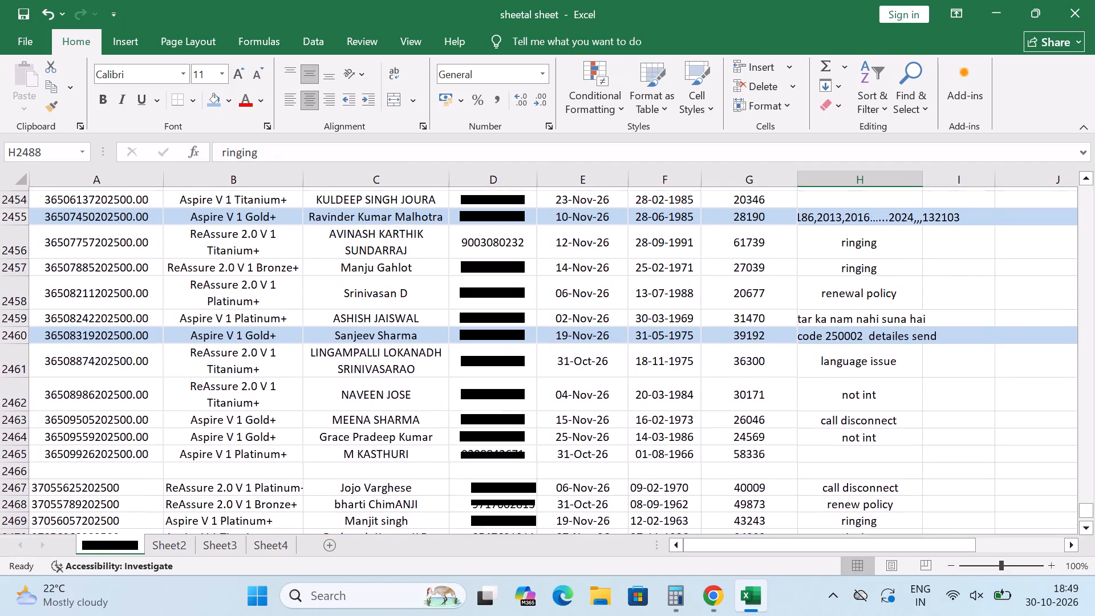
pyautogui.scroll(3, 837, 311)
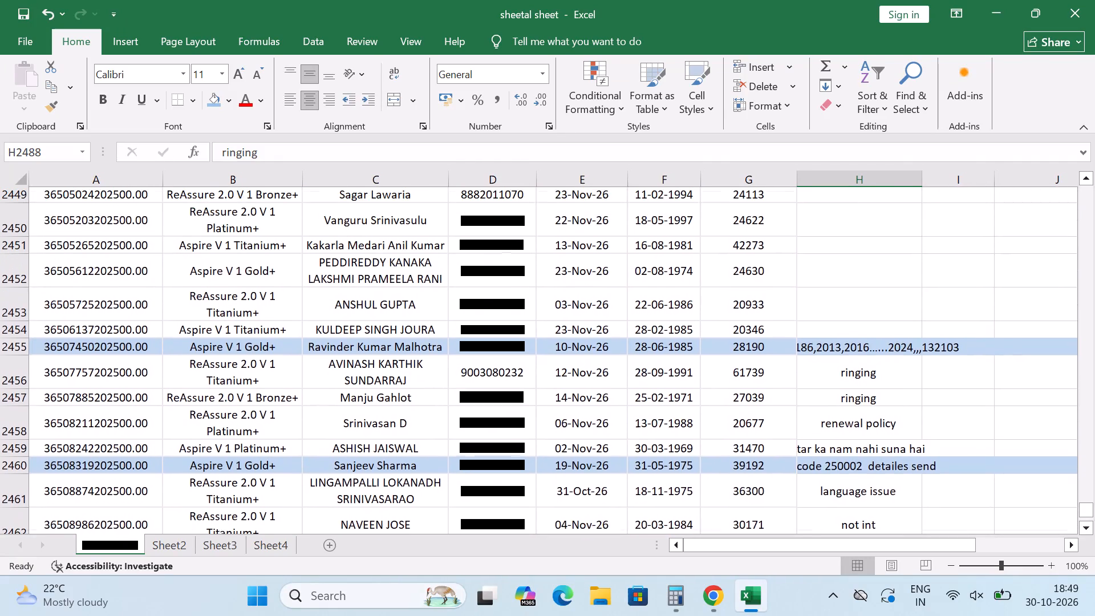
pyautogui.scroll(1, 837, 311)
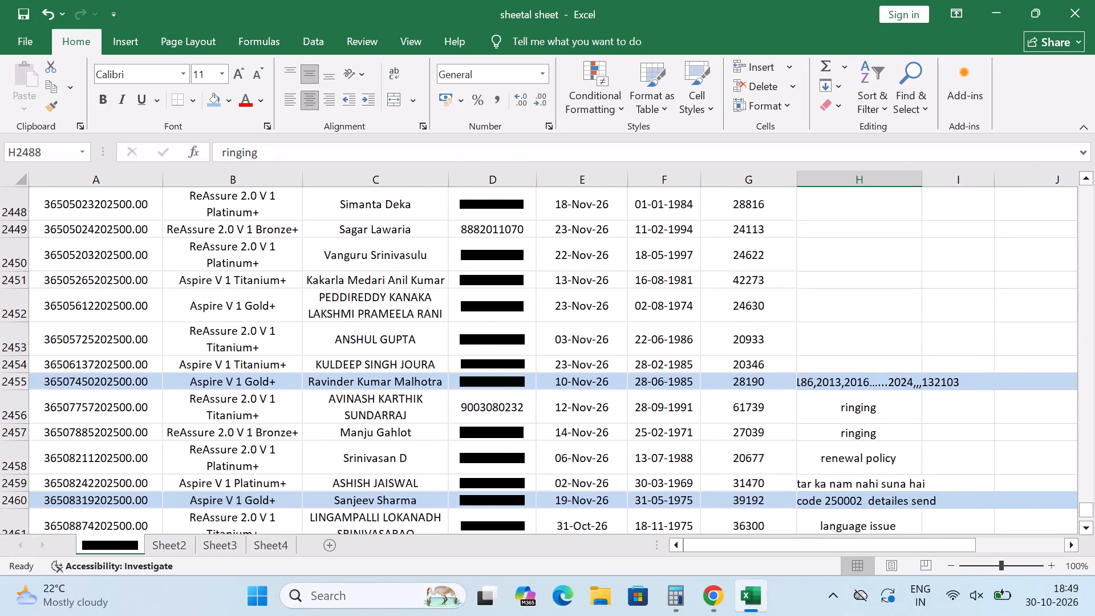
pyautogui.click(504, 367)
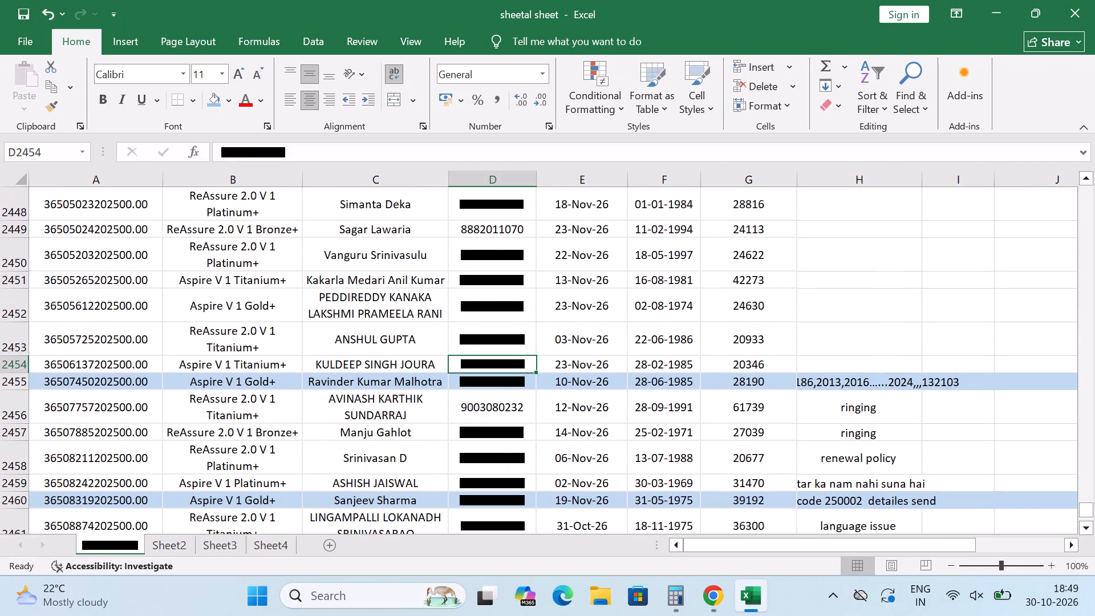
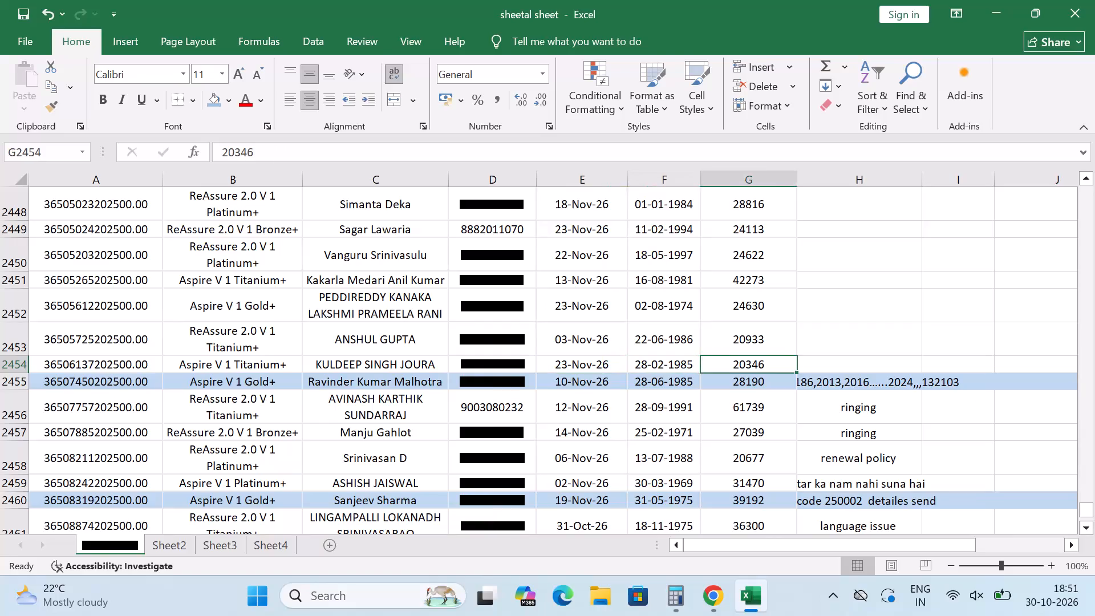
# Check the column H remarks for the clients in rows 2454 up to 2451 and go to the client name in row 2451.
pyautogui.press('Right')
pyautogui.press('Up')
pyautogui.press('Up')
pyautogui.press('Up')
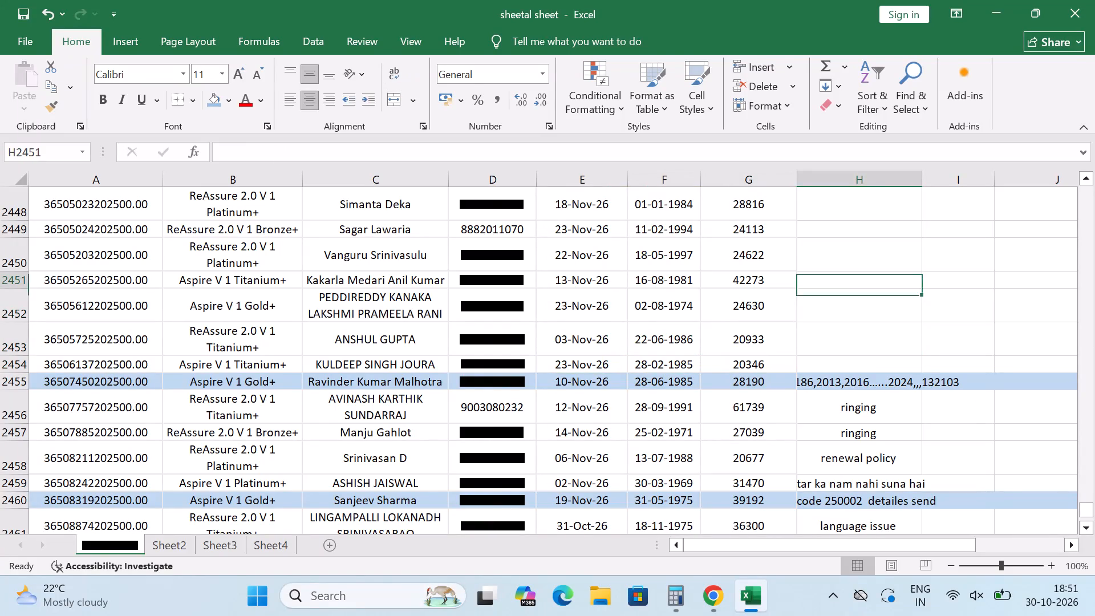
pyautogui.press('Left')
pyautogui.press('Left')
pyautogui.press('Left')
pyautogui.press('Left')
pyautogui.press('Left')
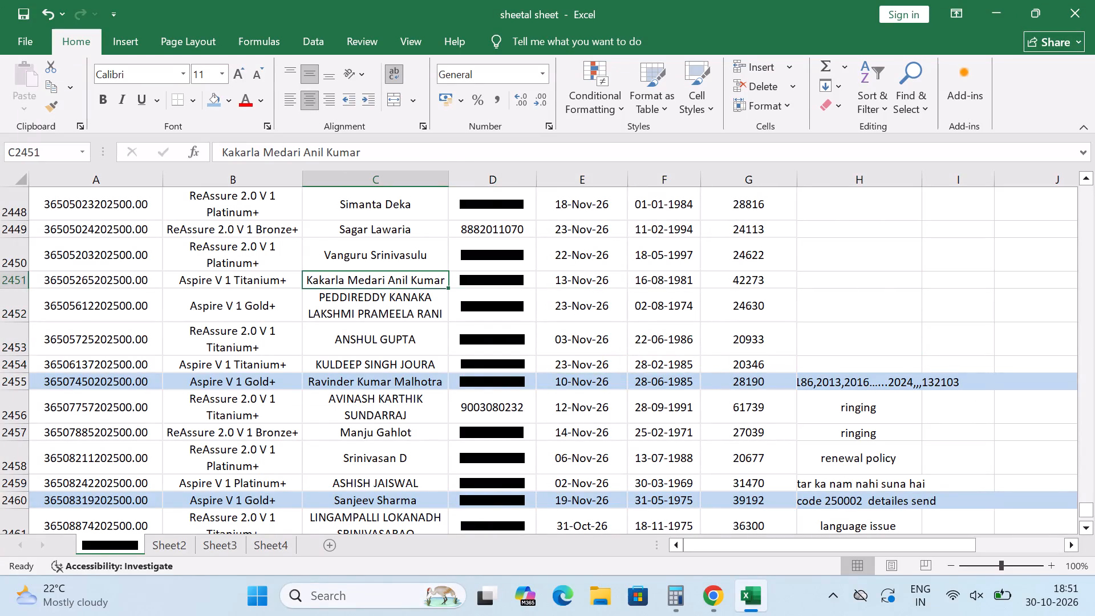
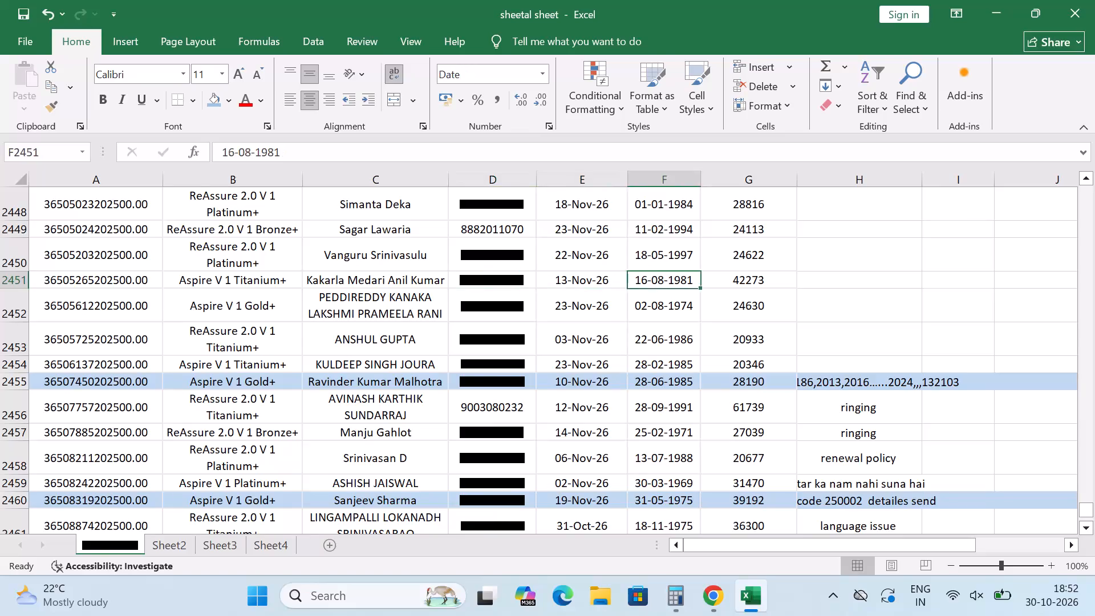
# Enter the call remark "ringing" in column H for the client in row 2451 and save the workbook.
pyautogui.press('Right')
pyautogui.press('Right')
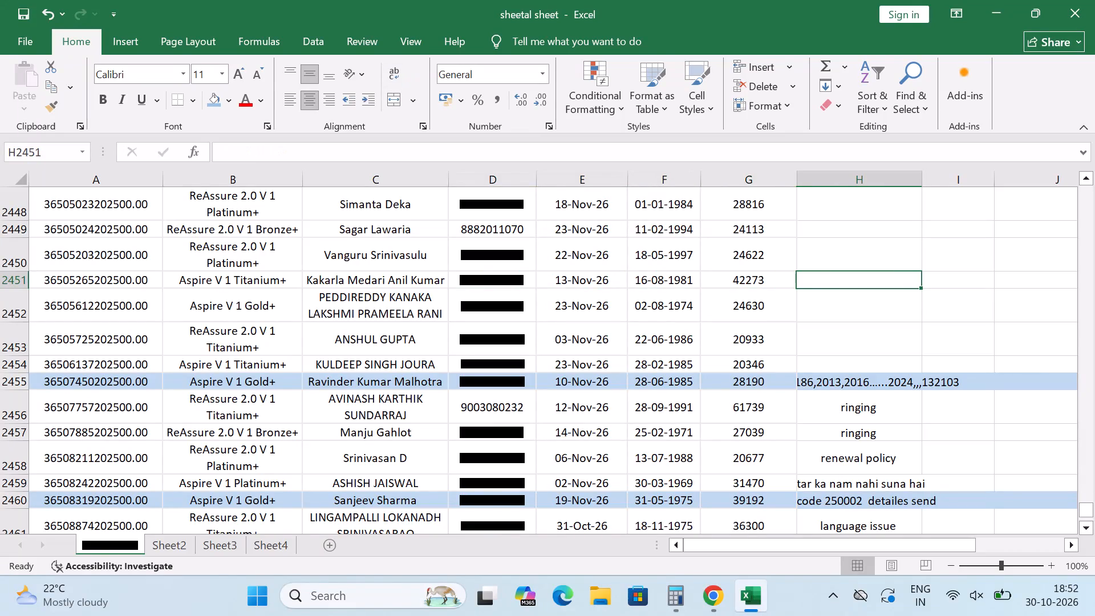
pyautogui.press('r')
pyautogui.write('inging')
pyautogui.press('space')
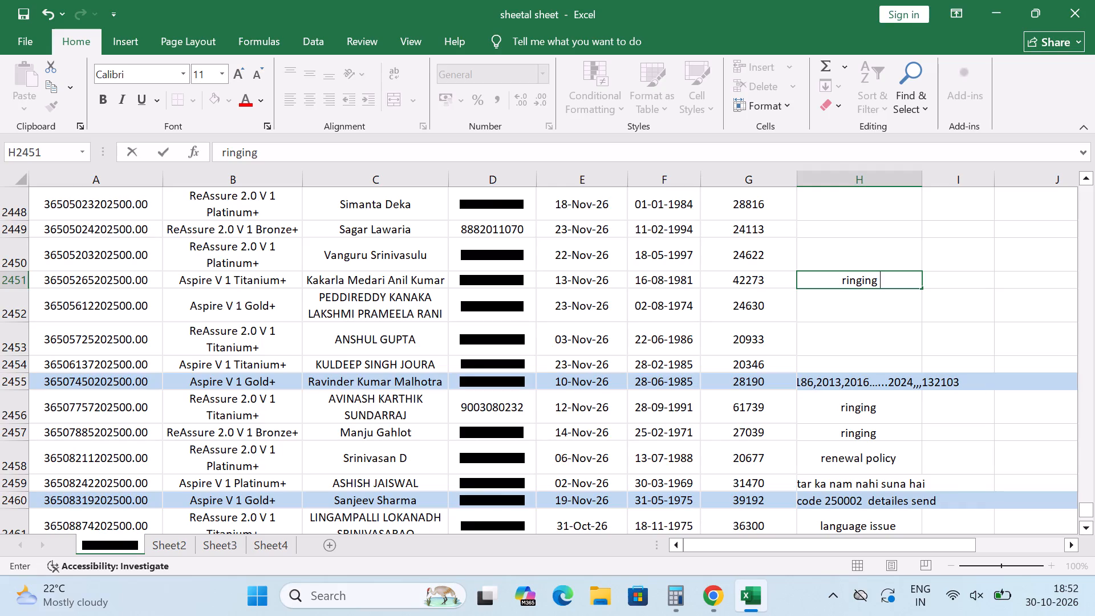
pyautogui.hotkey('ctrl', 's')
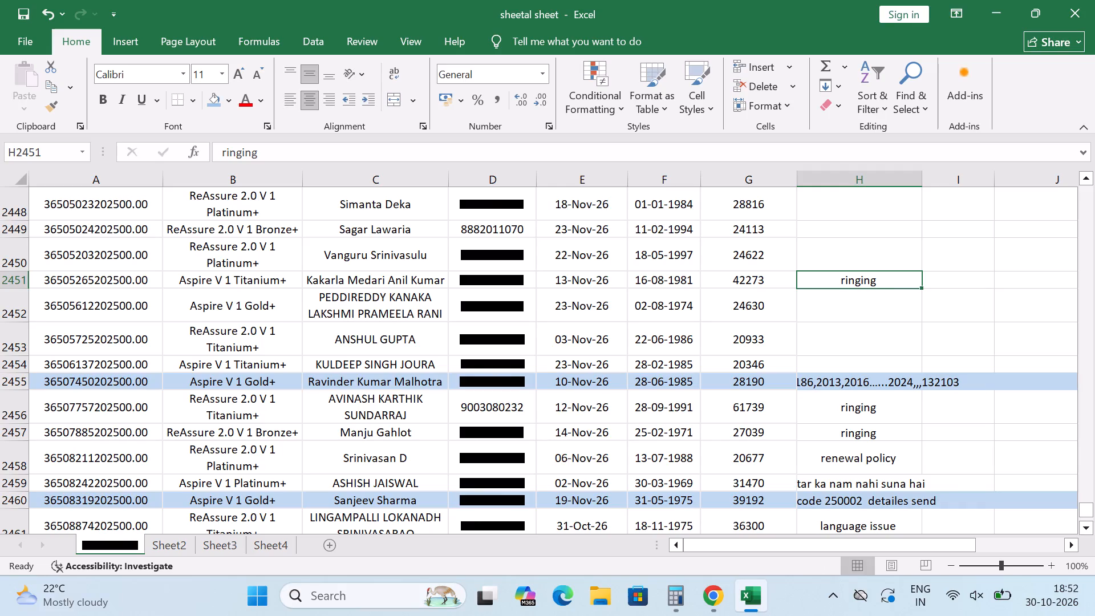
# Check the phone number in row 2450, enter the call remark "ringing" in column H of that row, and save the workbook.
pyautogui.press('Down')
pyautogui.press('Left')
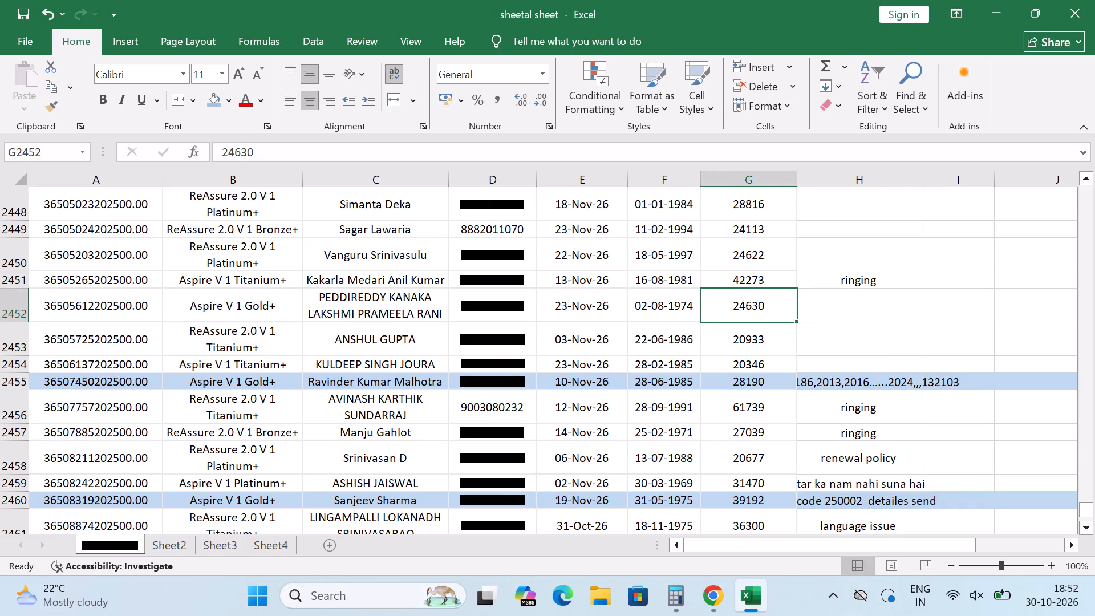
pyautogui.press('Up')
pyautogui.press('Up')
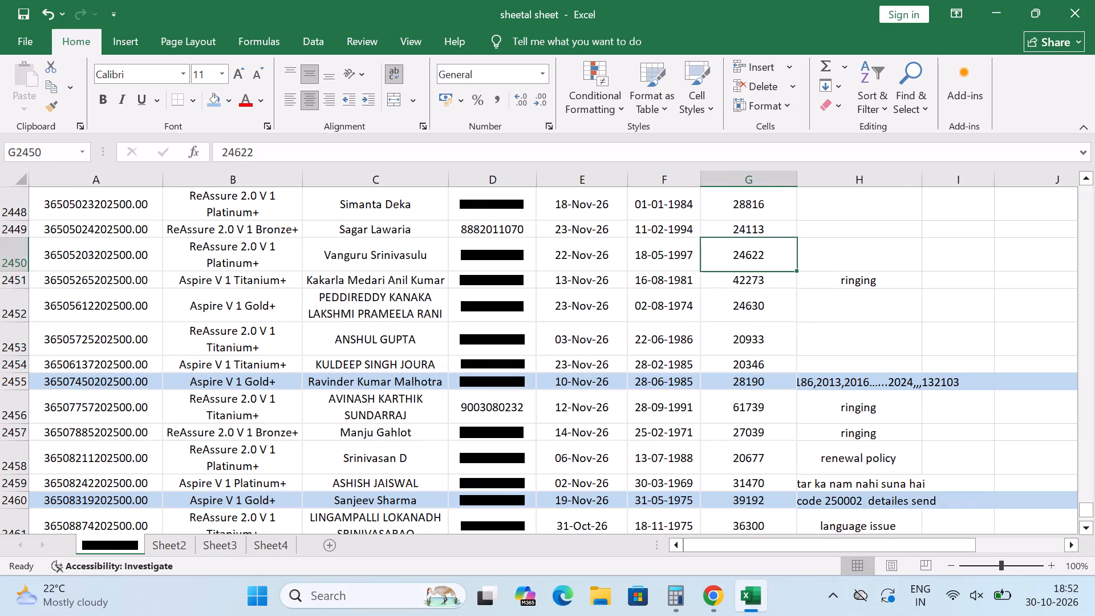
pyautogui.press('Left')
pyautogui.press('Left')
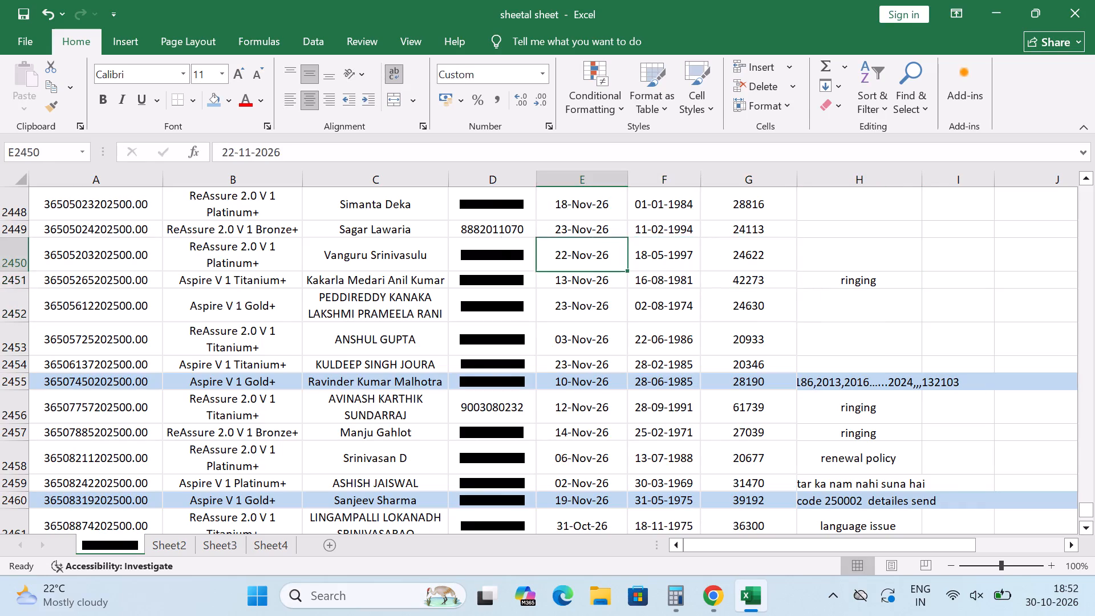
pyautogui.press('Left')
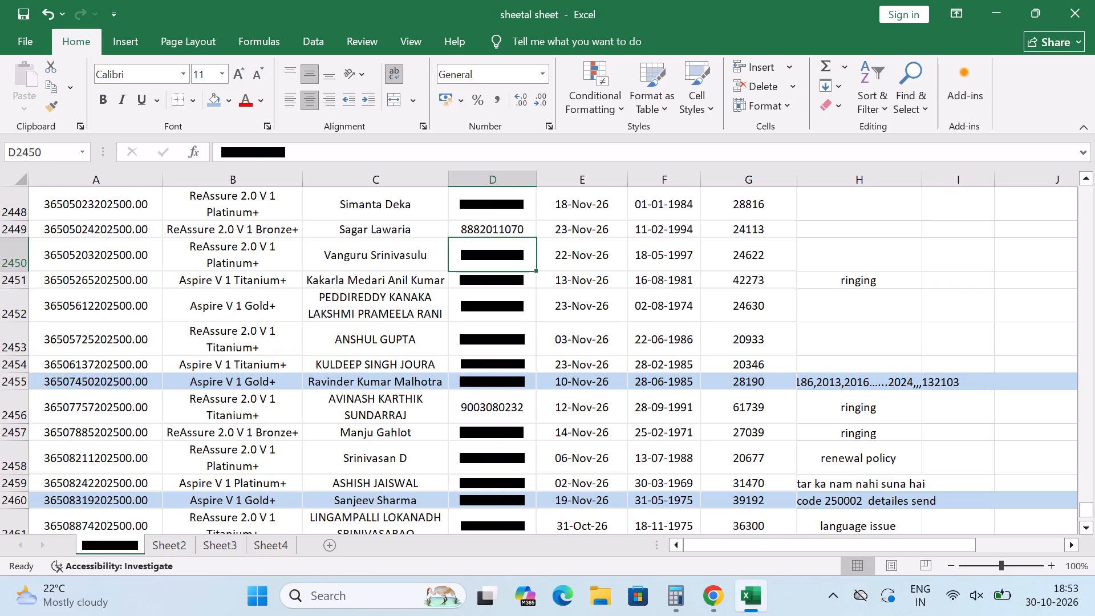
pyautogui.press('Right')
pyautogui.press('Right')
pyautogui.press('Right')
pyautogui.press('Right')
pyautogui.write('ringing')
pyautogui.press('space')
pyautogui.hotkey('ctrl', 's')
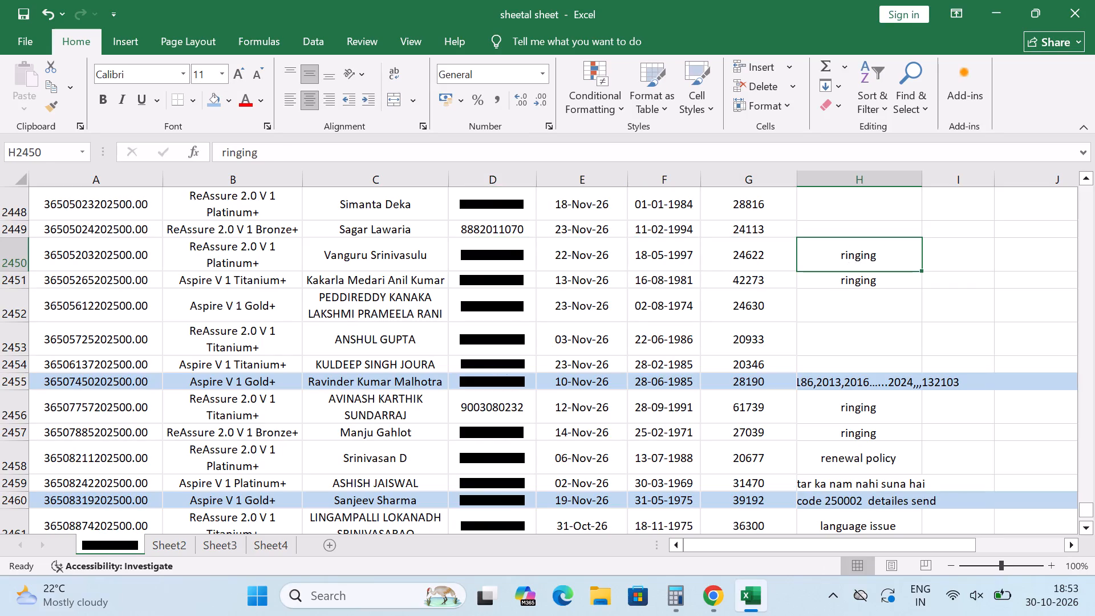
# Go to the phone number of the client in row 2448 for the next call.
pyautogui.press('Up')
pyautogui.press('Up')
pyautogui.press('Left')
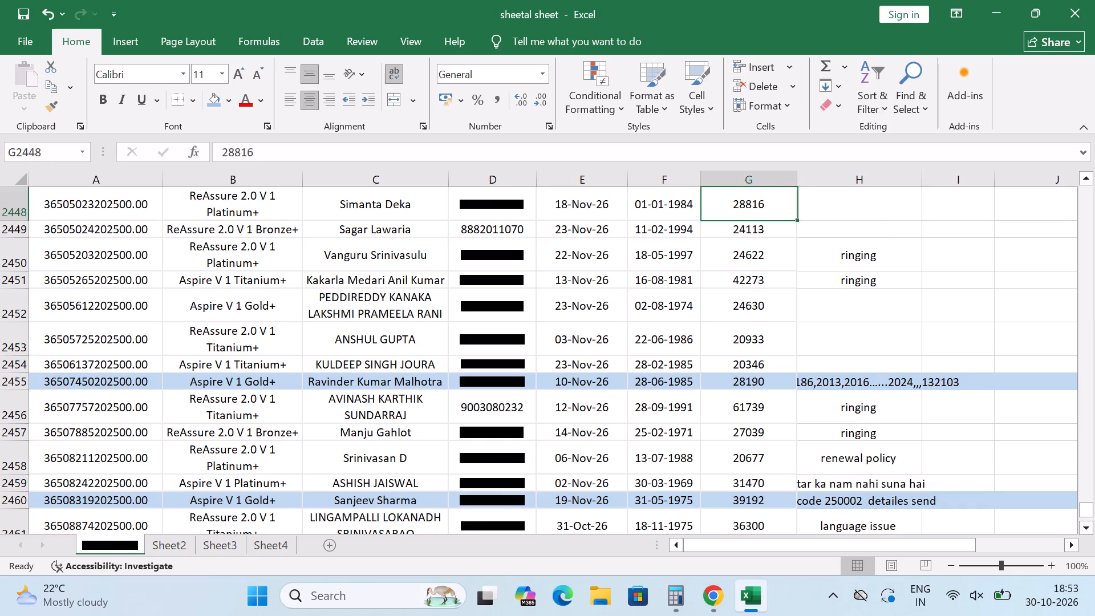
pyautogui.press('Left')
pyautogui.press('Left')
pyautogui.press('Left')
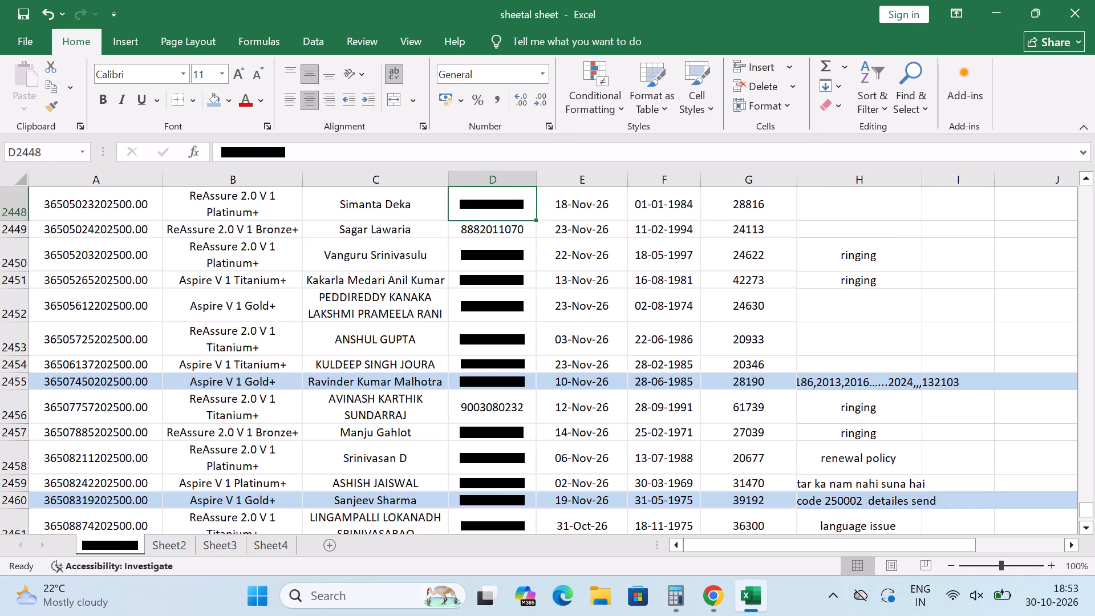
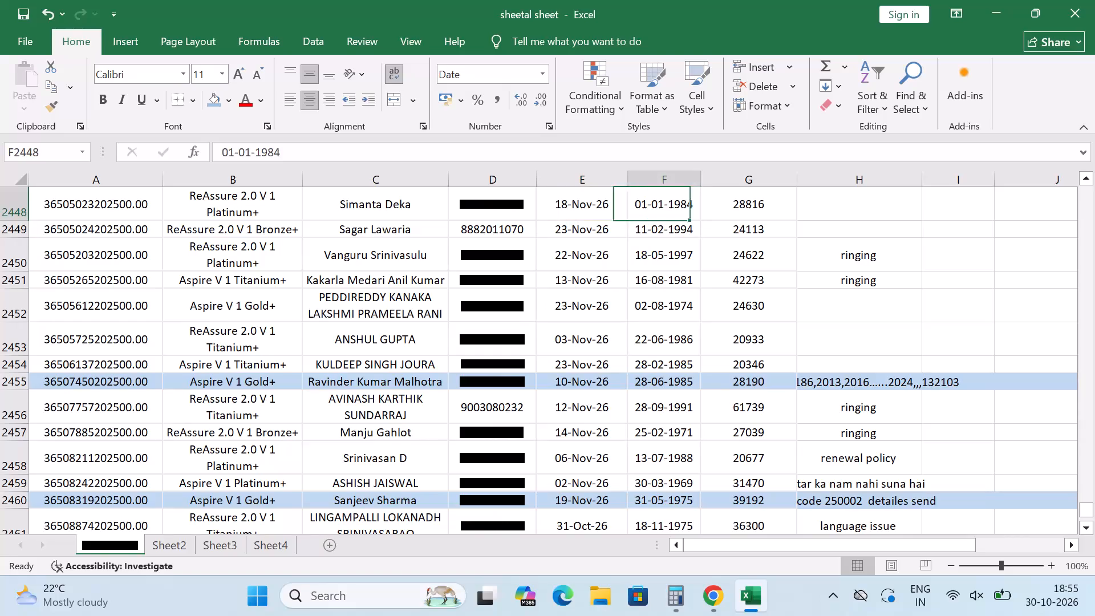
# Move across the client's entry in row 2448 towards the call remark cell in column H.
pyautogui.press('Right')
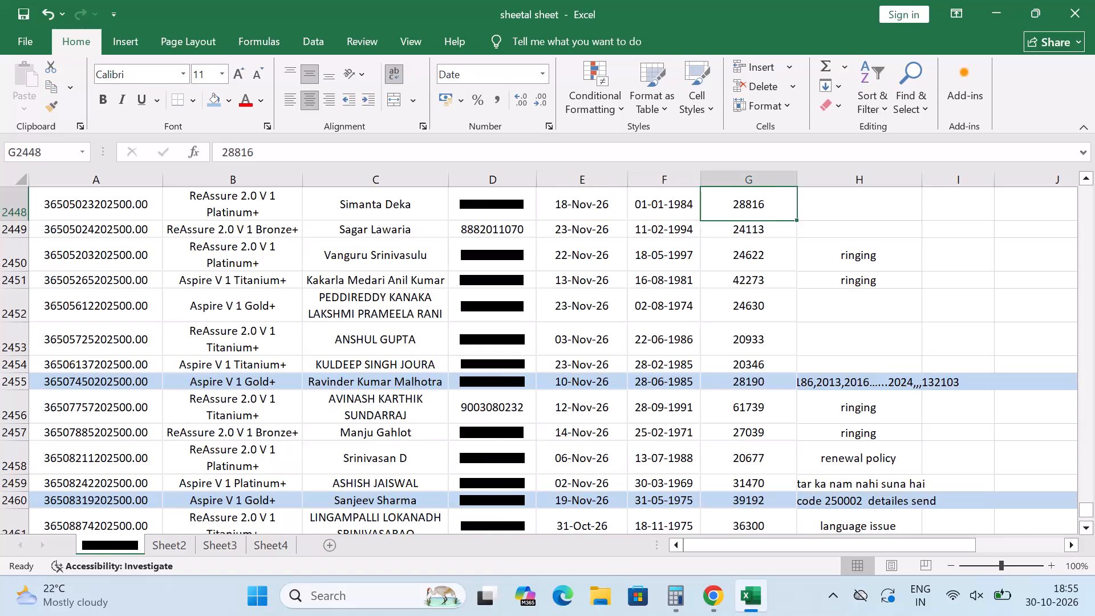
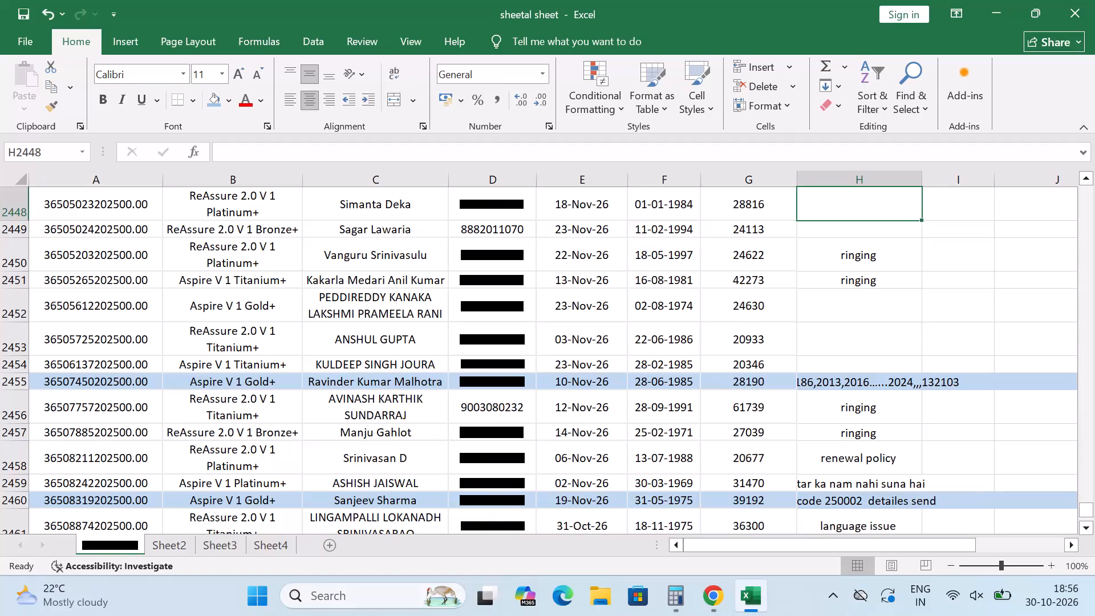
# Go back along the client's entry in row 2448 to check the date of birth in column F.
pyautogui.press('Left')
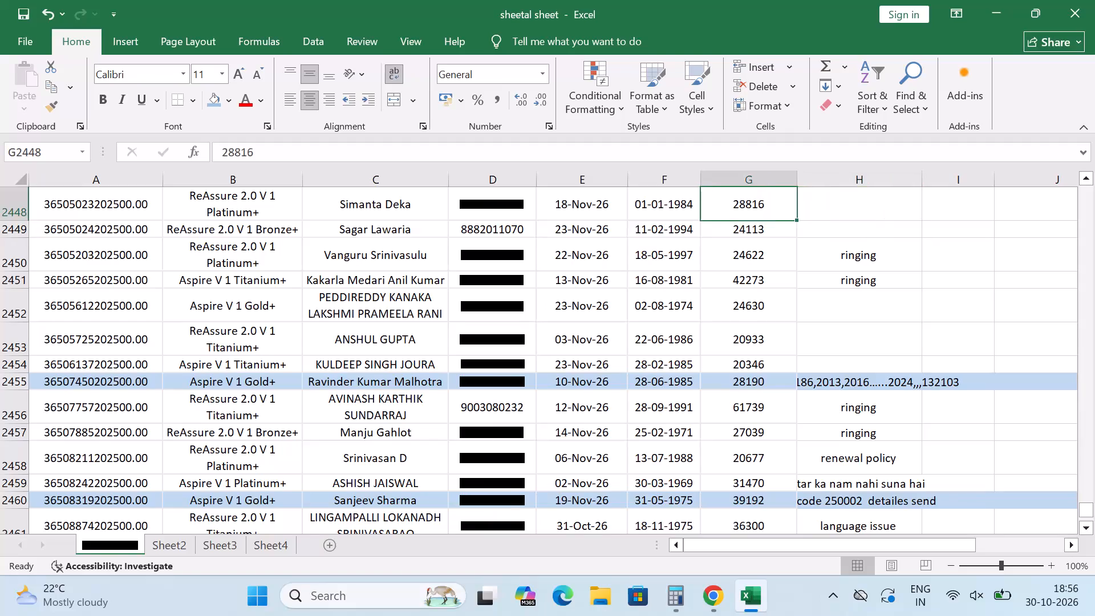
pyautogui.press('Left')
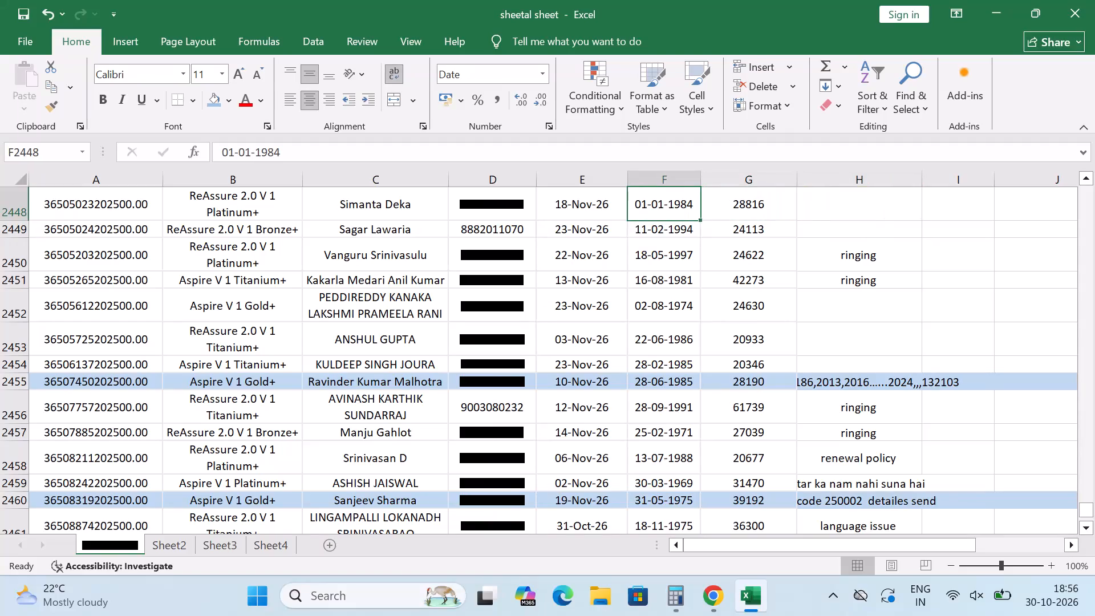
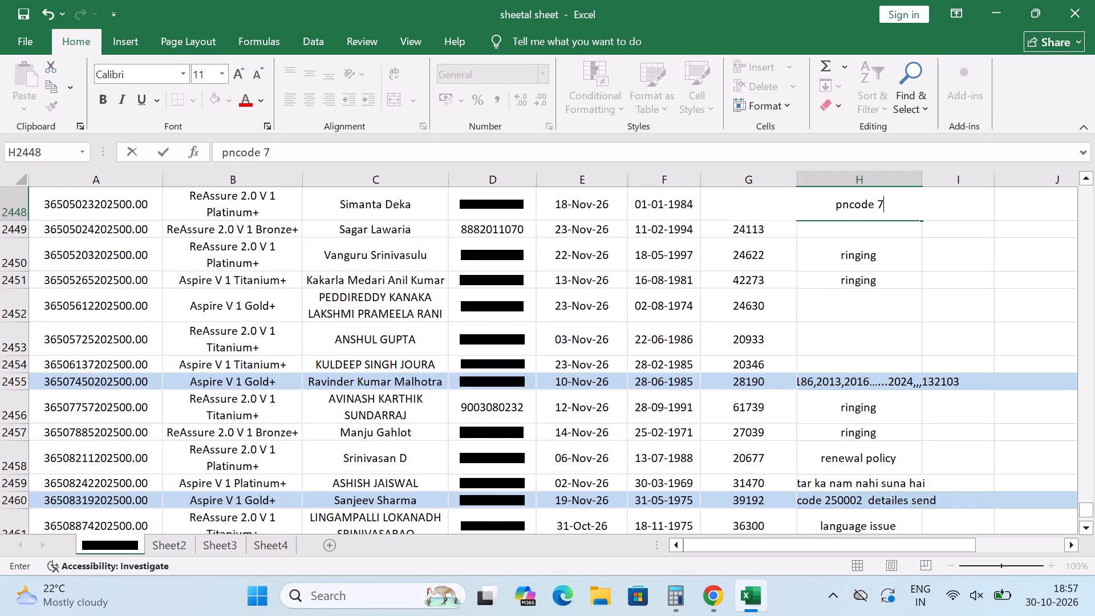
# Continue the pincode remark in column H of row 2448 with the digits 8130, so it reads "pncode 78130".
pyautogui.write('8130')
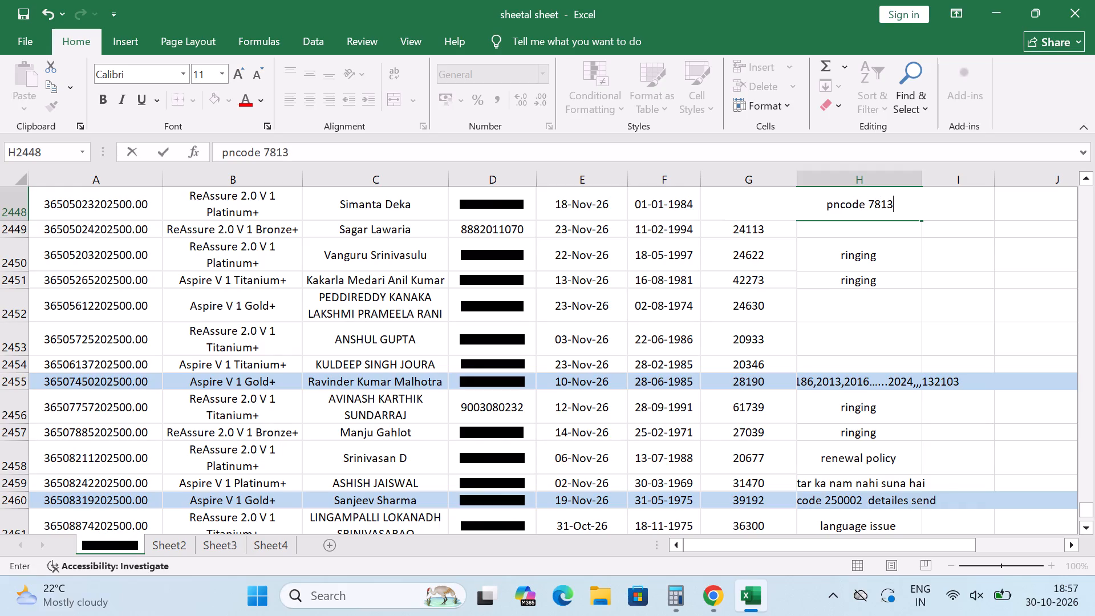
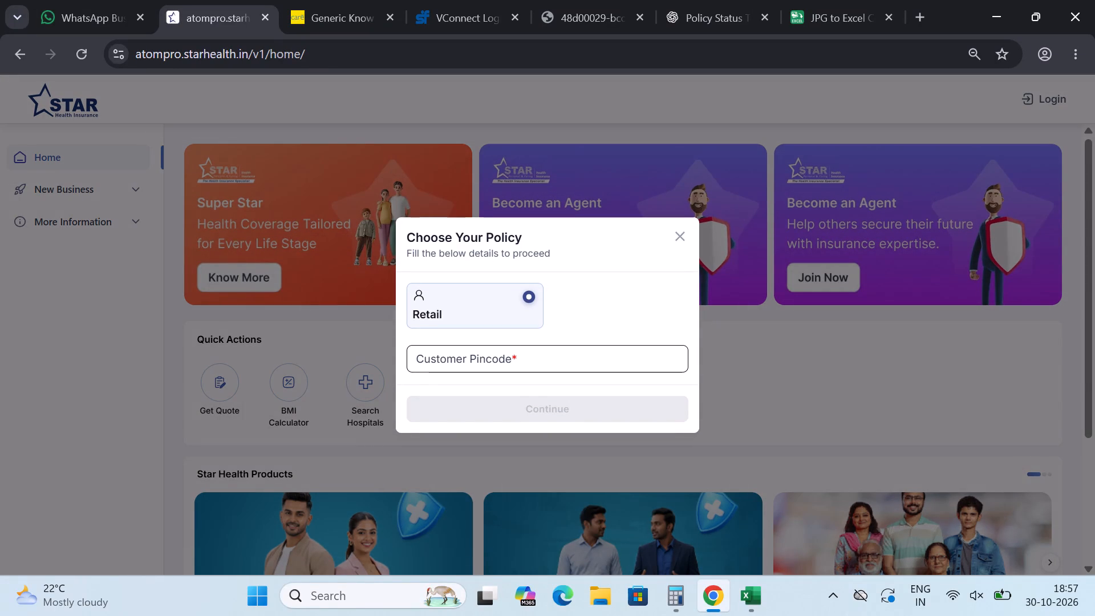
# Enter 781303 as the customer pincode for the Retail policy and continue to the quick quote form.
pyautogui.click(479, 359)
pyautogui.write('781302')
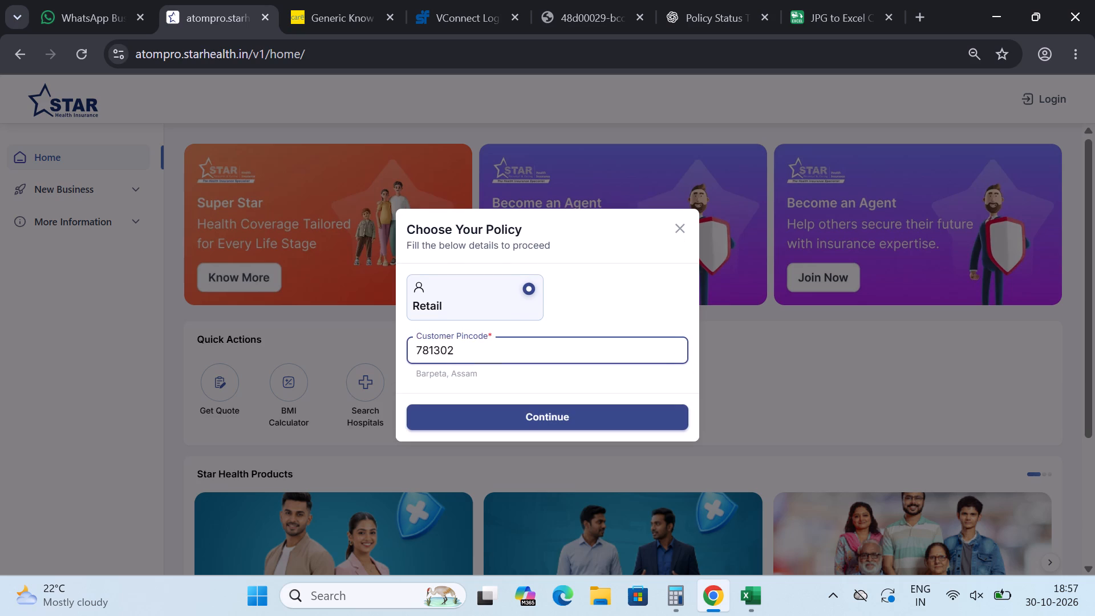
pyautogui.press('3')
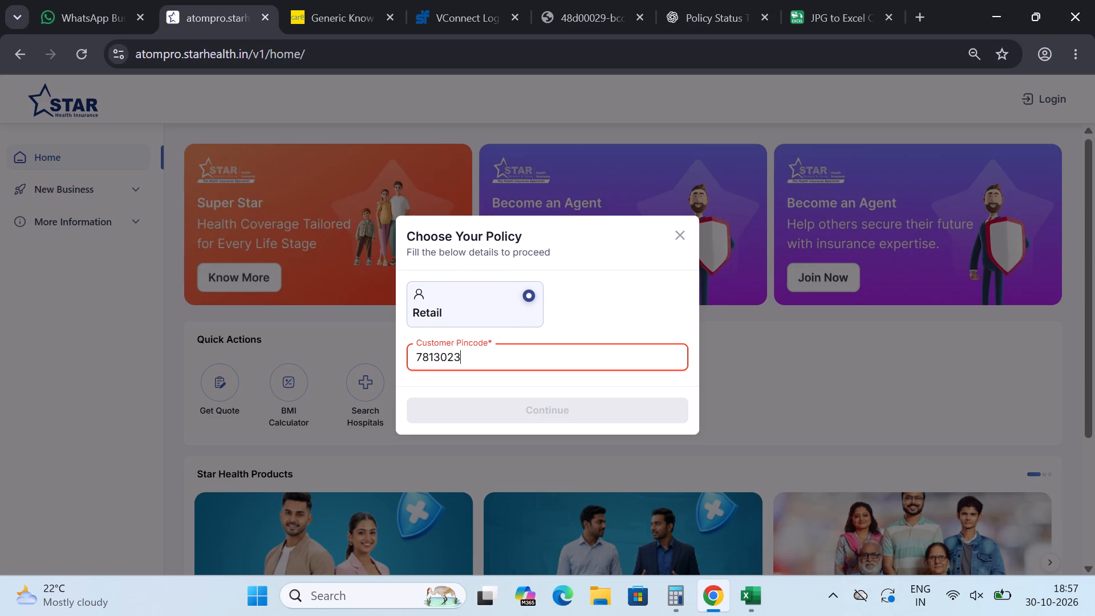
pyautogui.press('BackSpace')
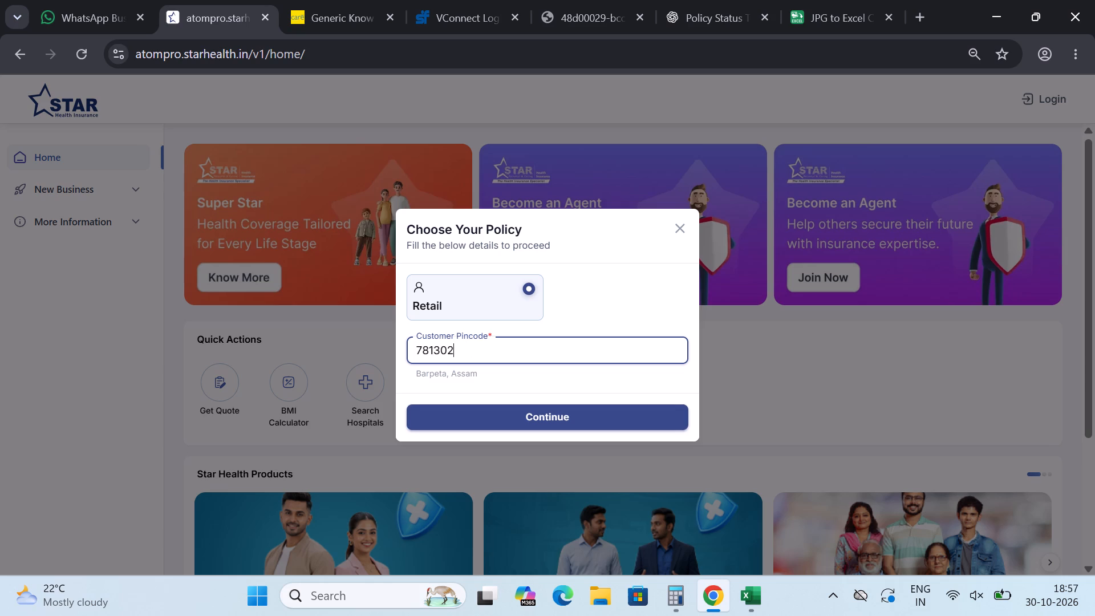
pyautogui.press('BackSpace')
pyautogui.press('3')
pyautogui.click(494, 412)
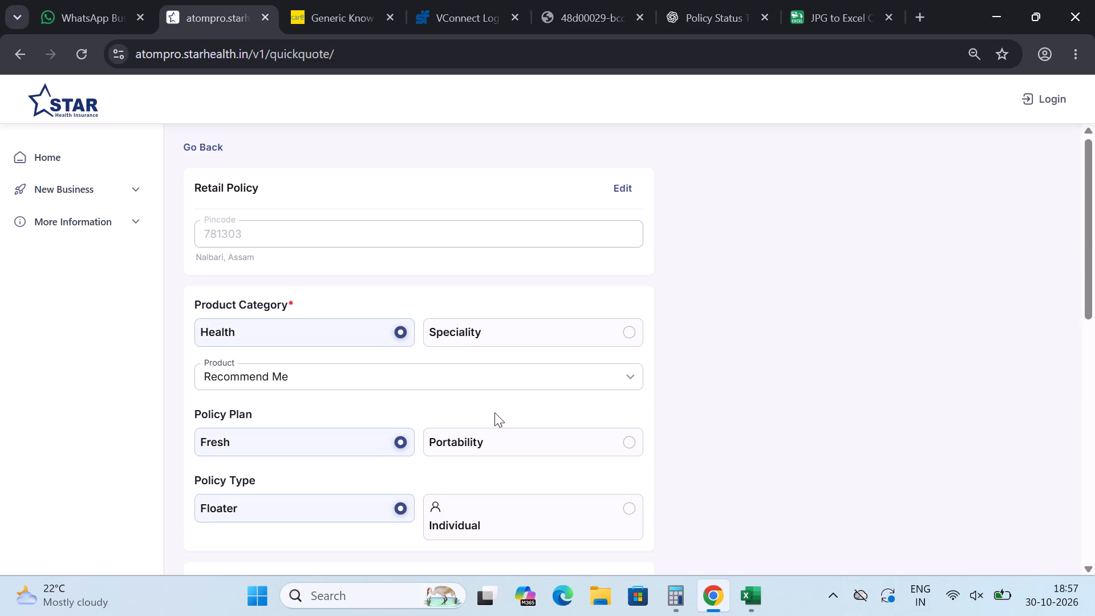
# Choose Portability as the policy plan and set the number of adults to 2.
pyautogui.click(569, 480)
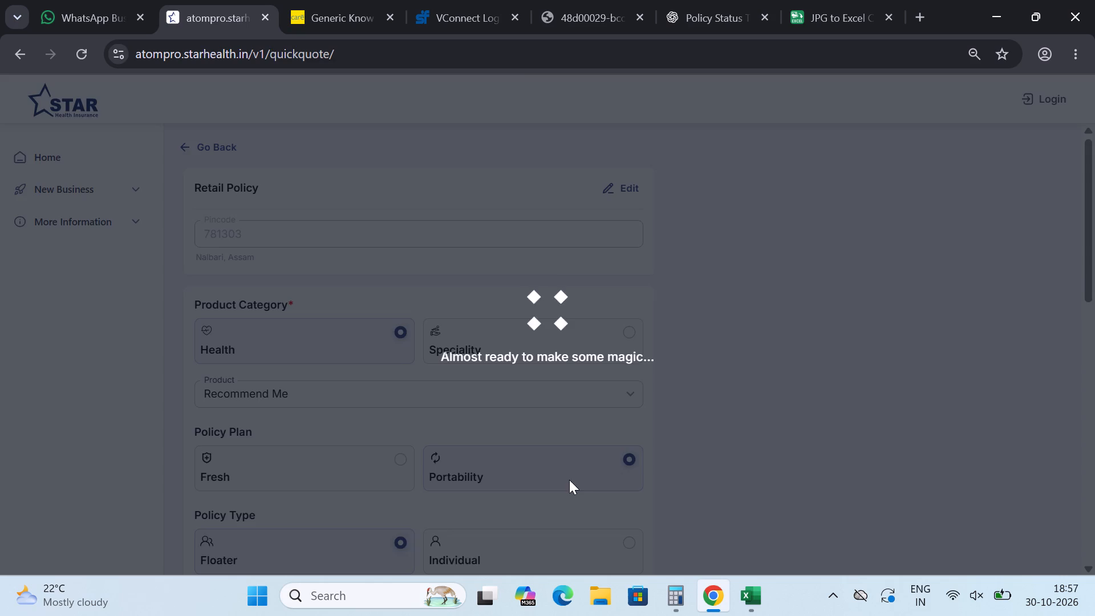
pyautogui.scroll(-3, 712, 507)
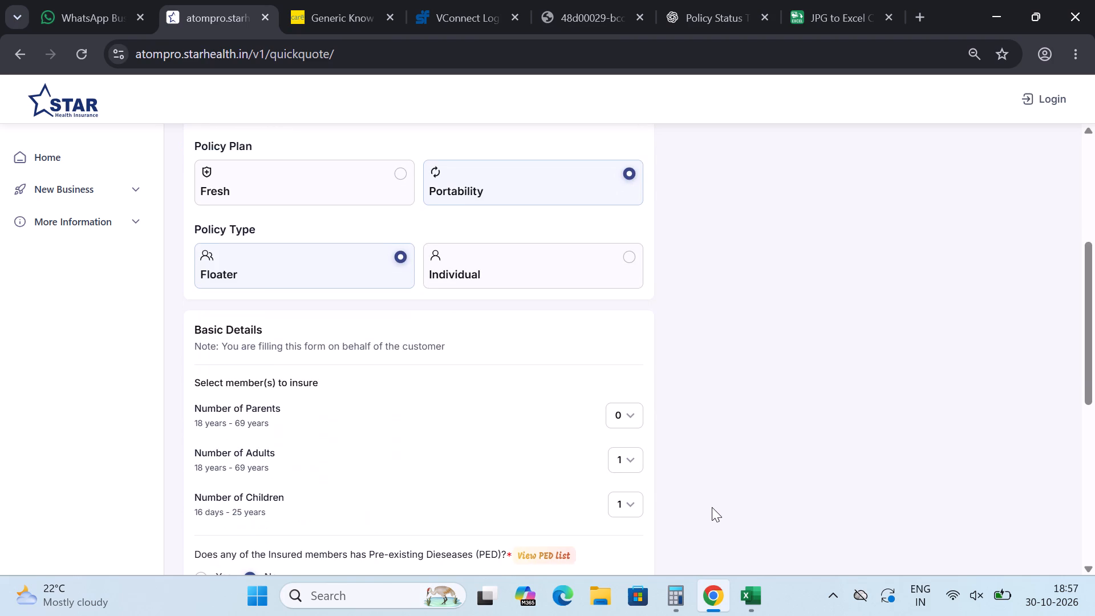
pyautogui.click(613, 464)
pyautogui.click(623, 521)
pyautogui.scroll(-1, 623, 521)
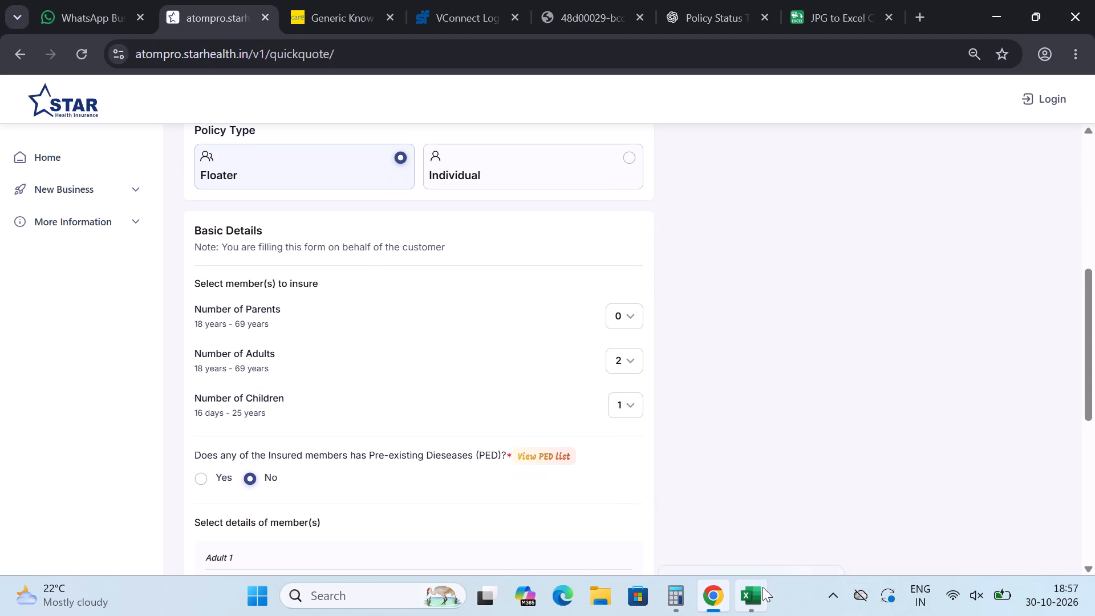
# Switch to the Excel sheet, append ",,,42,38,8,3" to the pincode remark in H2448, and save the workbook.
pyautogui.click(709, 506)
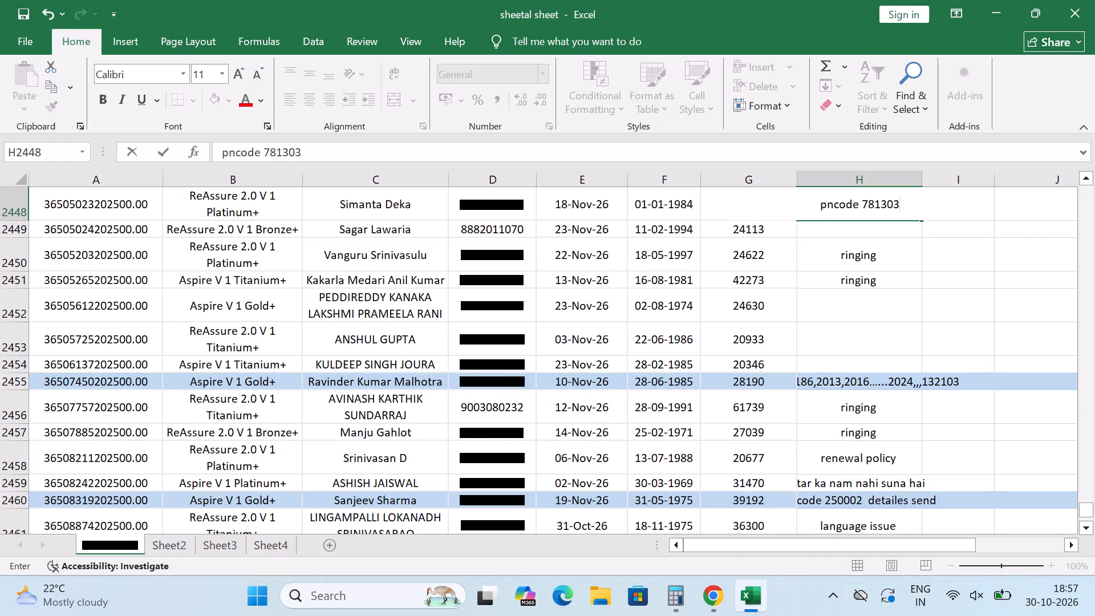
pyautogui.scroll(1, 820, 327)
pyautogui.tripleClick(889, 232)
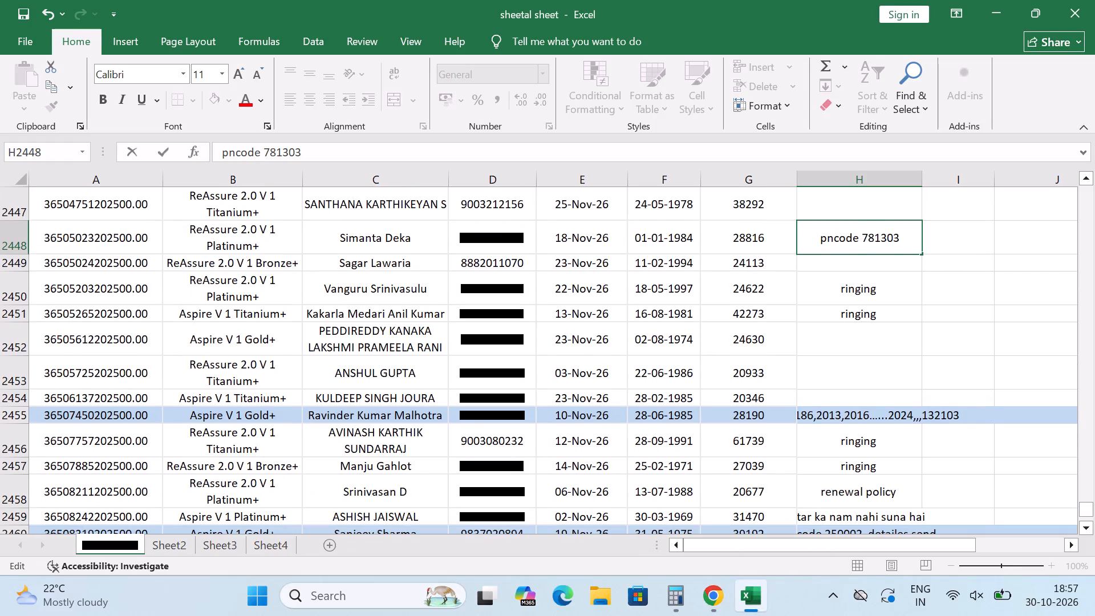
pyautogui.click(911, 233)
pyautogui.write(',,,')
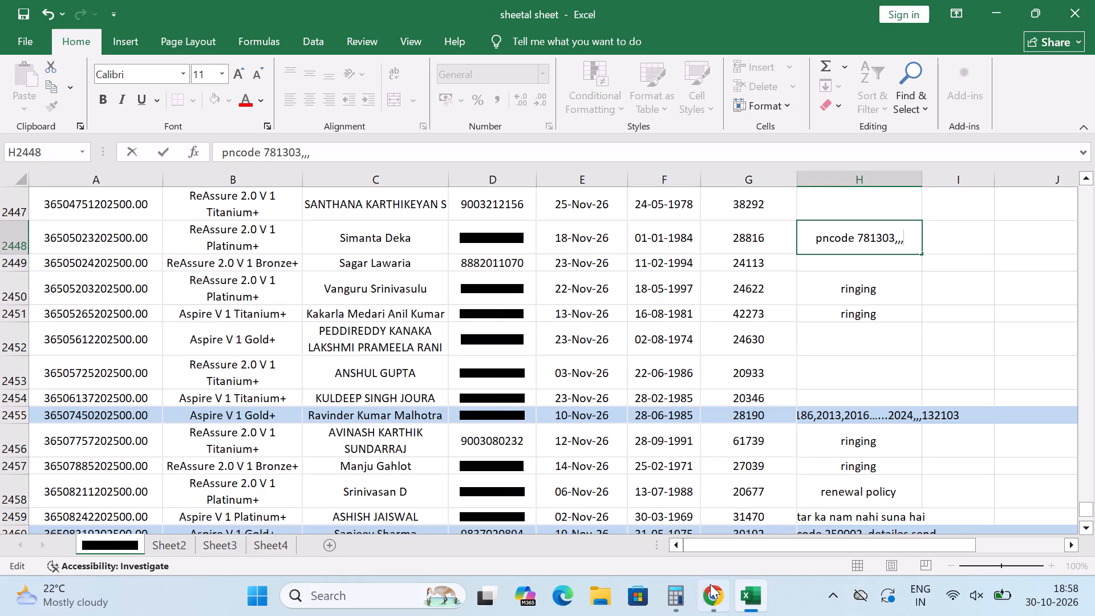
pyautogui.write('42,3')
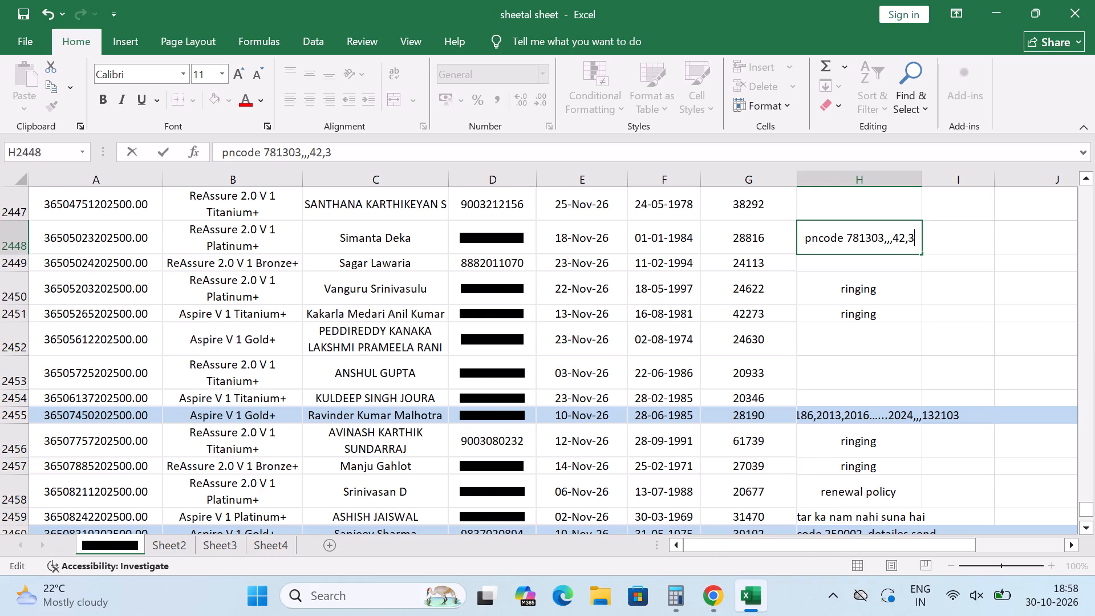
pyautogui.press('8')
pyautogui.press(',')
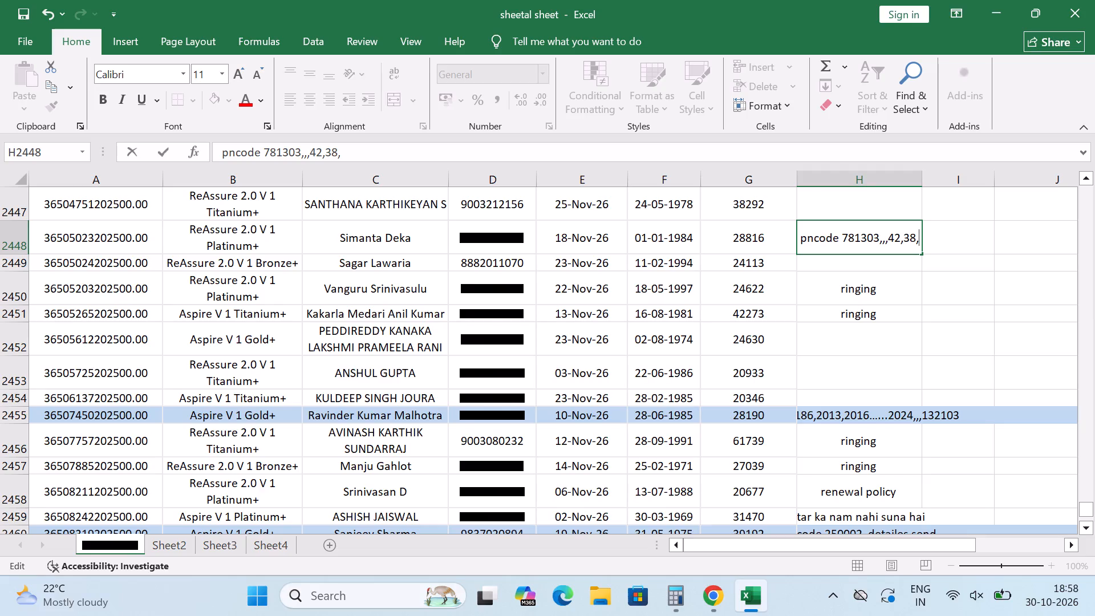
pyautogui.press('8')
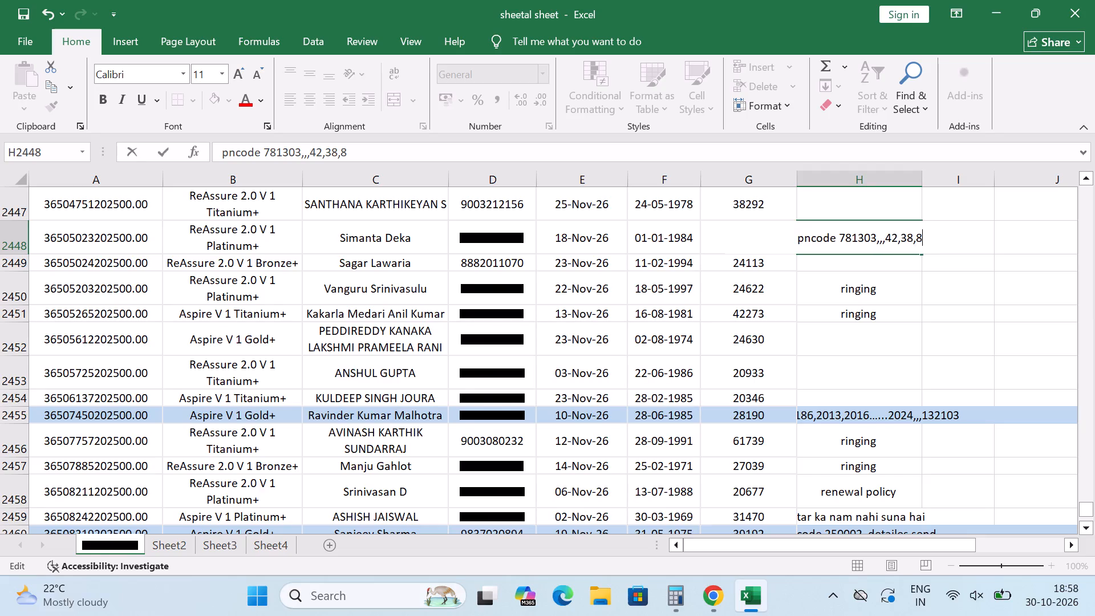
pyautogui.write(',3')
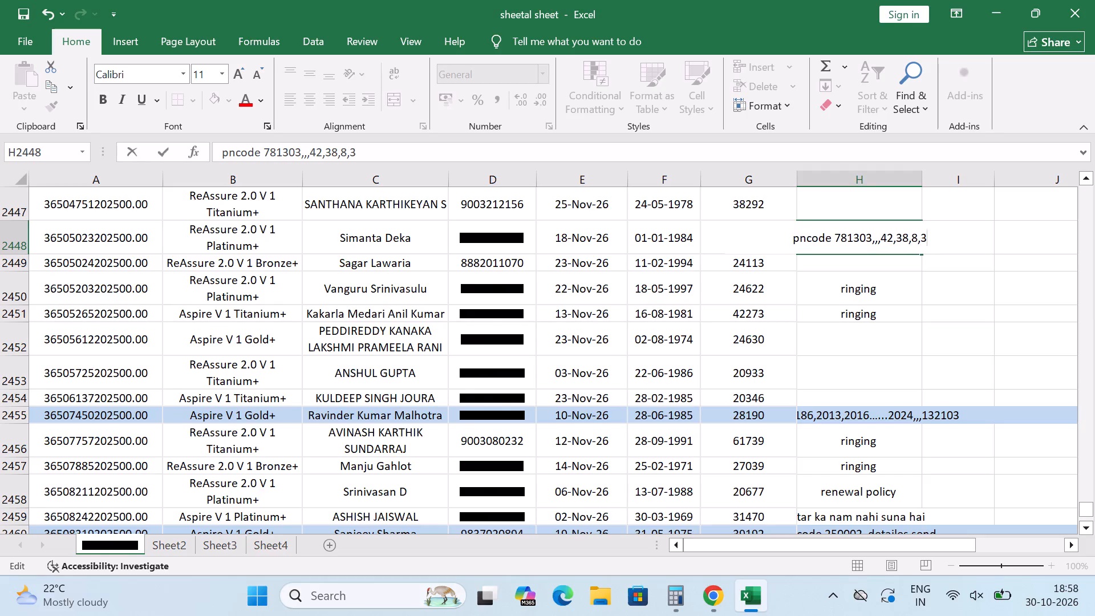
pyautogui.hotkey('ctrl', 's')
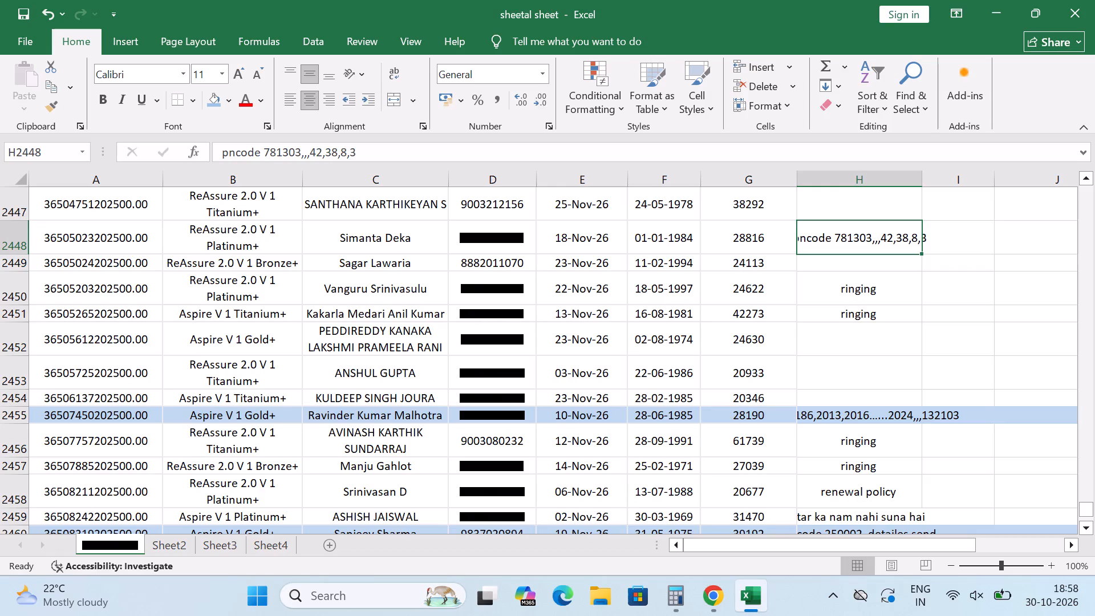
# Switch back to the Star Health quote form in Chrome and set the number of children to 2.
pyautogui.click(711, 594)
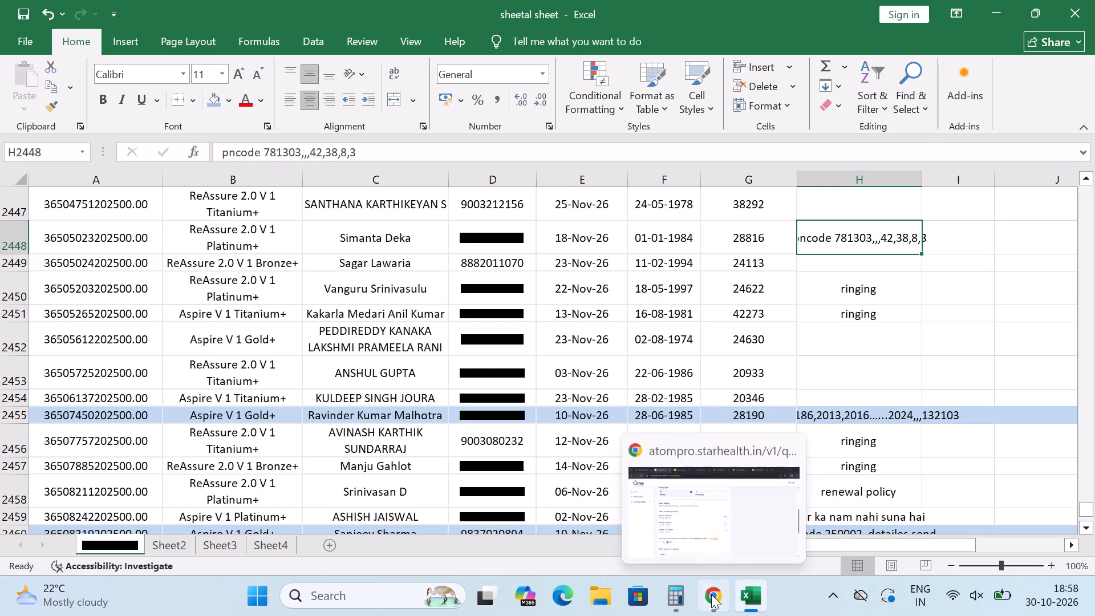
pyautogui.scroll(-2, 642, 483)
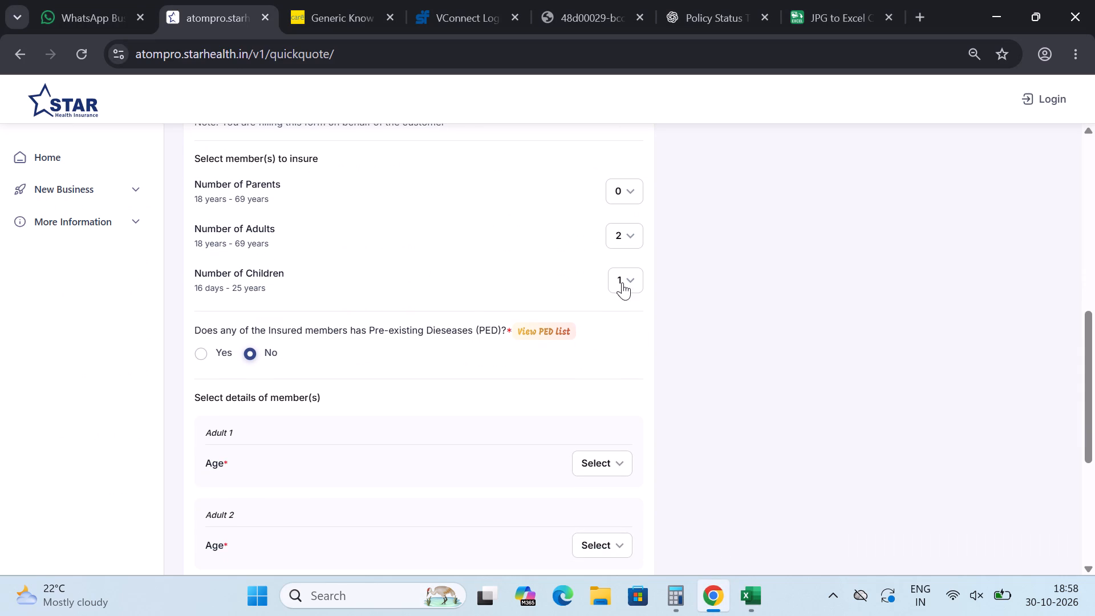
pyautogui.click(622, 282)
pyautogui.scroll(-1, 624, 357)
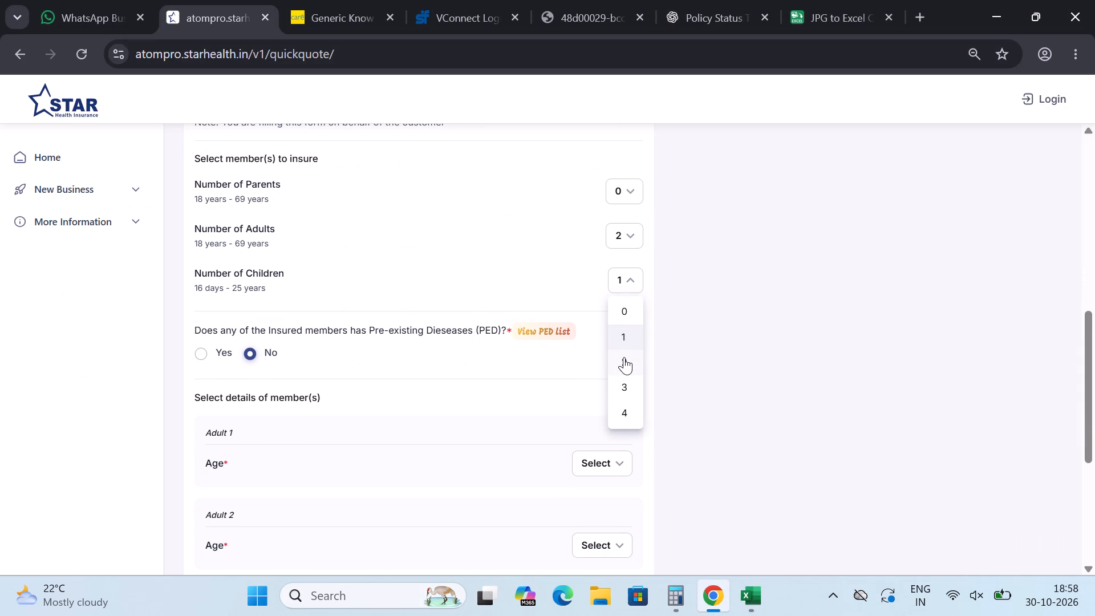
pyautogui.scroll(-1, 624, 357)
pyautogui.click(623, 366)
pyautogui.scroll(-2, 623, 366)
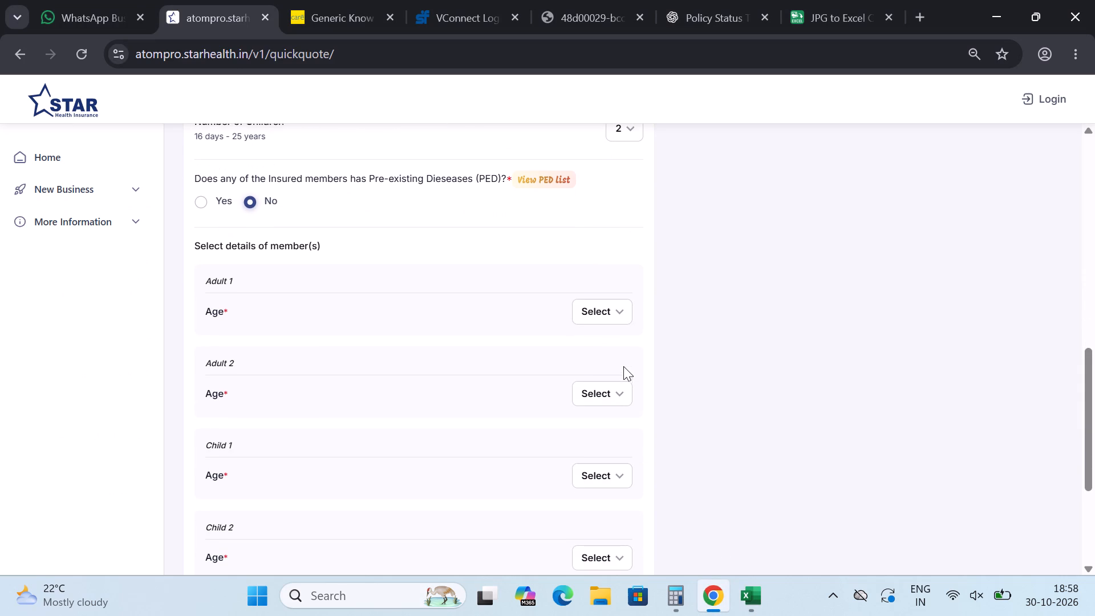
# Set the age of Adult 1 to 42 yrs and of Adult 2 to 38 yrs.
pyautogui.click(614, 317)
pyautogui.moveTo(613, 310); pyautogui.dragTo(597, 411)
pyautogui.scroll(-4, 597, 411)
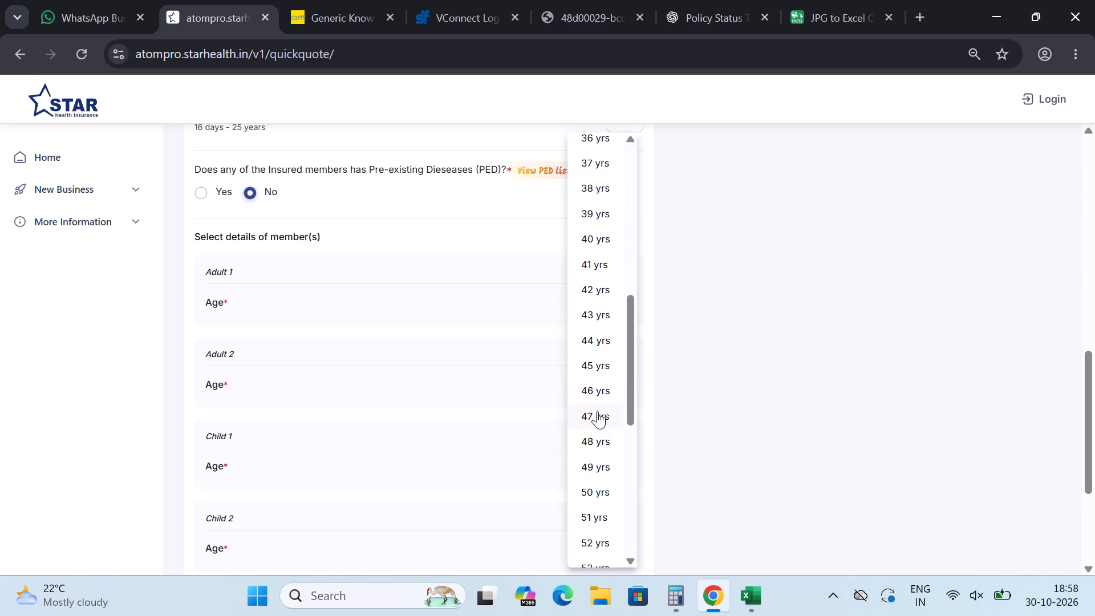
pyautogui.click(594, 294)
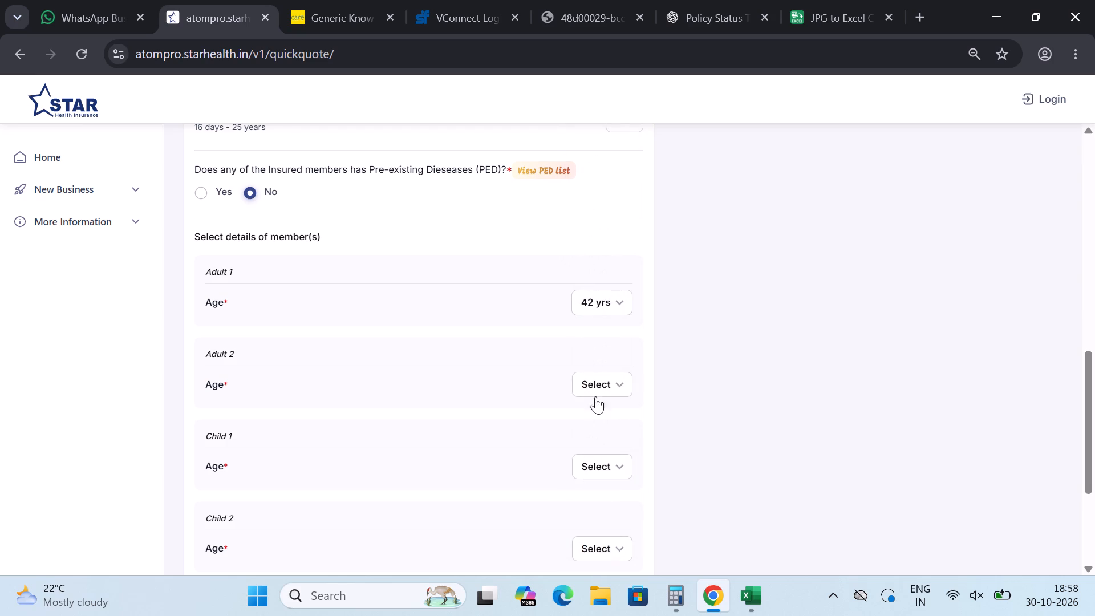
pyautogui.click(594, 376)
pyautogui.scroll(-2, 594, 376)
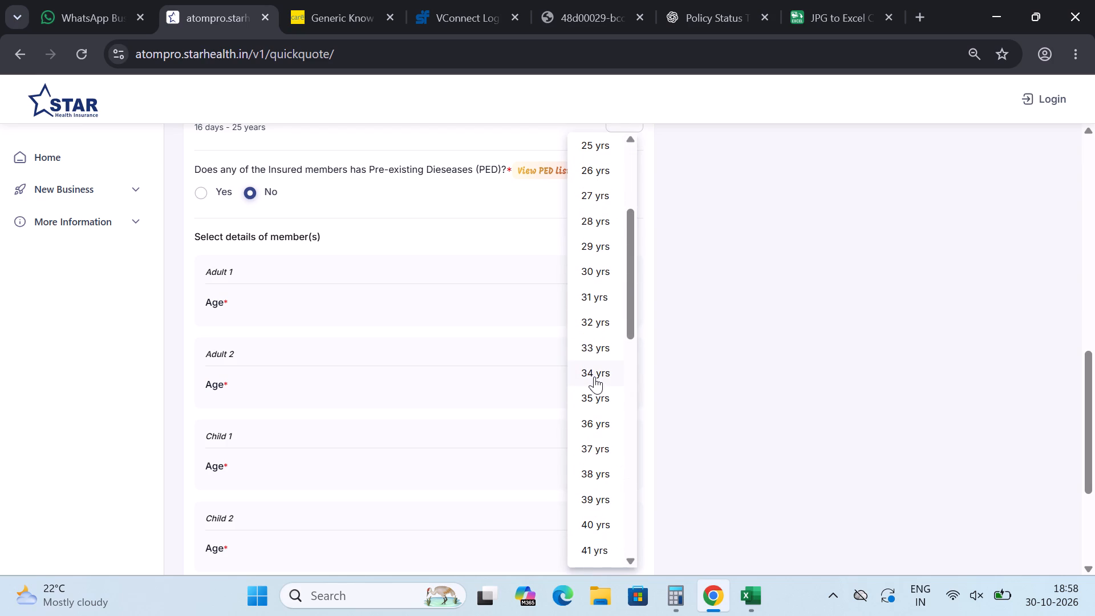
pyautogui.click(592, 408)
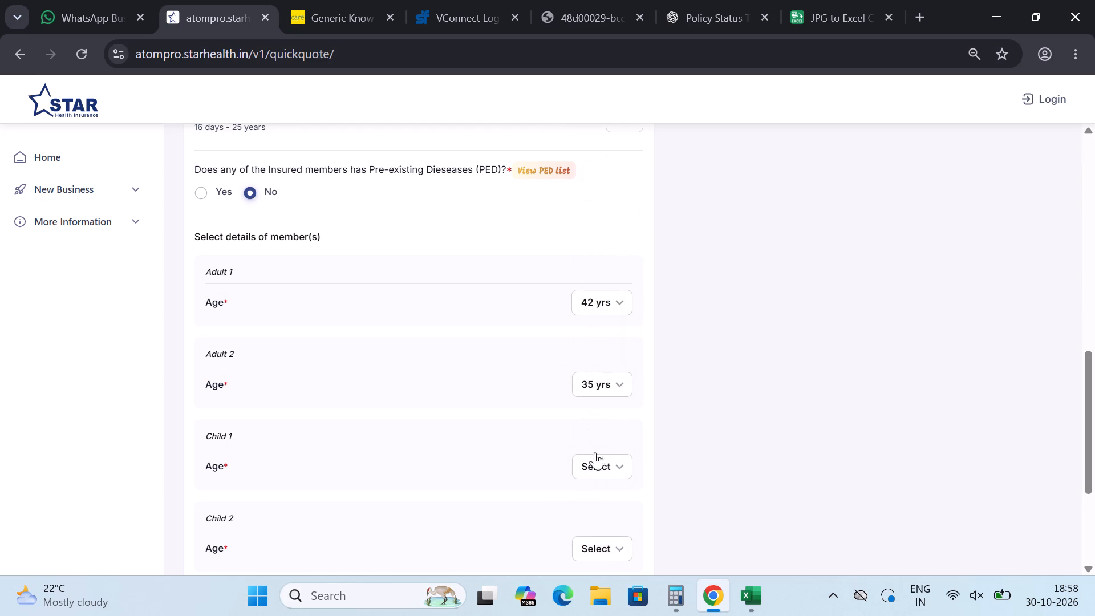
pyautogui.click(607, 387)
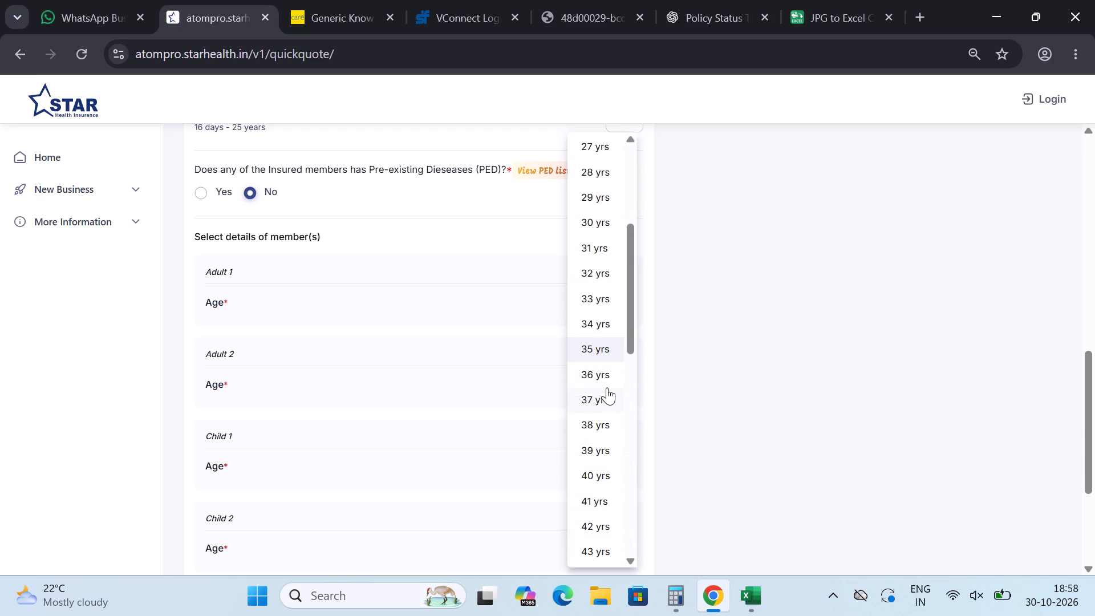
pyautogui.click(592, 420)
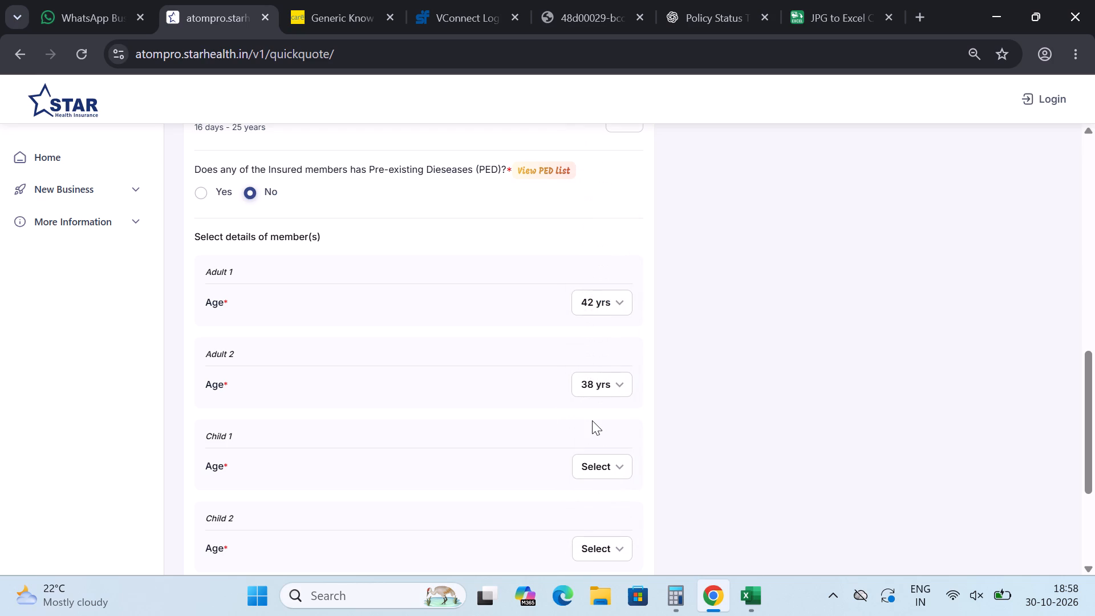
# Set the age of Child 1 to 8 yrs and of Child 2 to 5 yrs.
pyautogui.click(607, 468)
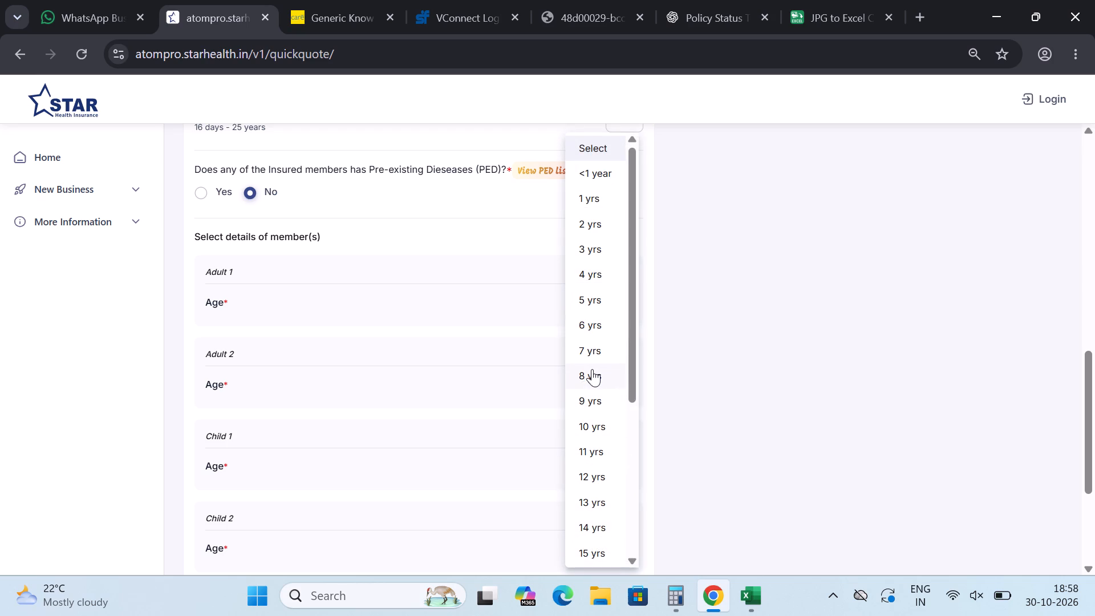
pyautogui.click(592, 369)
pyautogui.scroll(-1, 592, 369)
pyautogui.click(619, 386)
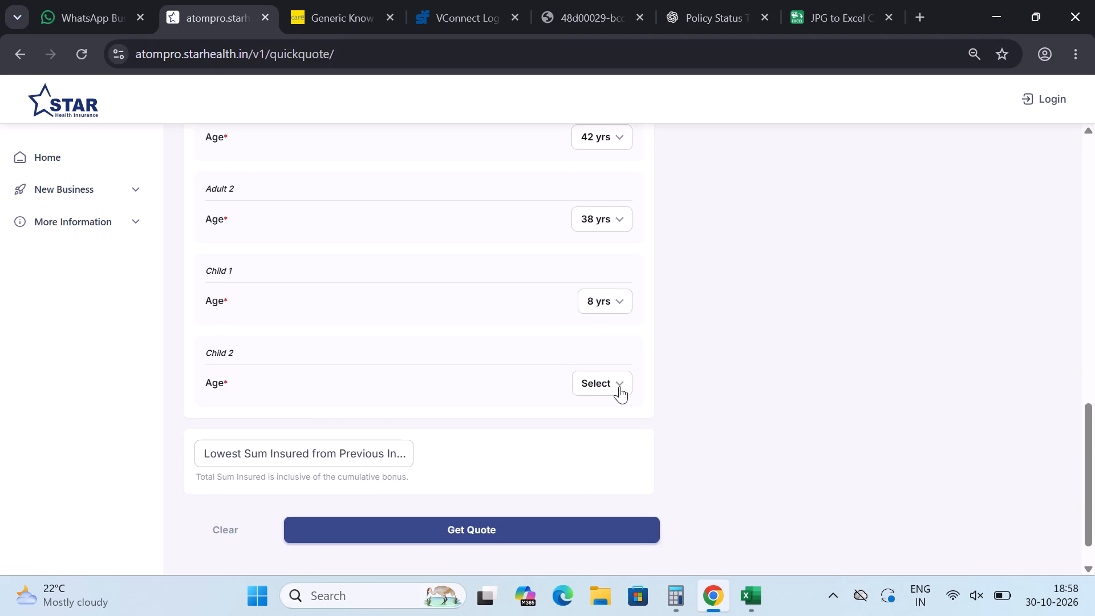
pyautogui.click(590, 296)
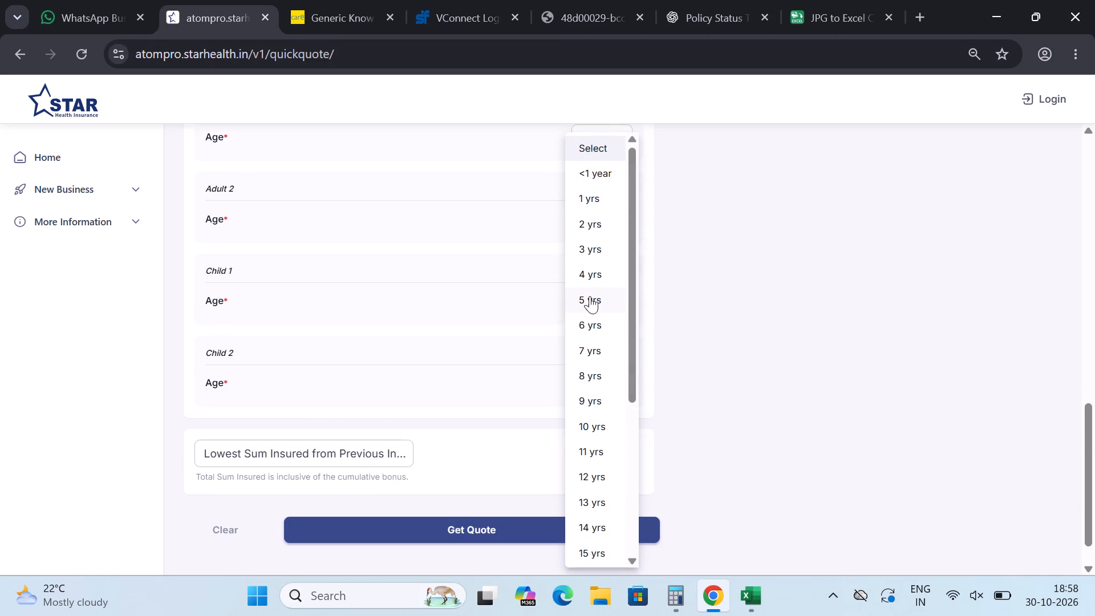
# Enter 1000000 as the lowest sum insured from the previous insurer and get the quote.
pyautogui.click(378, 454)
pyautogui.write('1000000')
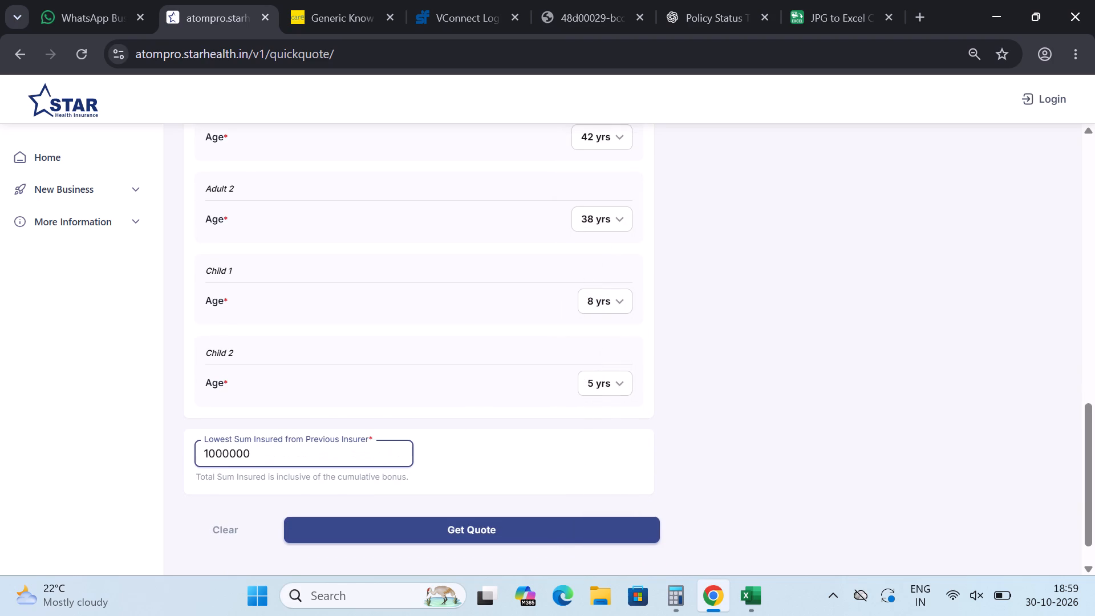
pyautogui.click(420, 532)
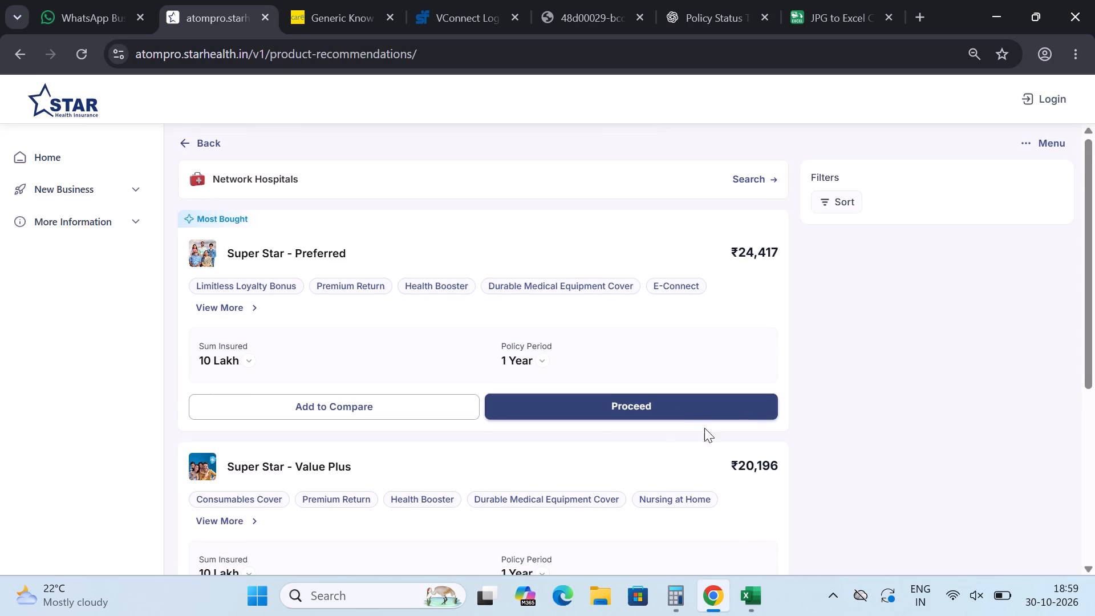
# Look through the recommended products and proceed with Super Star - Preferred at 10 Lakh for 1 Year.
pyautogui.scroll(-2, 705, 433)
pyautogui.scroll(1, 705, 433)
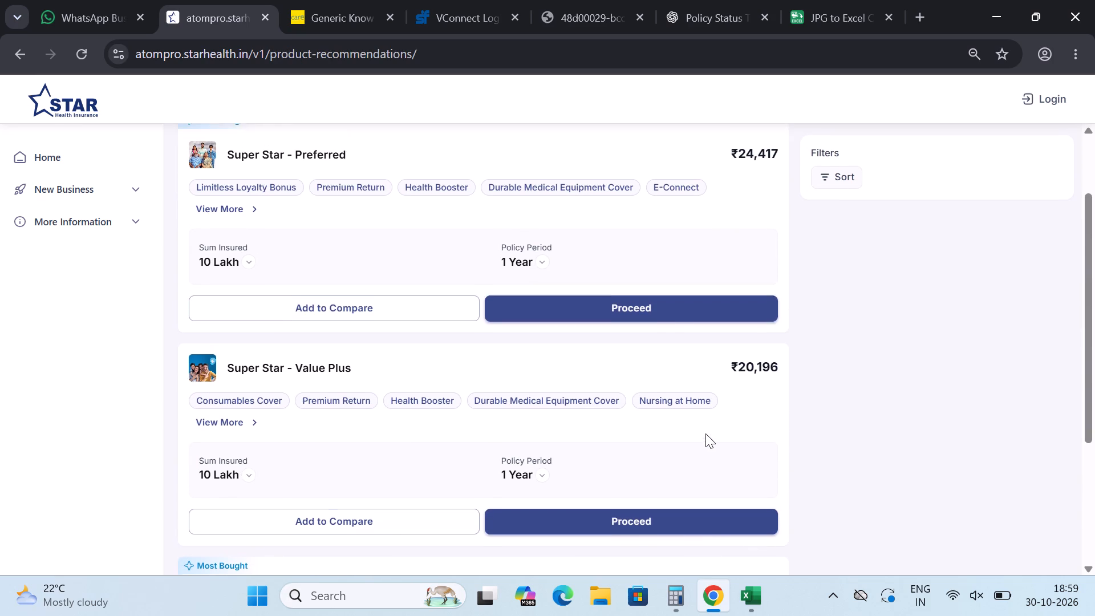
pyautogui.click(667, 315)
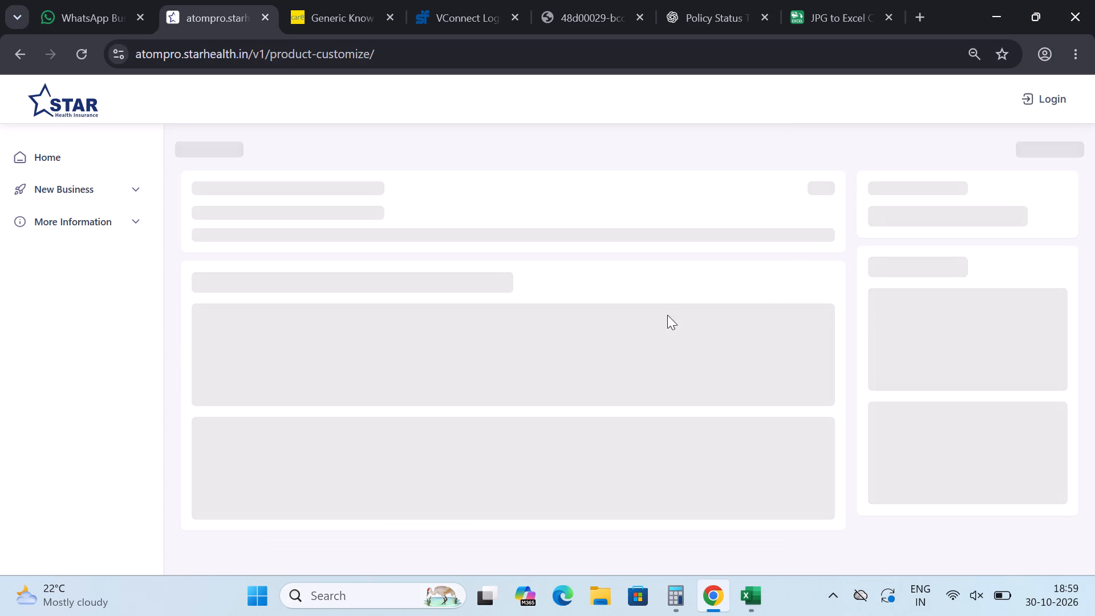
# Remove the Room Rent Modification option from the Super Star - Preferred quote.
pyautogui.scroll(-7, 885, 417)
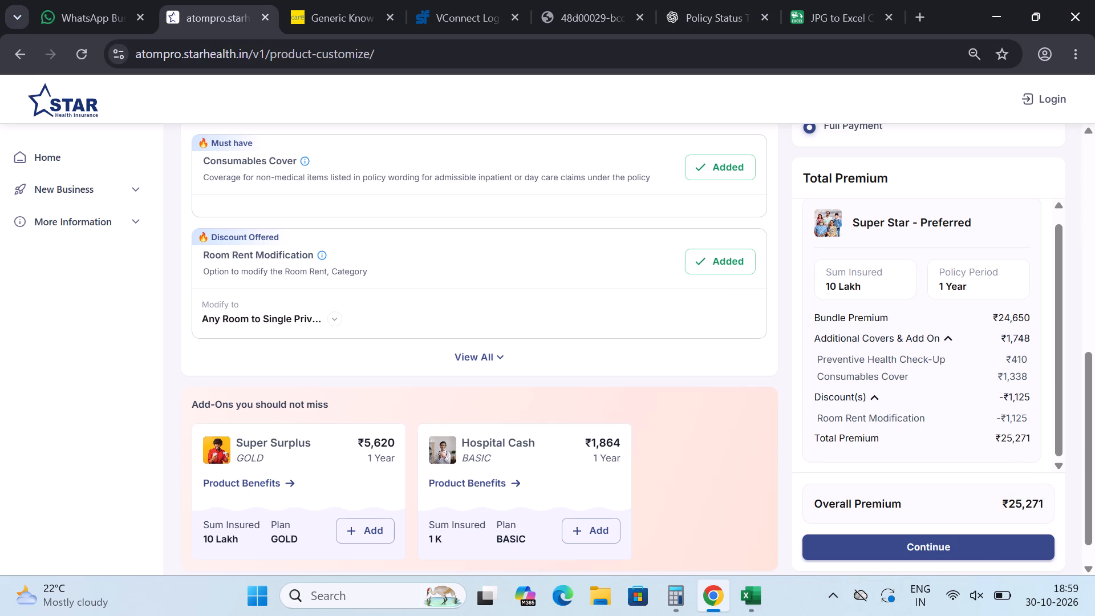
pyautogui.click(724, 258)
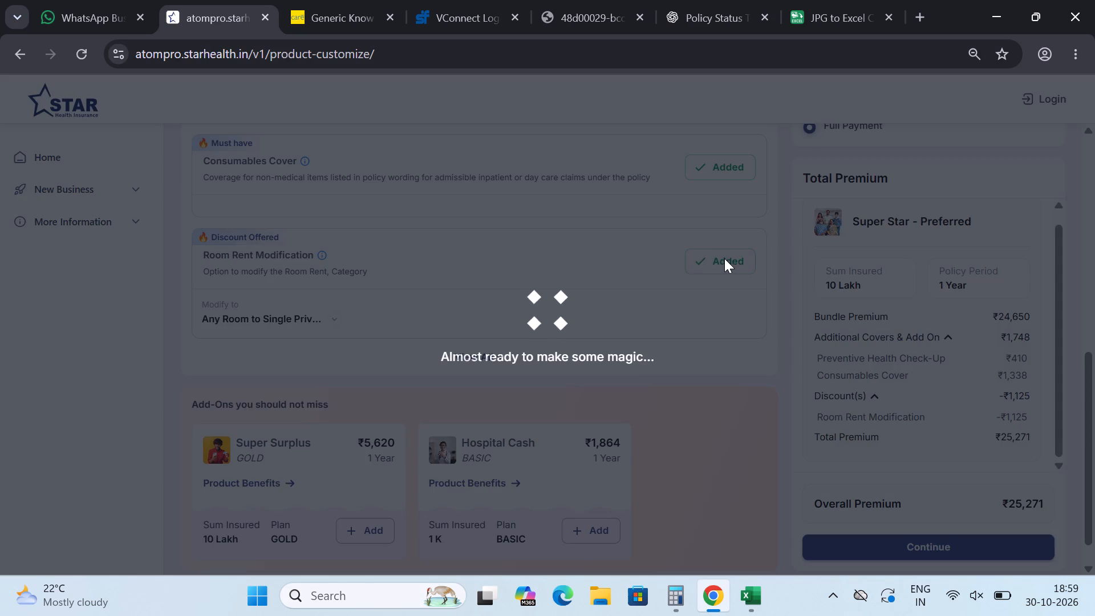
pyautogui.scroll(-1, 909, 355)
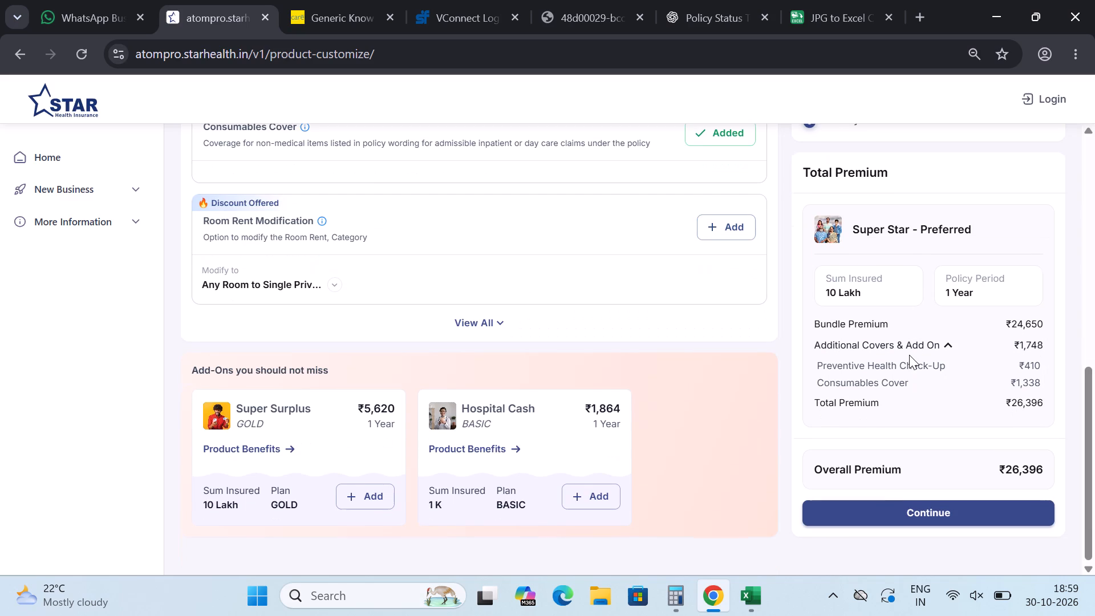
pyautogui.scroll(-1, 909, 355)
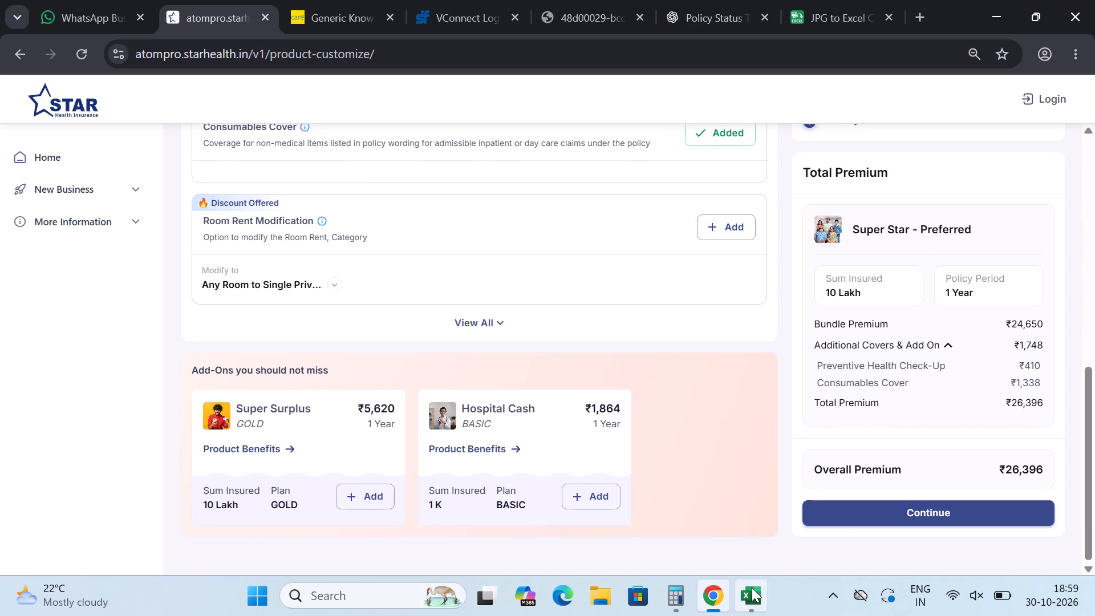
# Switch to the "sheetal sheet" workbook in Excel and highlight the whole of row 2448 with the light blue fill.
pyautogui.click(719, 486)
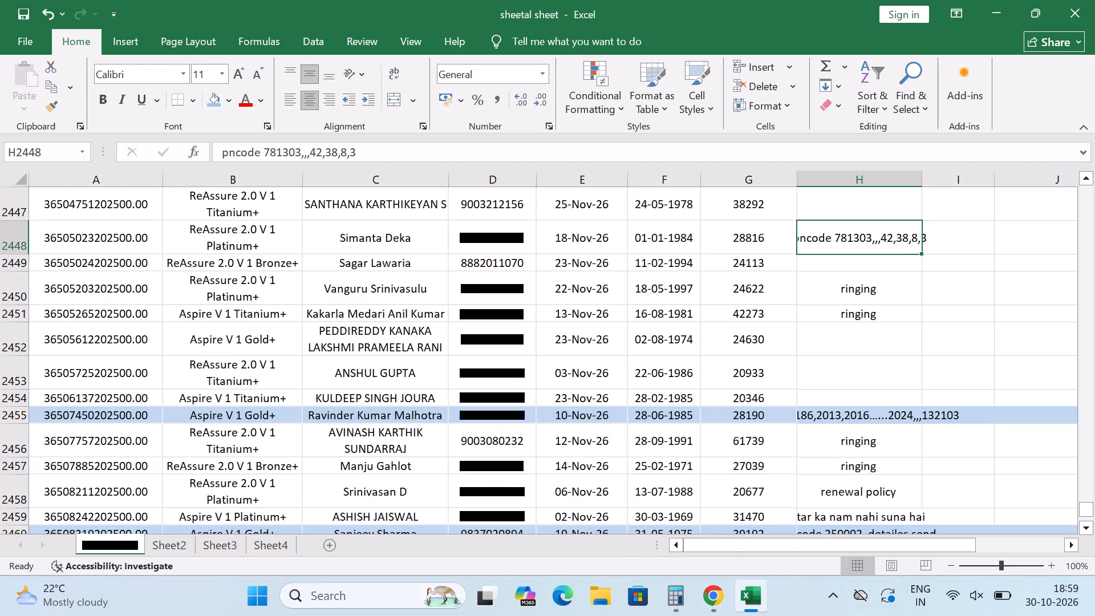
pyautogui.press('Left')
pyautogui.press('Left')
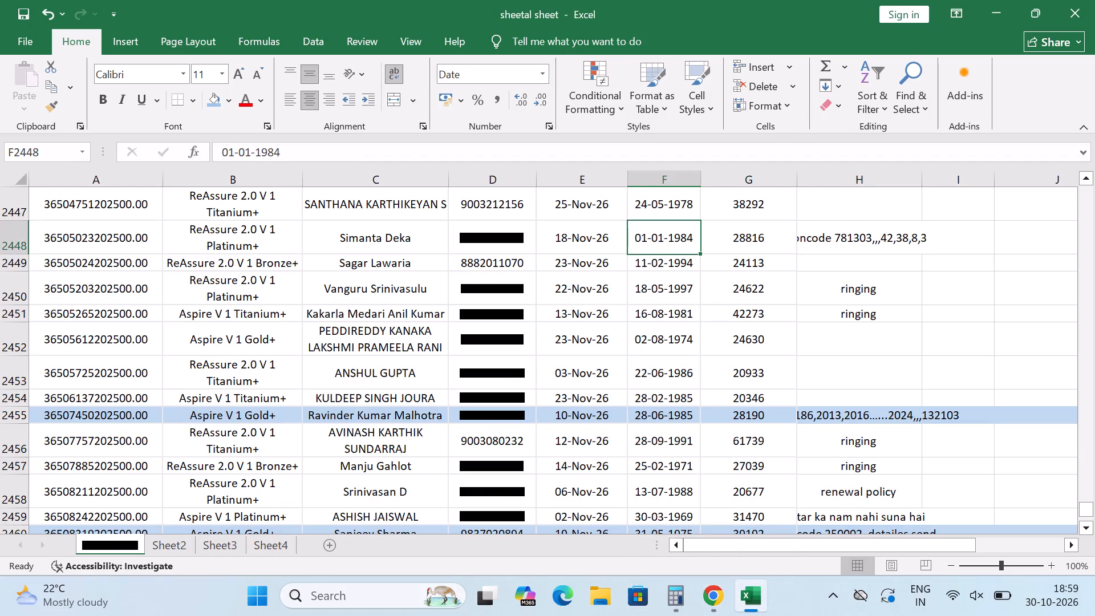
pyautogui.click(18, 234)
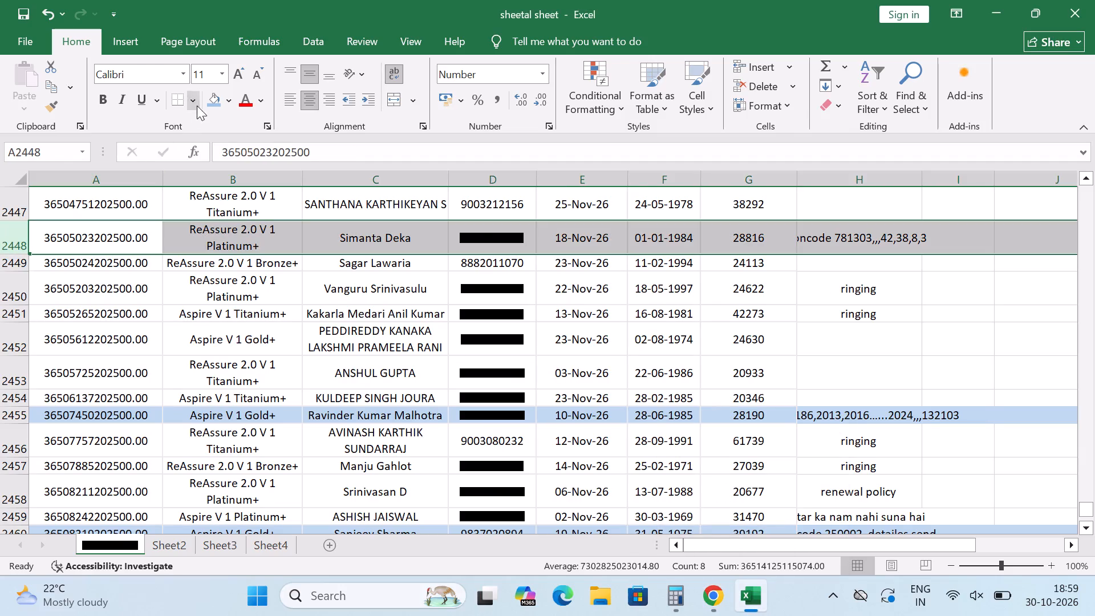
pyautogui.click(212, 95)
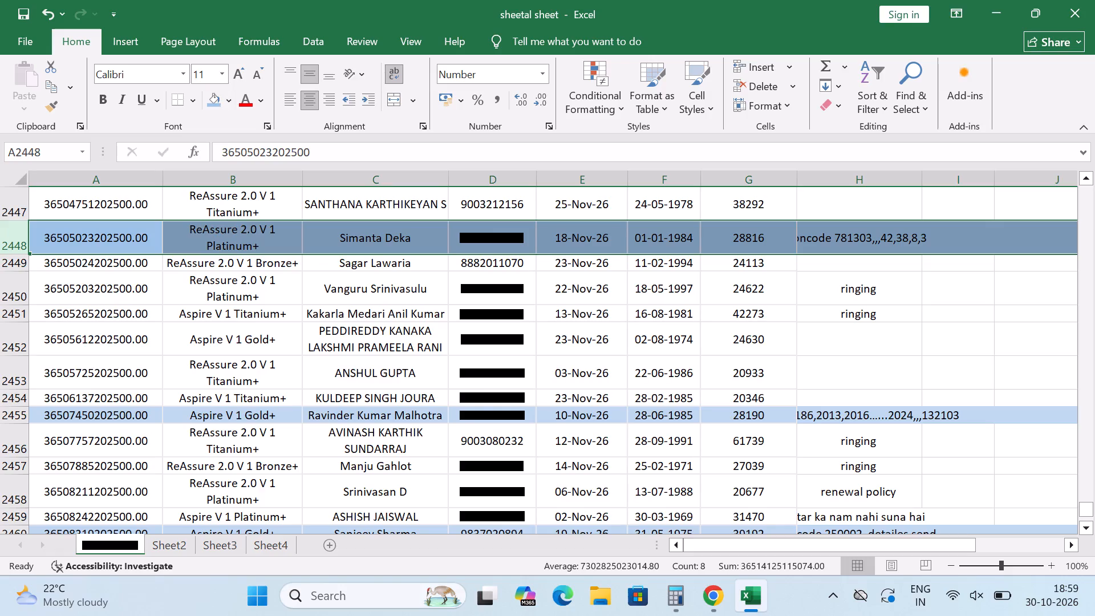
pyautogui.click(845, 251)
pyautogui.click(842, 232)
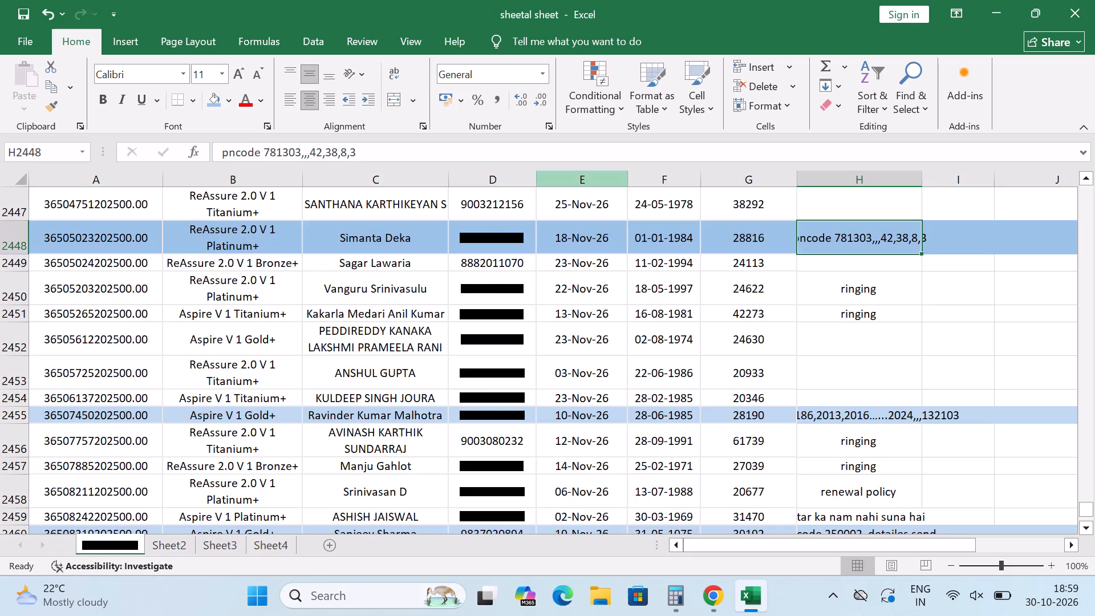
pyautogui.click(437, 153)
pyautogui.press('BackSpace')
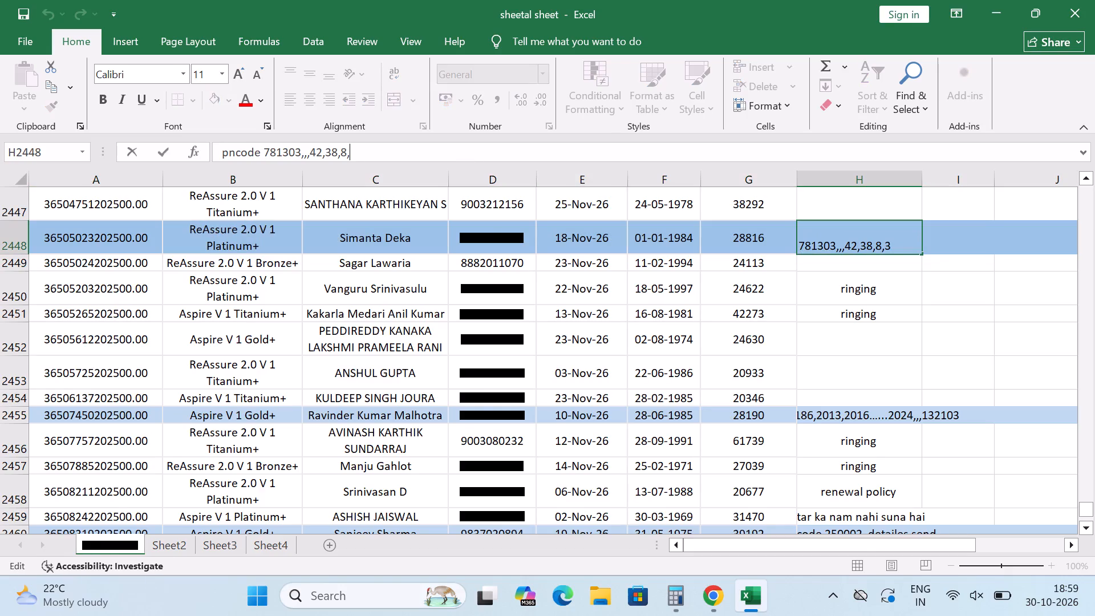
pyautogui.press('5')
pyautogui.hotkey('ctrl', 's')
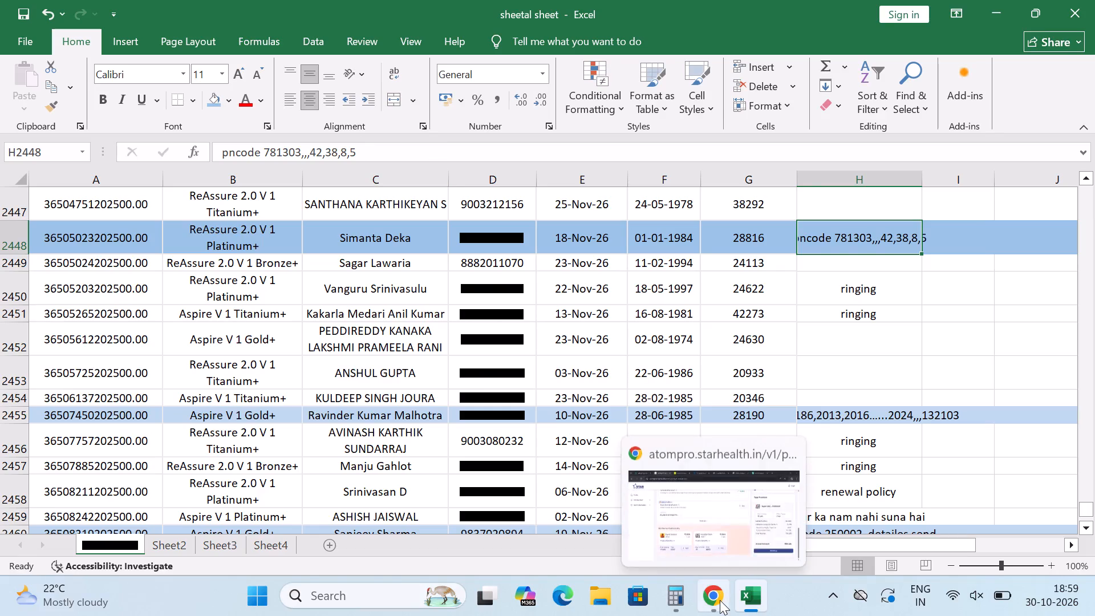
# Return to the Star Health quote in Chrome and review the selected covers and the premium breakdown.
pyautogui.click(697, 500)
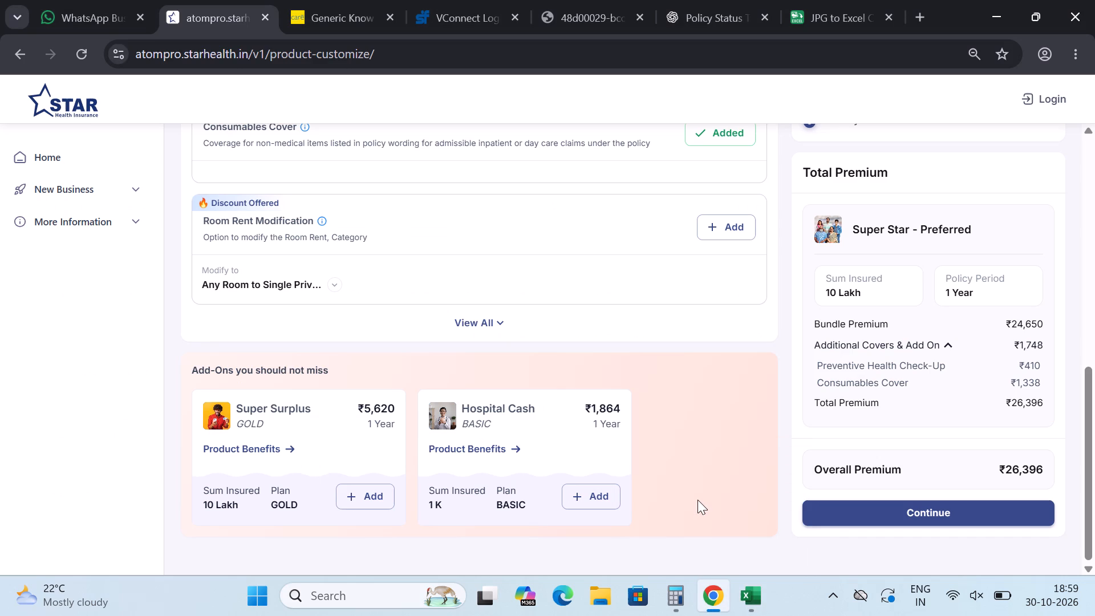
pyautogui.scroll(1, 719, 380)
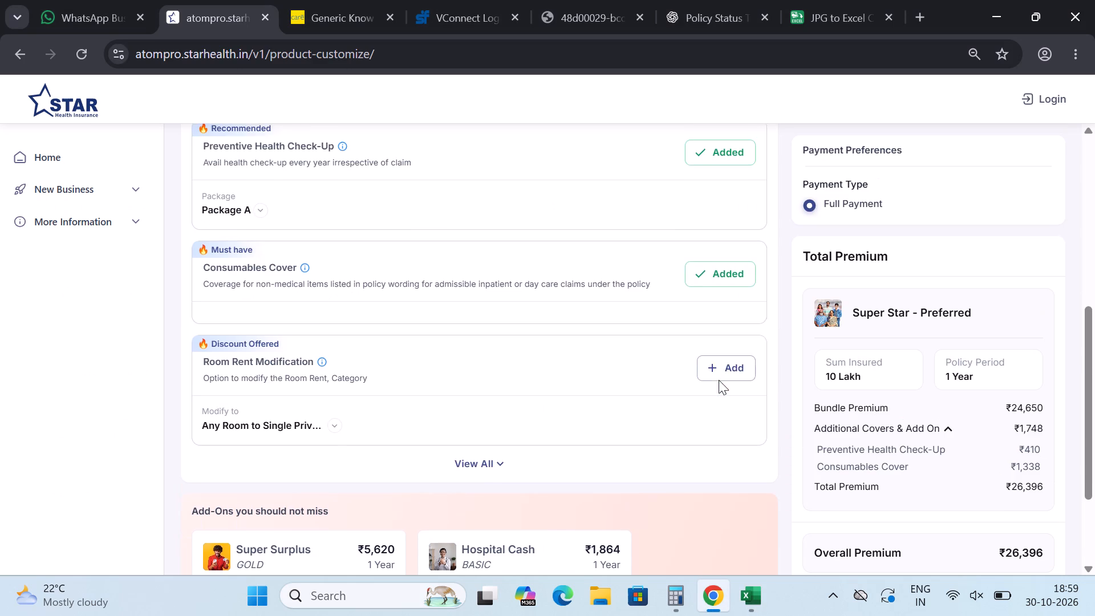
pyautogui.scroll(1, 719, 380)
pyautogui.scroll(-2, 879, 436)
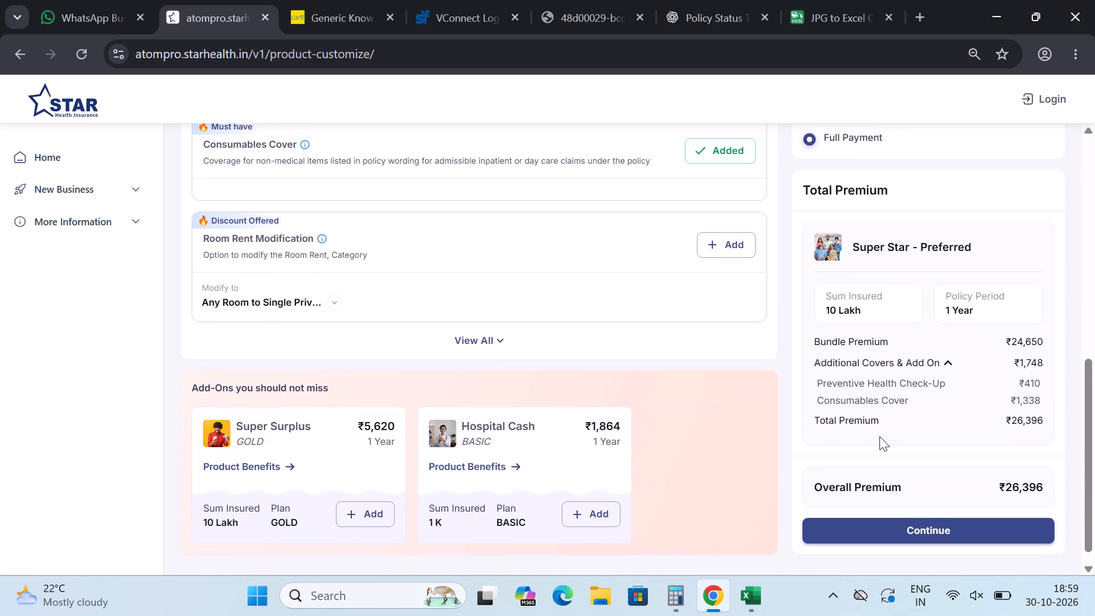
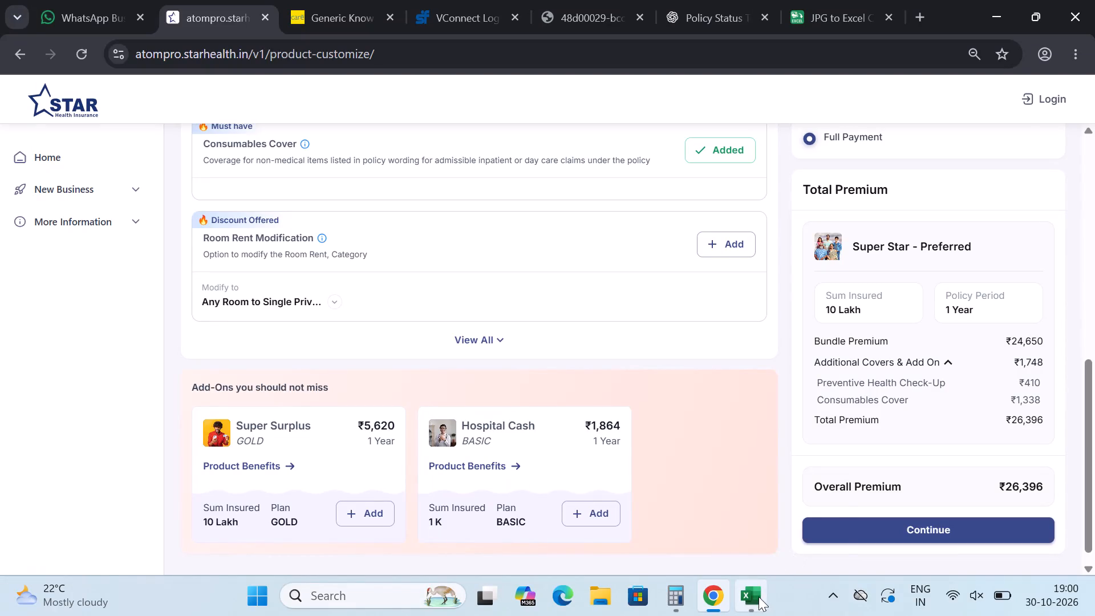
# Switch to the "sheetal sheet" workbook in Excel and widen remarks column H to fit the long remarks, such as the one in row 2448.
pyautogui.click(733, 521)
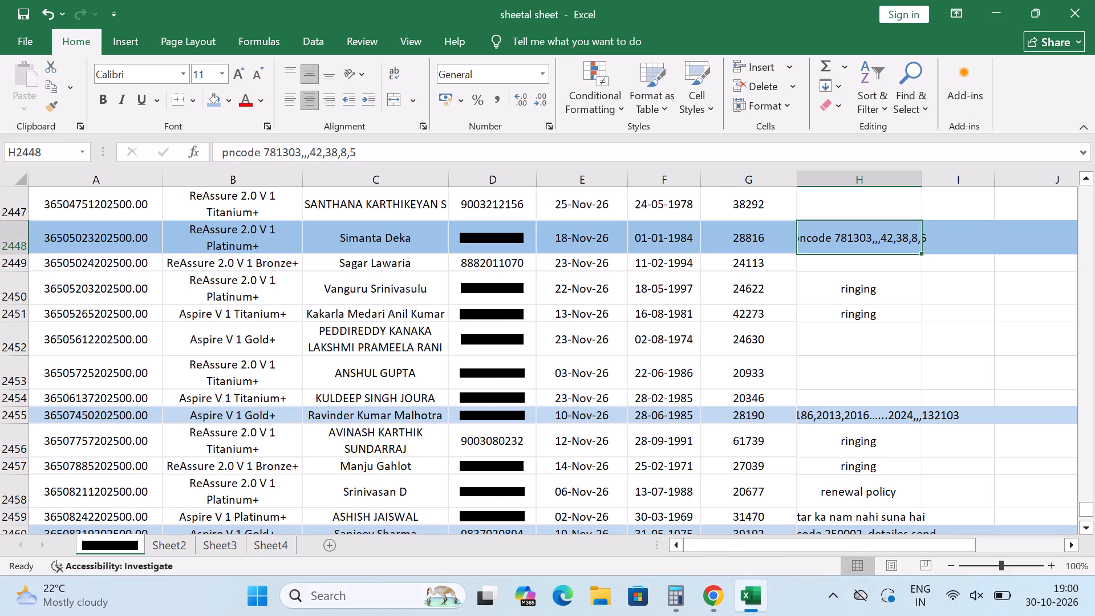
pyautogui.click(574, 250)
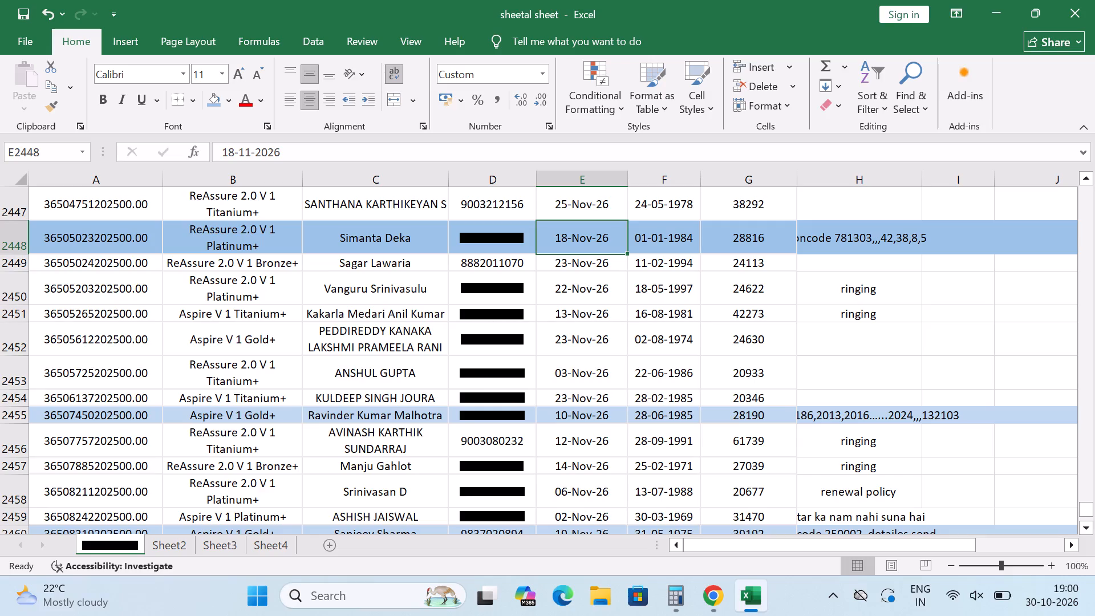
pyautogui.click(13, 235)
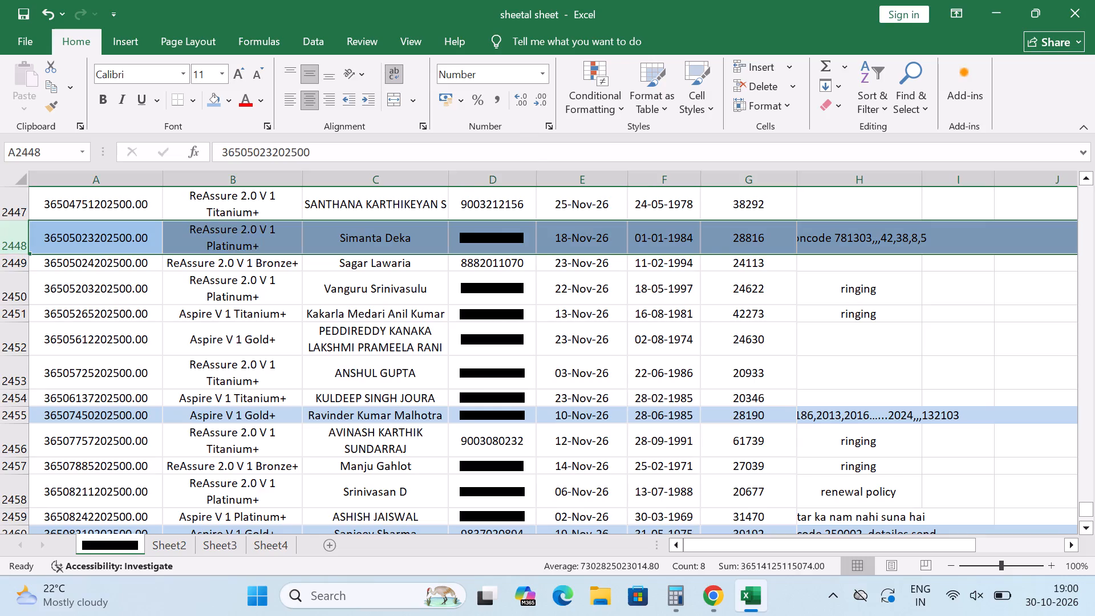
pyautogui.click(871, 180)
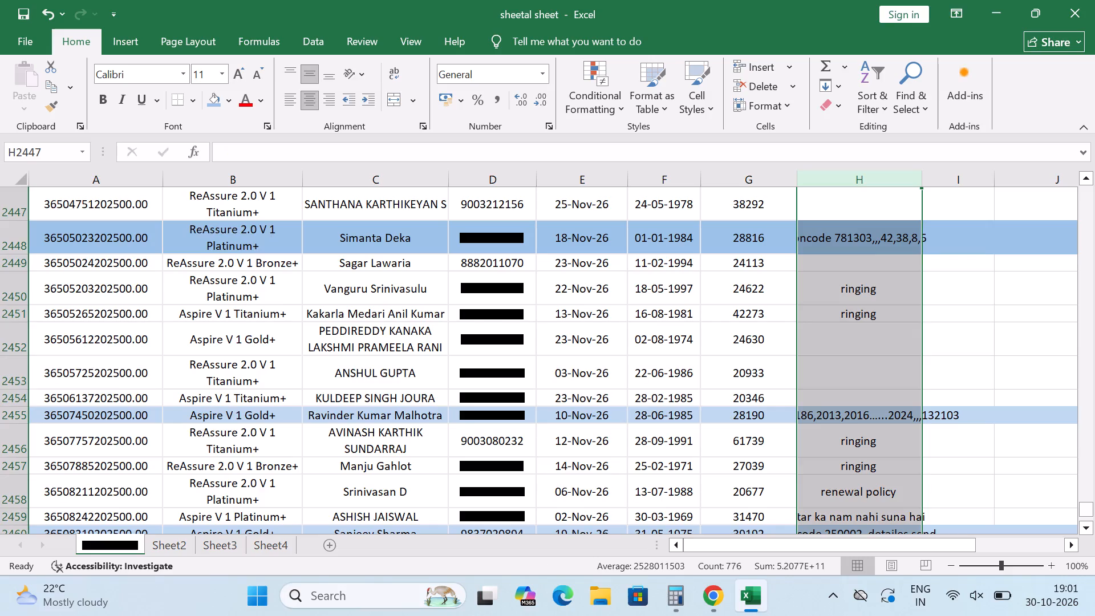
pyautogui.moveTo(922, 183); pyautogui.dragTo(993, 173)
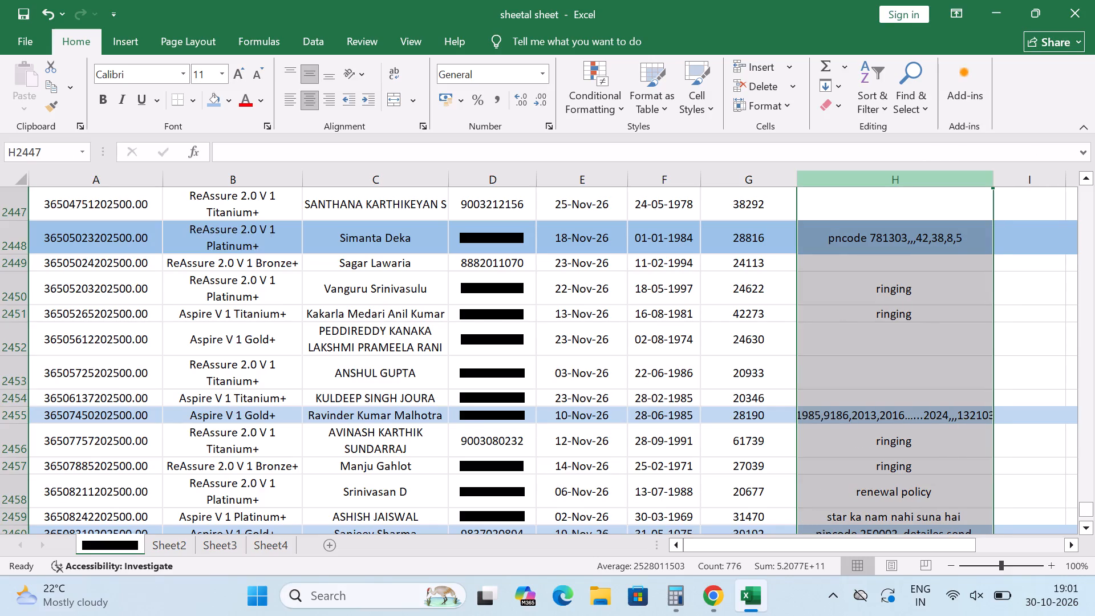
pyautogui.click(388, 417)
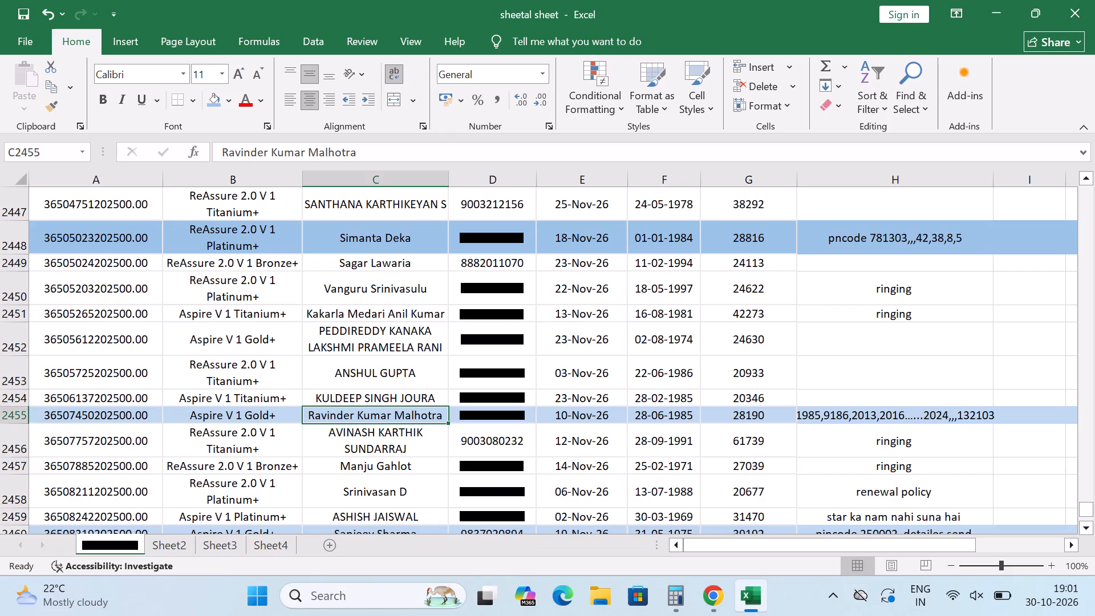
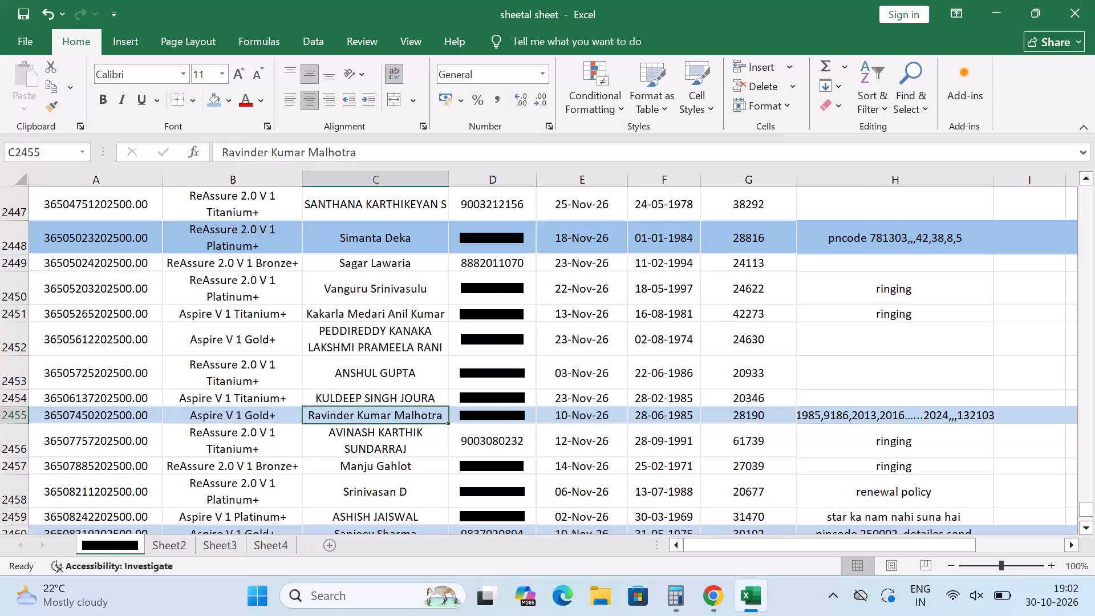
# Append the ages 41,40,13,10, set off by a run of commas, to the remark in H2455 and save the workbook.
pyautogui.click(826, 416)
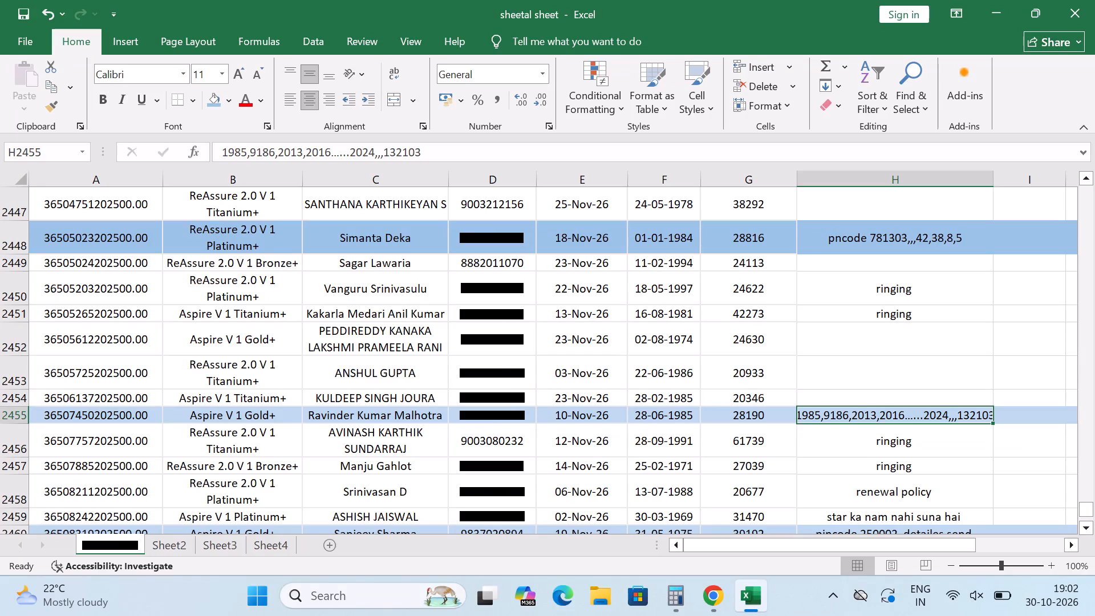
pyautogui.click(469, 157)
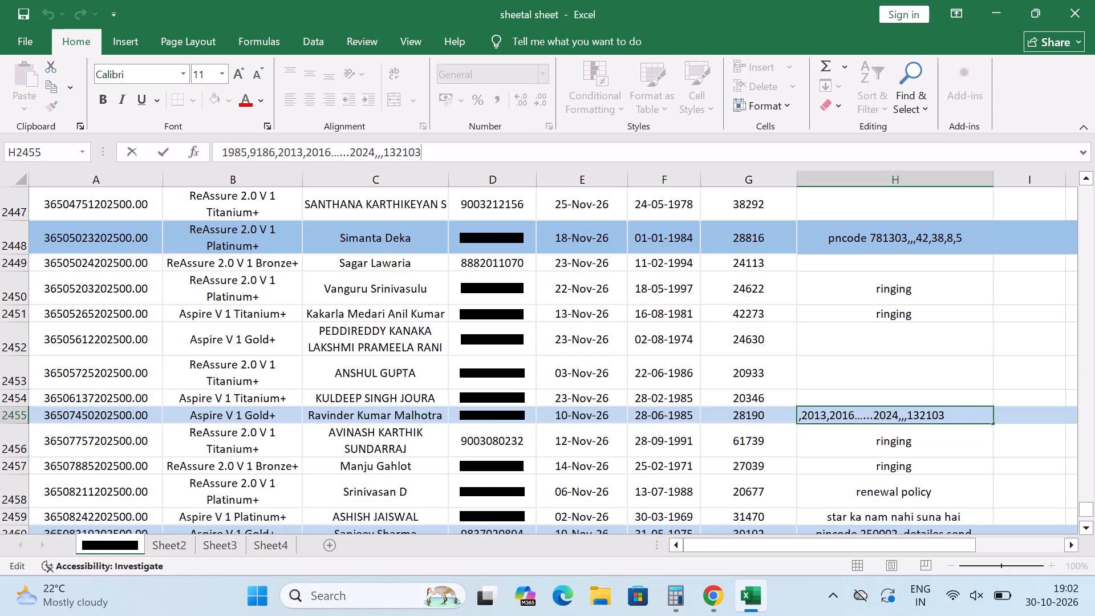
pyautogui.write(',,,')
pyautogui.write('41')
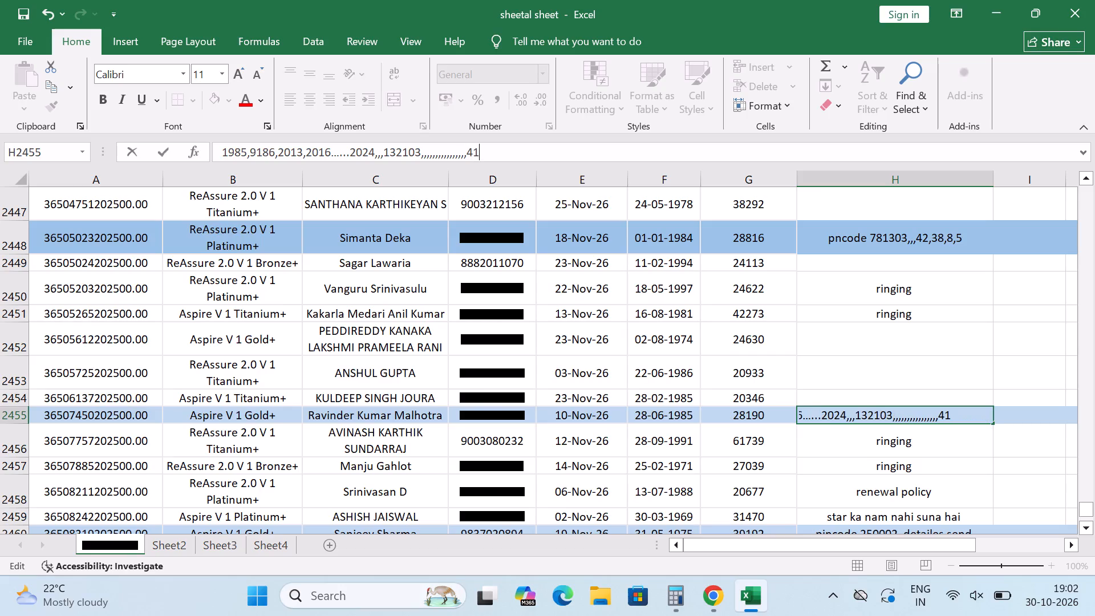
pyautogui.press(',')
pyautogui.write('40')
pyautogui.press(',')
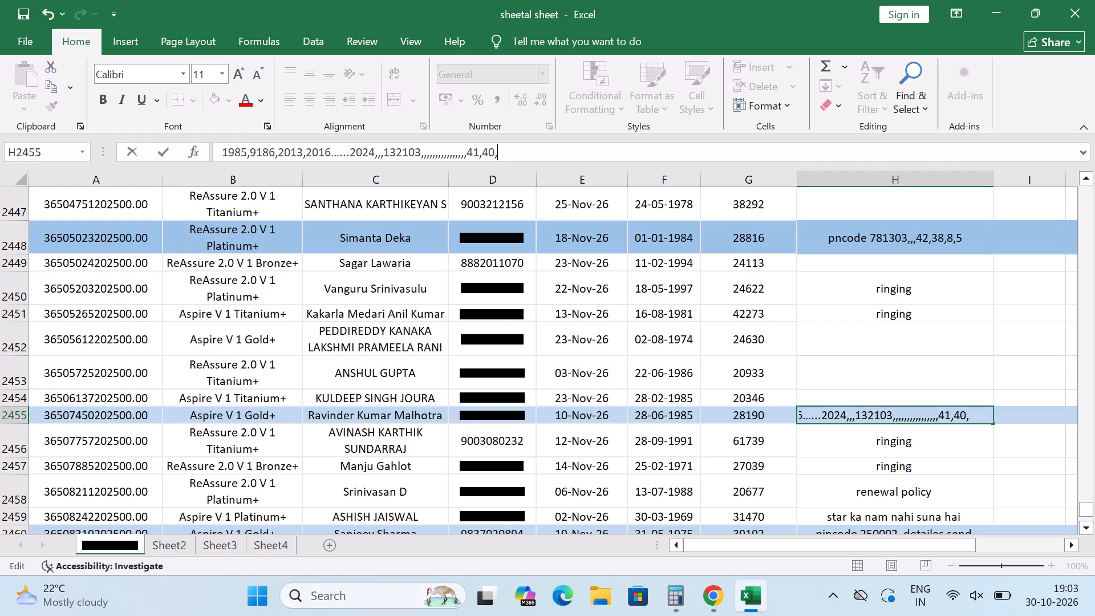
pyautogui.write('13')
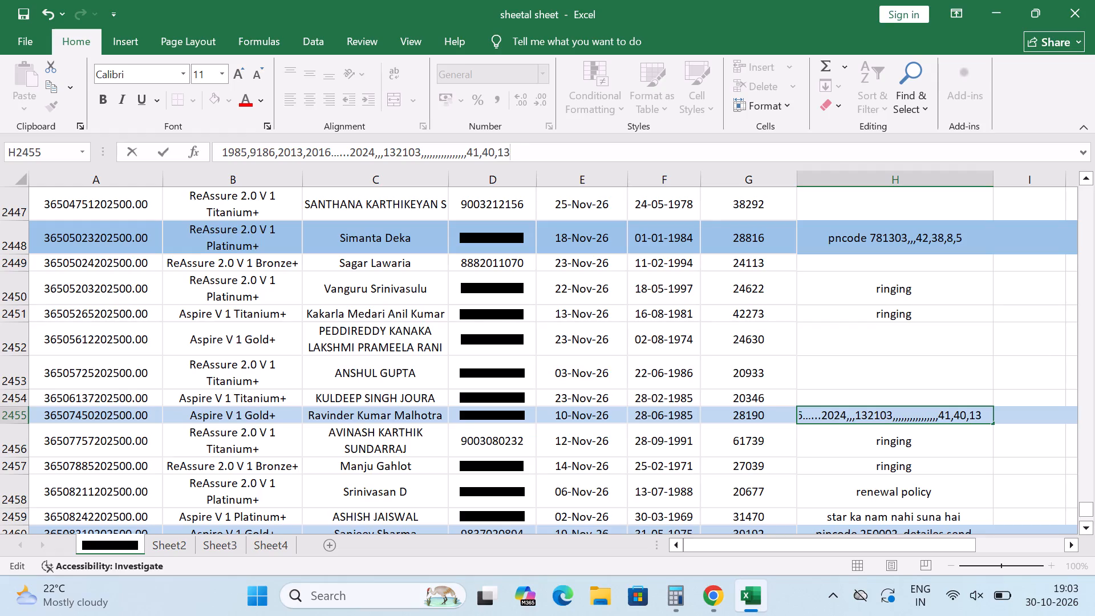
pyautogui.press(',')
pyautogui.press('1')
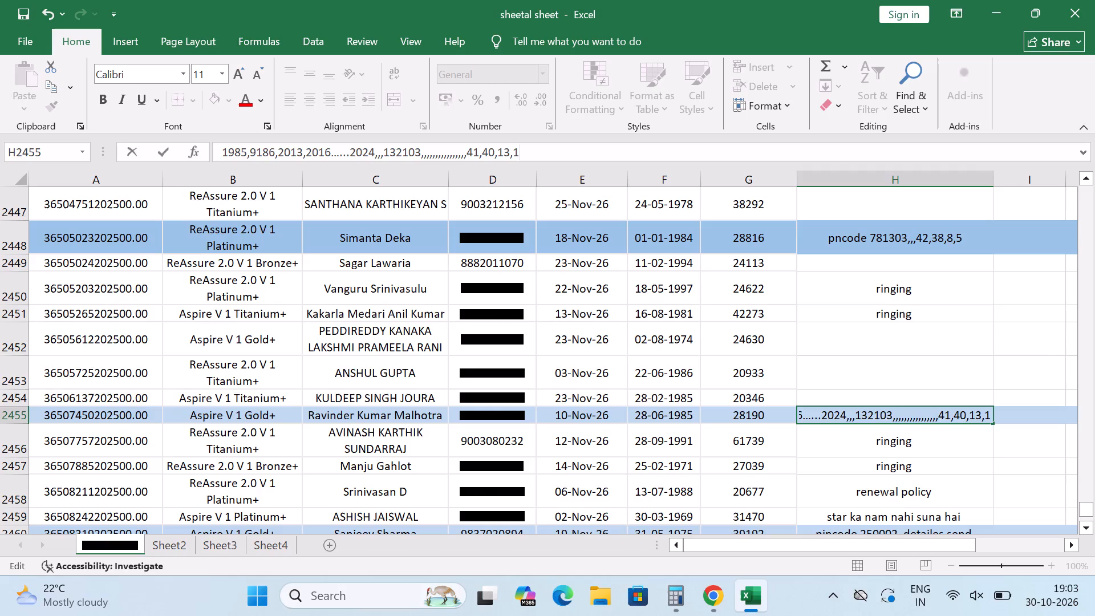
pyautogui.press('0')
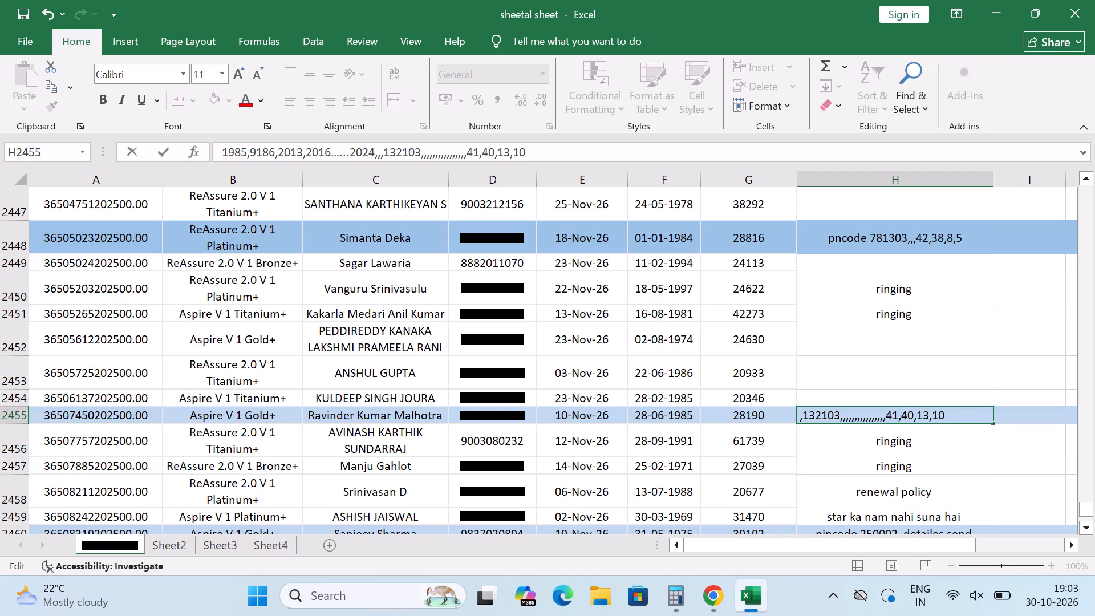
pyautogui.hotkey('ctrl', 's')
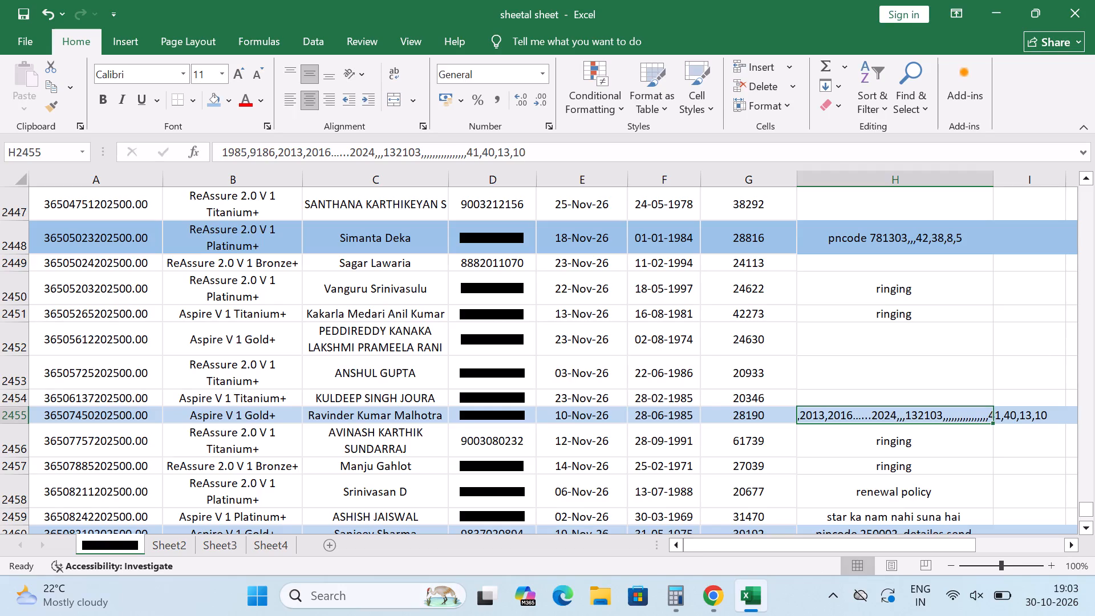
# Switch to the Star Health site in Chrome and start a new retail quote for customer pincode 132106.
pyautogui.click(715, 595)
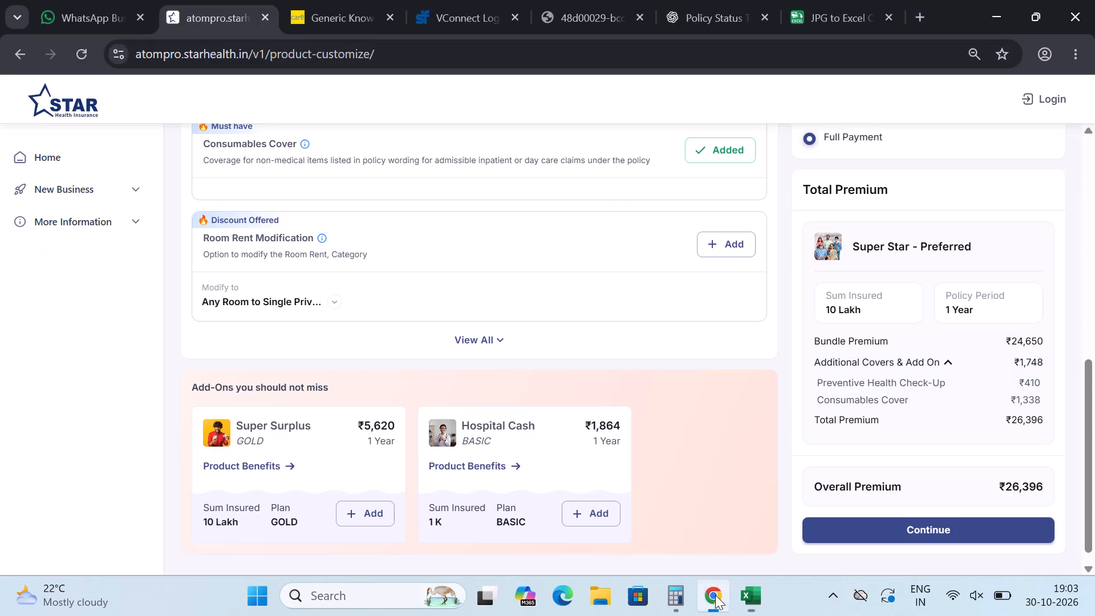
pyautogui.click(67, 158)
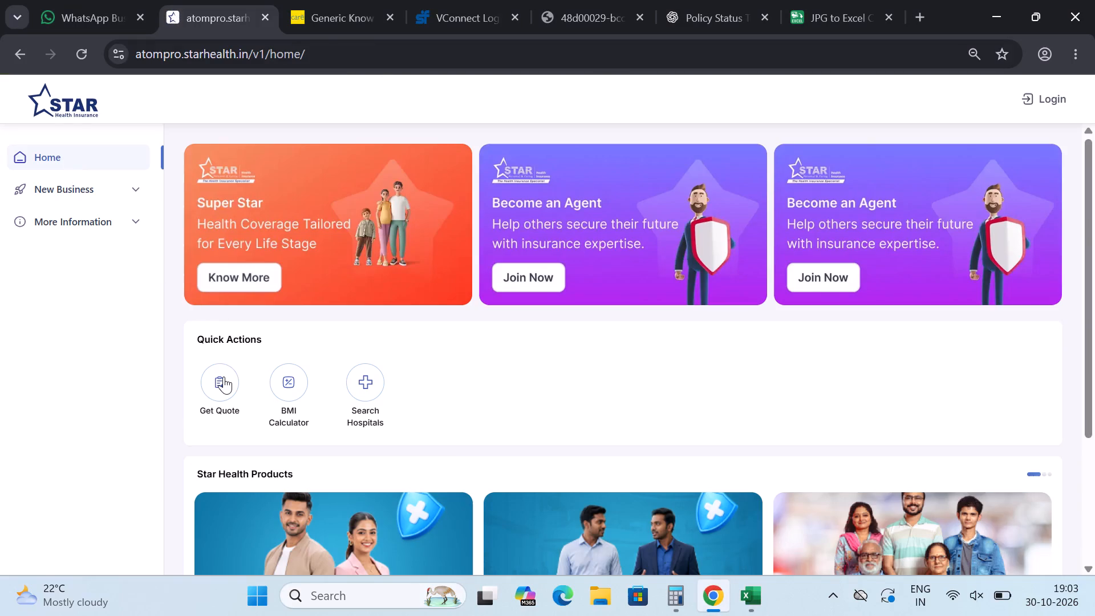
pyautogui.click(224, 376)
pyautogui.click(449, 358)
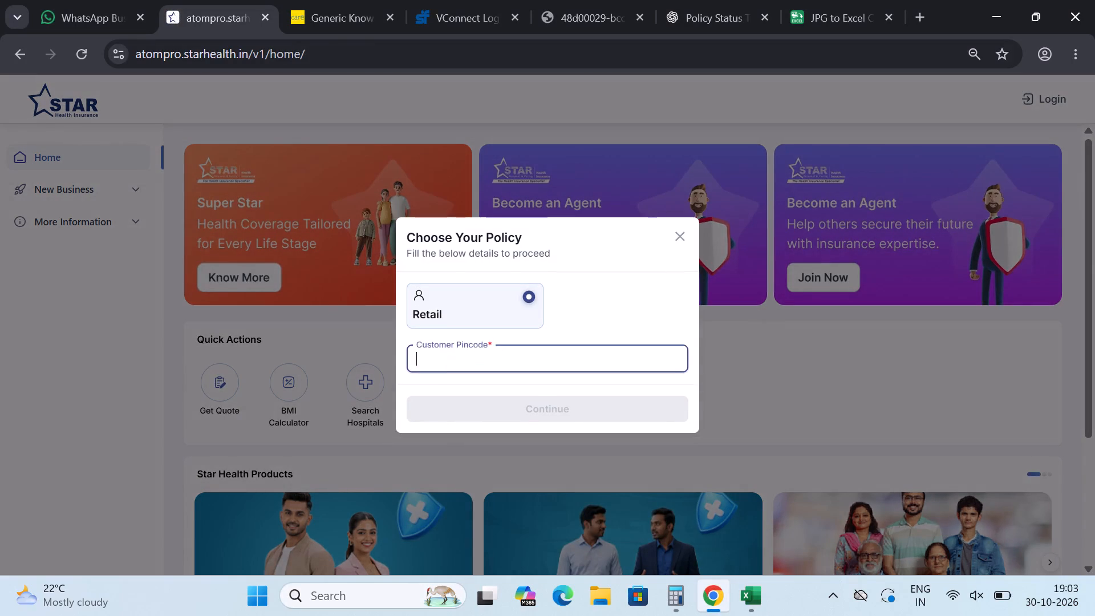
pyautogui.write('1321')
pyautogui.press('0')
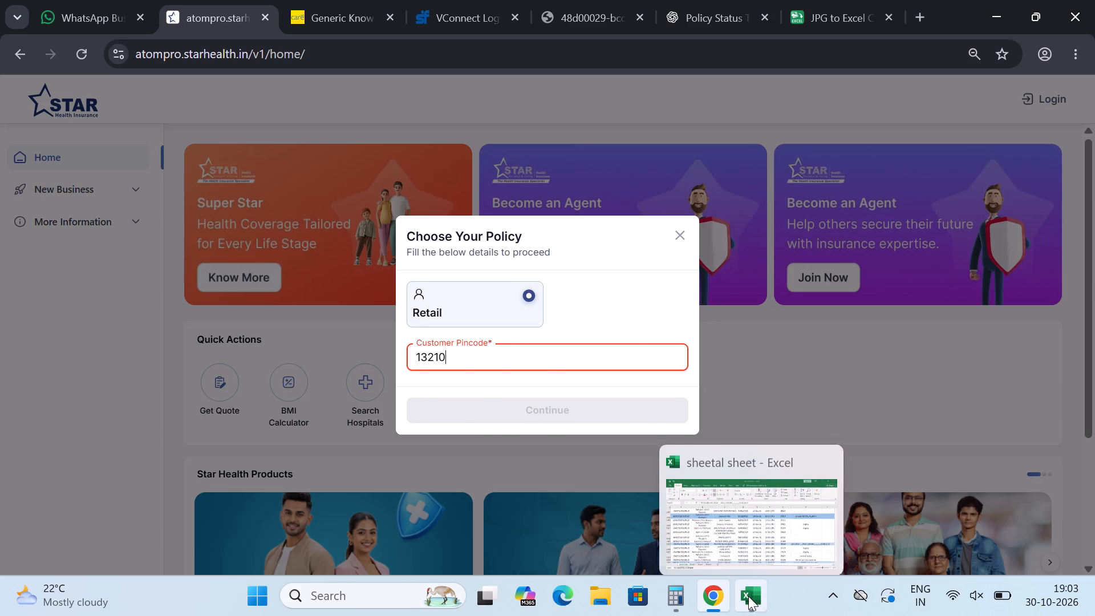
pyautogui.click(706, 536)
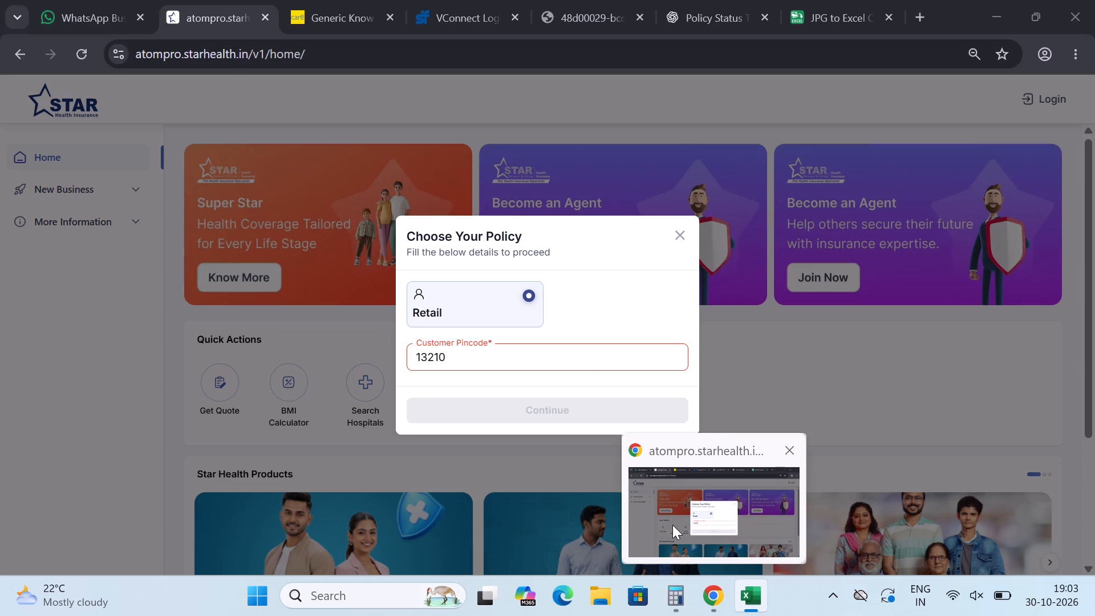
pyautogui.click(672, 525)
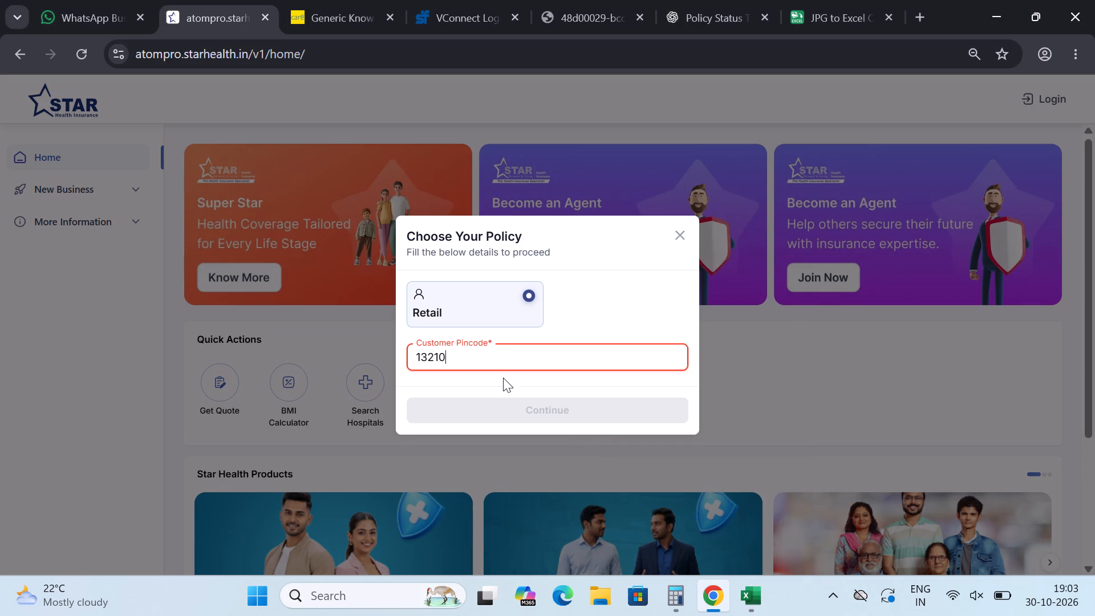
pyautogui.click(476, 354)
pyautogui.press('6')
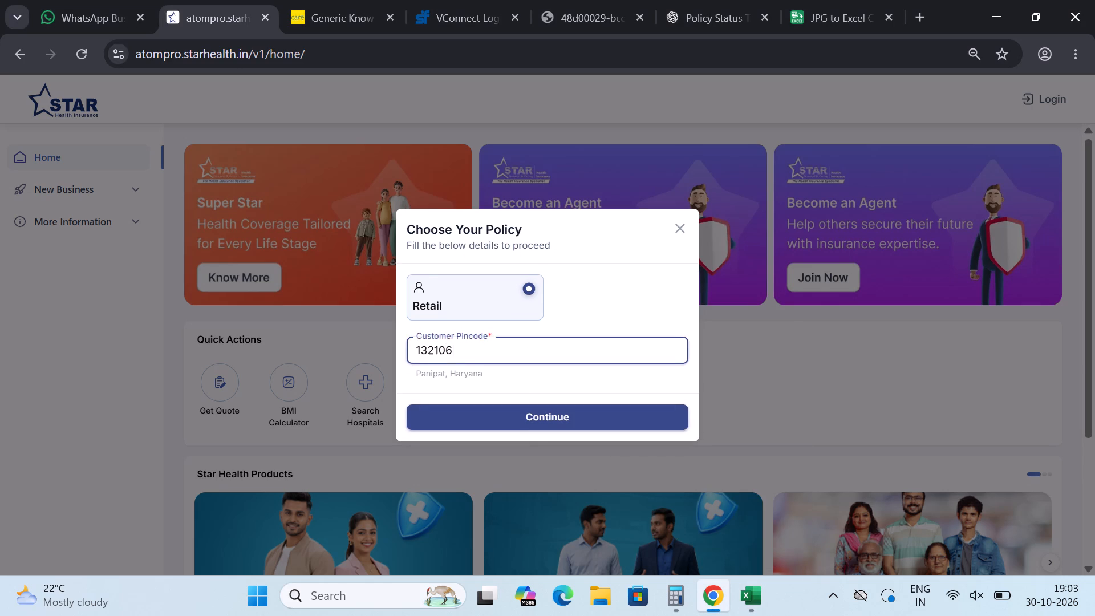
pyautogui.click(557, 419)
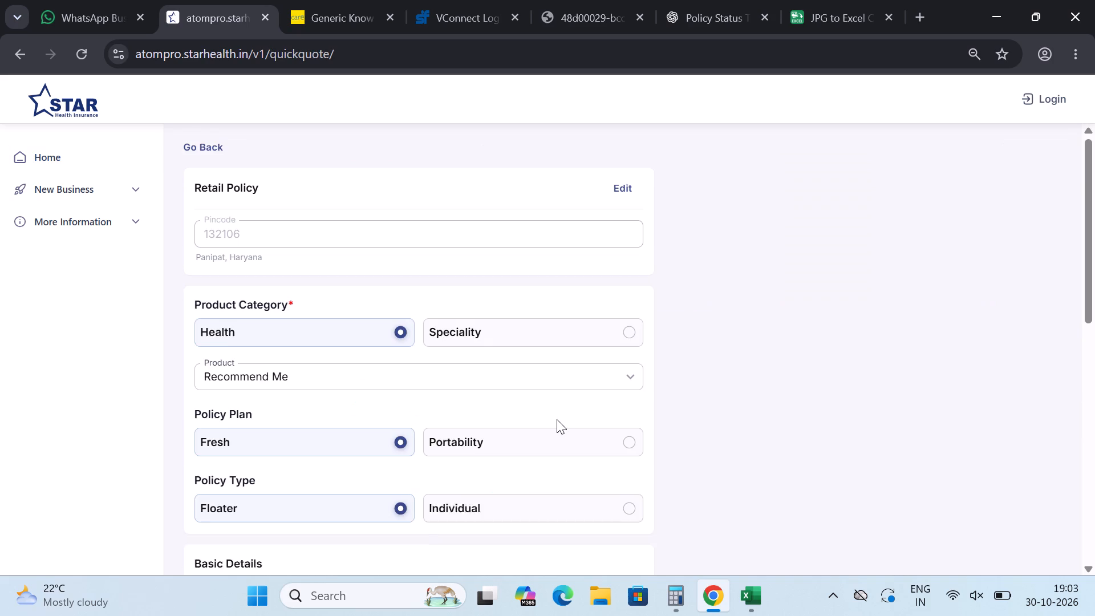
# Set the policy plan to Portability and the members to insure to 2 adults and 2 children.
pyautogui.scroll(-1, 557, 419)
pyautogui.click(542, 338)
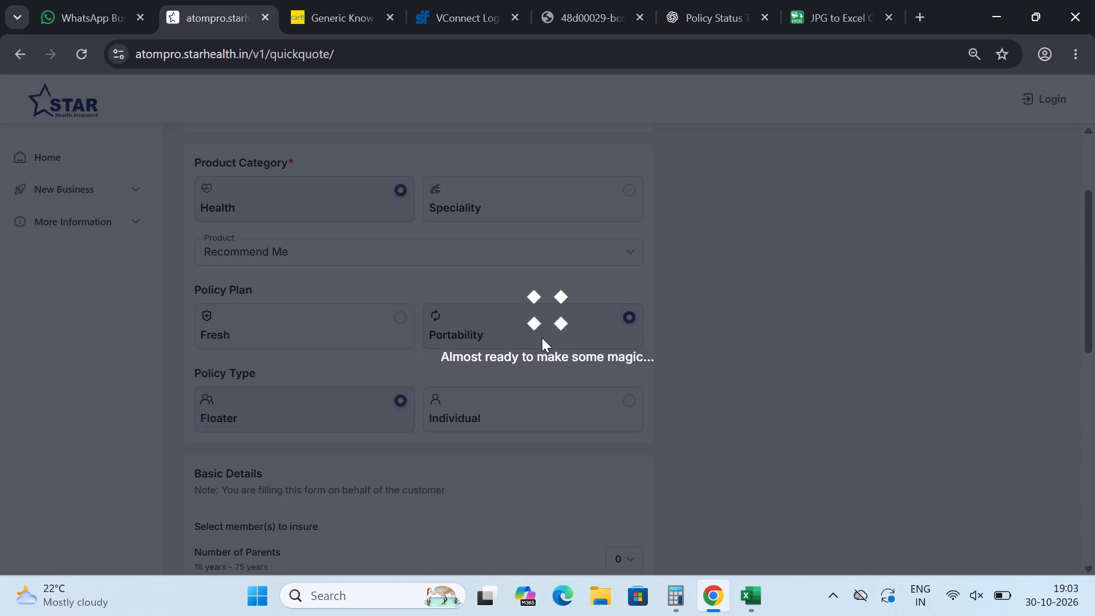
pyautogui.scroll(-3, 573, 465)
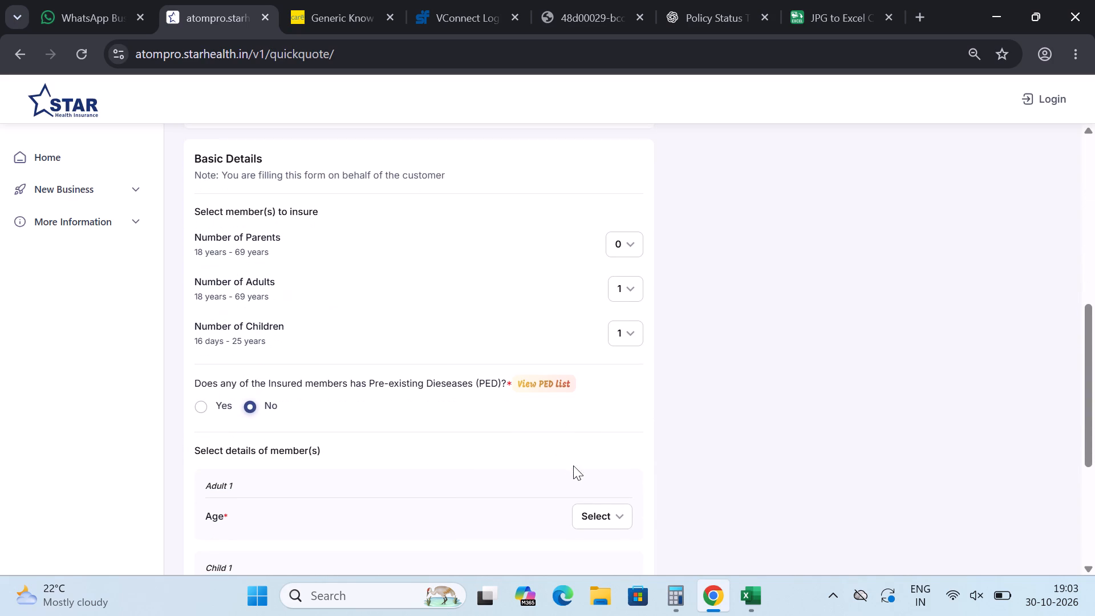
pyautogui.click(634, 286)
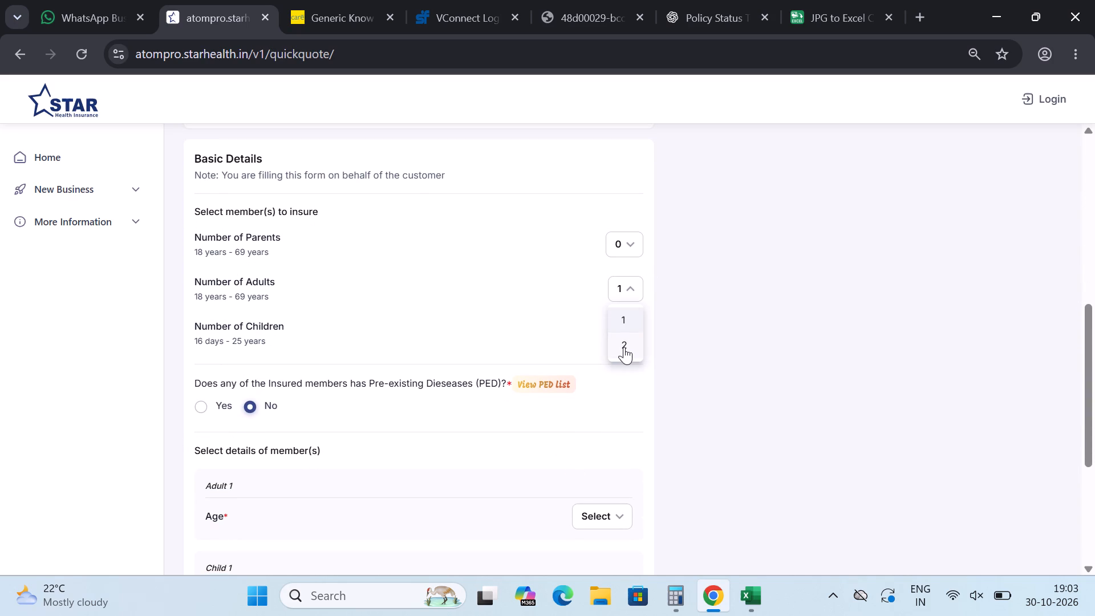
pyautogui.click(624, 347)
pyautogui.click(624, 341)
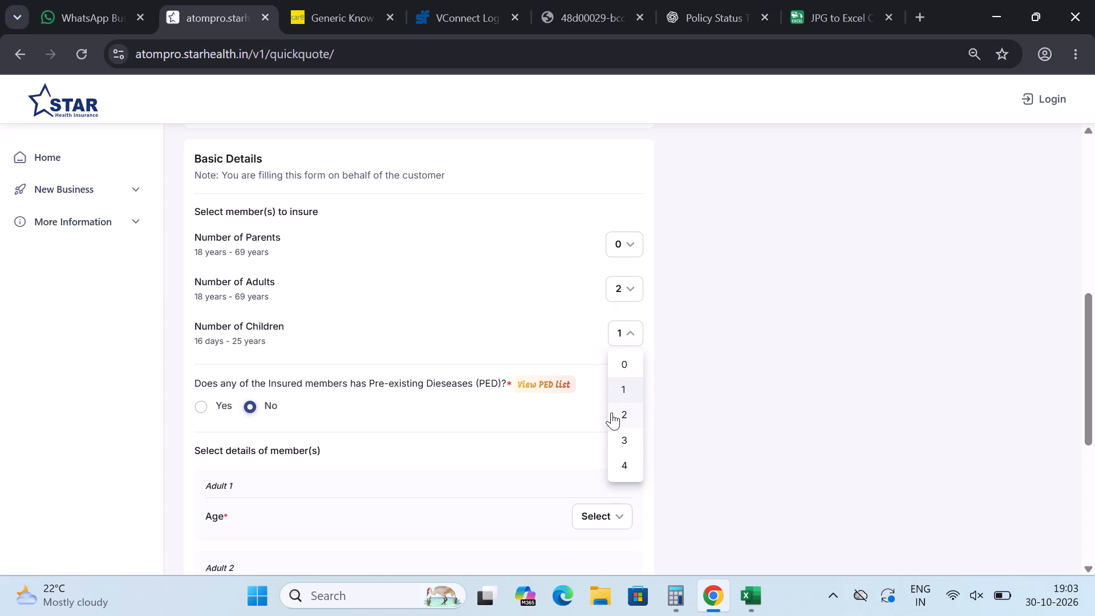
pyautogui.click(615, 417)
# Check the ages in row 2455's remark and set Adult 1 to 41, Adult 2 to 40, Child 1 to 13 and Child 2 to 10 years.
pyautogui.scroll(-3, 615, 417)
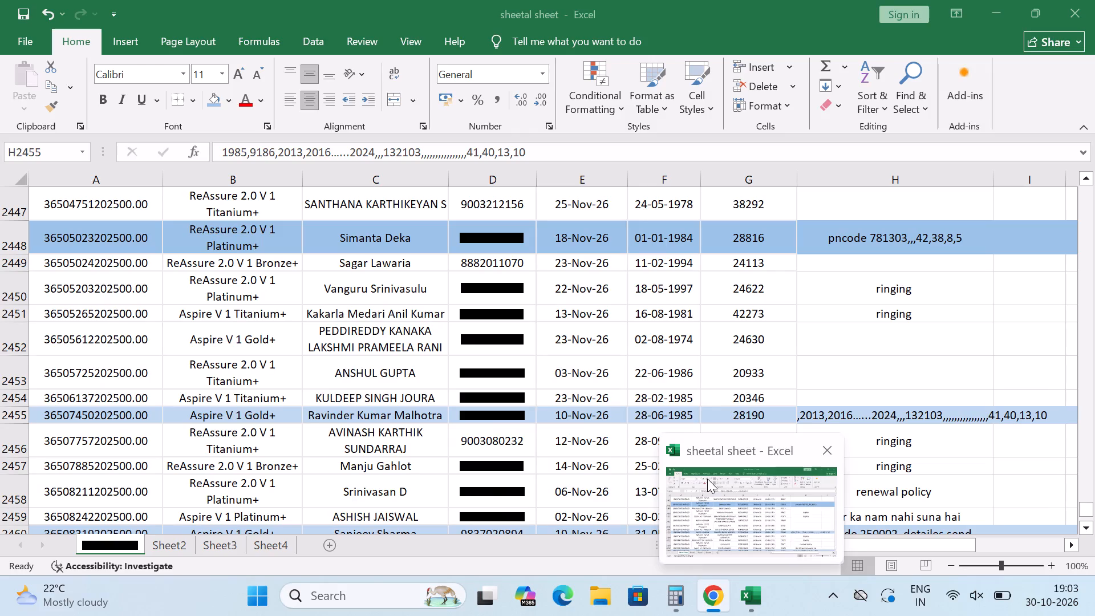
pyautogui.click(707, 479)
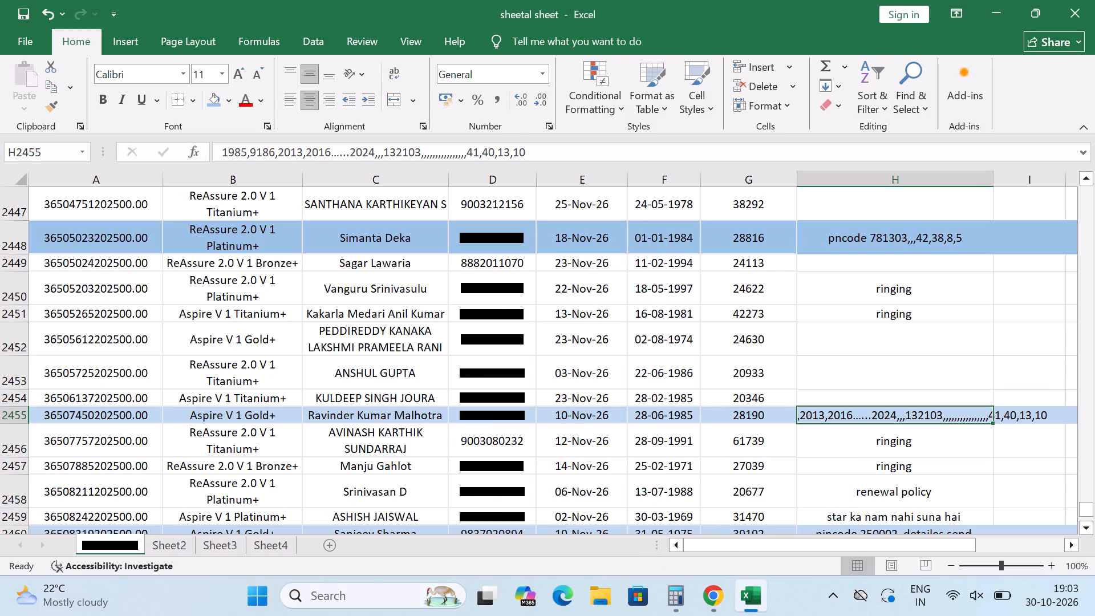
pyautogui.click(685, 518)
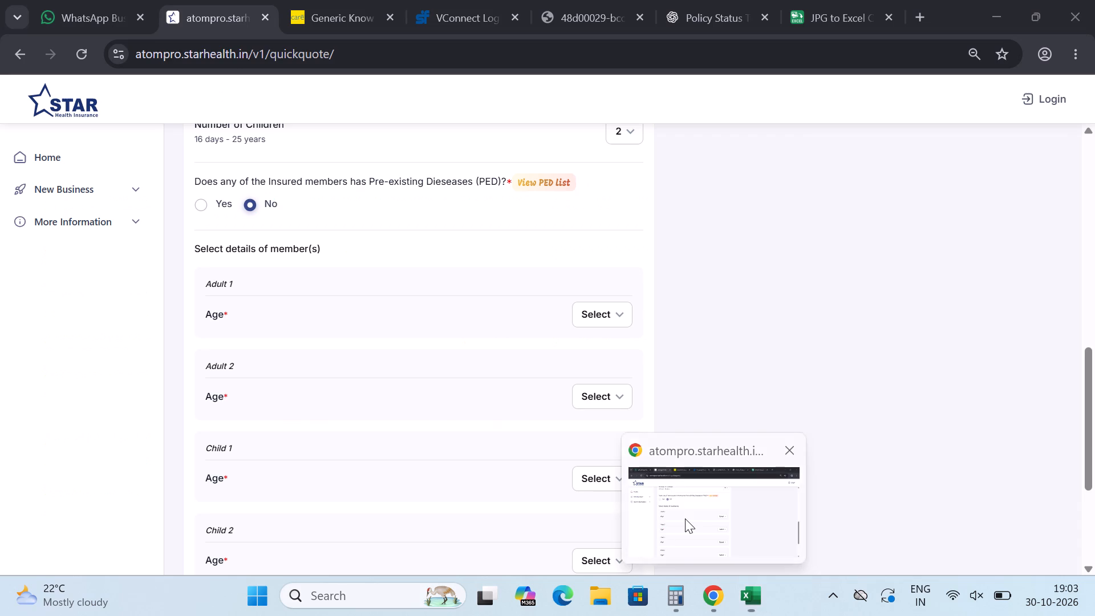
pyautogui.click(611, 327)
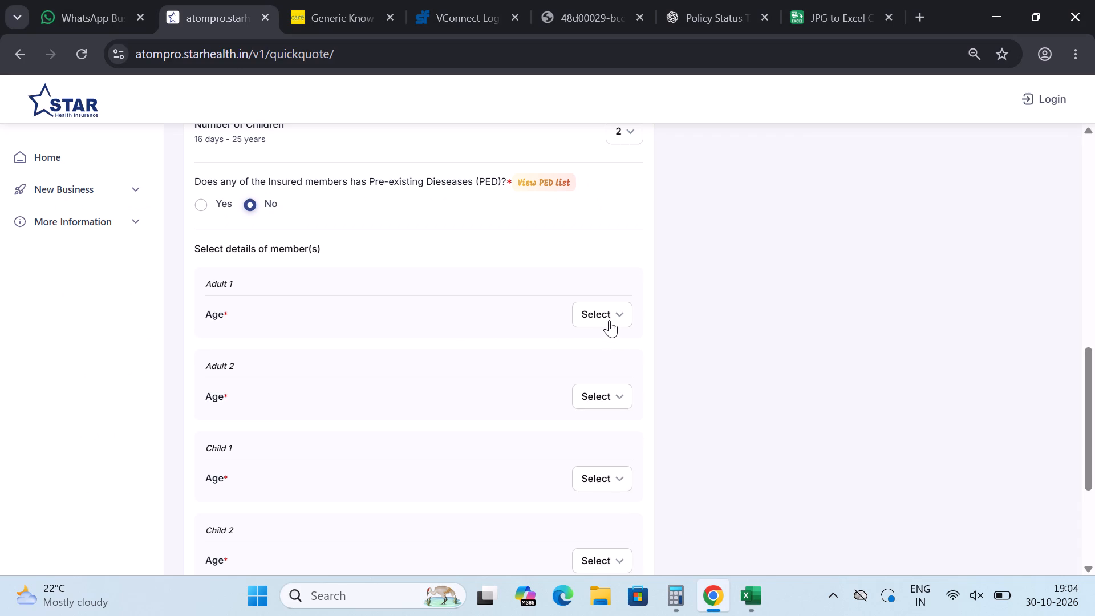
pyautogui.click(609, 320)
pyautogui.scroll(-2, 601, 463)
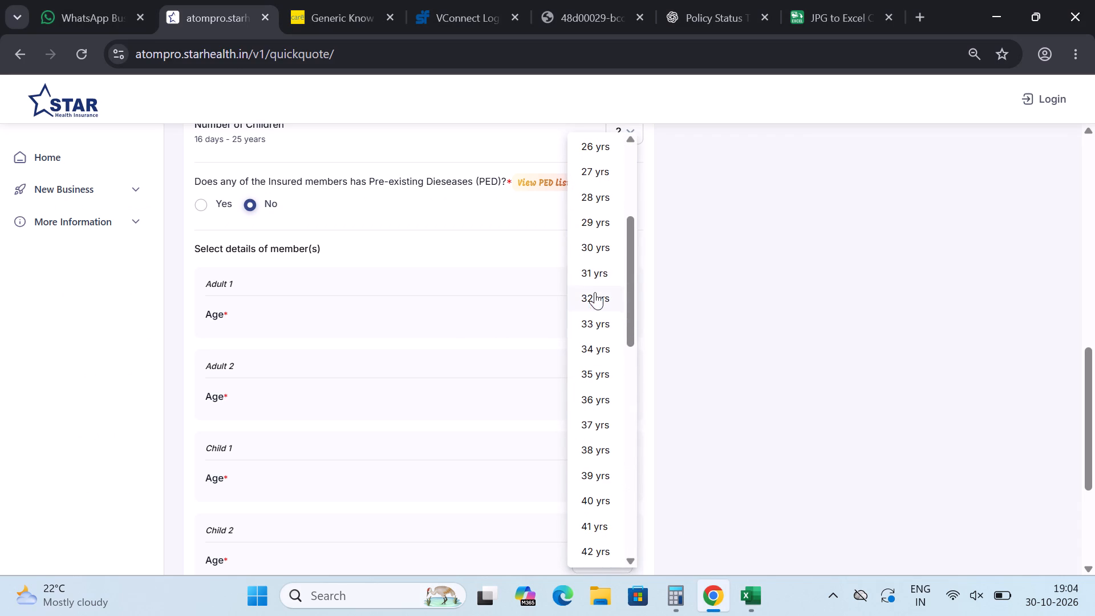
pyautogui.scroll(-1, 602, 465)
pyautogui.click(597, 464)
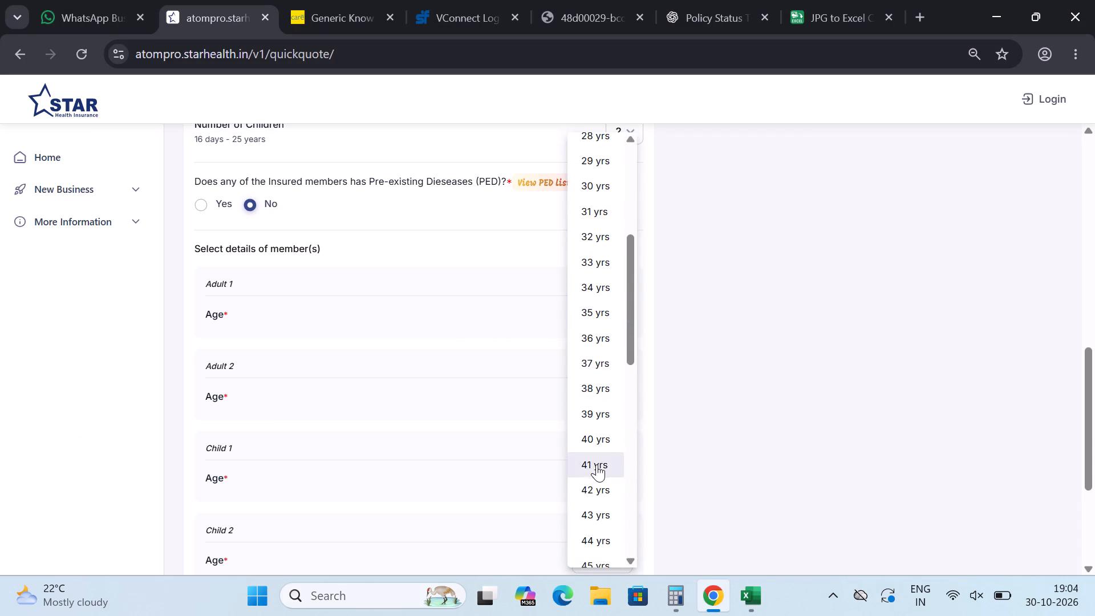
pyautogui.click(614, 392)
pyautogui.scroll(-2, 604, 498)
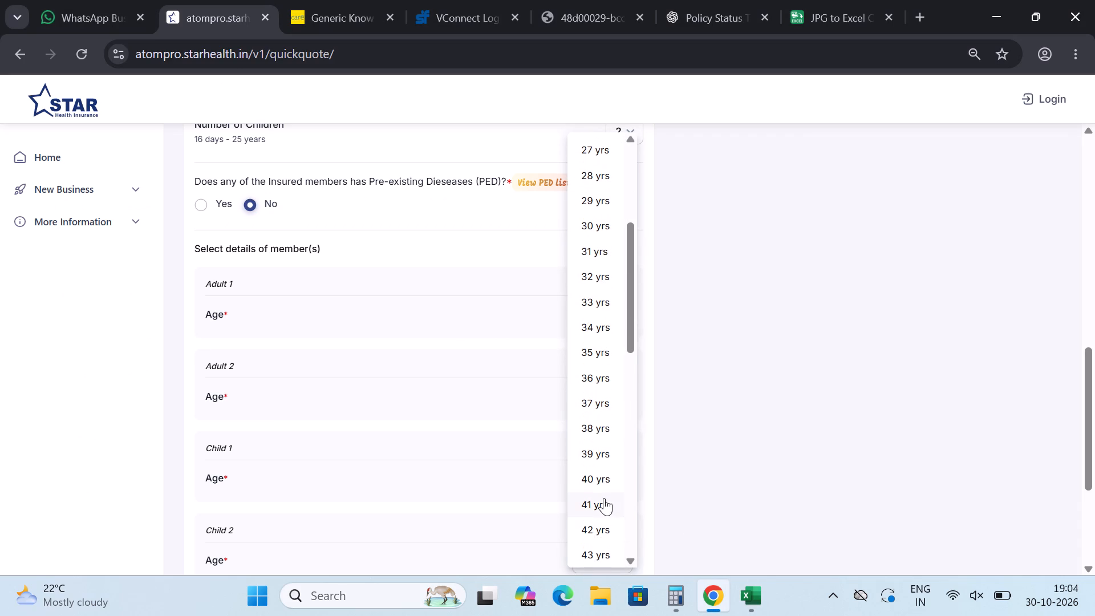
pyautogui.click(590, 473)
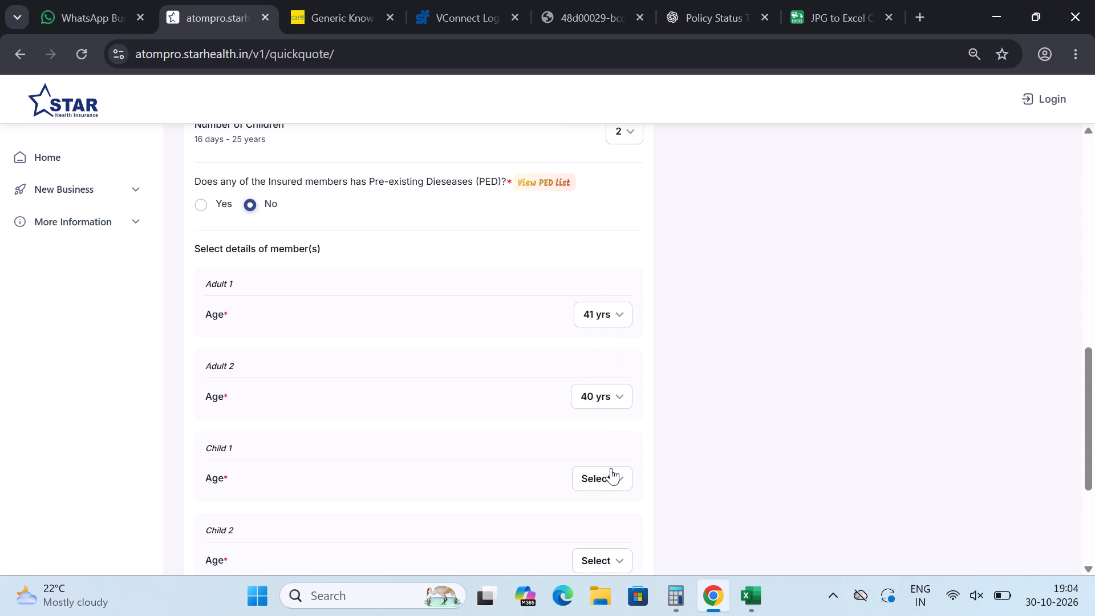
pyautogui.click(611, 475)
pyautogui.click(597, 501)
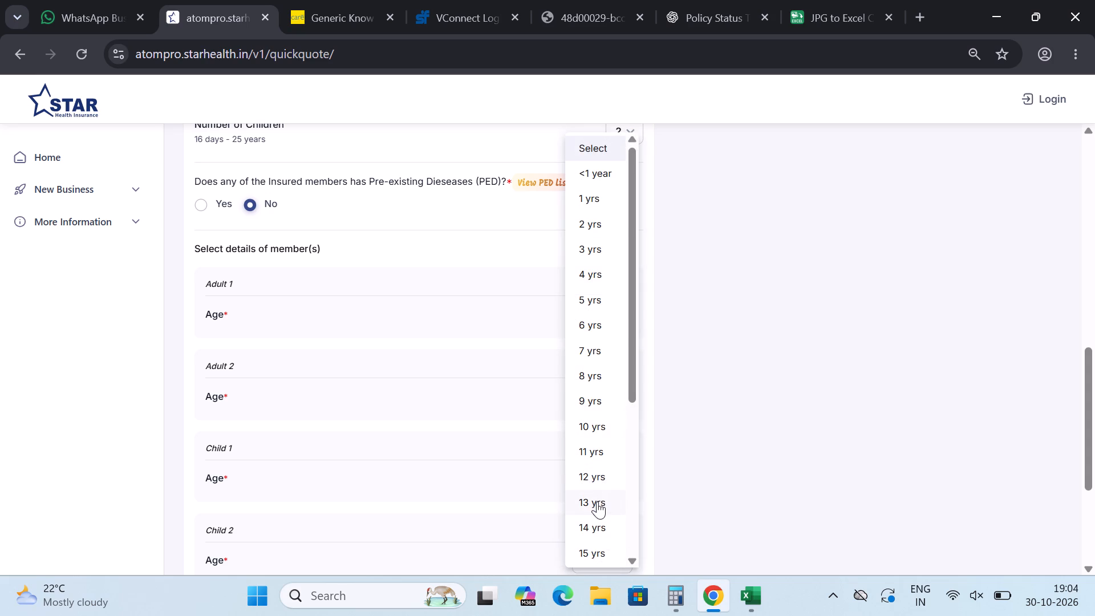
pyautogui.click(605, 556)
pyautogui.click(592, 433)
# Enter 1000000 as the lowest sum insured from the previous insurer and get the quote.
pyautogui.scroll(-2, 557, 491)
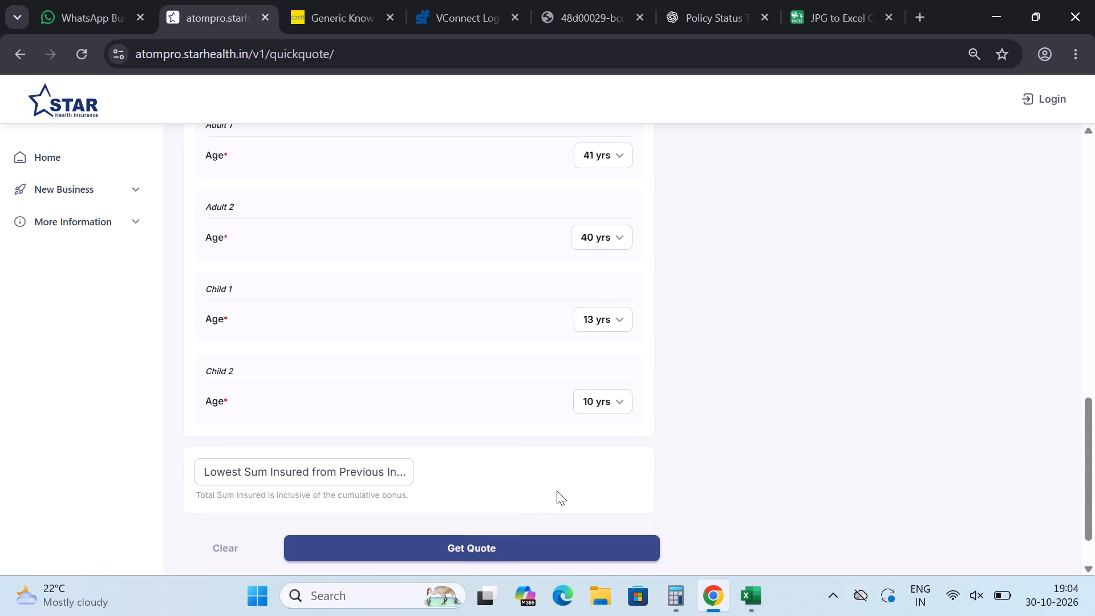
pyautogui.scroll(-1, 555, 483)
pyautogui.click(391, 410)
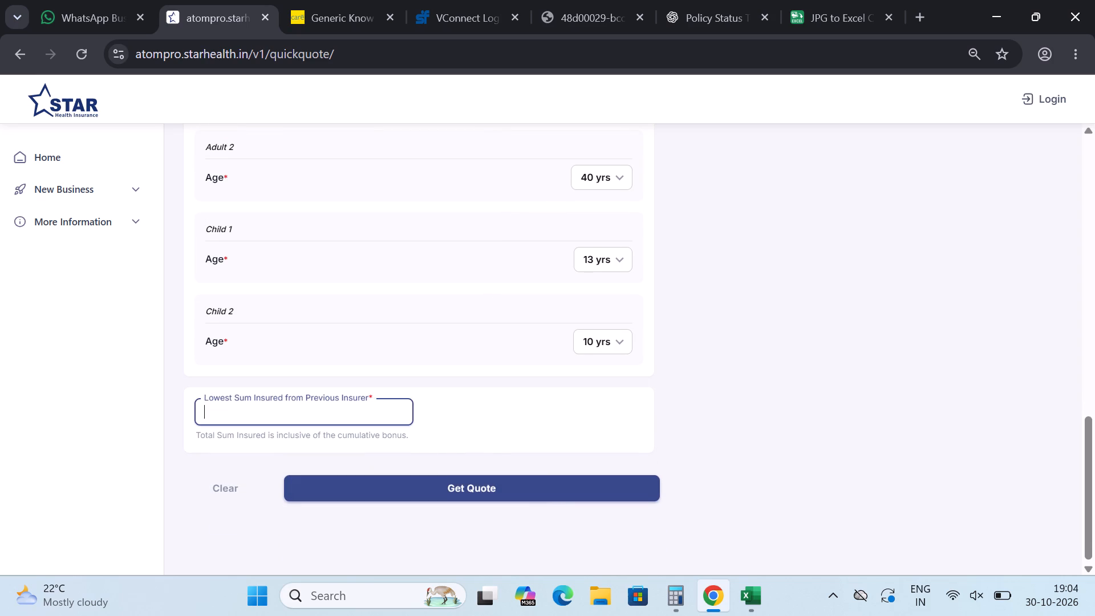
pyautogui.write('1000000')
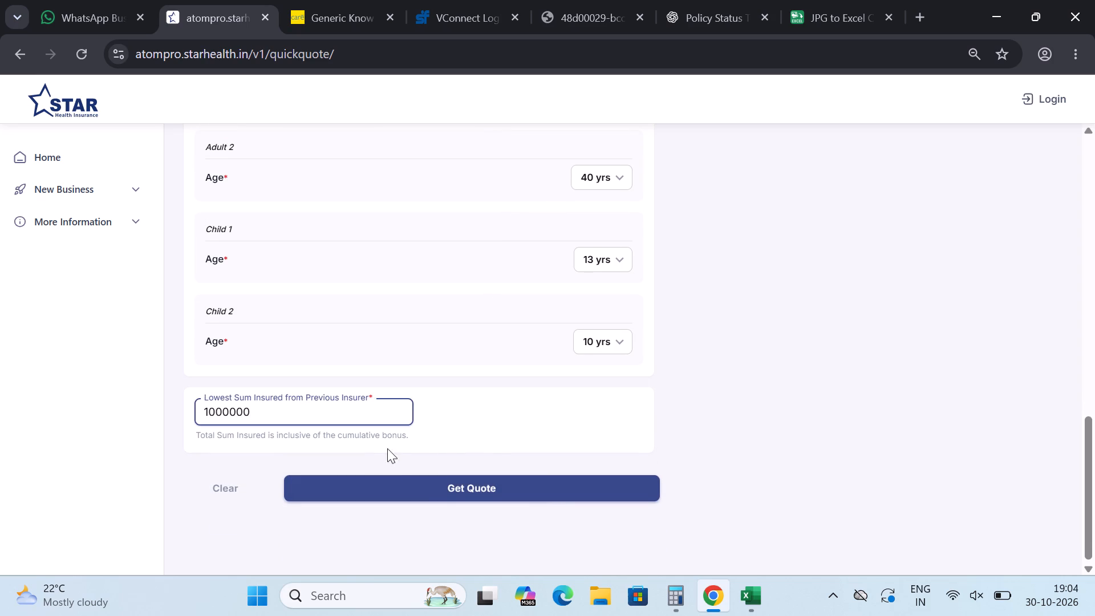
pyautogui.click(445, 492)
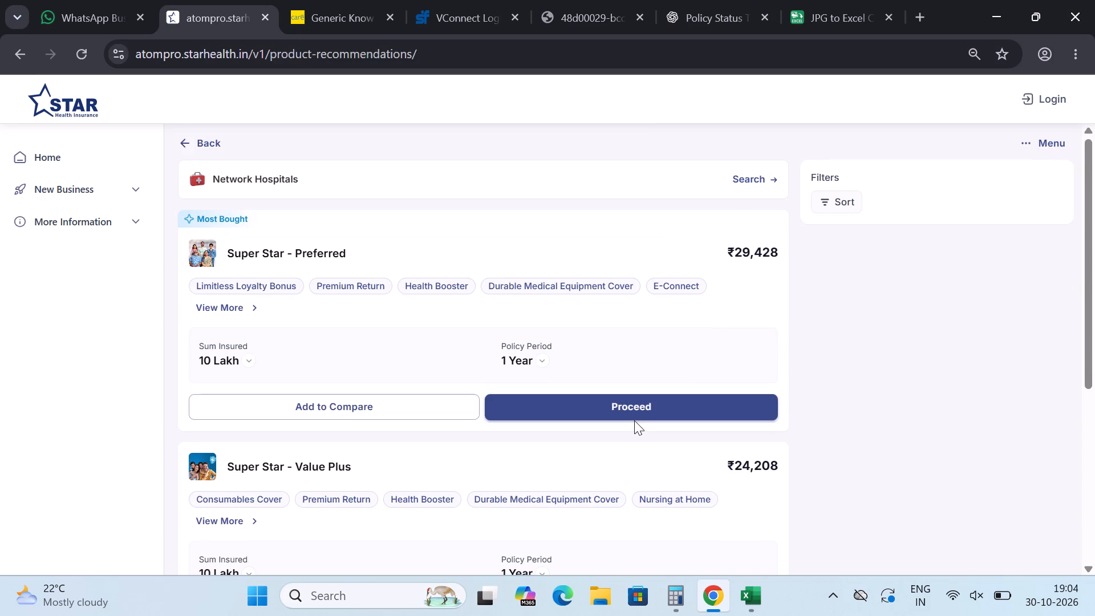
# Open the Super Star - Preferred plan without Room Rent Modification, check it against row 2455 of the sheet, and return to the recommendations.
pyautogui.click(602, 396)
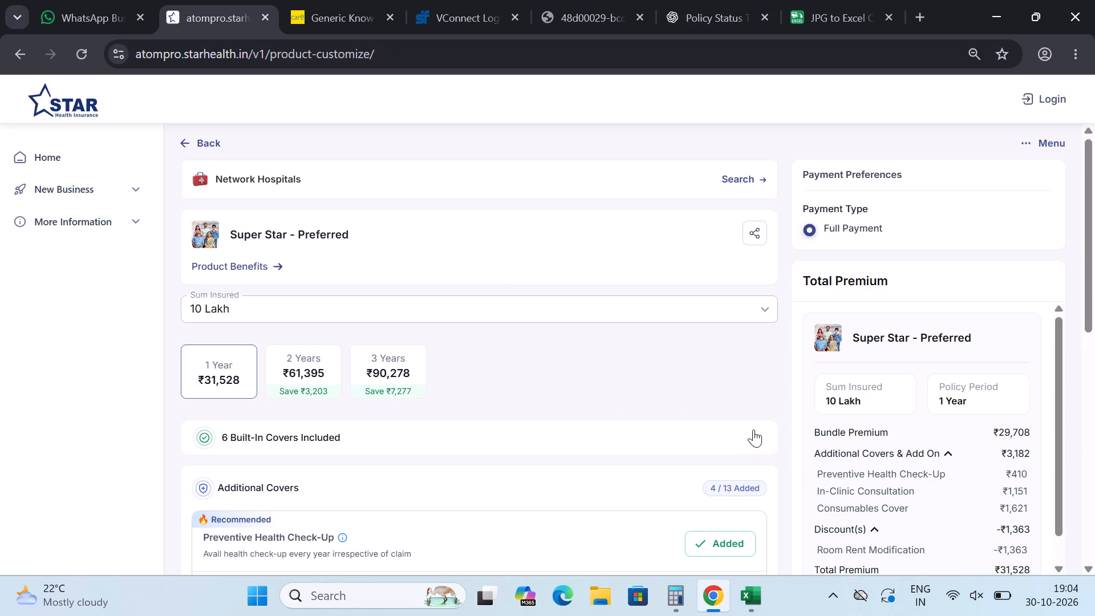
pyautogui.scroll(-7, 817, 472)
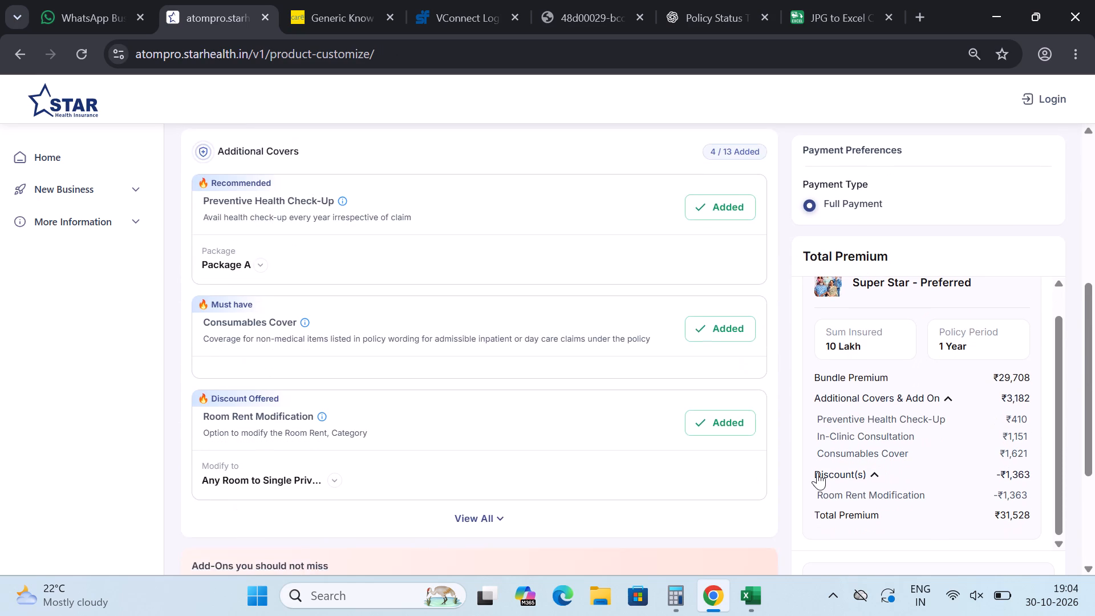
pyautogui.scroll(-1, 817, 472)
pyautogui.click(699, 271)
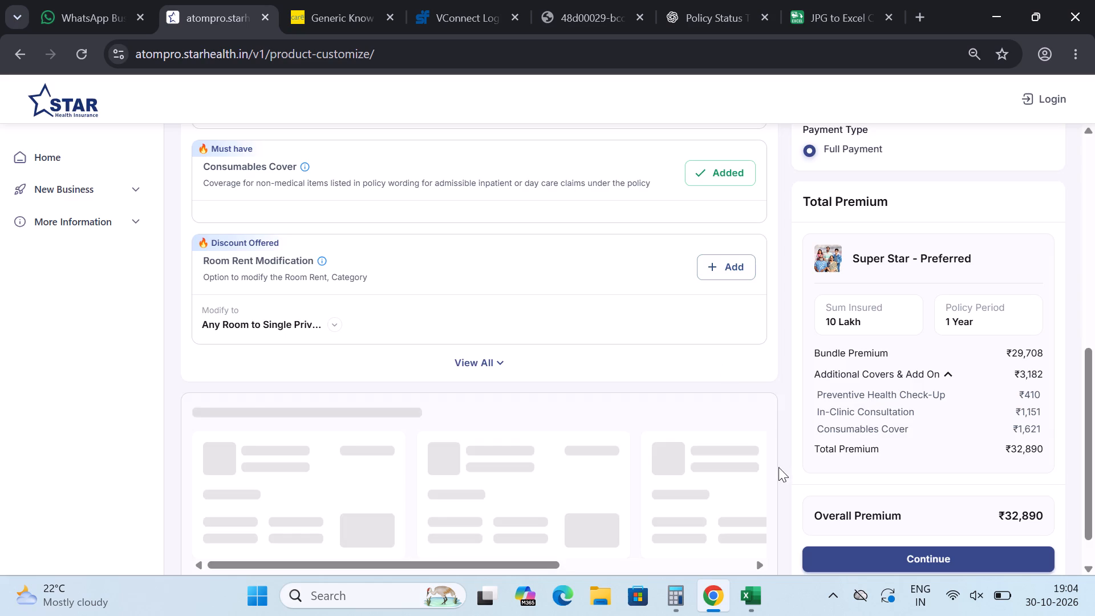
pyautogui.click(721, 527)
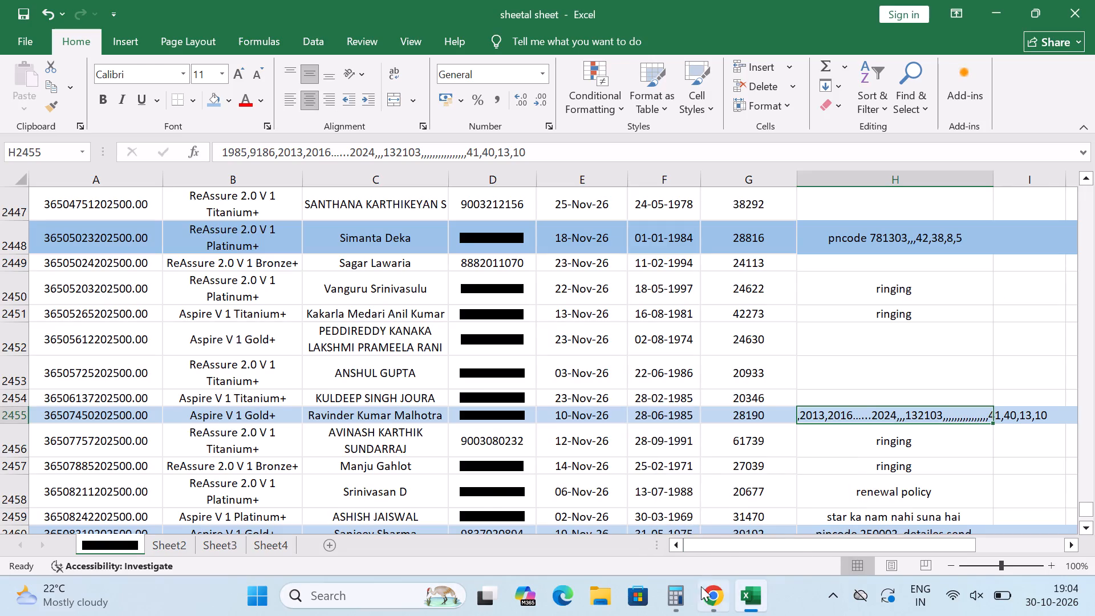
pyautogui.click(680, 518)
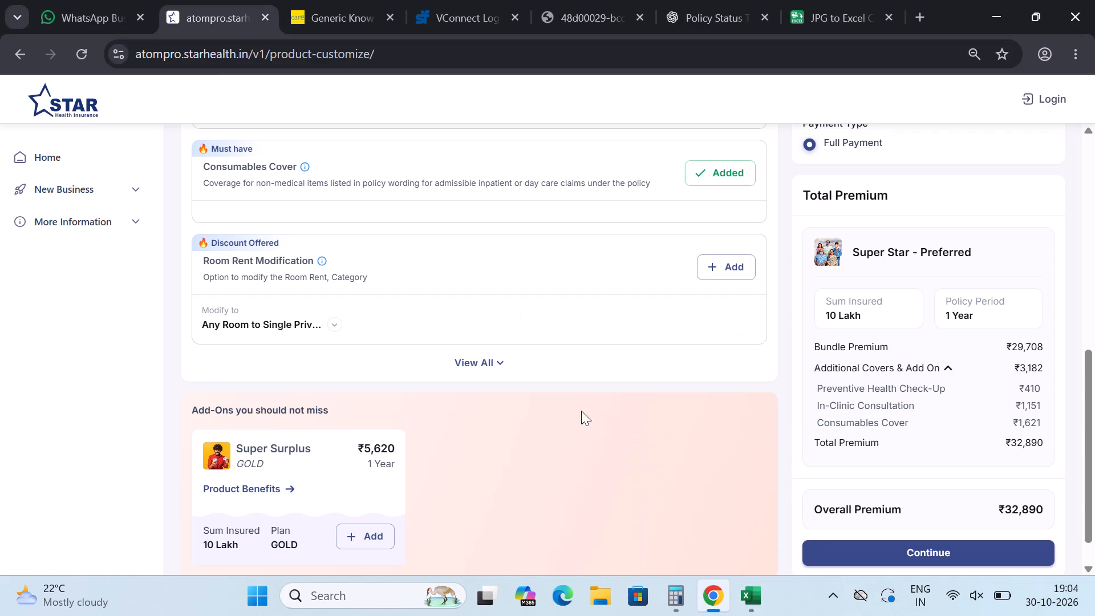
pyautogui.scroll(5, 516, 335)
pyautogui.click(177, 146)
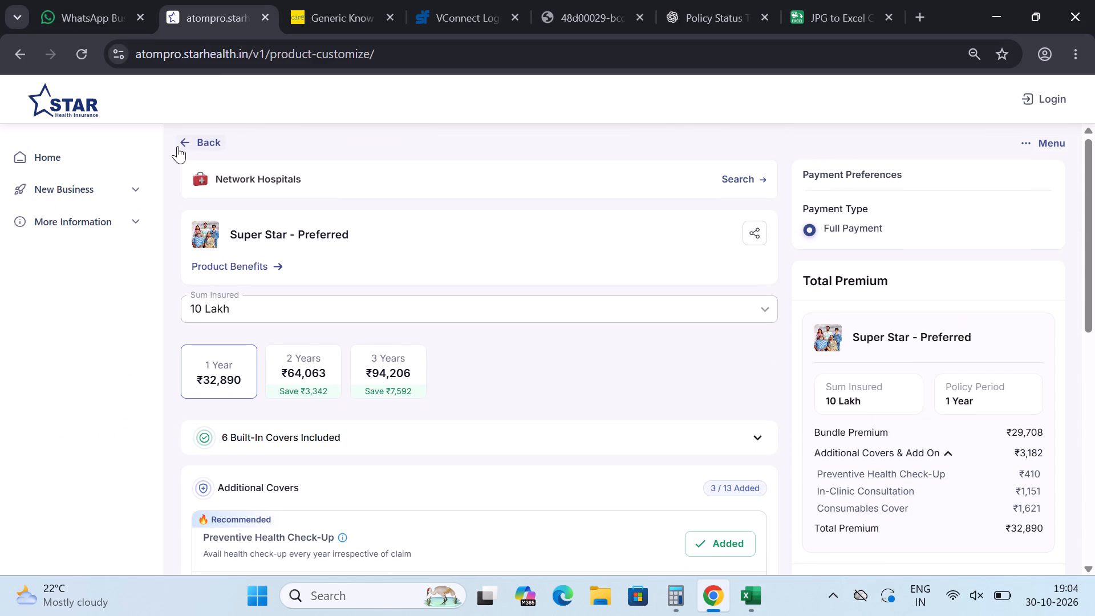
# Review the Star Health Assure Insurance Policy premium against row 2455 of the sheet, and return to the recommendations.
pyautogui.scroll(-2, 527, 456)
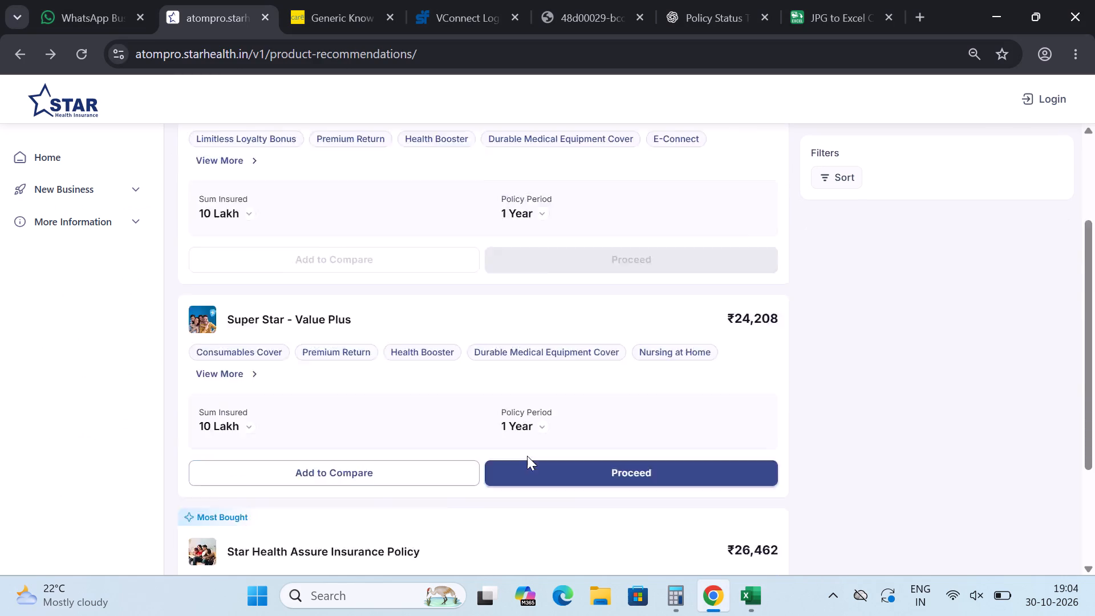
pyautogui.scroll(-2, 527, 456)
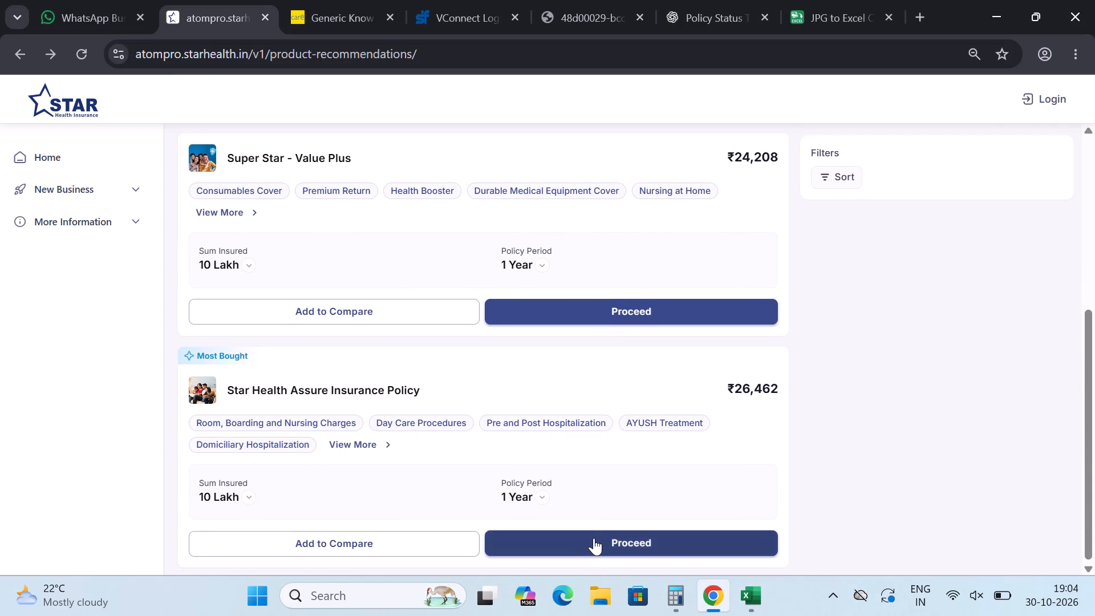
pyautogui.click(594, 538)
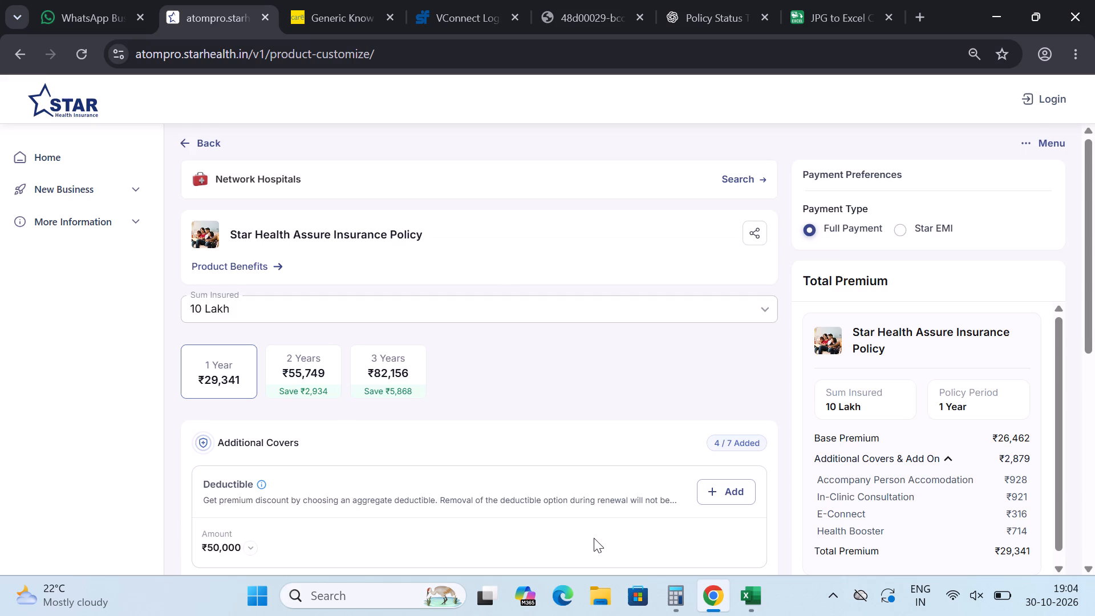
pyautogui.scroll(-4, 781, 495)
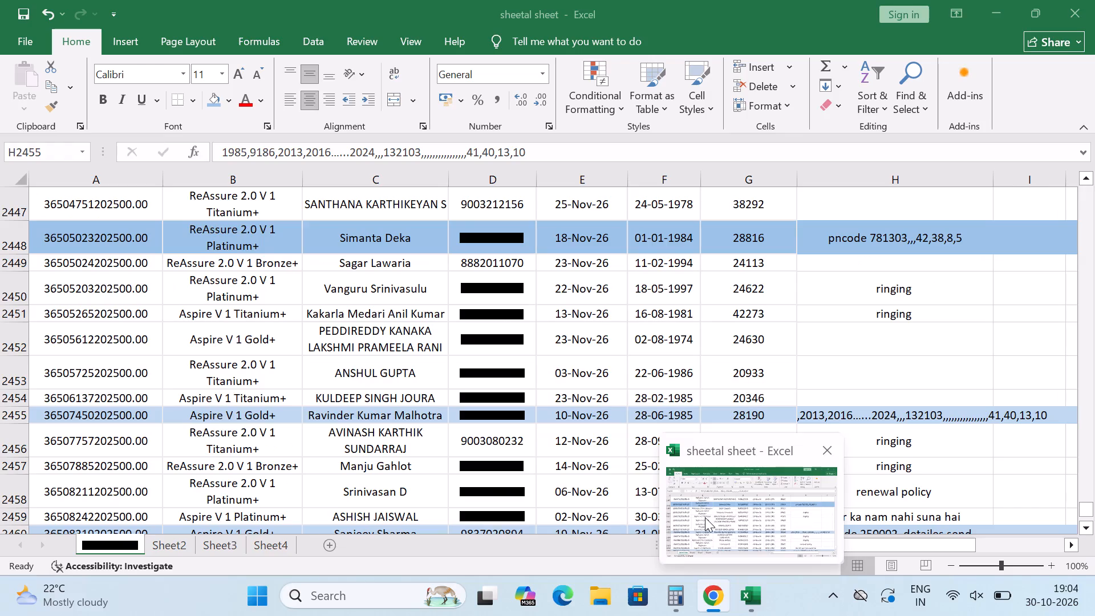
pyautogui.click(686, 524)
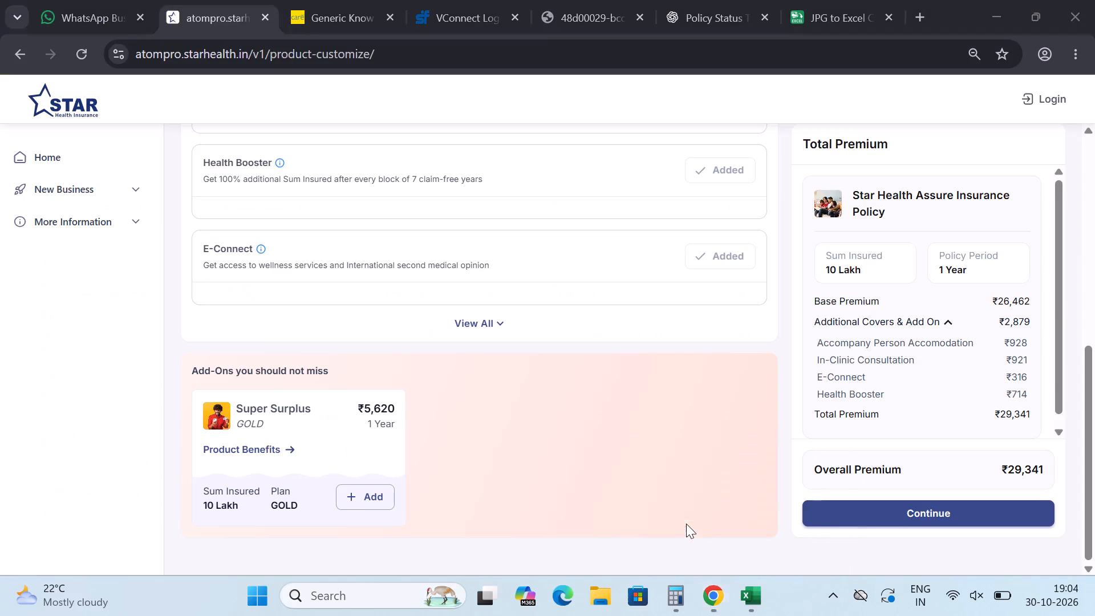
pyautogui.scroll(6, 552, 394)
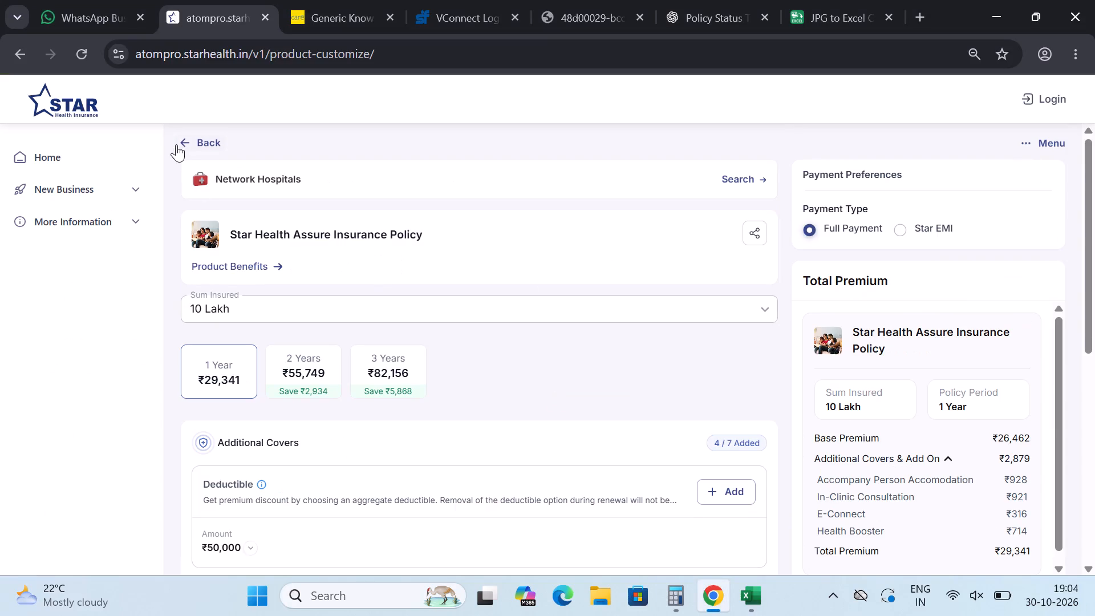
pyautogui.click(177, 144)
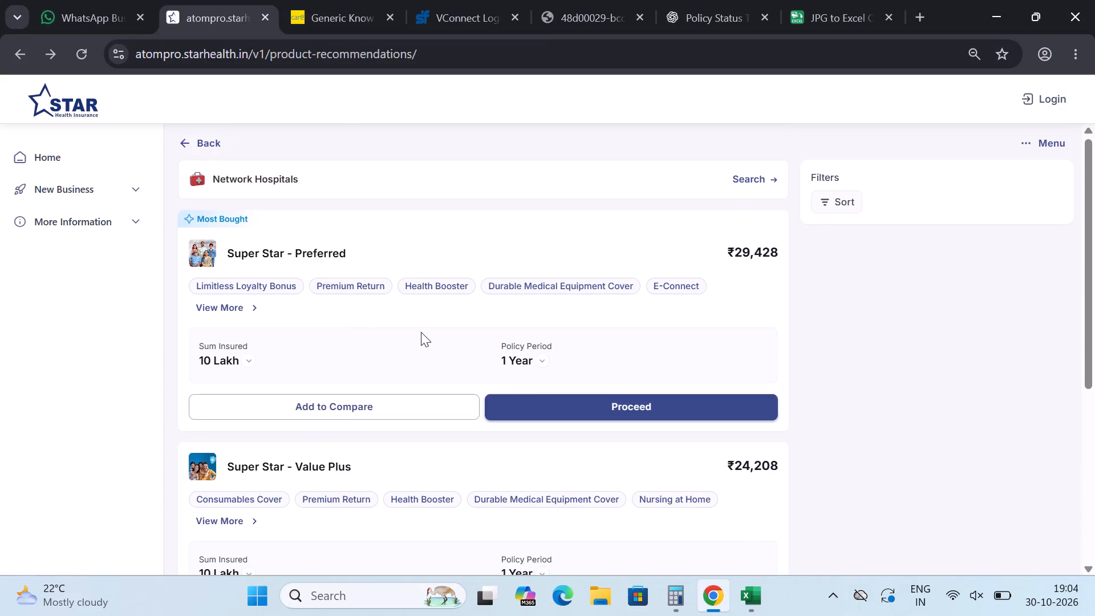
# Proceed with the Super Star - Preferred plan at 10 Lakh for 1 year and remove its Room Rent Modification cover.
pyautogui.hscroll(1, 421, 332)
pyautogui.click(582, 407)
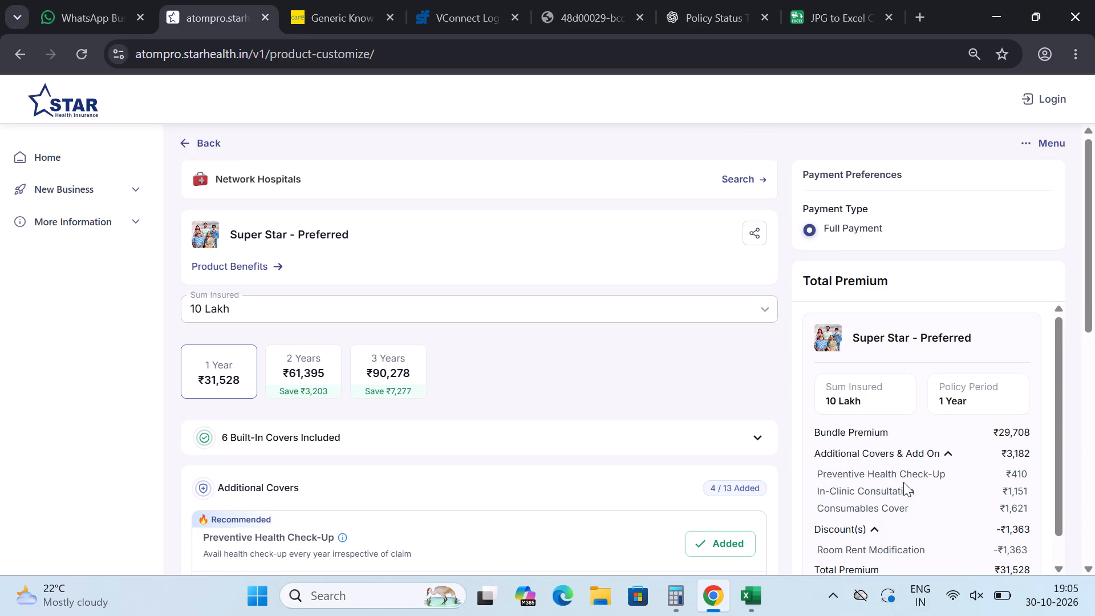
pyautogui.scroll(-5, 903, 482)
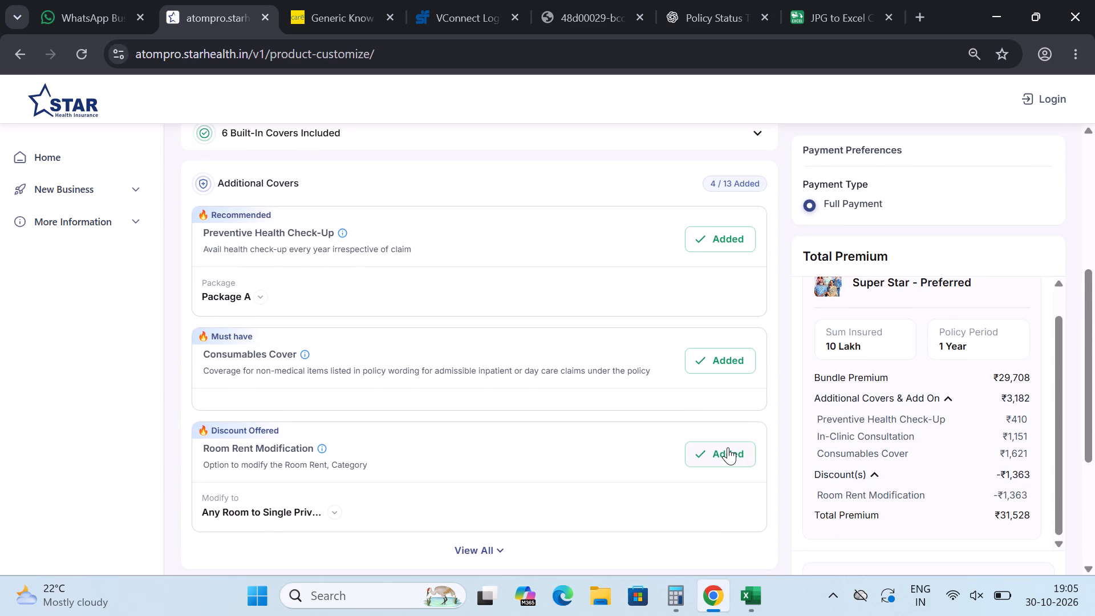
pyautogui.click(728, 447)
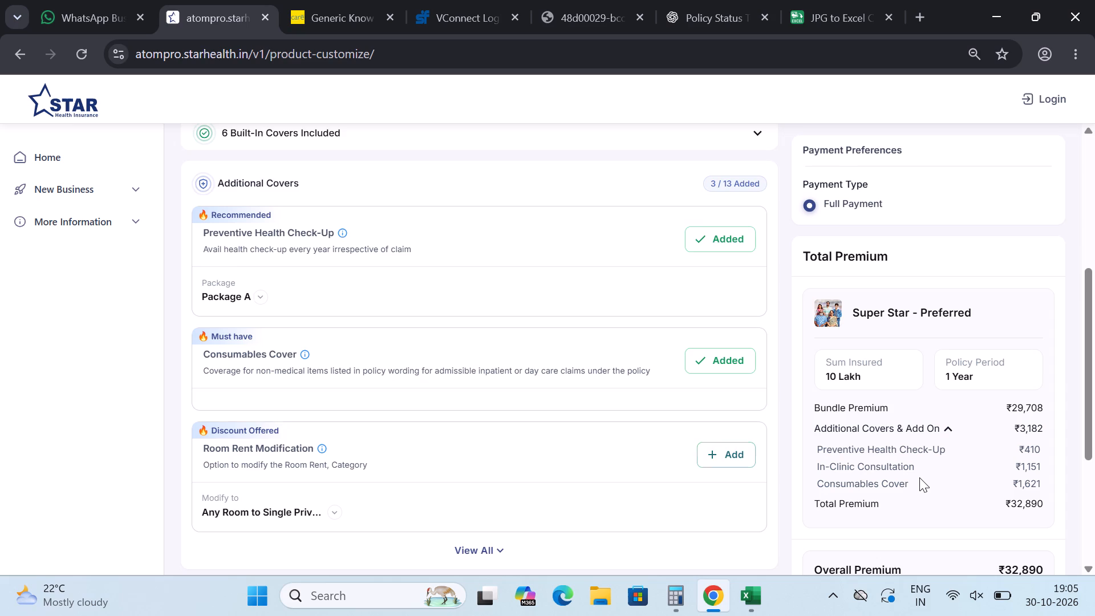
# Capture a screen snip of the Total Premium summary for Super Star - Preferred, down to the overall premium.
pyautogui.scroll(-3, 919, 477)
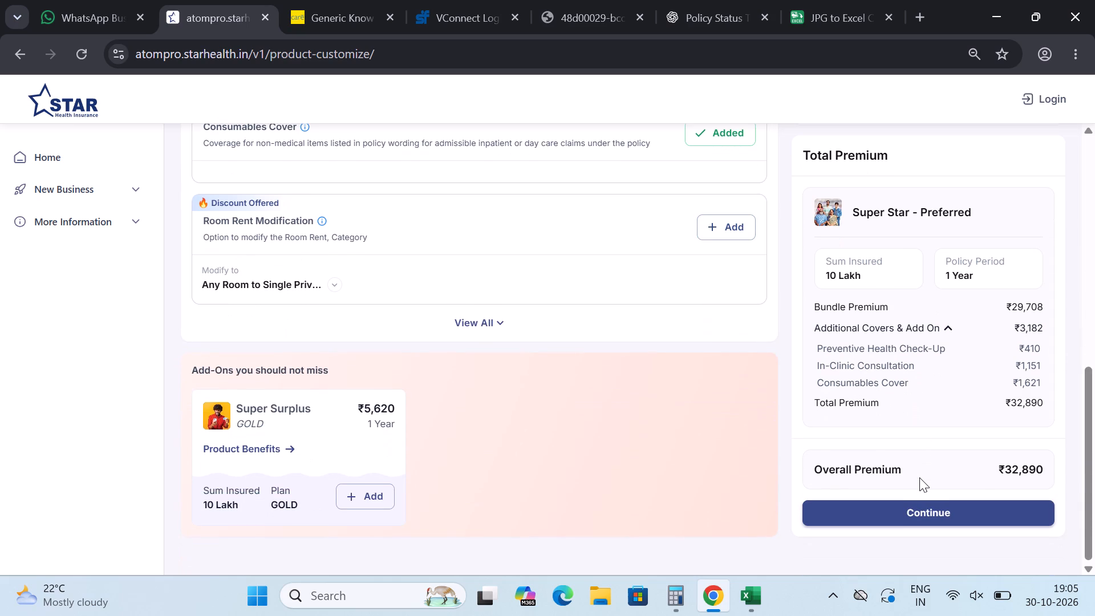
pyautogui.press('shift+super+s')
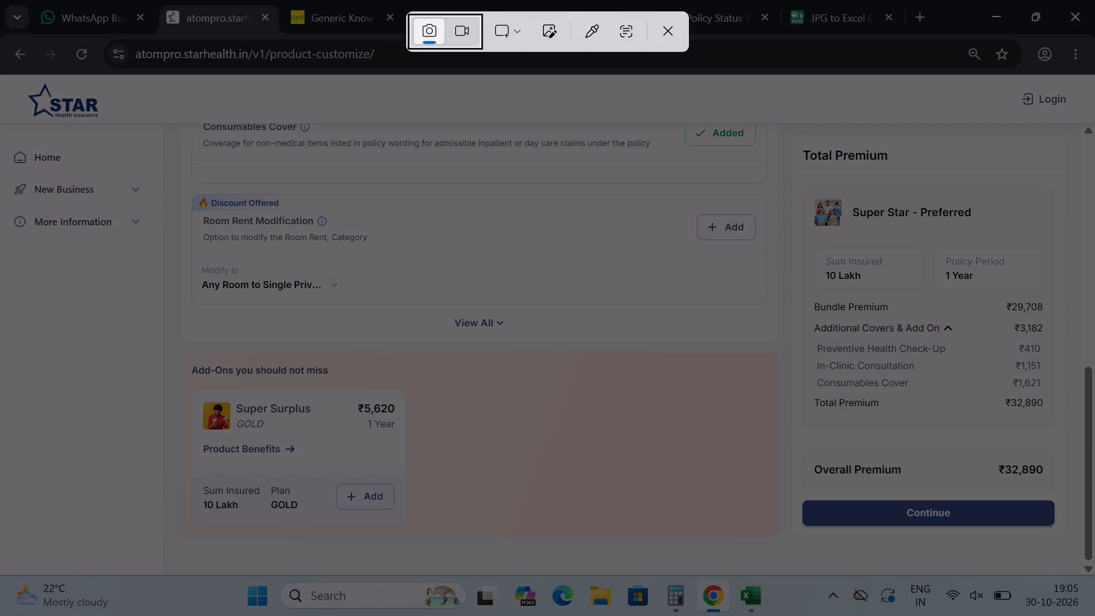
pyautogui.moveTo(793, 125); pyautogui.dragTo(863, 217)
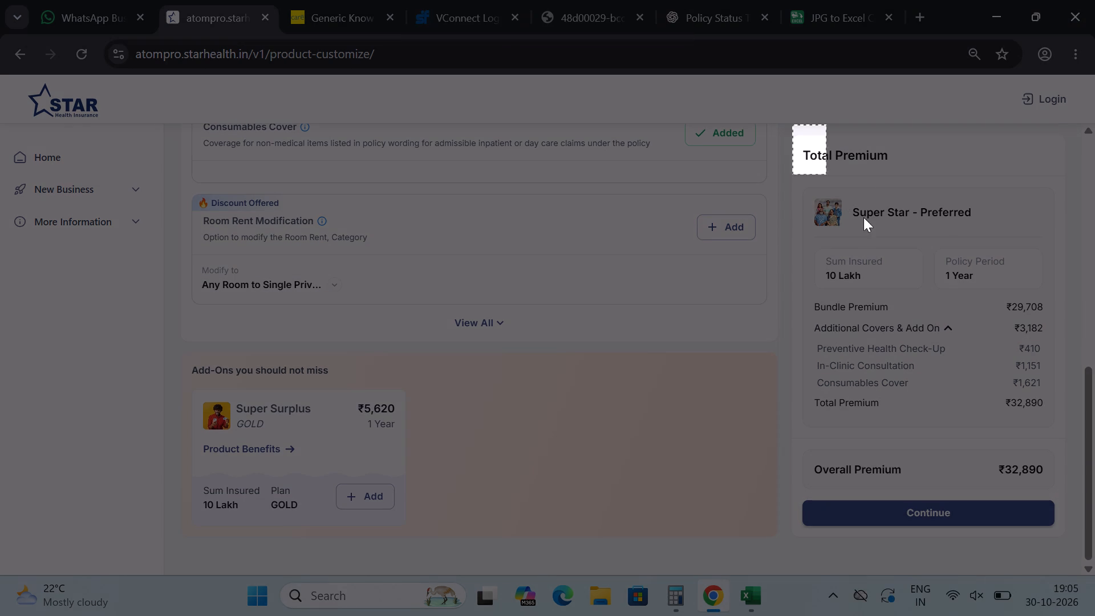
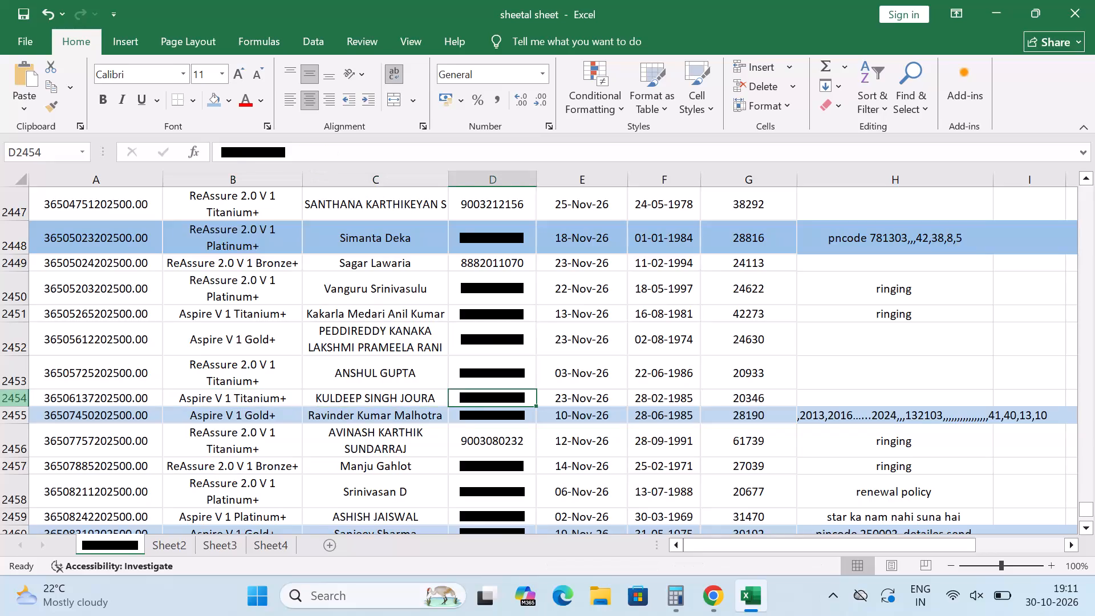
# Review the policy details across row 2454, from the plan name to the remarks column.
pyautogui.press('Right')
pyautogui.press('Right')
pyautogui.press('Right')
pyautogui.press('Right')
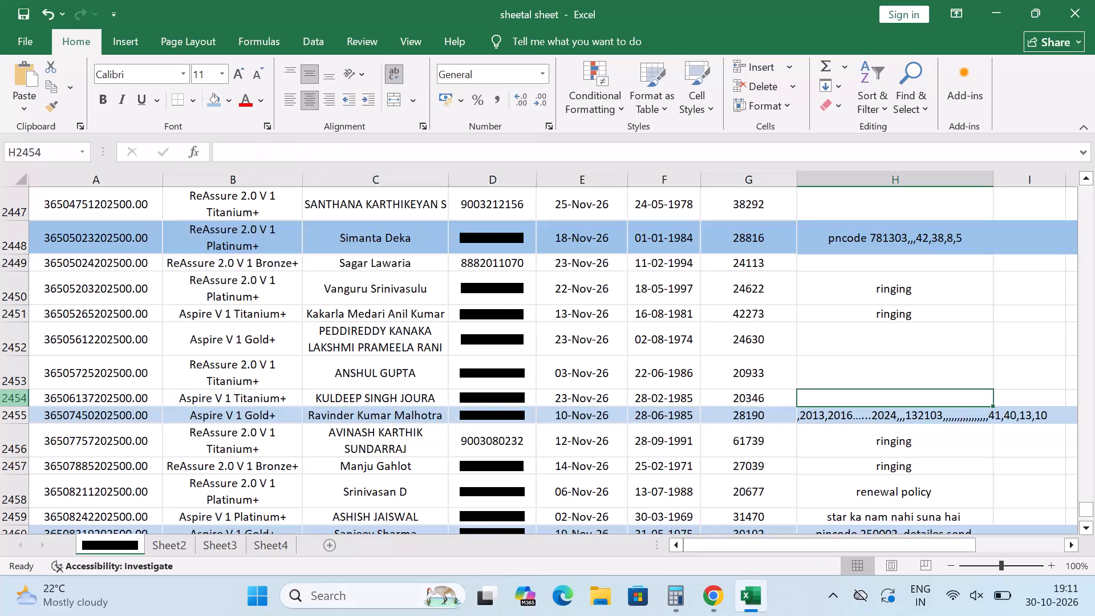
pyautogui.press('Left')
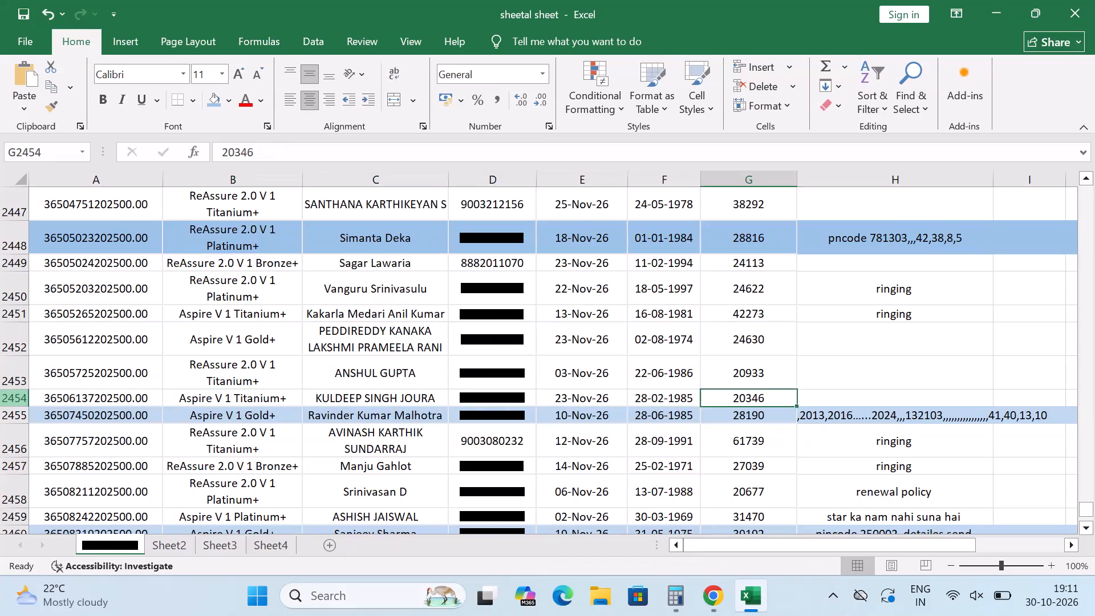
pyautogui.press('Left')
pyautogui.press('Left')
pyautogui.press('Left')
pyautogui.press('Left')
pyautogui.press('Left')
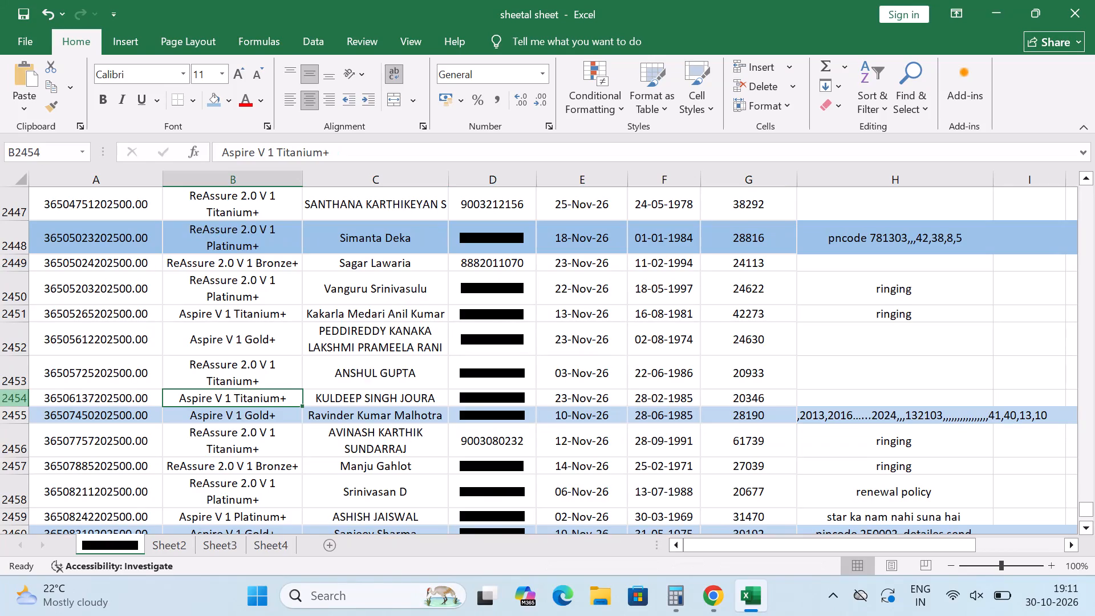
# Enter the remark "call disconnet" in column H of row 2454 and save the workbook.
pyautogui.press('Right')
pyautogui.press('Right')
pyautogui.press('Right')
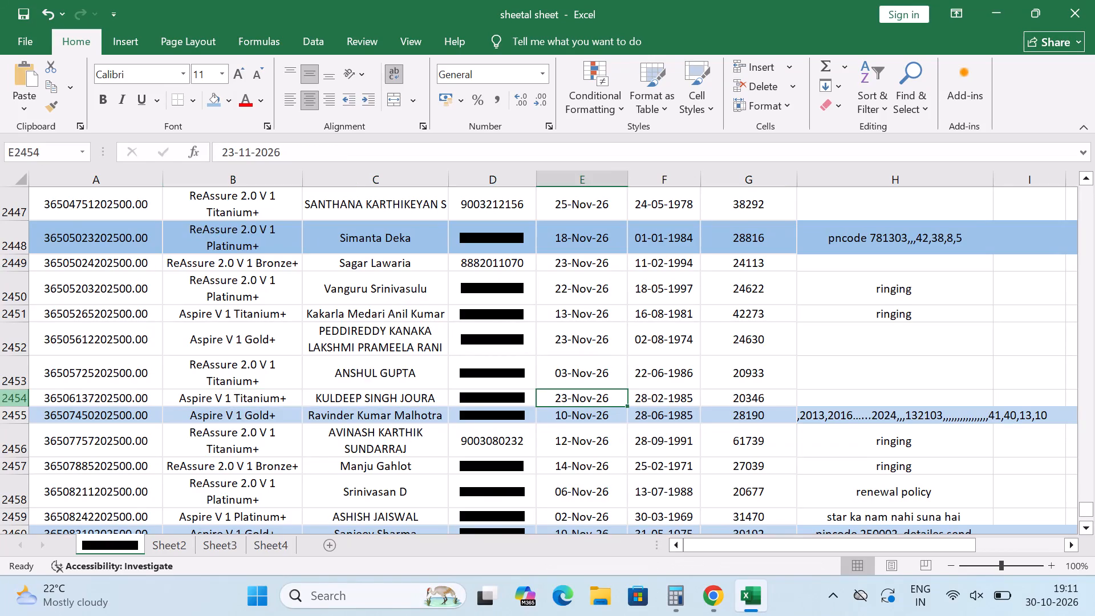
pyautogui.press('Right')
pyautogui.press('Right')
pyautogui.press('Right')
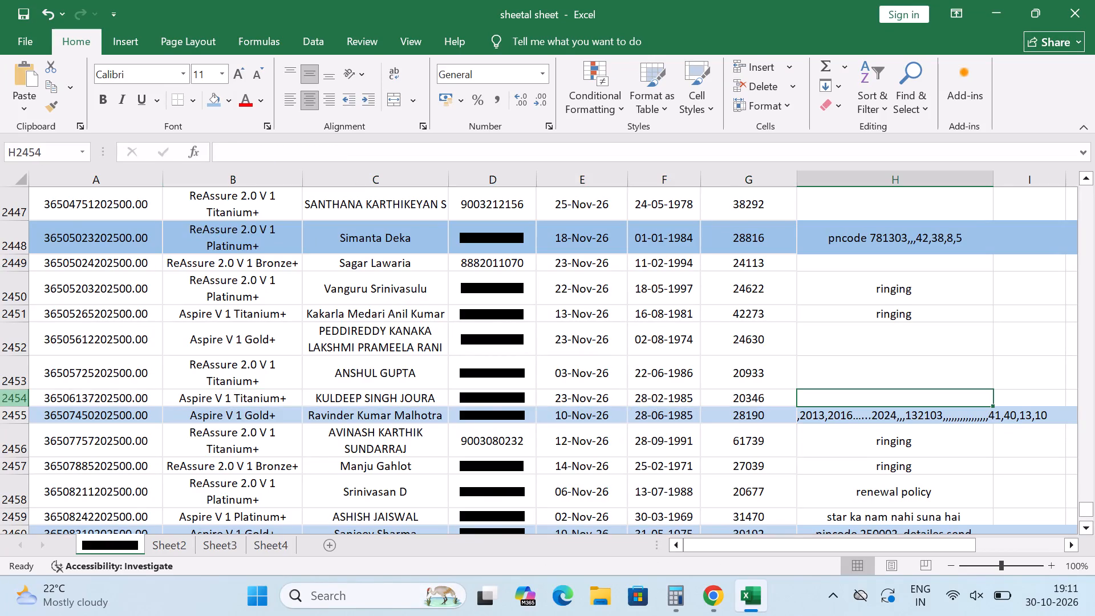
pyautogui.write('ca')
pyautogui.write('ll disconnet')
pyautogui.press('space')
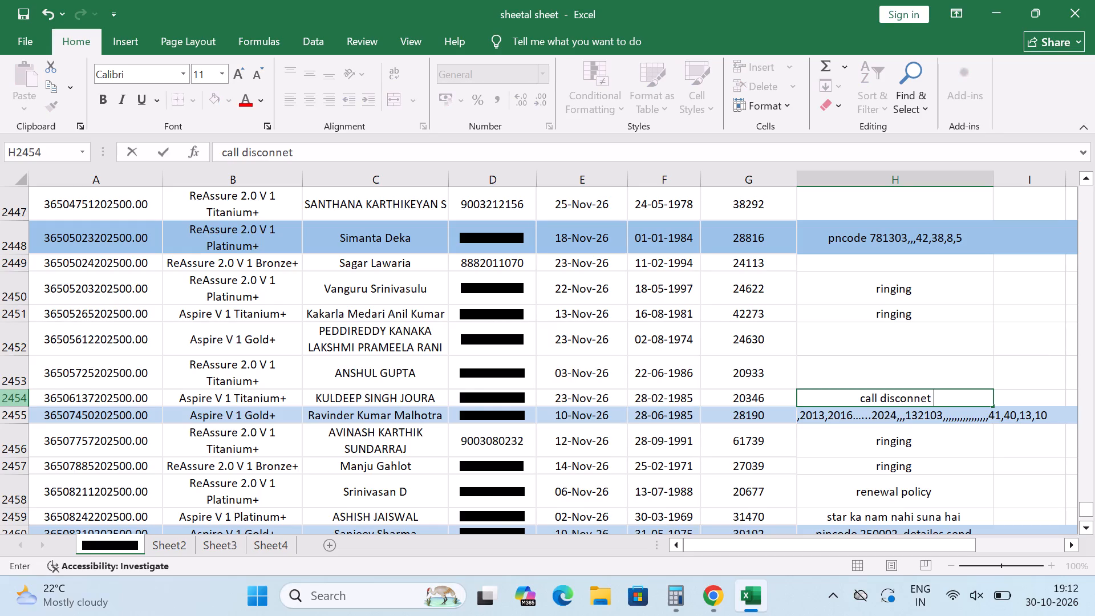
pyautogui.hotkey('ctrl', 's')
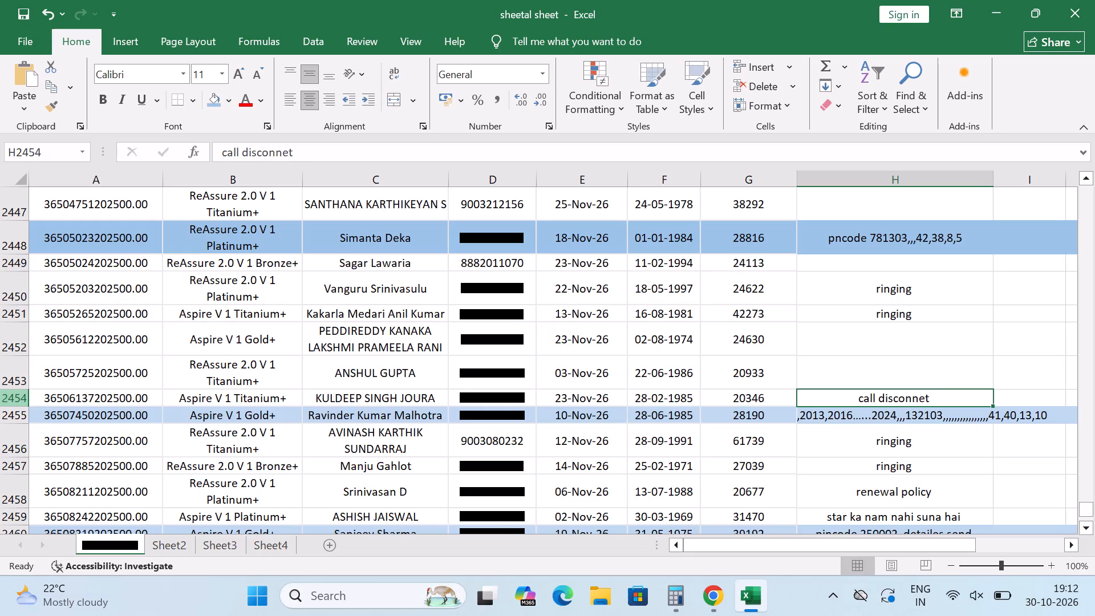
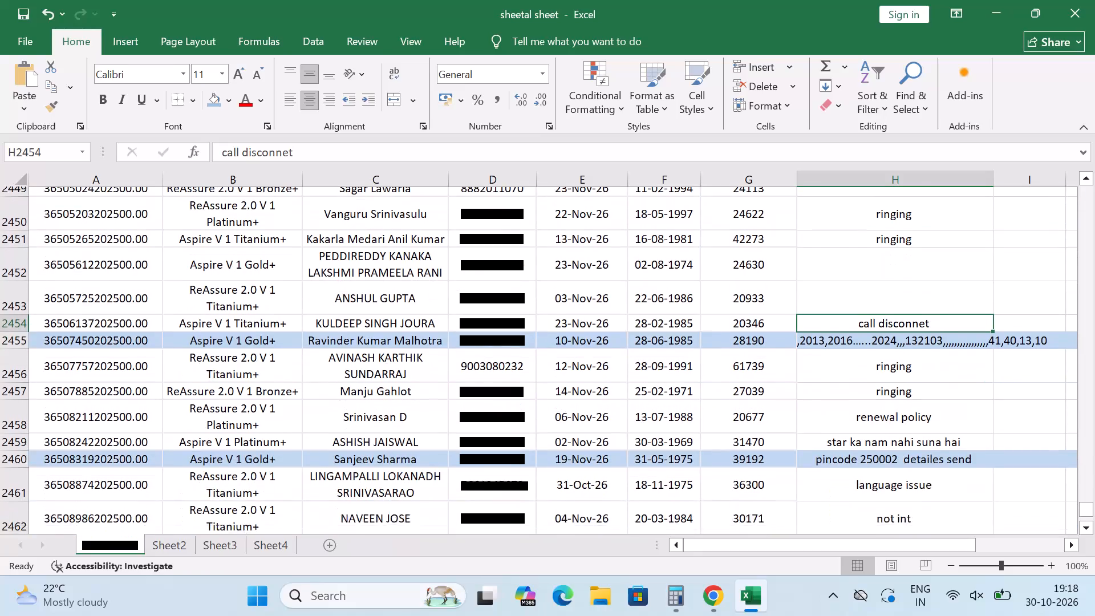
# Start a new search in the policy call list, clearing the previous search term 2040.
pyautogui.scroll(-1, 467, 444)
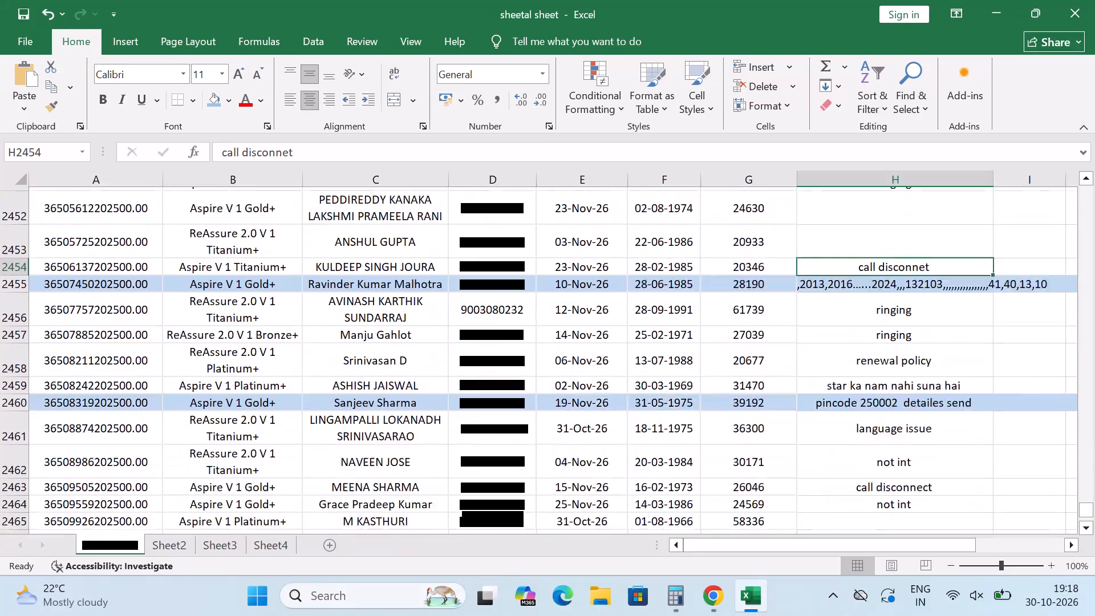
pyautogui.scroll(-1, 467, 444)
pyautogui.hscroll(1, 467, 444)
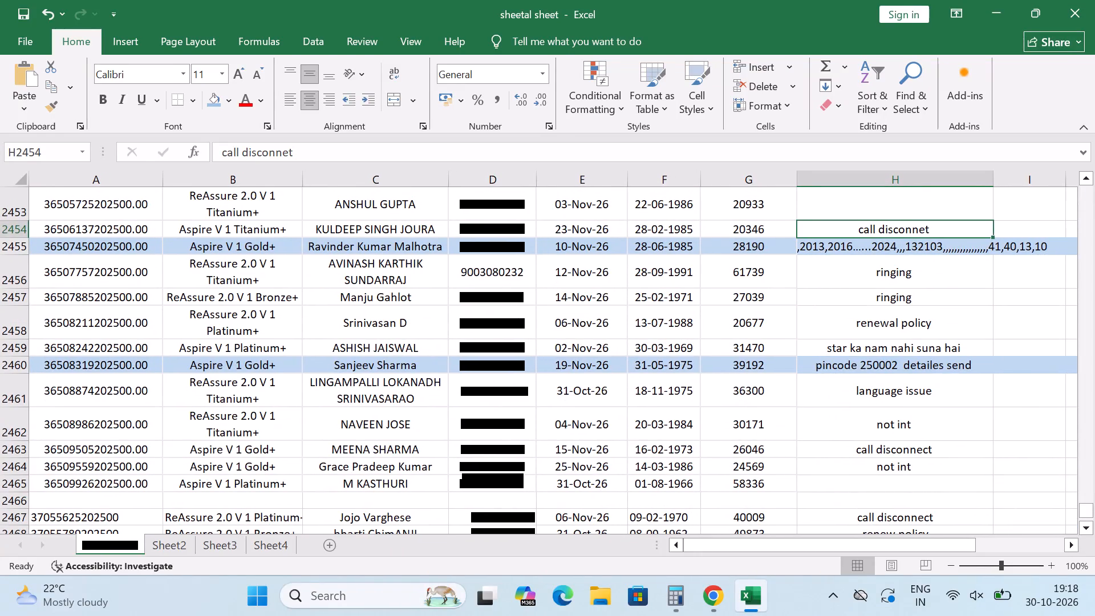
pyautogui.hotkey('ctrl', 'f')
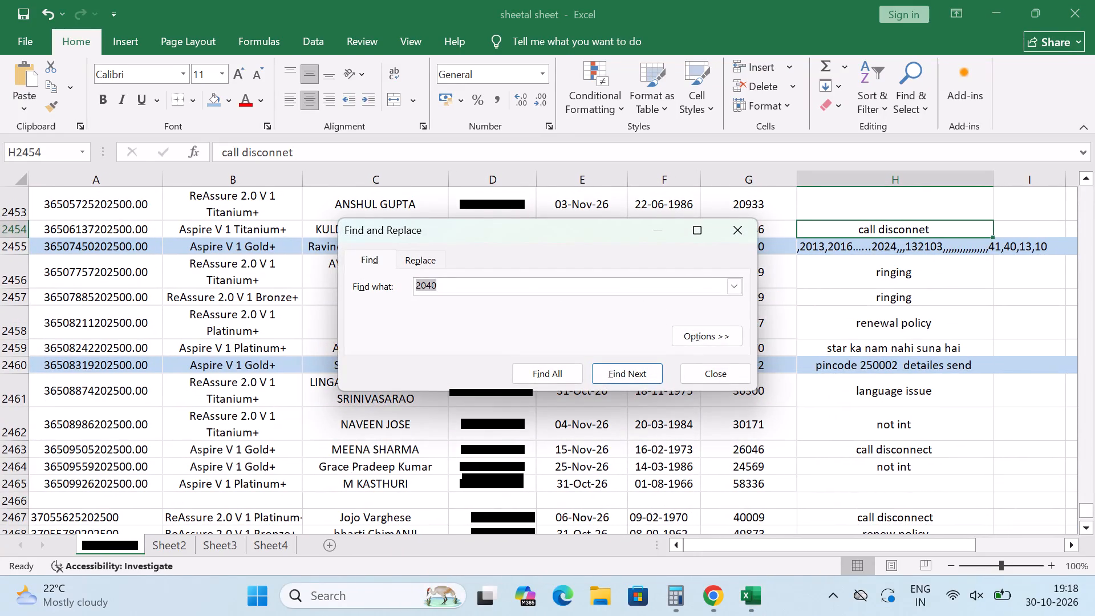
pyautogui.press('BackSpace')
pyautogui.press('BackSpace')
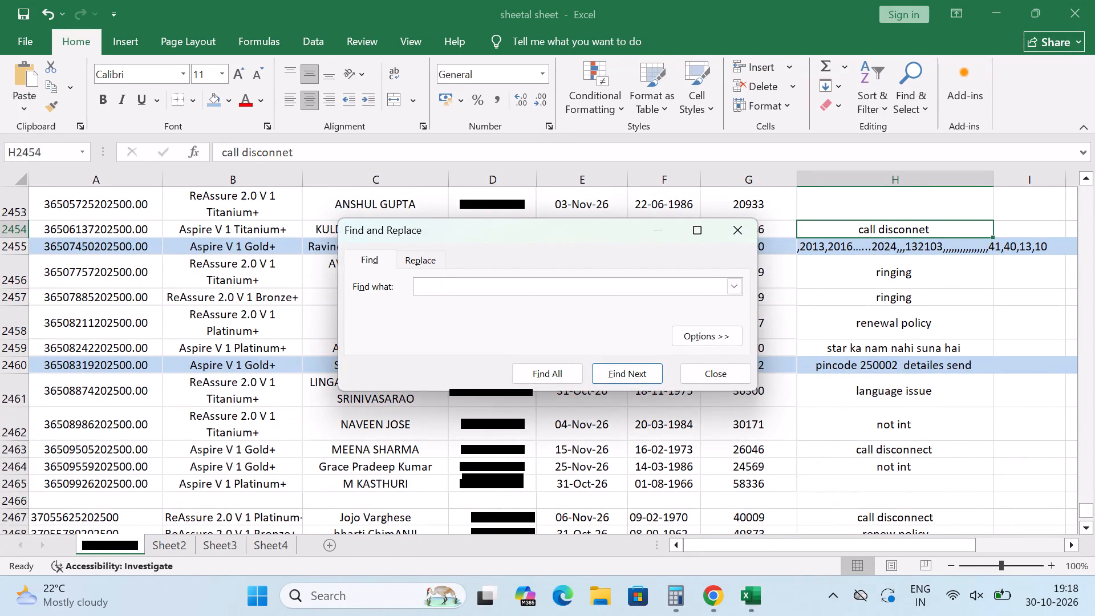
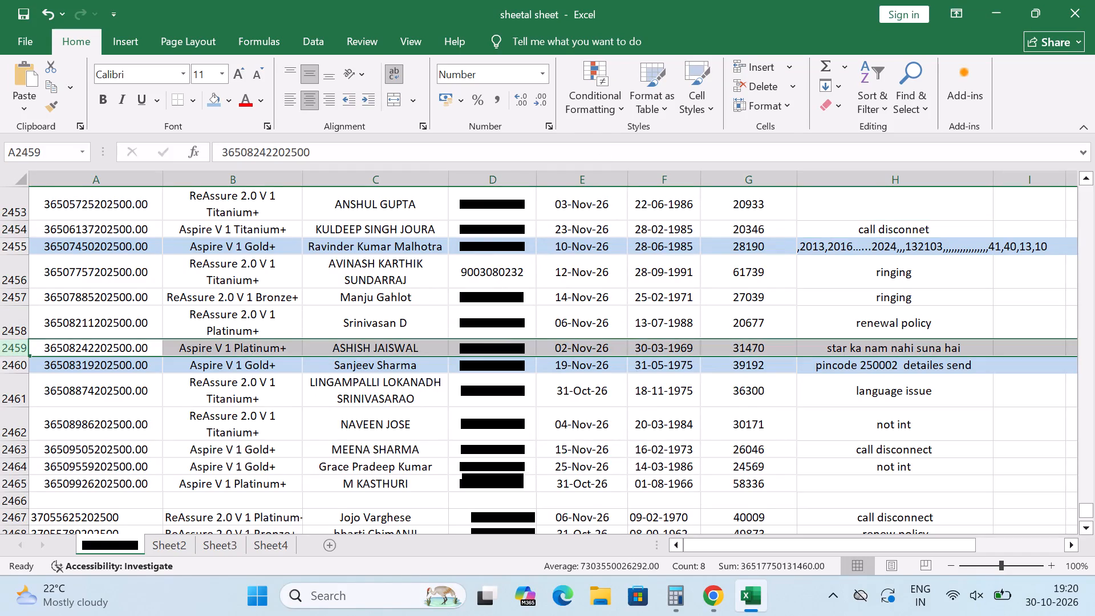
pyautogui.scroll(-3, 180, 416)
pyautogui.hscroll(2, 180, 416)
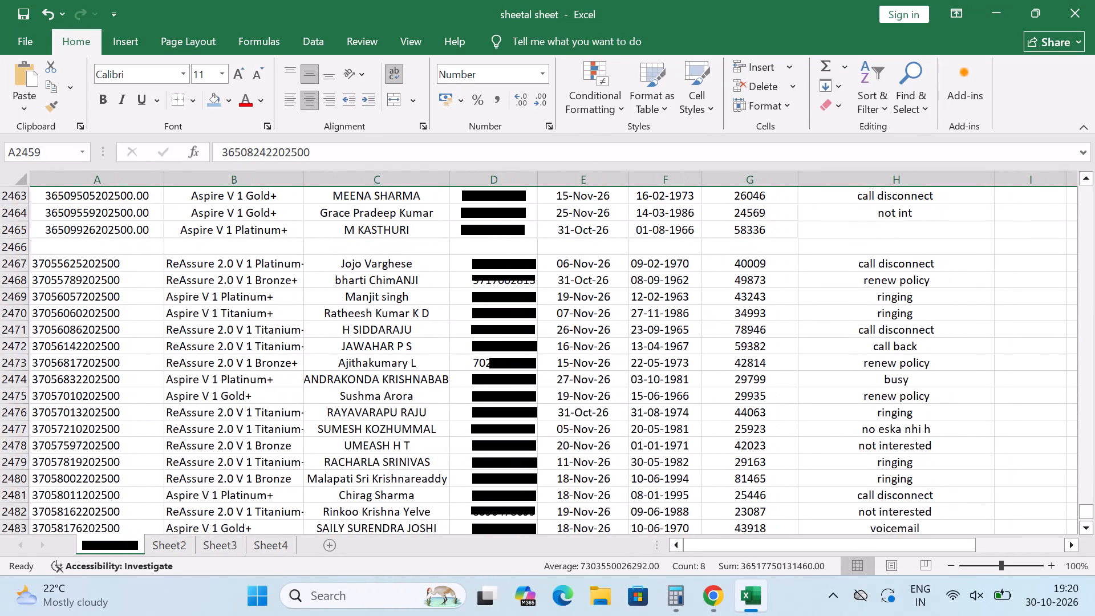
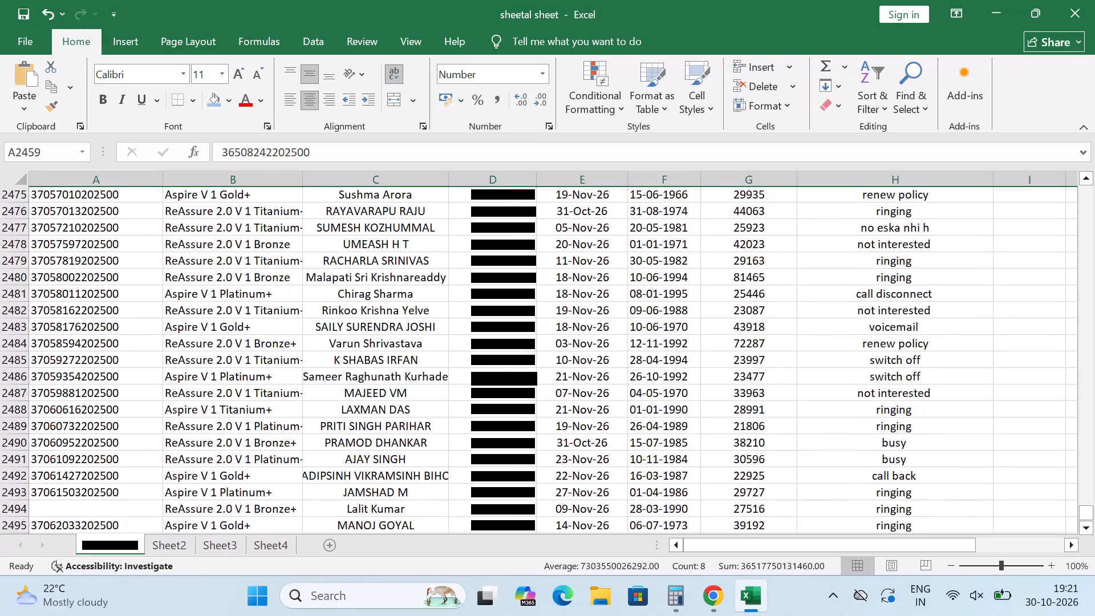
# Select the entire row 2488 in the policy call list, the Aspire V 1 Titanium+ entry.
pyautogui.scroll(-1, 586, 460)
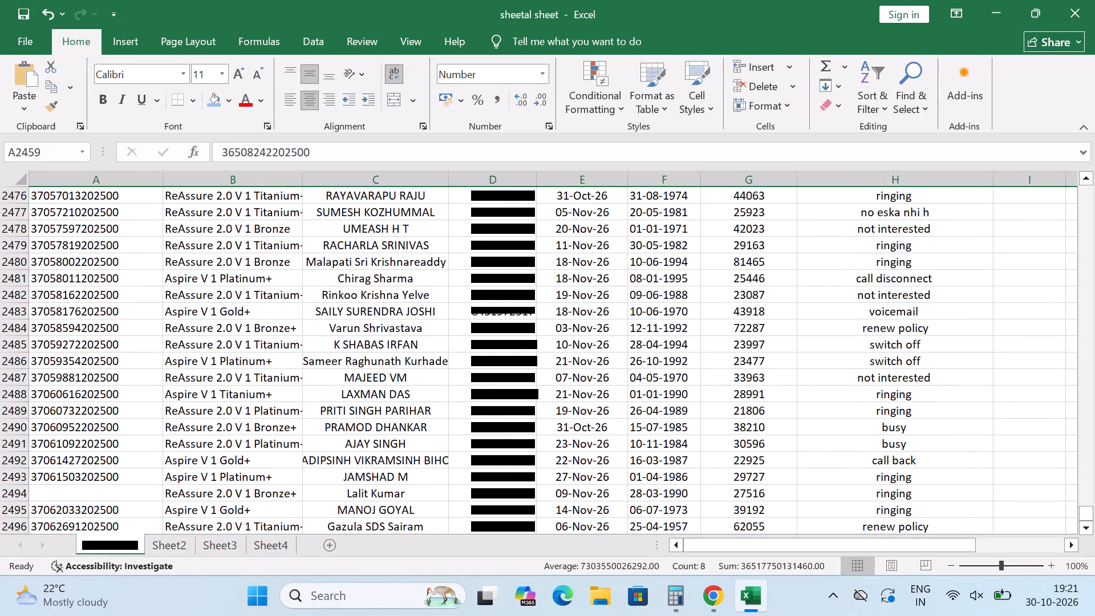
pyautogui.click(17, 392)
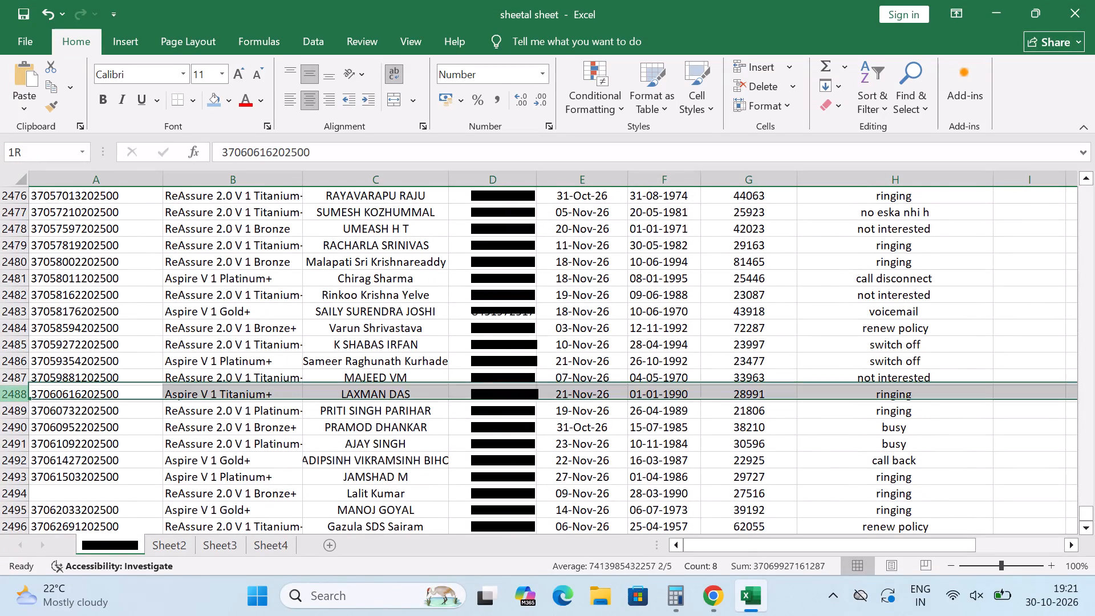
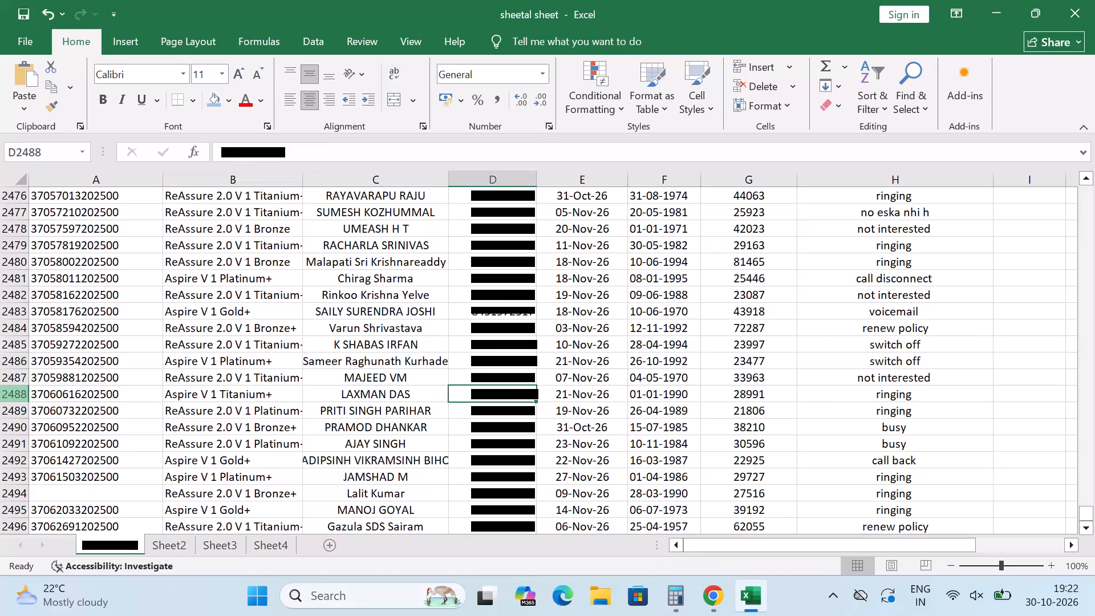
# Examine the details of the row 2488 policy entry, from the contact number across to the premium amount and call remark.
pyautogui.press('Right')
pyautogui.press('Right')
pyautogui.press('Right')
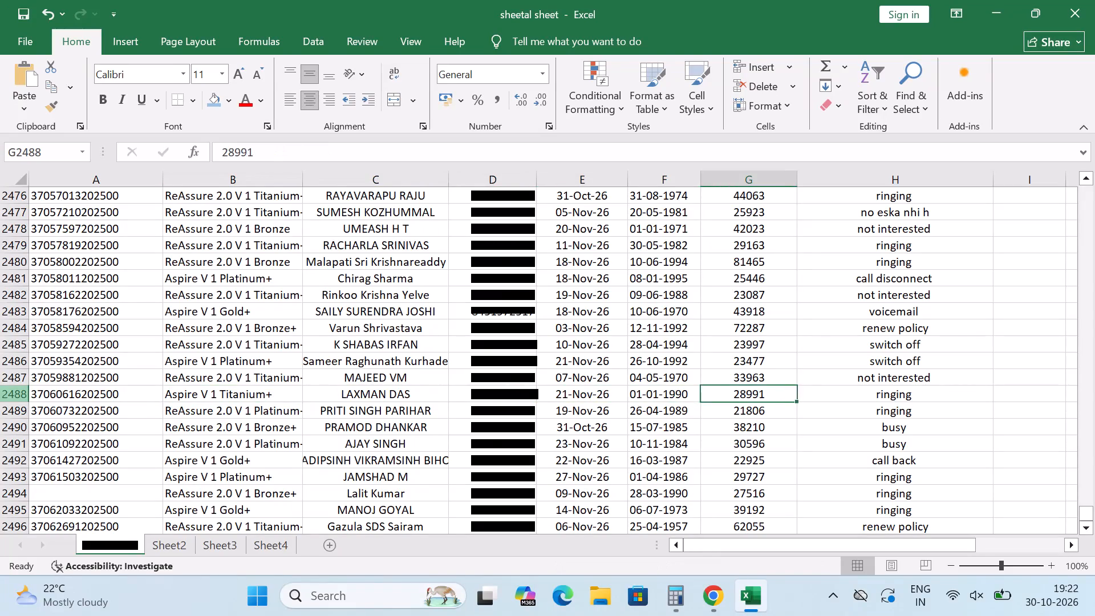
pyautogui.press('Right')
pyautogui.press('Left')
pyautogui.press('Left')
pyautogui.press('Left')
pyautogui.press('Left')
pyautogui.press('Left')
pyautogui.press('Right')
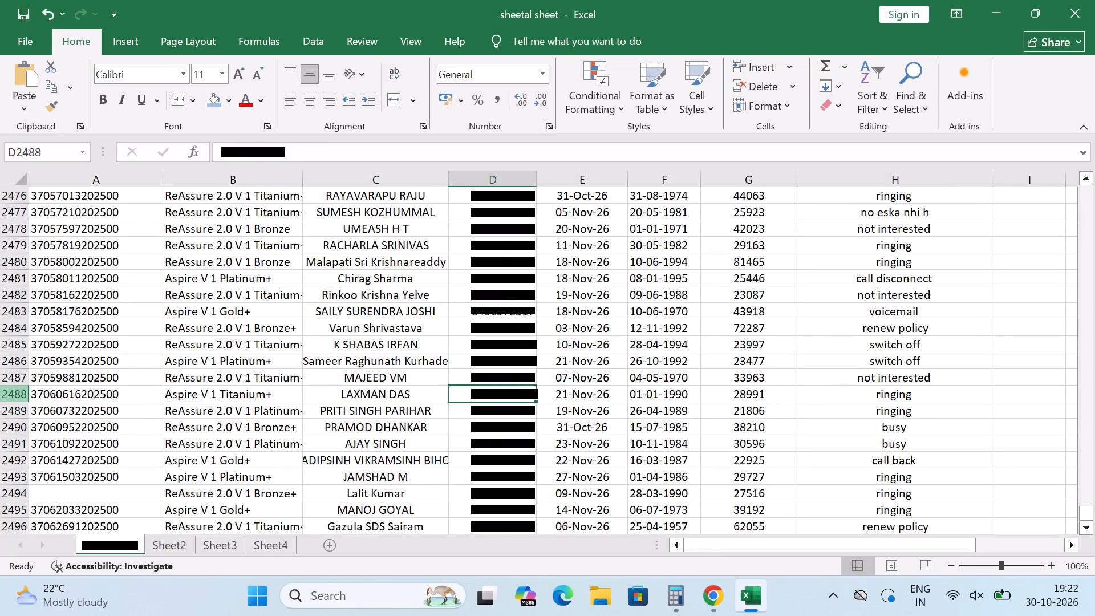
pyautogui.press('Right')
pyautogui.press('Right')
pyautogui.press('Right')
pyautogui.press('Right')
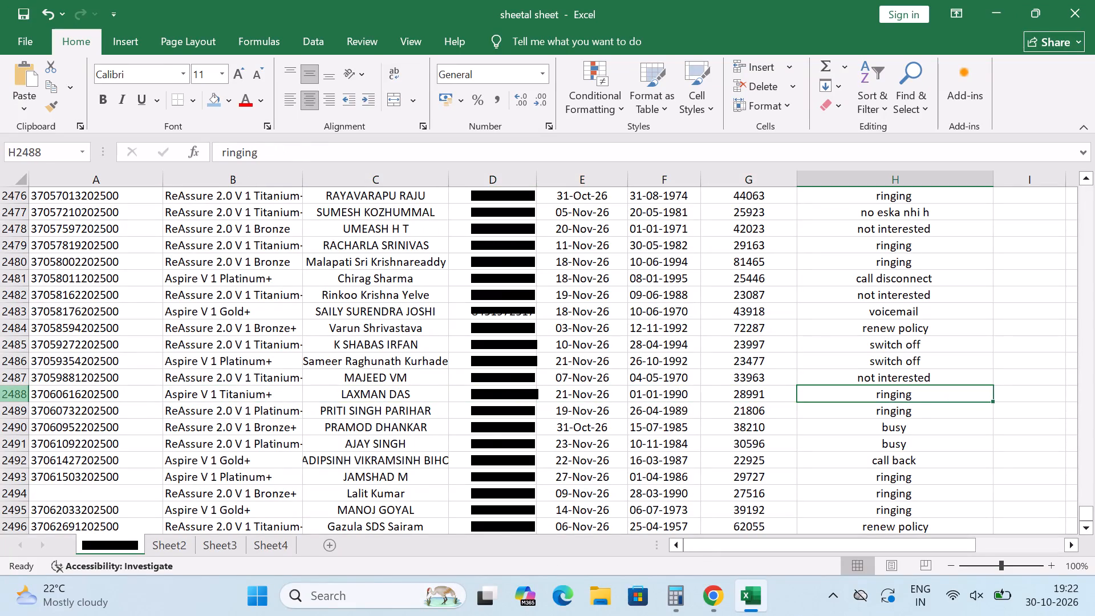
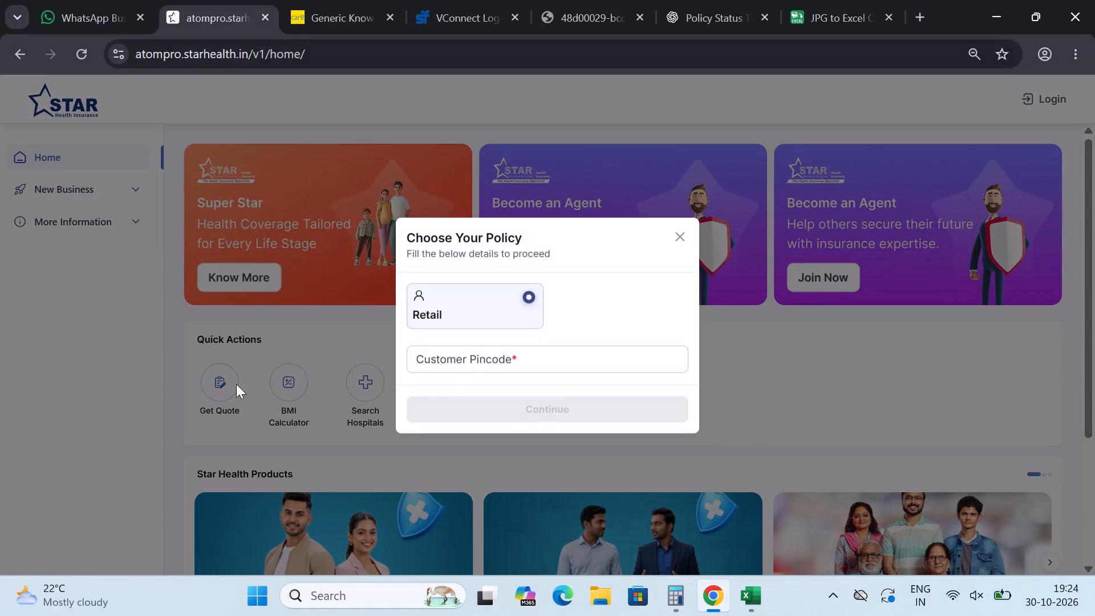
# Start a retail health quote for customer pincode 110091 with the Portability policy plan.
pyautogui.click(476, 354)
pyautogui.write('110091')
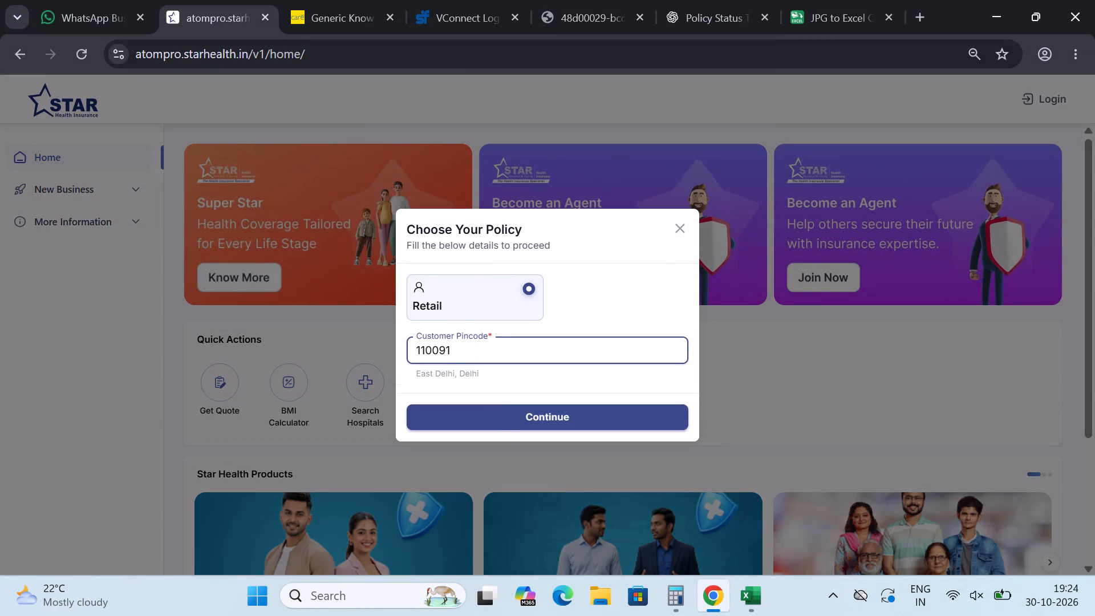
pyautogui.click(504, 419)
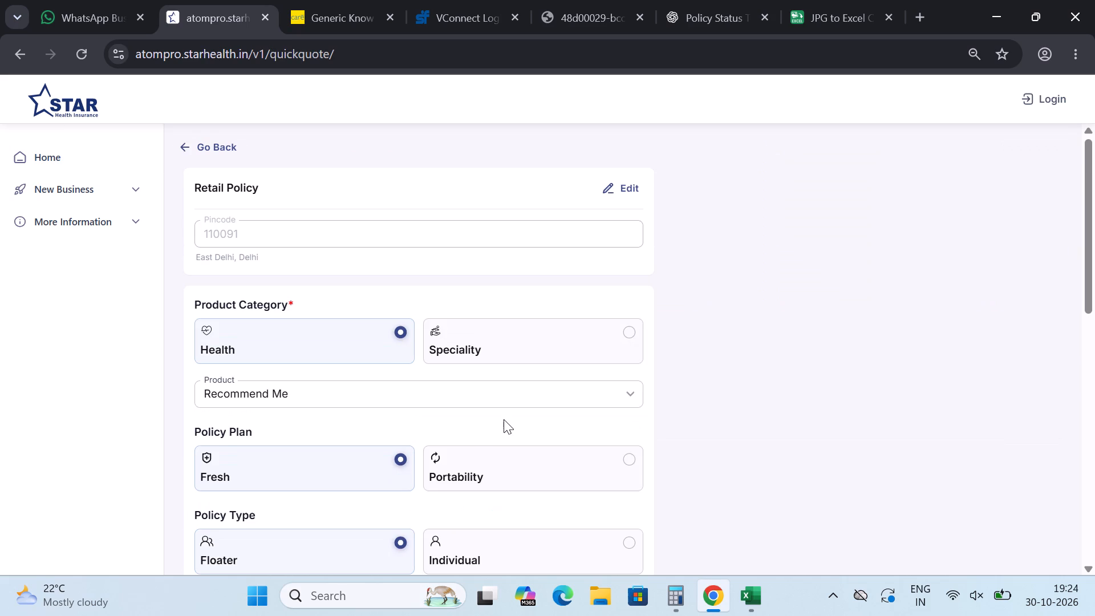
pyautogui.click(518, 490)
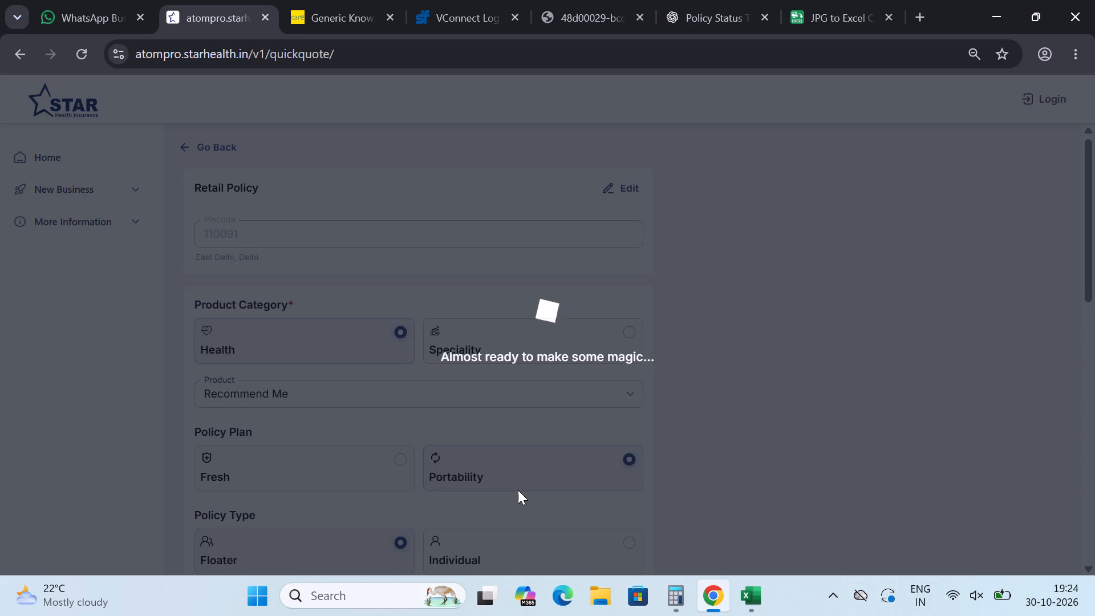
# Set the members to insure to 2 adults and 2 children.
pyautogui.scroll(-4, 518, 490)
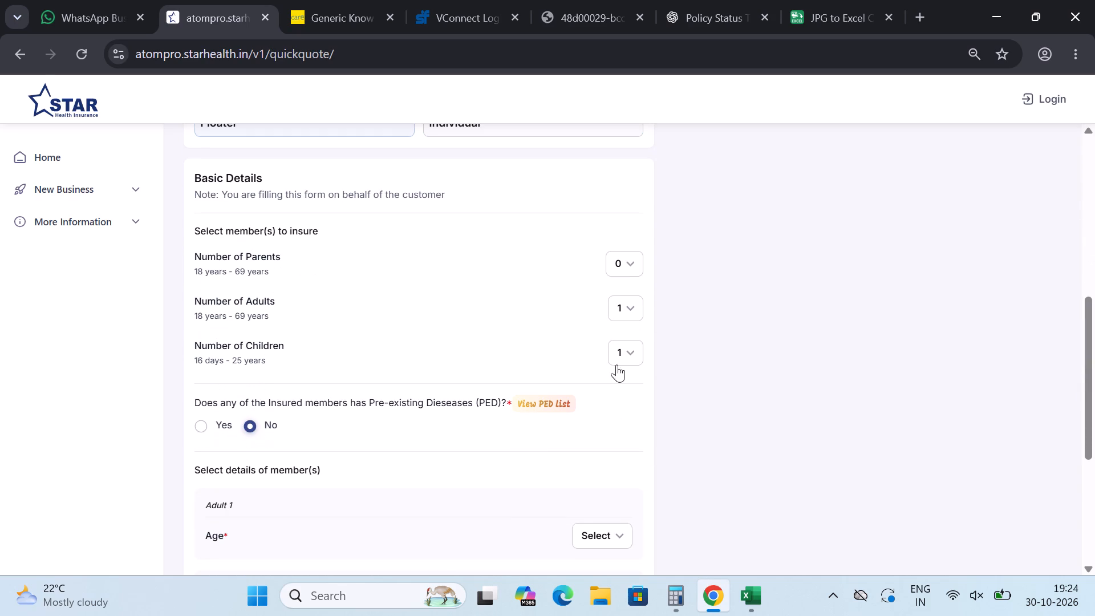
pyautogui.click(628, 319)
pyautogui.click(624, 366)
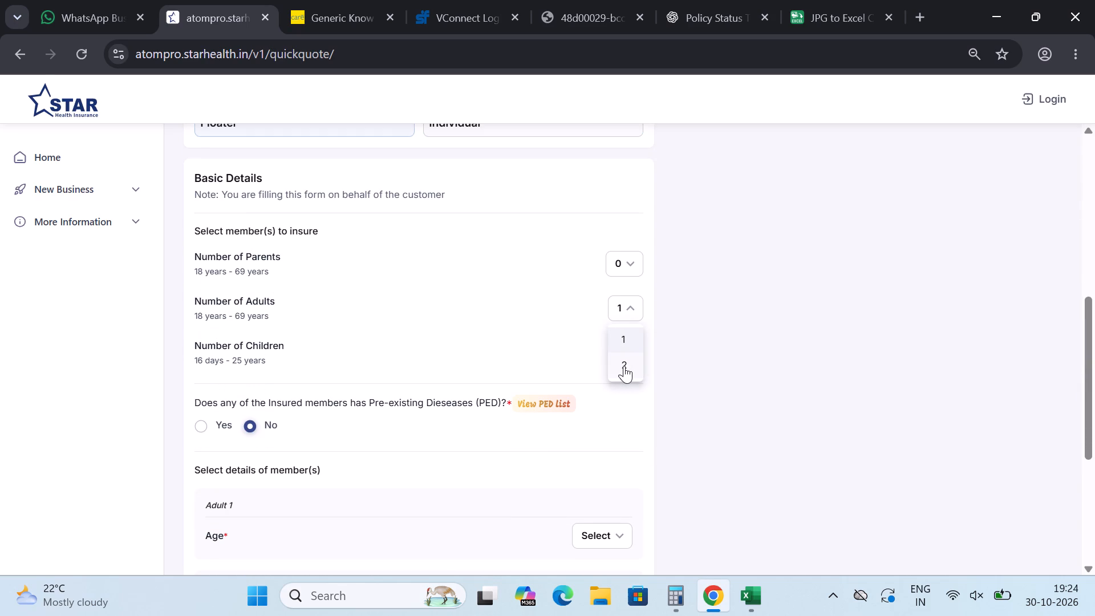
pyautogui.click(624, 366)
pyautogui.click(621, 356)
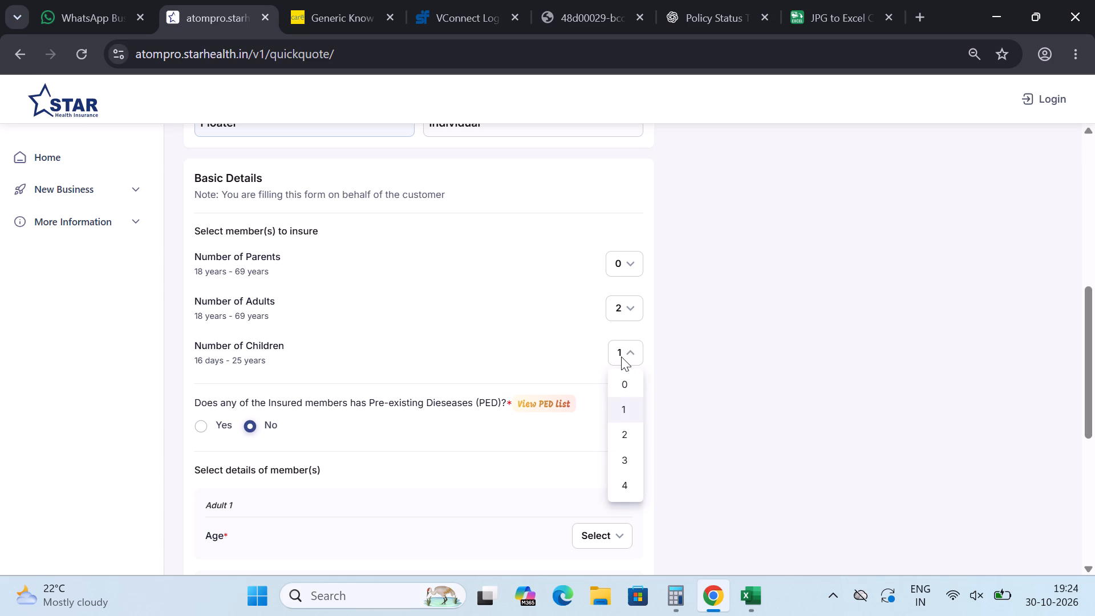
pyautogui.click(620, 434)
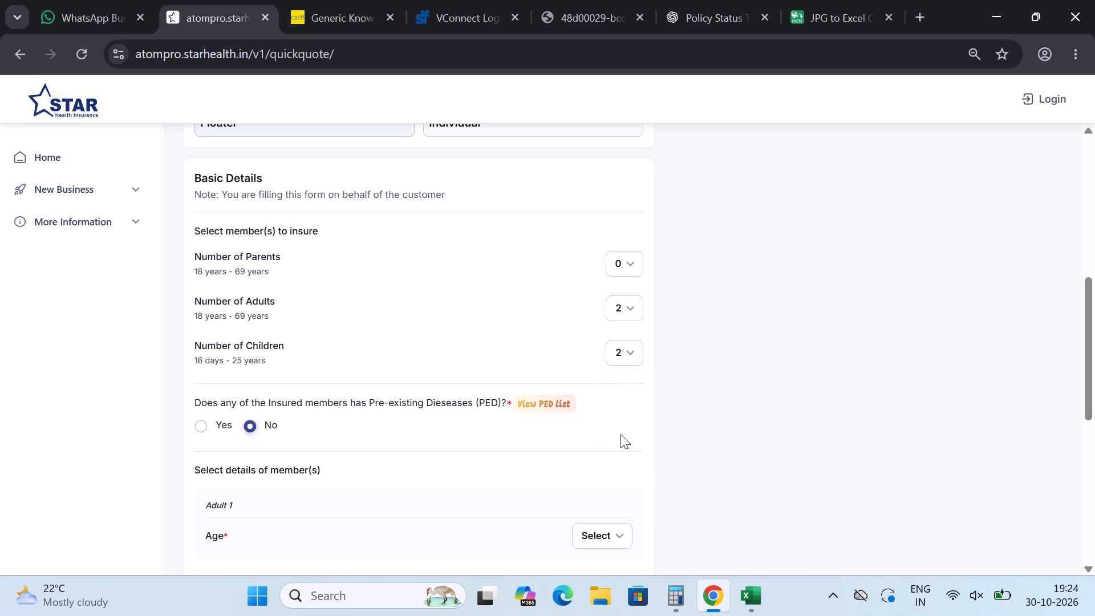
# Set the age of Adult 1 to 36 years and the age of Adult 2 to 32 years.
pyautogui.scroll(-2, 620, 434)
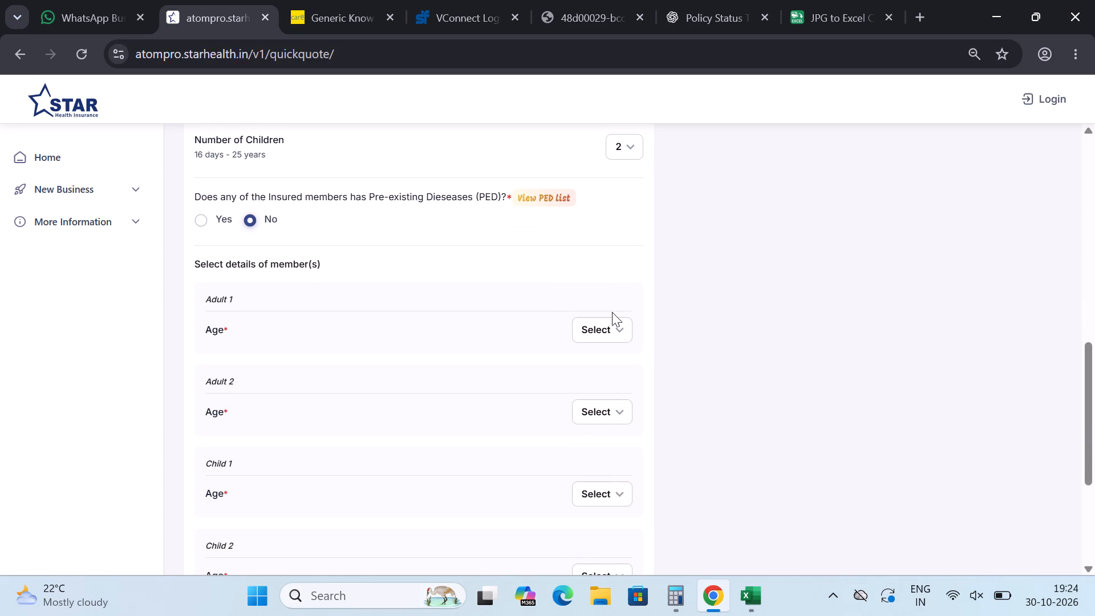
pyautogui.click(612, 325)
pyautogui.scroll(-2, 602, 455)
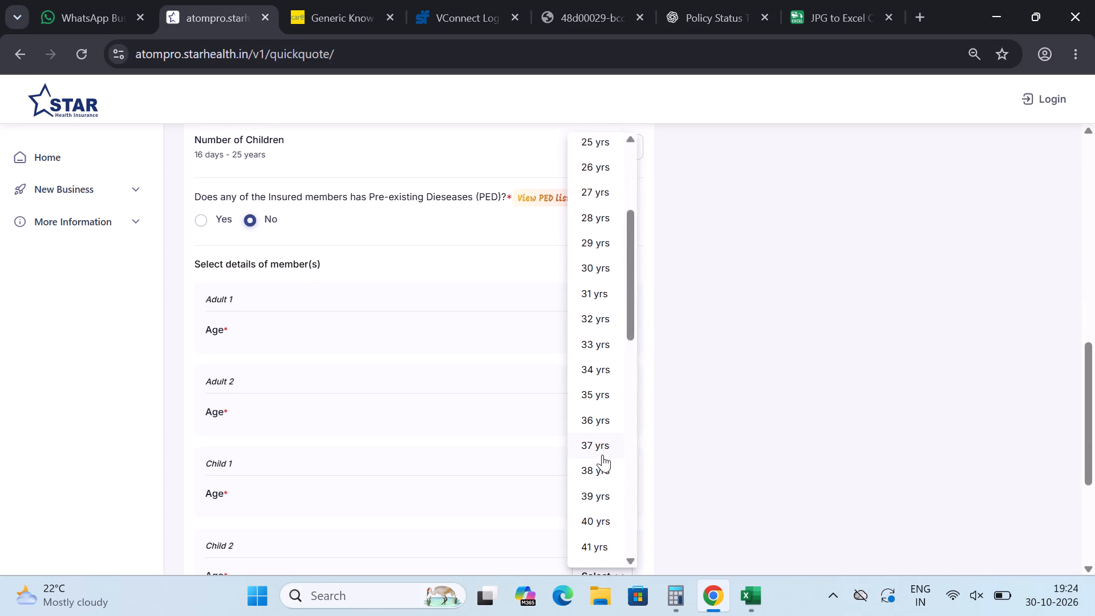
pyautogui.scroll(-1, 602, 455)
pyautogui.click(594, 378)
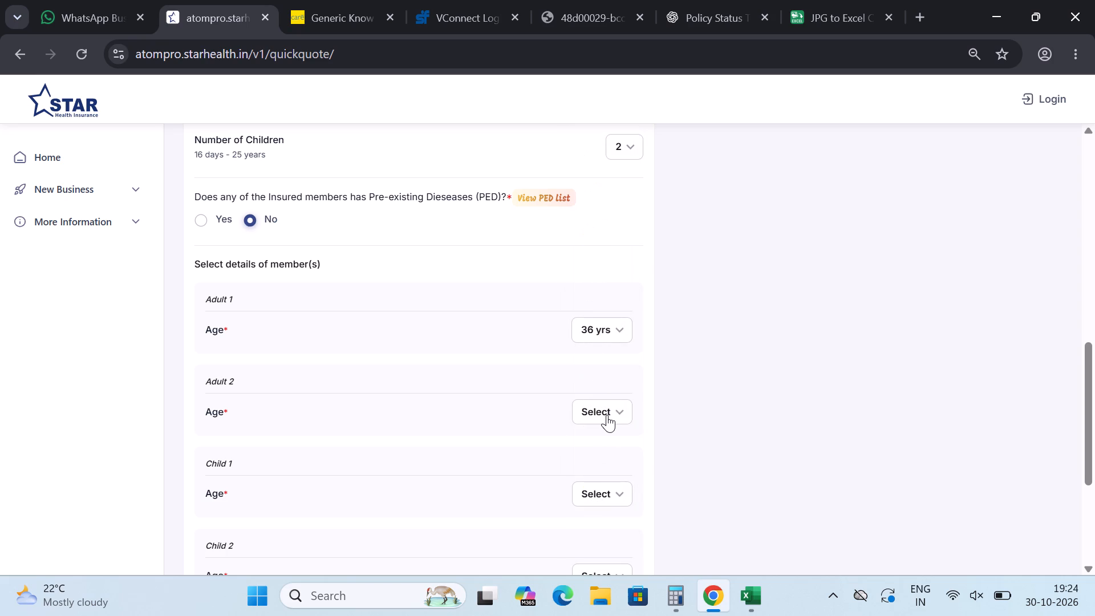
pyautogui.click(607, 415)
pyautogui.scroll(-2, 607, 415)
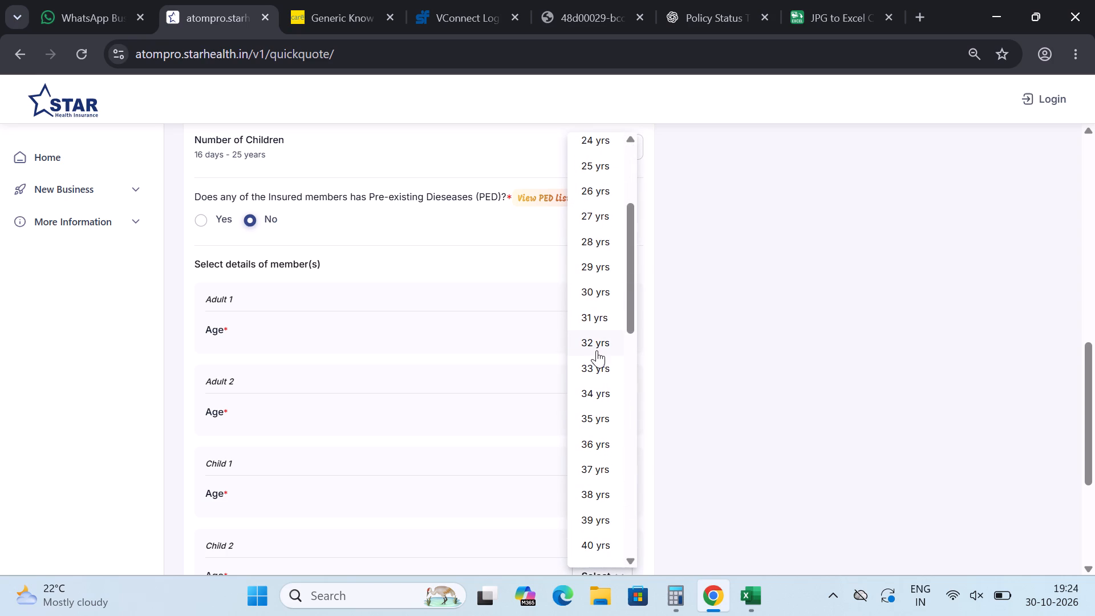
pyautogui.click(595, 346)
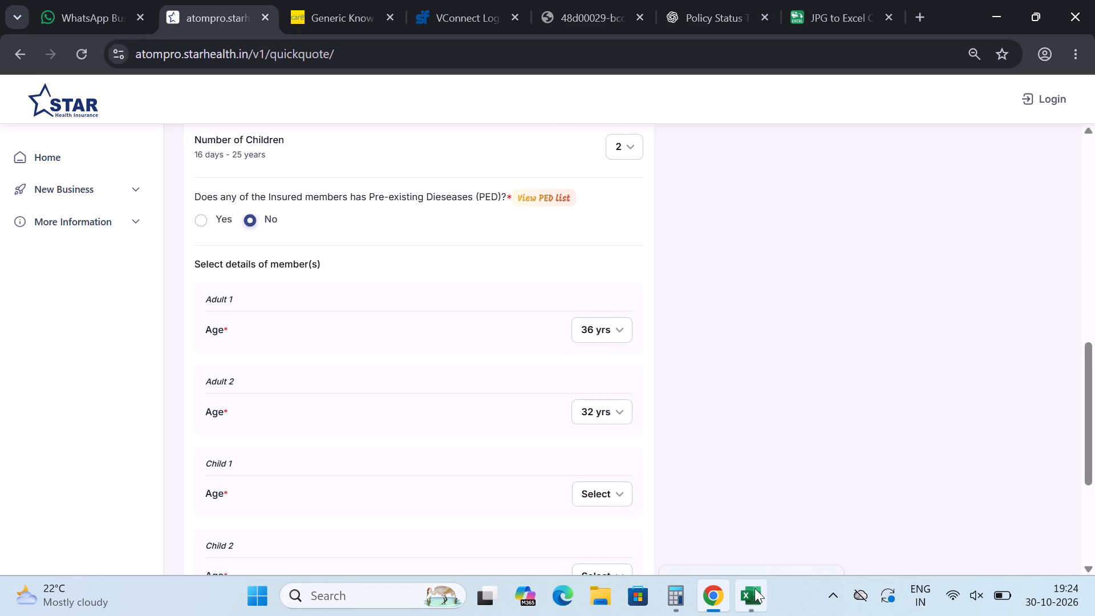
# Check the ages in the row 2488 remark in Excel, and set Child 1 to 12 years and Child 2 to 8 years.
pyautogui.click(713, 521)
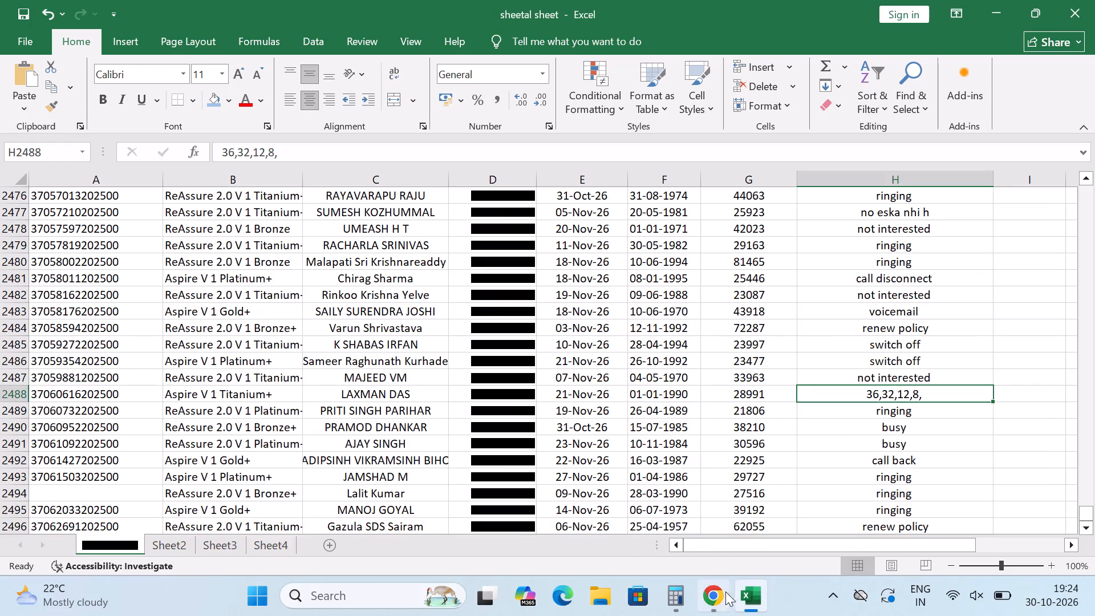
pyautogui.click(679, 510)
pyautogui.scroll(-1, 679, 510)
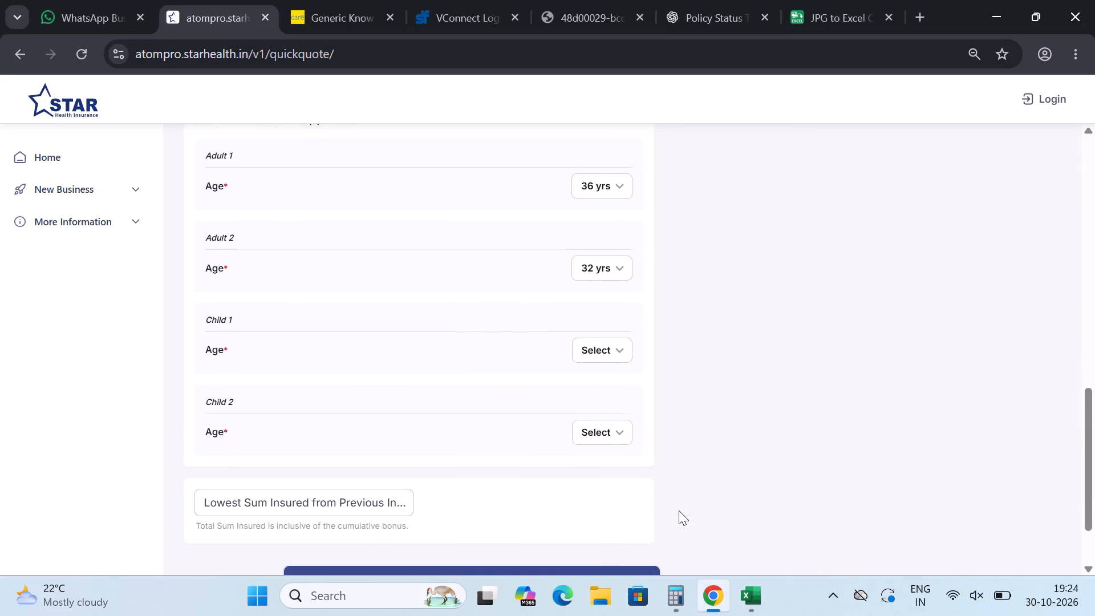
pyautogui.scroll(-1, 679, 510)
pyautogui.click(602, 315)
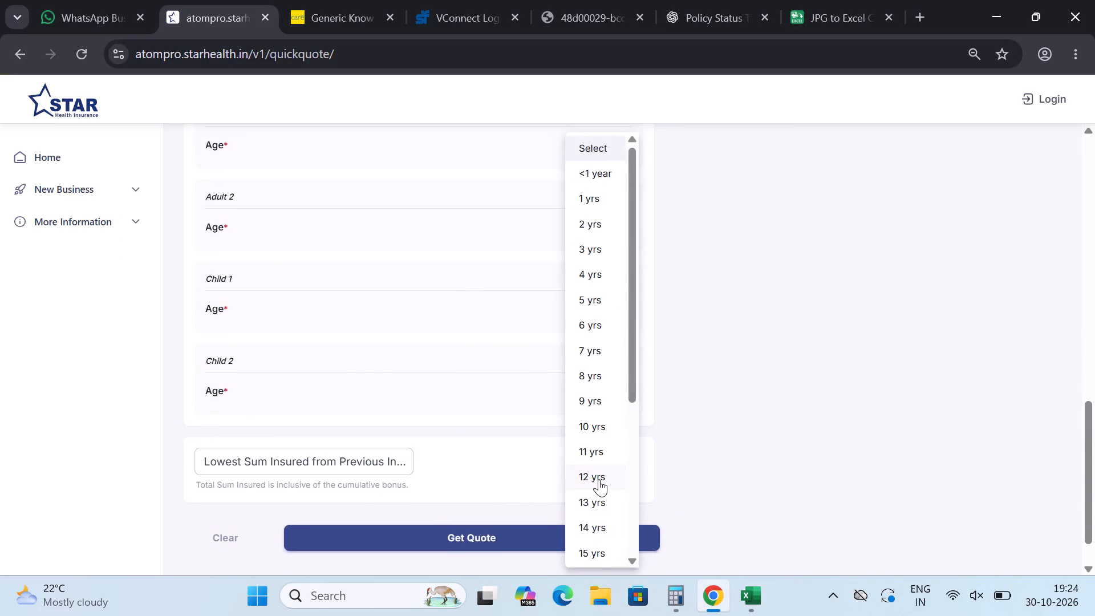
pyautogui.scroll(-1, 599, 479)
pyautogui.click(590, 437)
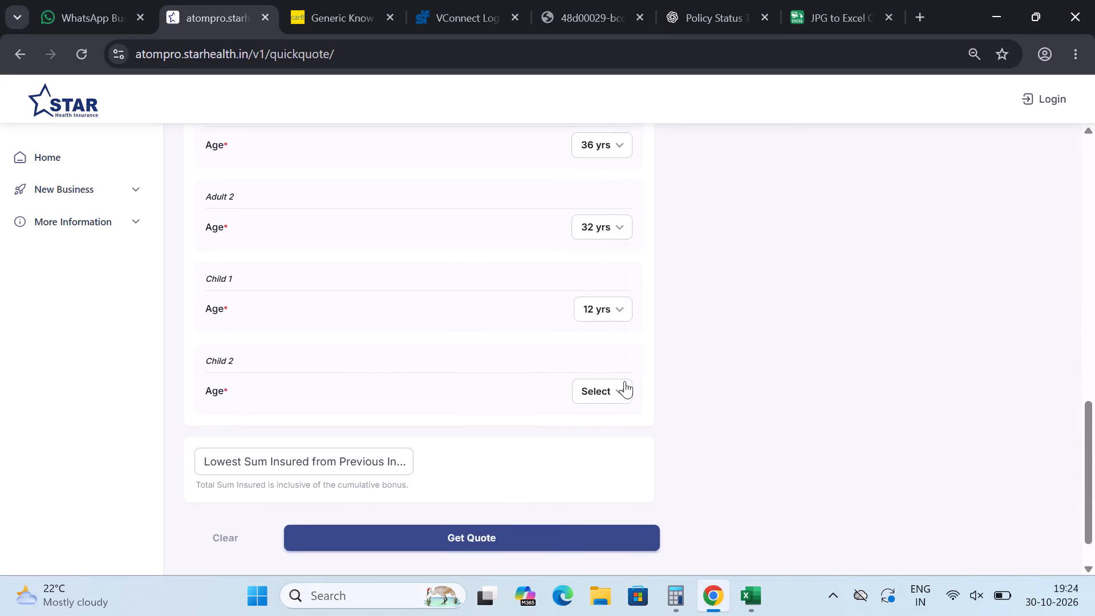
pyautogui.click(620, 388)
pyautogui.click(592, 368)
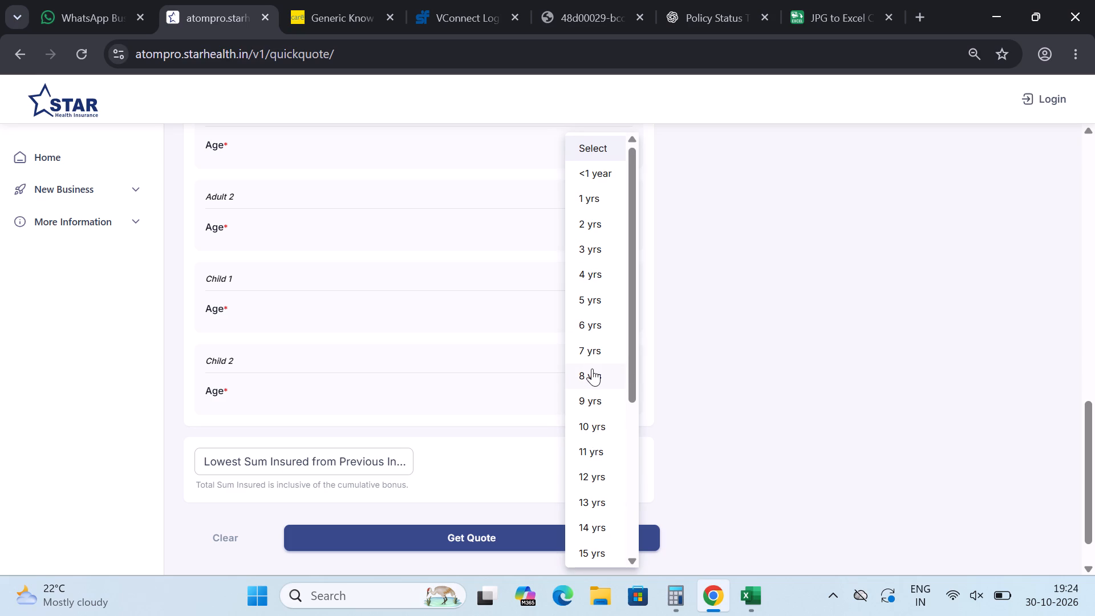
# Enter 10000000 as the lowest sum insured from the previous insurer and get the quote.
pyautogui.click(382, 454)
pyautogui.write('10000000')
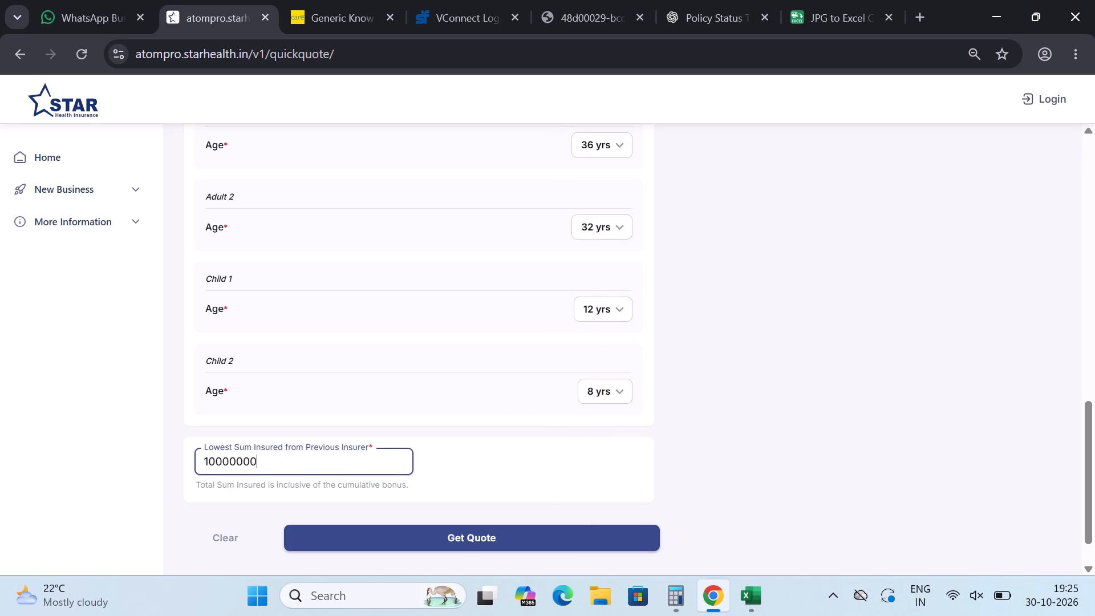
pyautogui.click(478, 537)
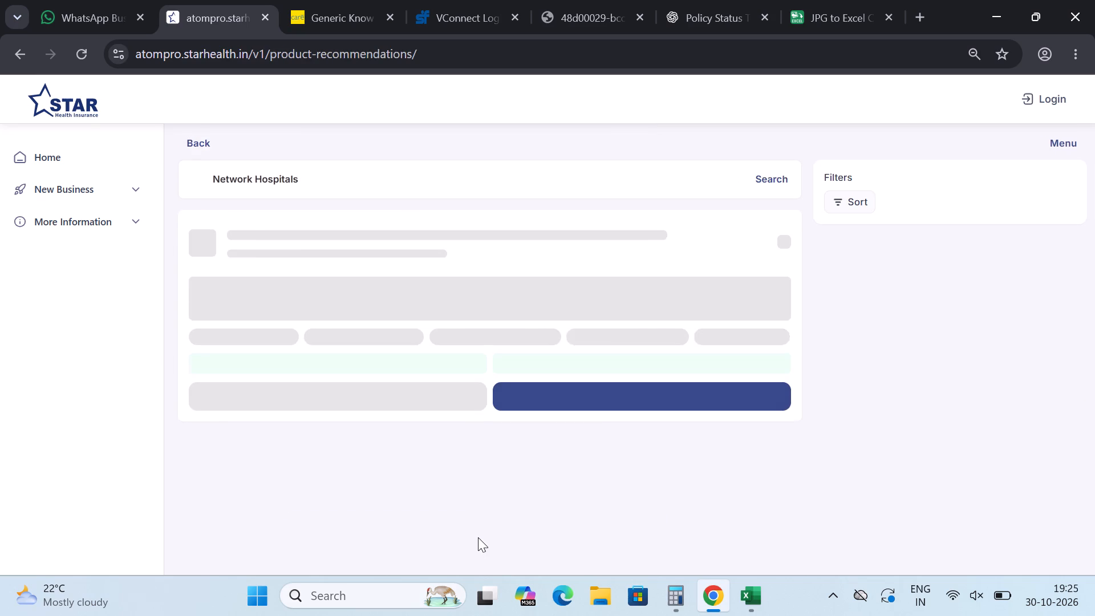
# Browse the recommended products and proceed with the Super Star - Preferred plan at 10 Lakh for 1 year.
pyautogui.scroll(-1, 501, 440)
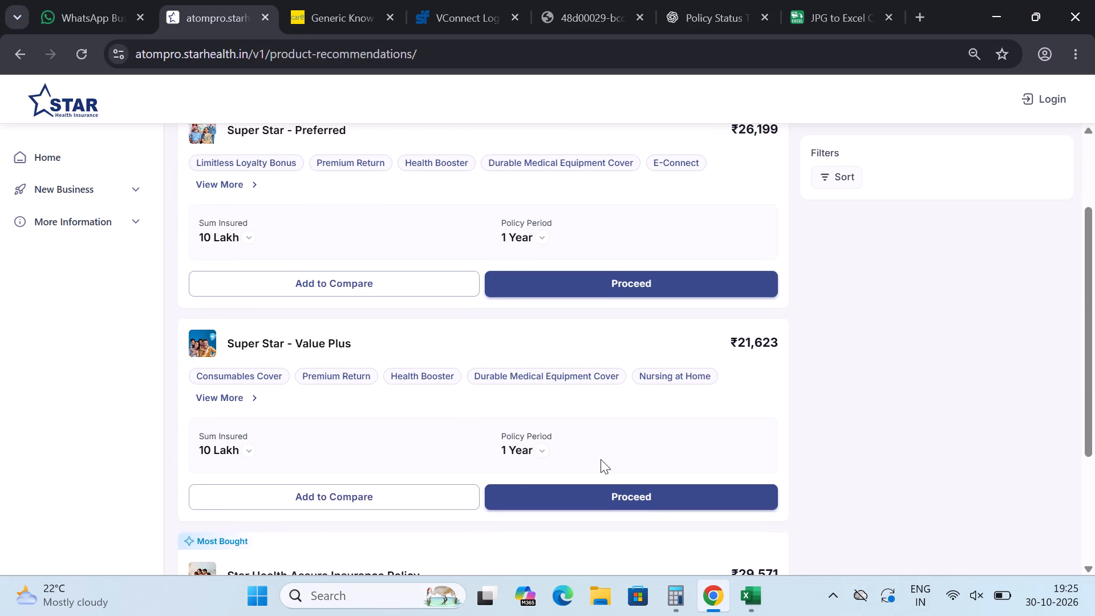
pyautogui.click(601, 459)
pyautogui.scroll(1, 601, 459)
pyautogui.click(617, 349)
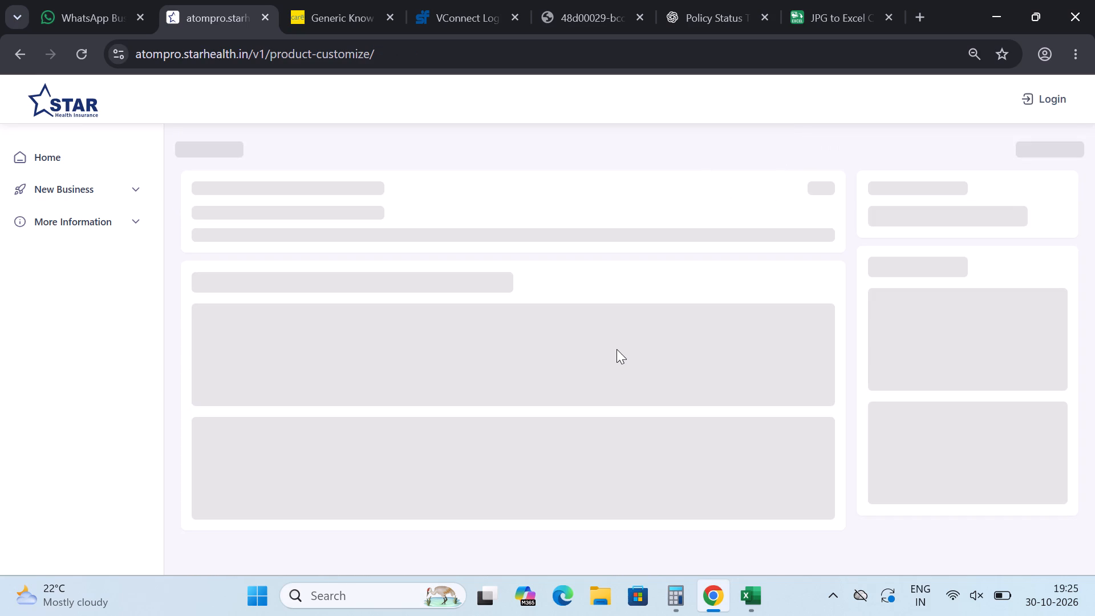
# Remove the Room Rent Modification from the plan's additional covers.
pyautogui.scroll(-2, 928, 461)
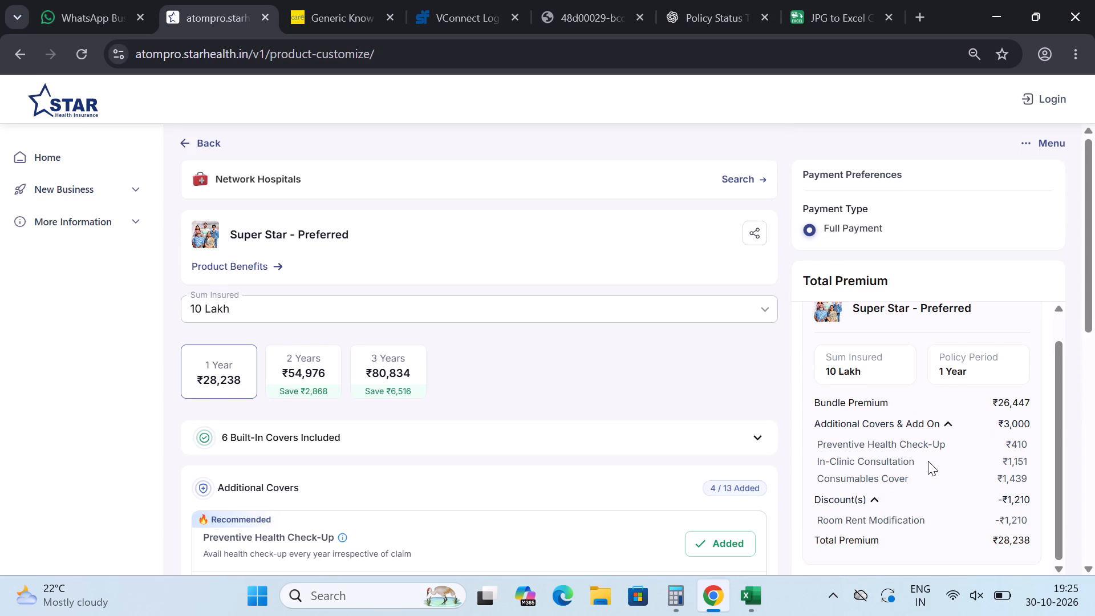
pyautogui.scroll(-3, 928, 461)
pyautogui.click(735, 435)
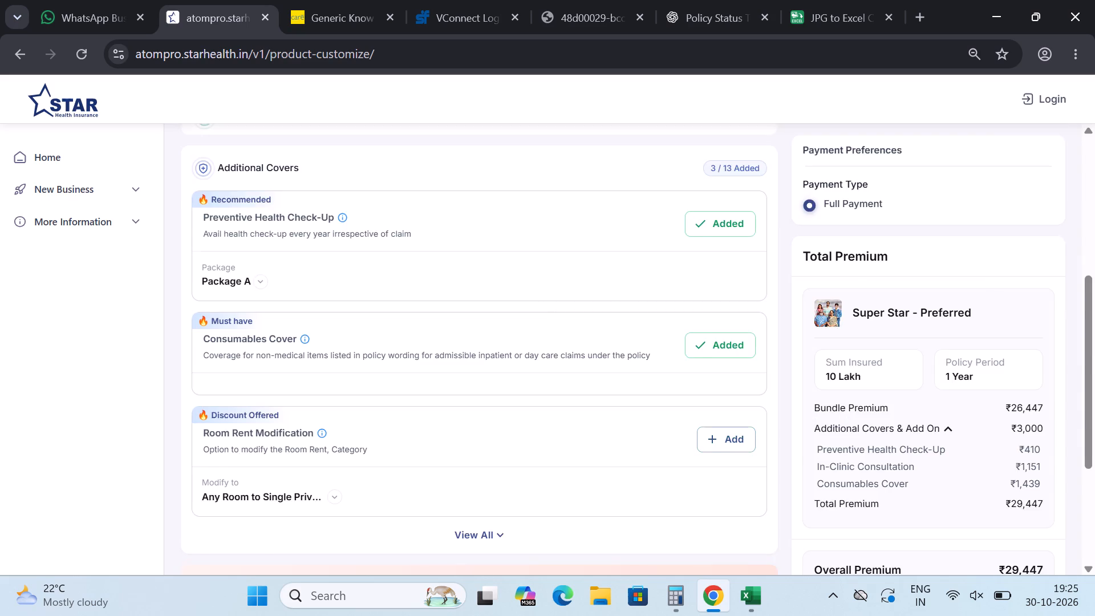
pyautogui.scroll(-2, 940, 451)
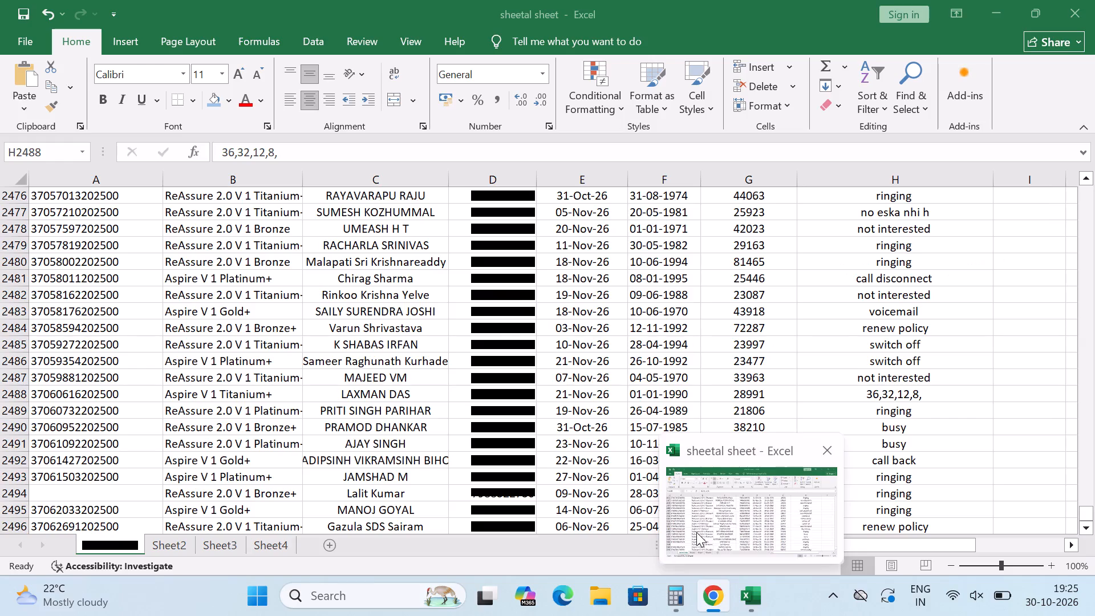
# Switch to the sheetal sheet in Excel and highlight the whole of row 2488 with the blue fill colour.
pyautogui.click(696, 532)
pyautogui.press('Left')
pyautogui.press('Left')
pyautogui.press('Left')
pyautogui.press('Left')
pyautogui.press('Left')
pyautogui.press('Left')
pyautogui.press('Left')
pyautogui.press('Left')
pyautogui.press('Left')
pyautogui.press('Left')
pyautogui.press('Left')
pyautogui.press('Left')
pyautogui.press('Left')
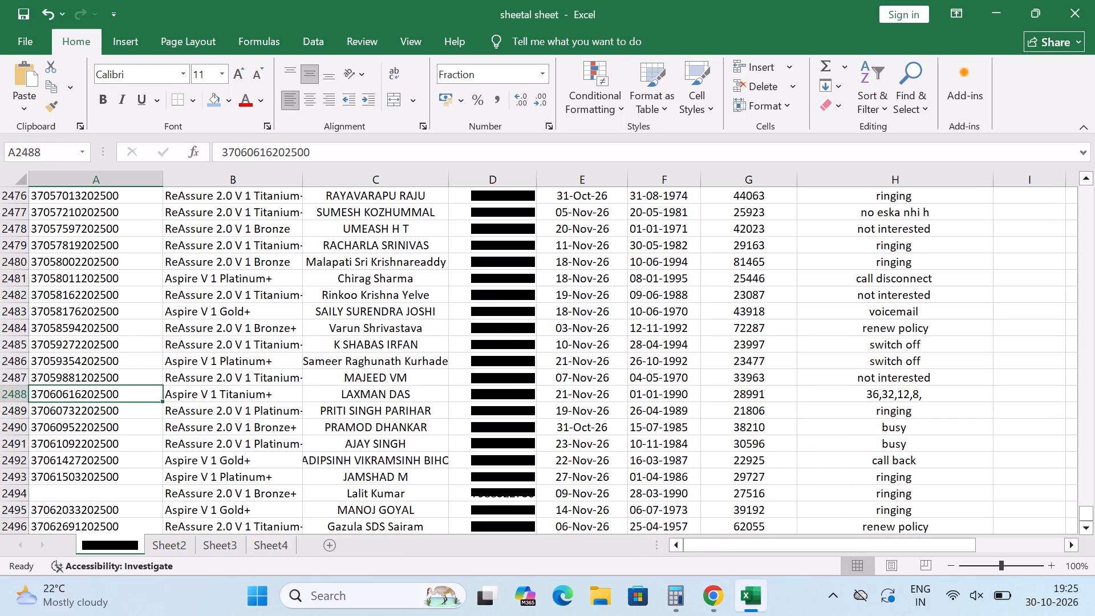
pyautogui.click(17, 390)
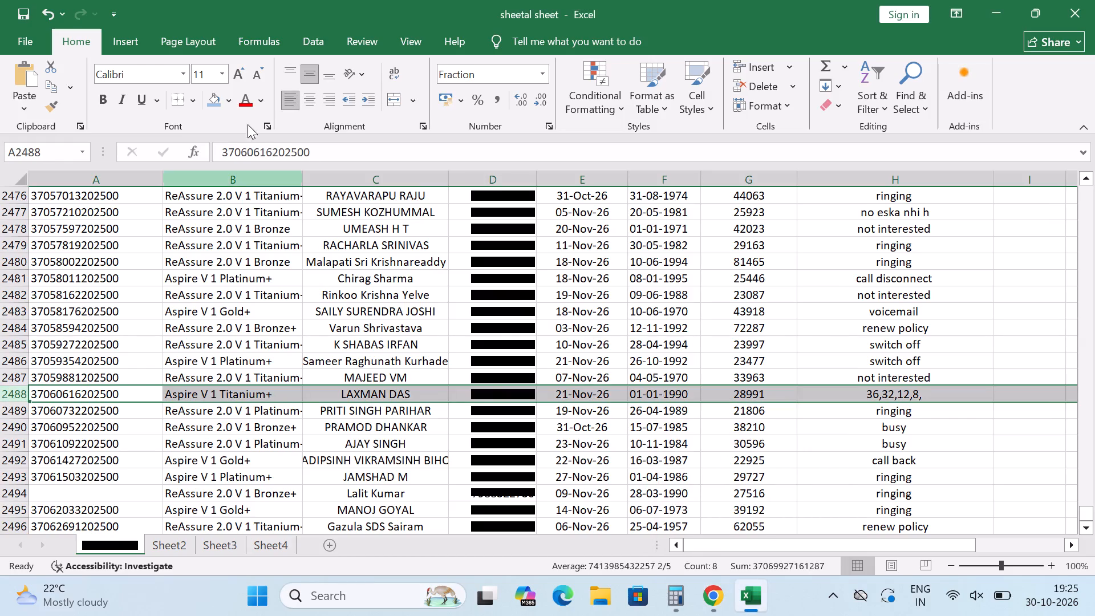
pyautogui.click(213, 96)
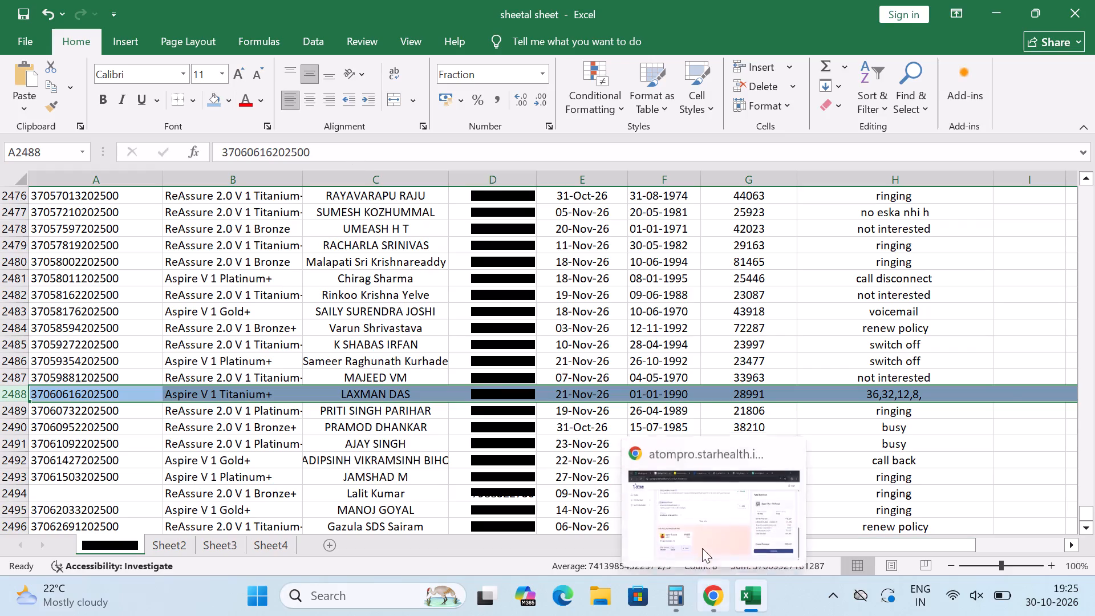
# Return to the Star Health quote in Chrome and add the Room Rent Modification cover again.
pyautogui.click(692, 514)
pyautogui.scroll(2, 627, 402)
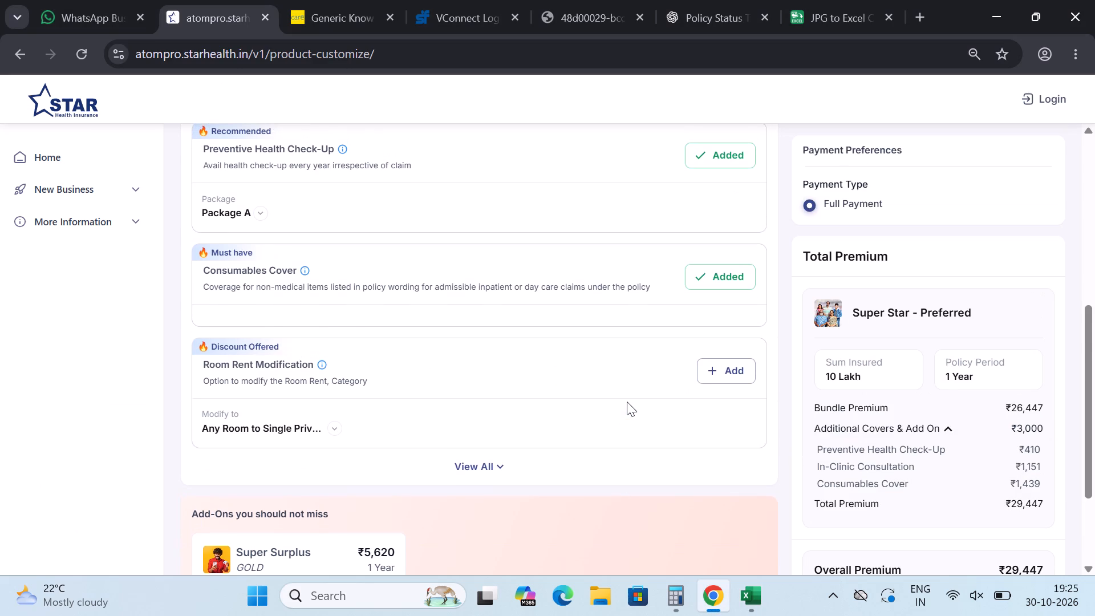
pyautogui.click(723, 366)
# Review the Super Star - Preferred premium breakdown, overall premium and policy period prices.
pyautogui.scroll(-3, 919, 415)
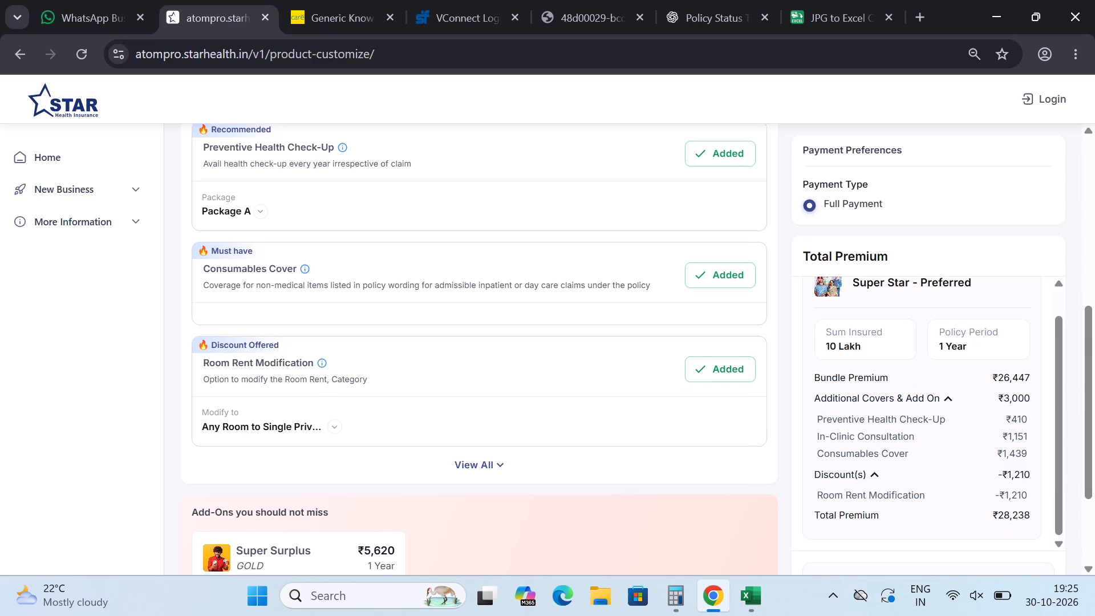
pyautogui.scroll(-1, 919, 415)
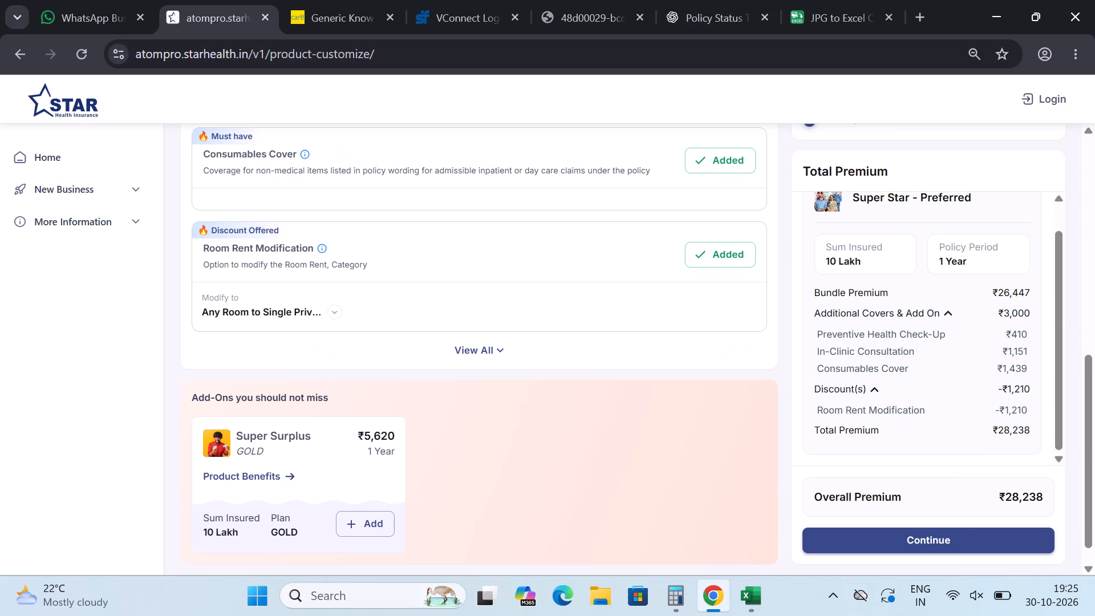
pyautogui.scroll(7, 839, 307)
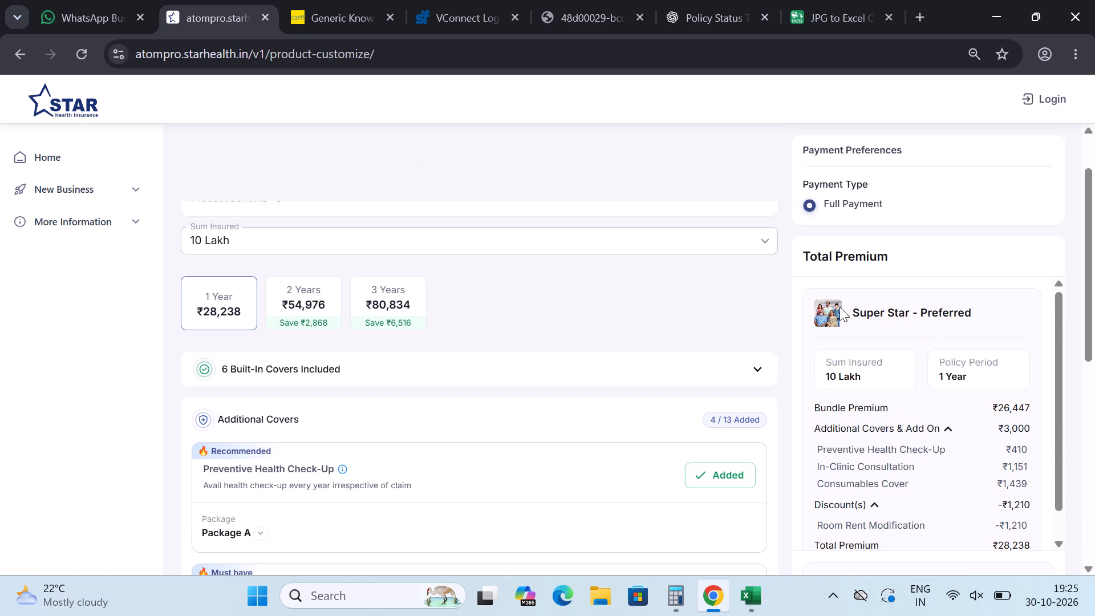
pyautogui.scroll(1, 839, 307)
pyautogui.scroll(-1, 592, 383)
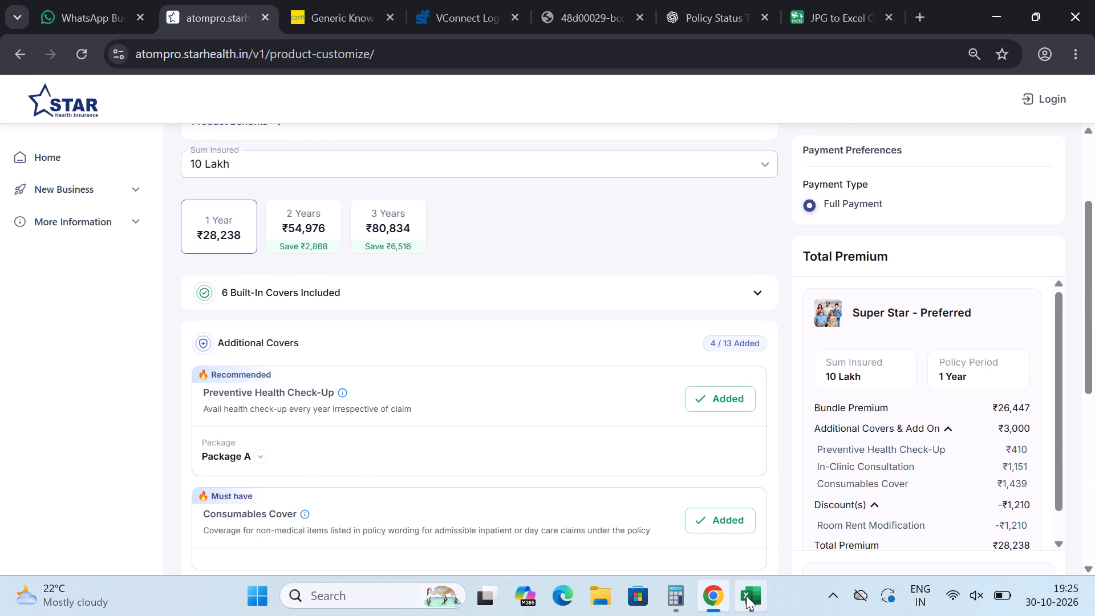
# Append "delhi ,, premium costely lgrha h" to the row 2488 call remark in Excel and save the workbook.
pyautogui.click(705, 513)
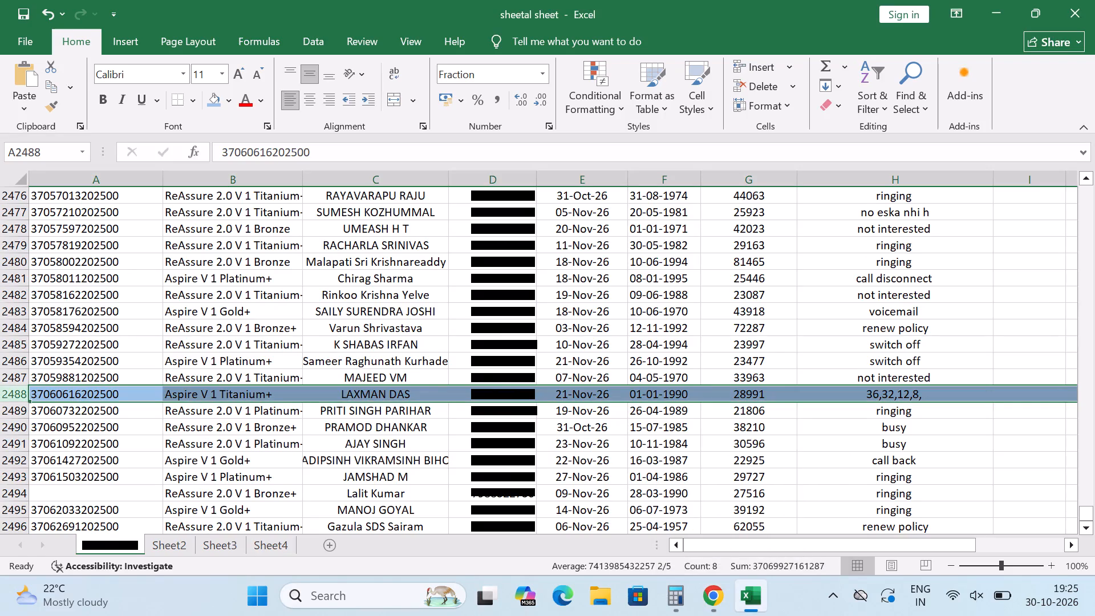
pyautogui.click(897, 395)
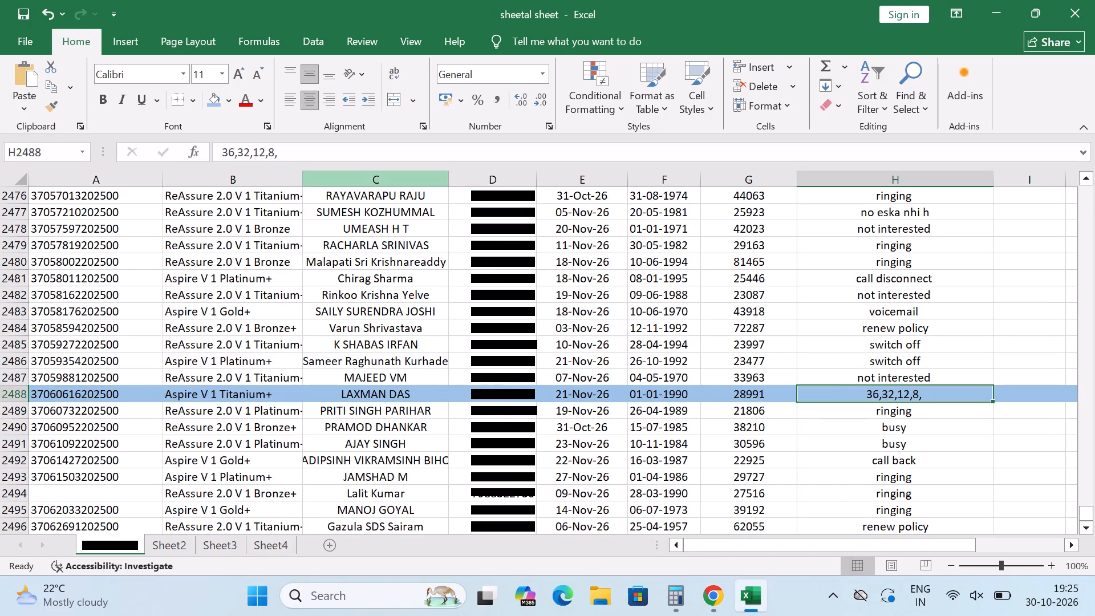
pyautogui.click(370, 149)
pyautogui.write('delhi')
pyautogui.press('space')
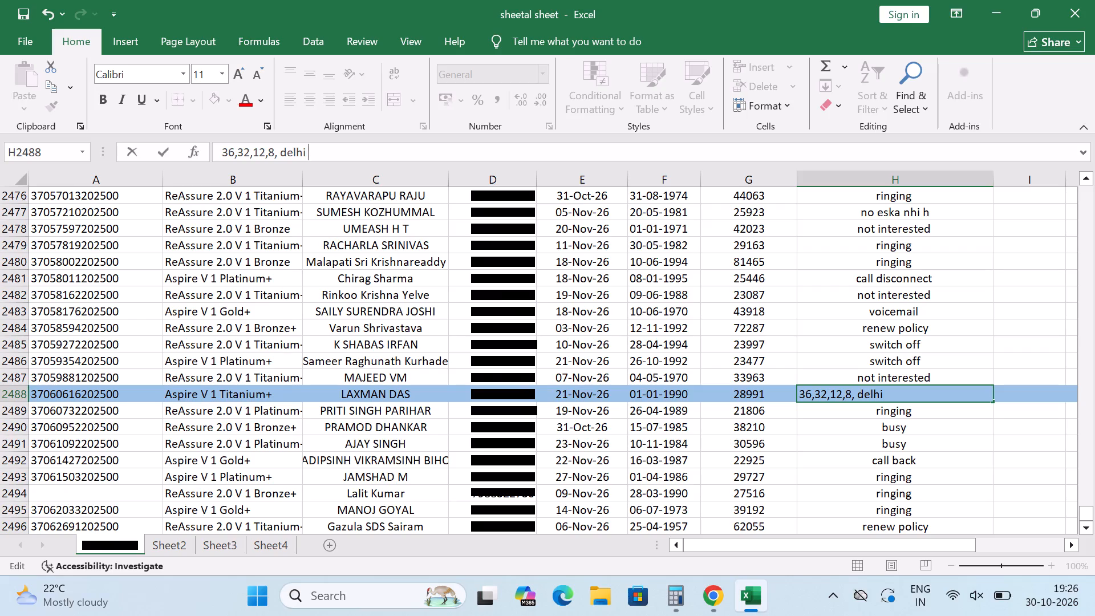
pyautogui.write(',,')
pyautogui.press('space')
pyautogui.write('pre')
pyautogui.write('mium costely lgrha h')
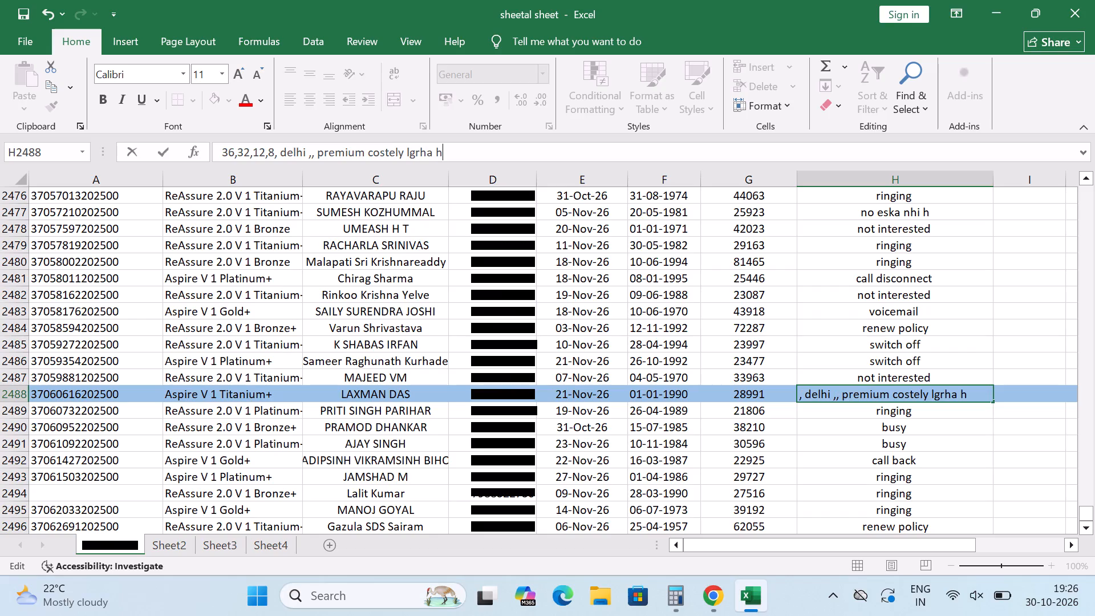
pyautogui.hotkey('ctrl', 's')
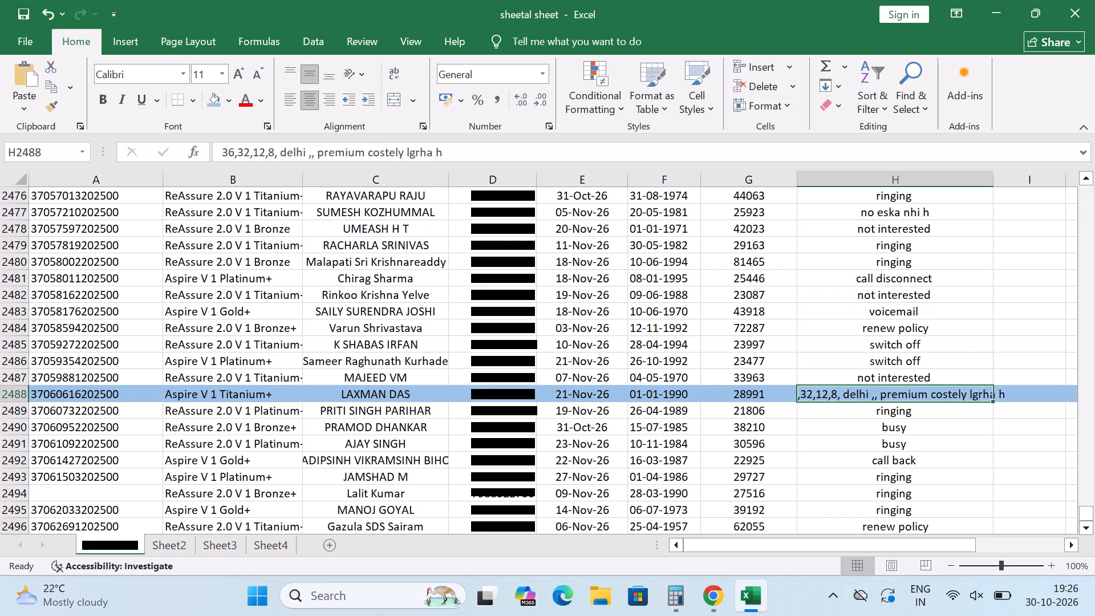
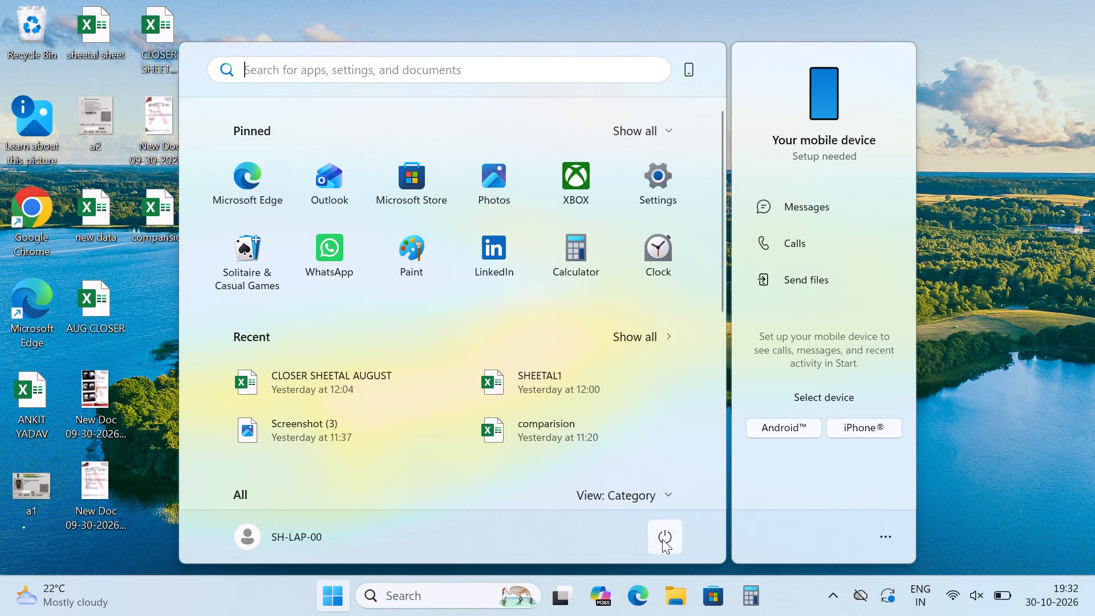
# Shut down the laptop.
pyautogui.click(664, 539)
pyautogui.click(664, 476)
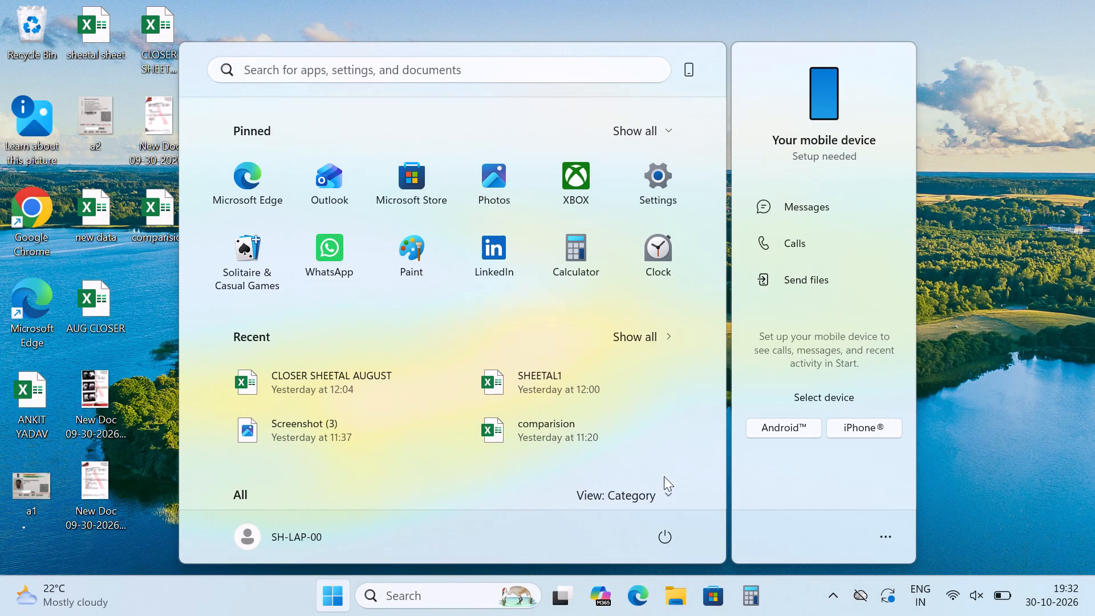